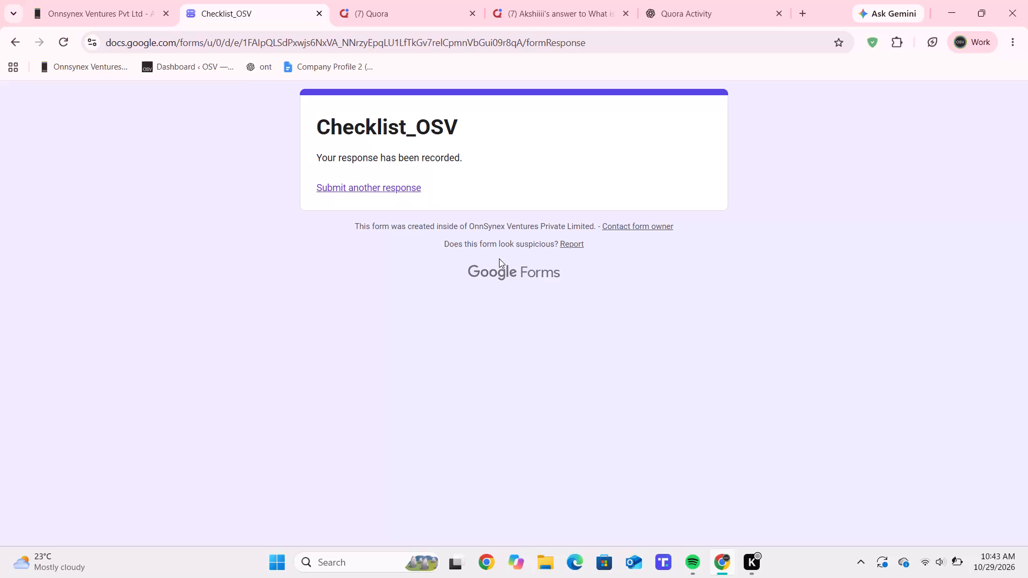
# Open the Keyword Research spreadsheet from Google Sheets in a new browser tab.
pyautogui.click(560, 0)
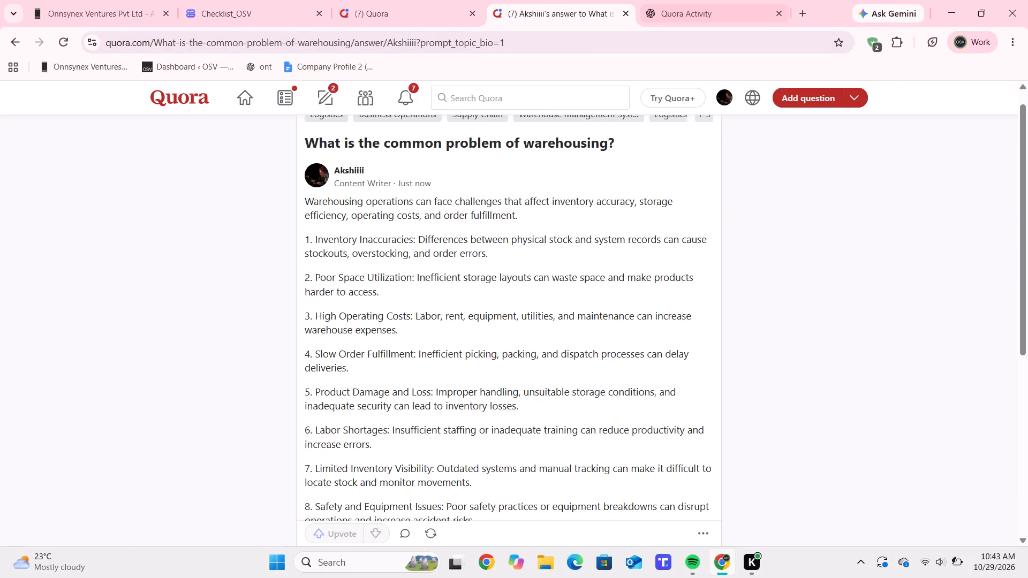
pyautogui.click(677, 0)
pyautogui.click(803, 11)
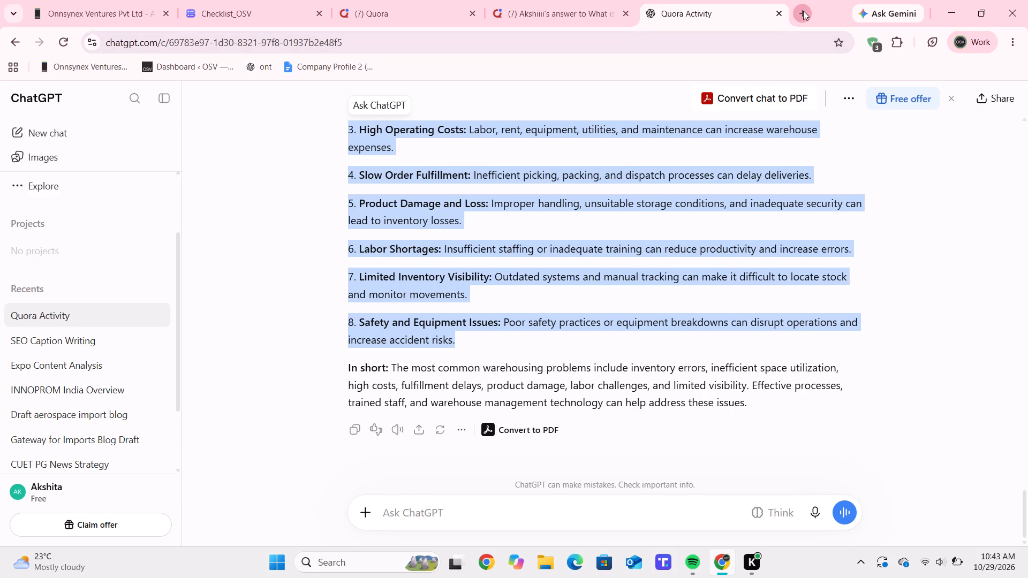
pyautogui.click(971, 104)
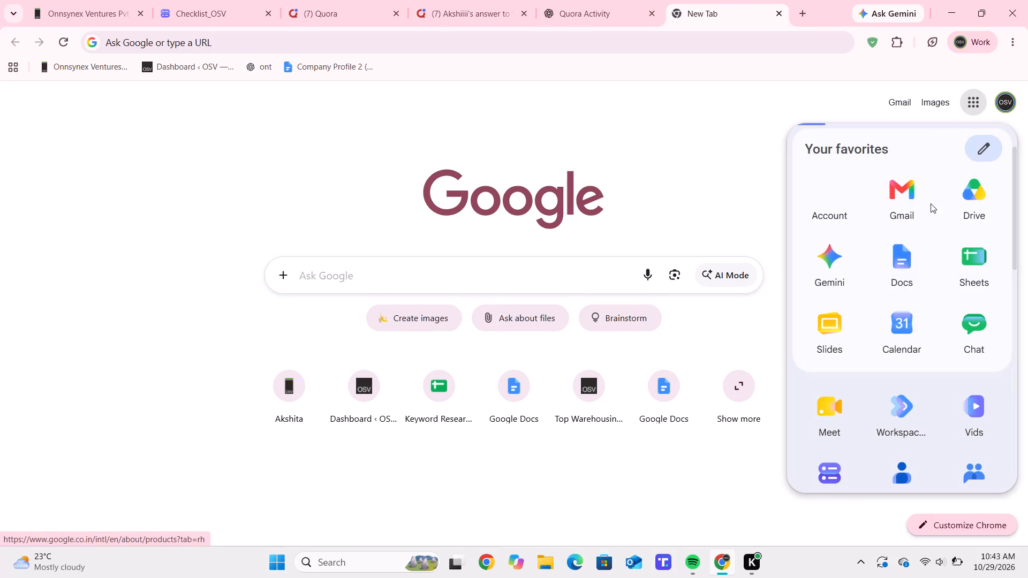
pyautogui.click(970, 267)
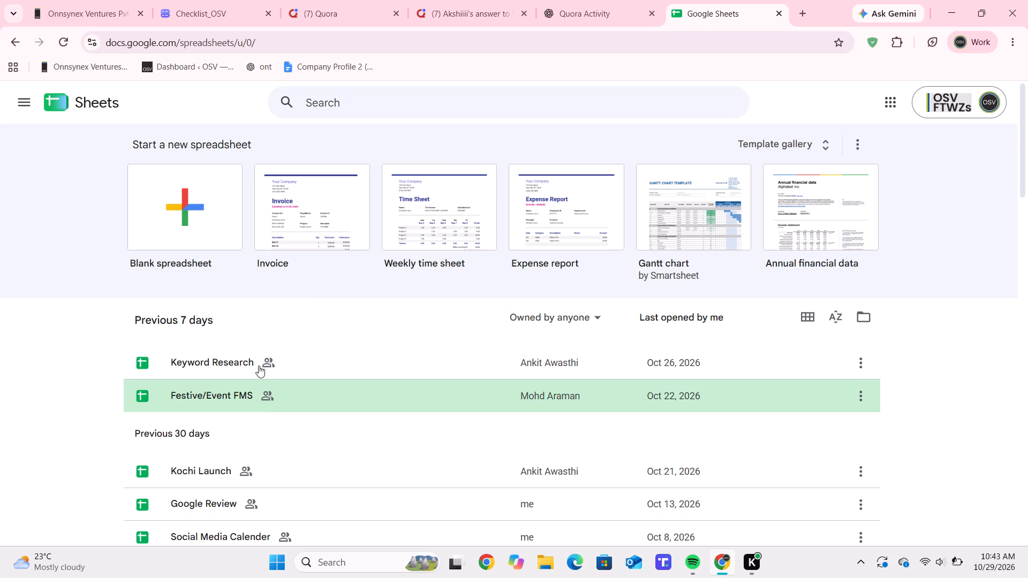
pyautogui.click(259, 366)
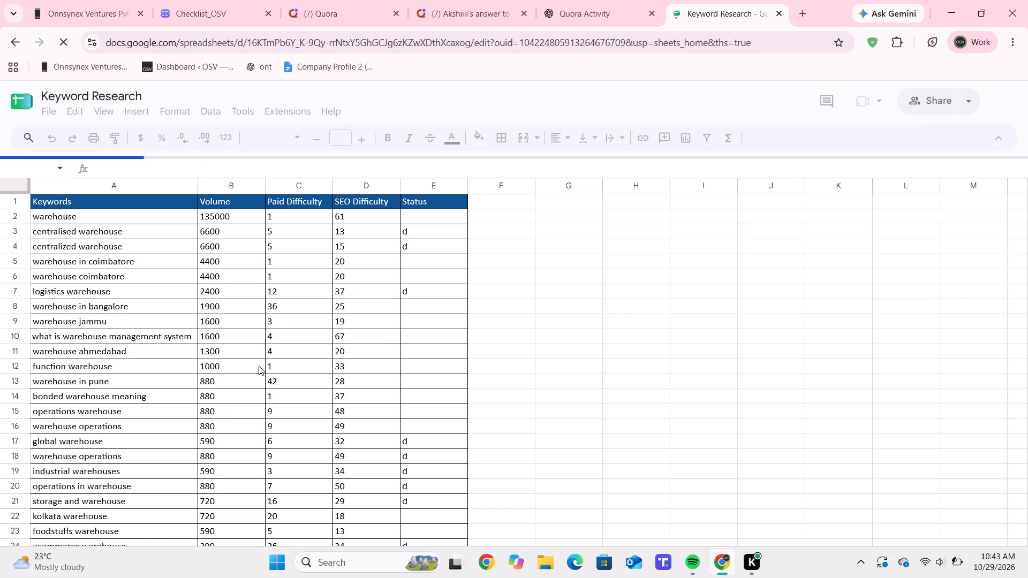
# Look through the Nov25 keyword list and switch to the Oct26 sheet.
pyautogui.scroll(-3, 259, 366)
pyautogui.scroll(-1, 357, 398)
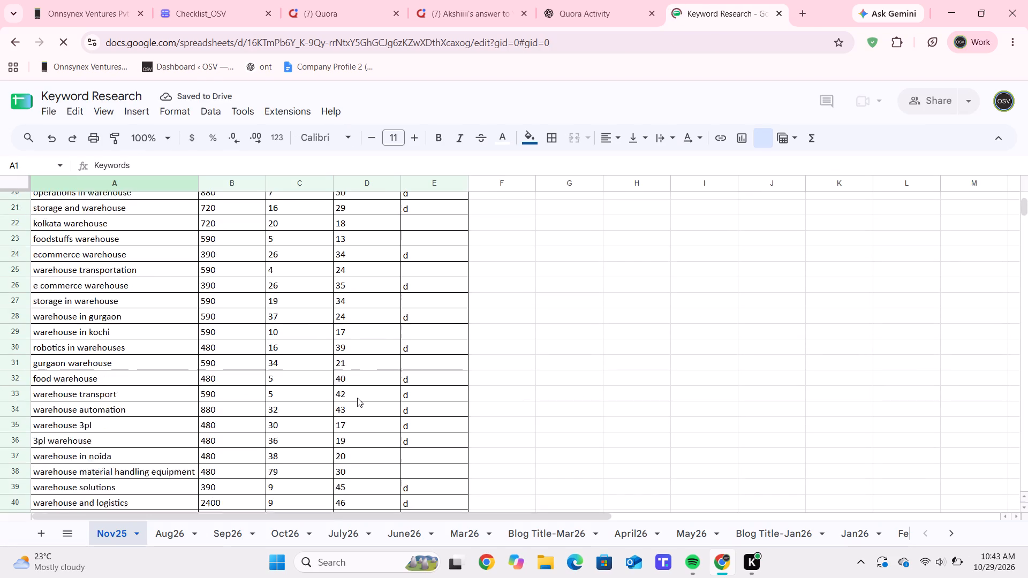
pyautogui.scroll(-1, 357, 398)
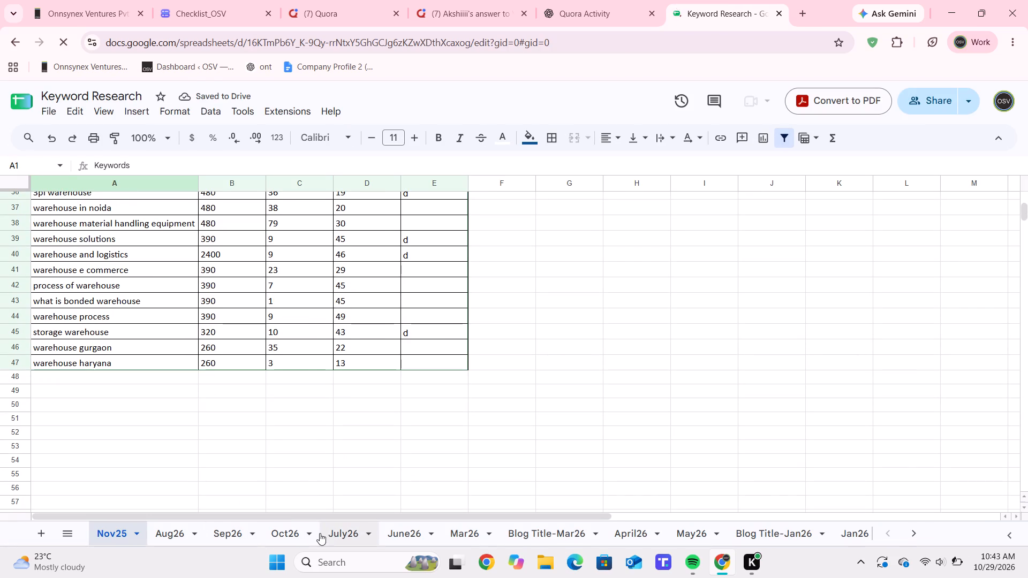
pyautogui.click(306, 531)
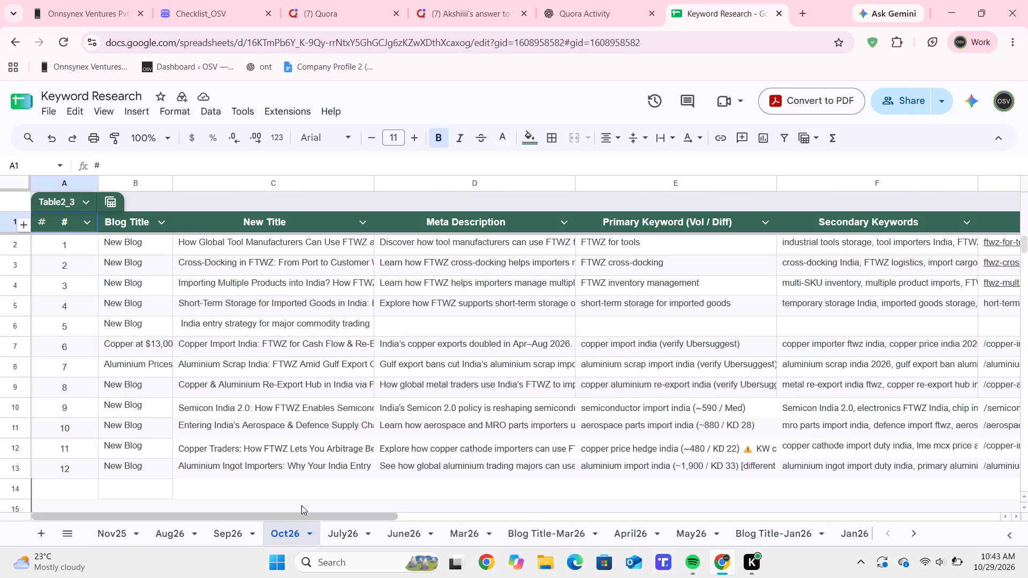
# Read the full blog titles in the New Title column for rows 9 to 13 of the Oct26 sheet.
pyautogui.click(316, 467)
pyautogui.click(316, 467)
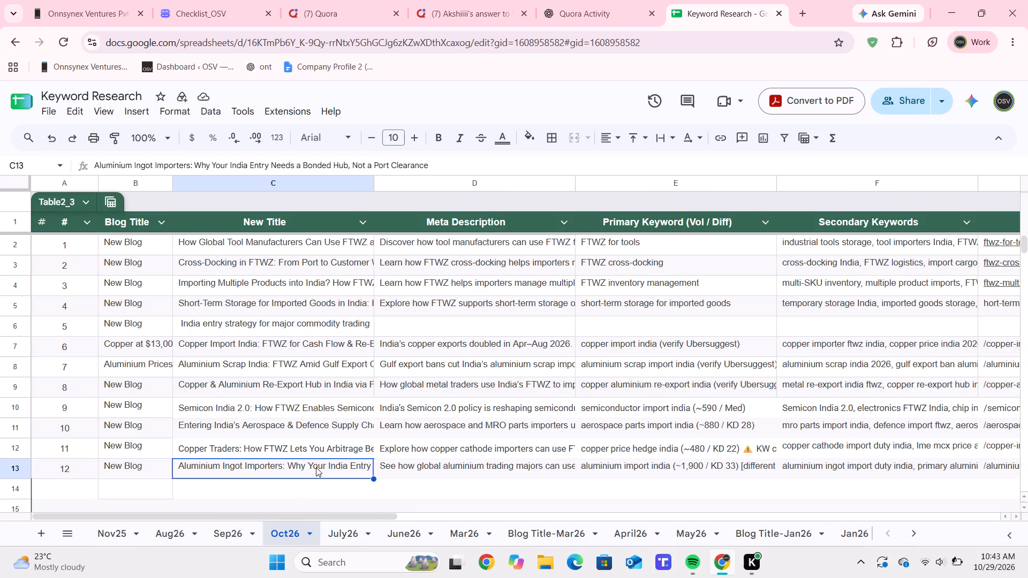
pyautogui.click(316, 467)
pyautogui.doubleClick(316, 467)
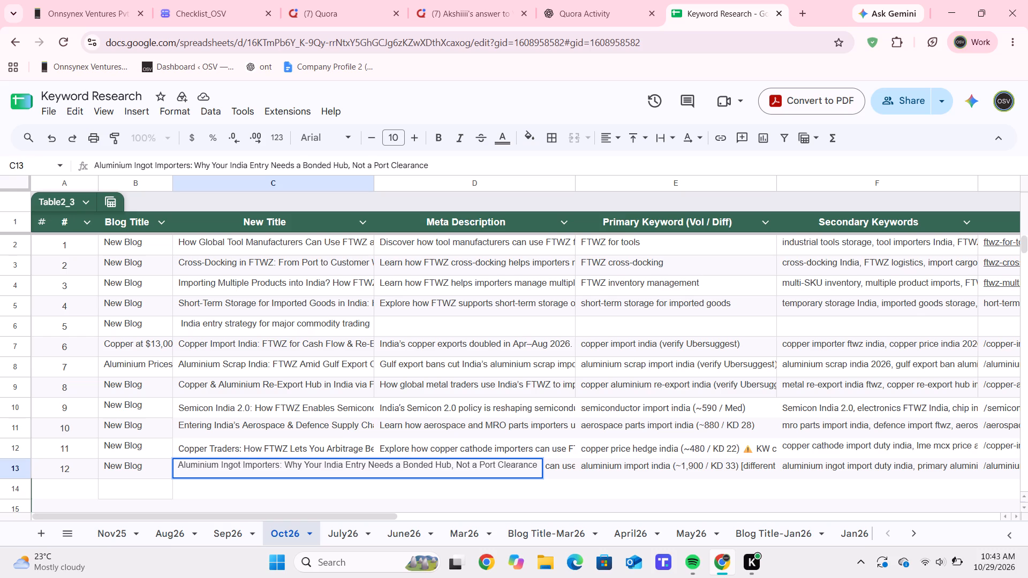
pyautogui.click(314, 496)
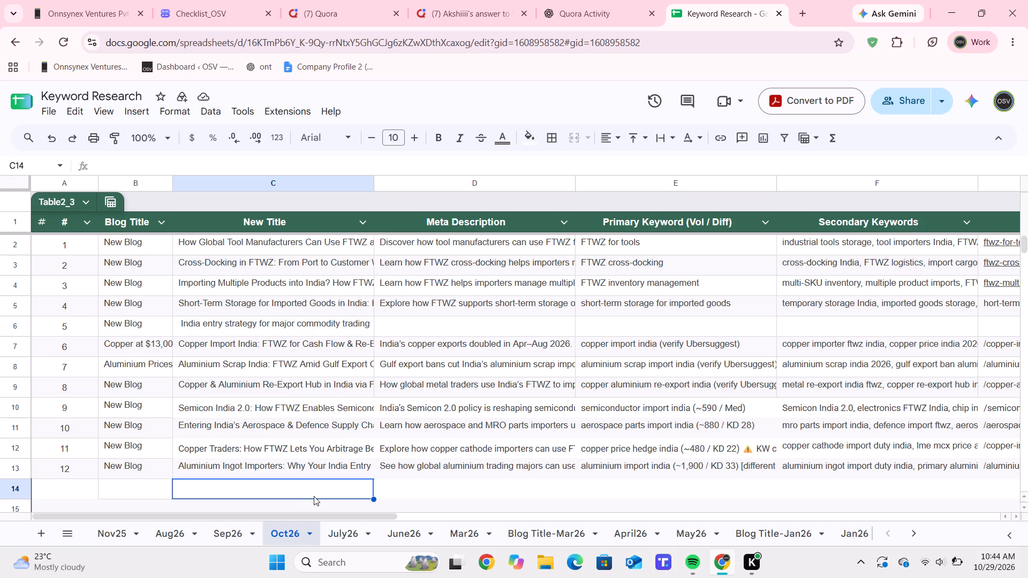
pyautogui.click(288, 453)
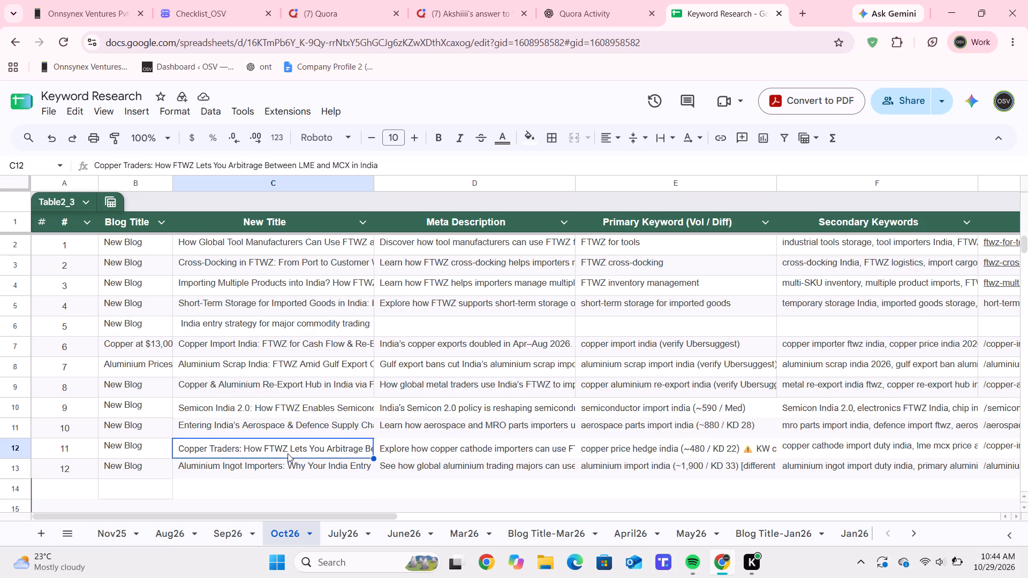
pyautogui.click(293, 462)
pyautogui.doubleClick(286, 449)
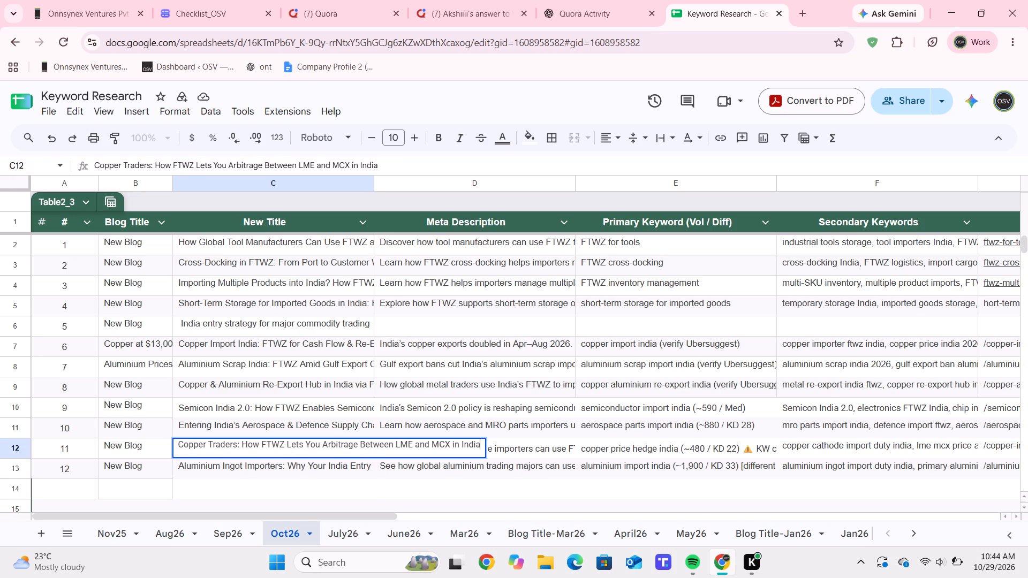
pyautogui.doubleClick(275, 407)
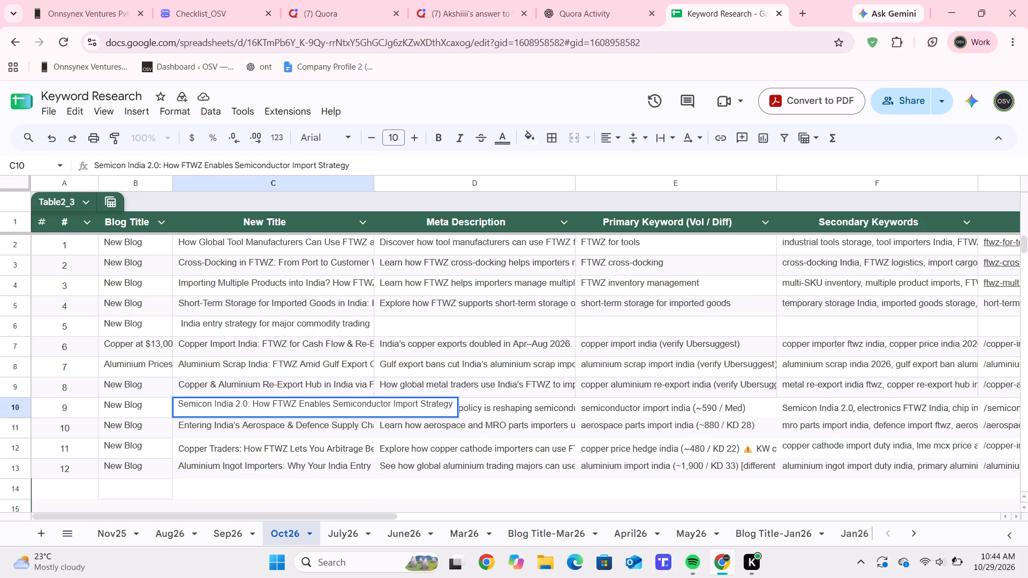
pyautogui.doubleClick(276, 392)
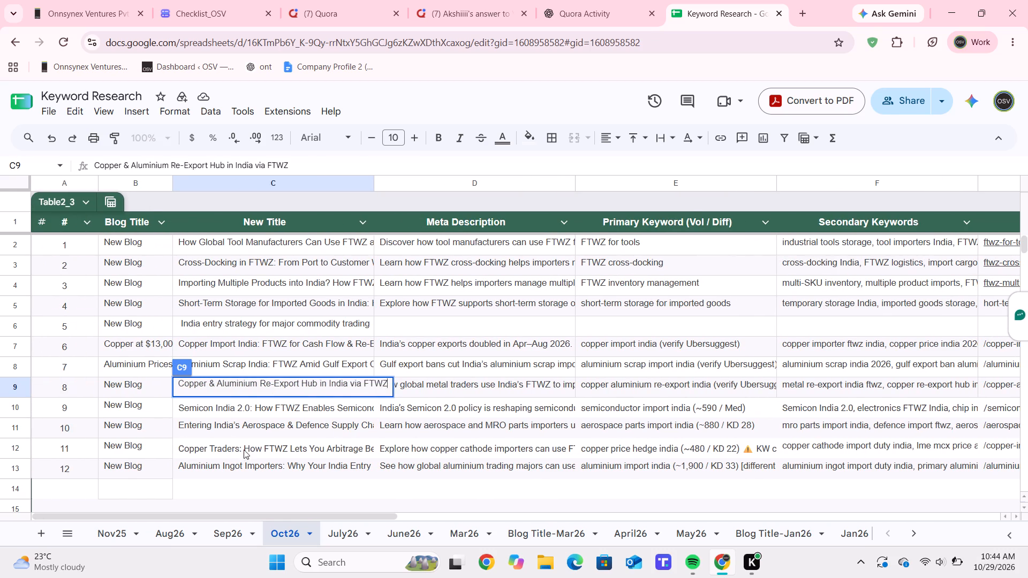
pyautogui.click(226, 433)
# Examine the planned blogs' meta descriptions, primary and secondary keywords, slugs, remarks and statuses in the Oct26 table.
pyautogui.hscroll(-2, 584, 423)
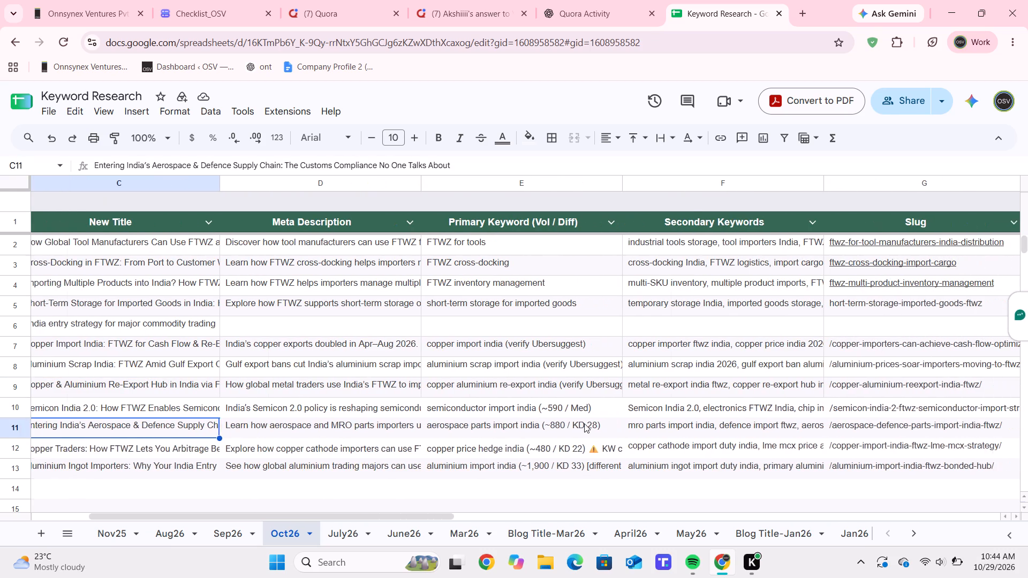
pyautogui.hscroll(-2, 584, 423)
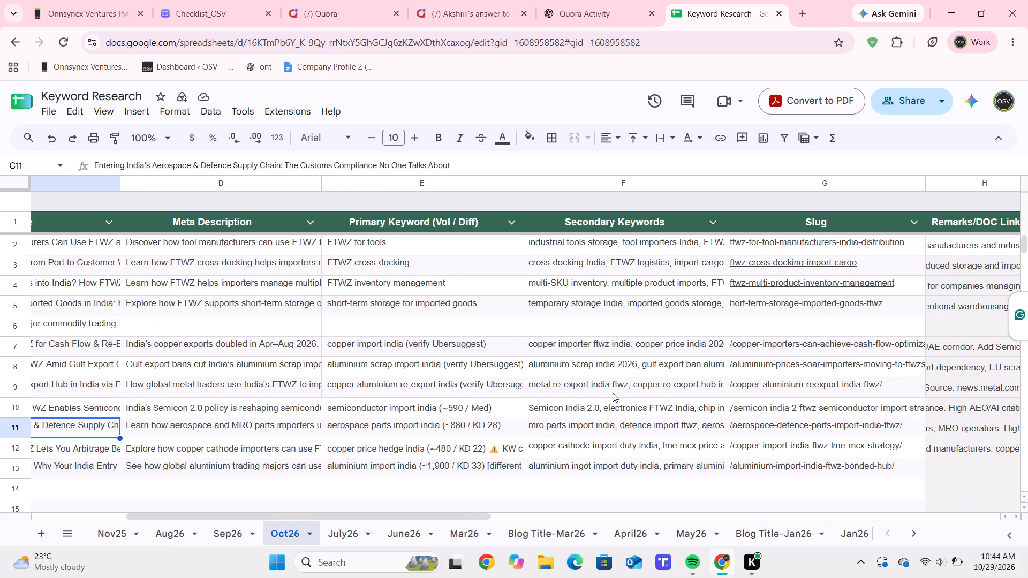
pyautogui.hscroll(1, 617, 394)
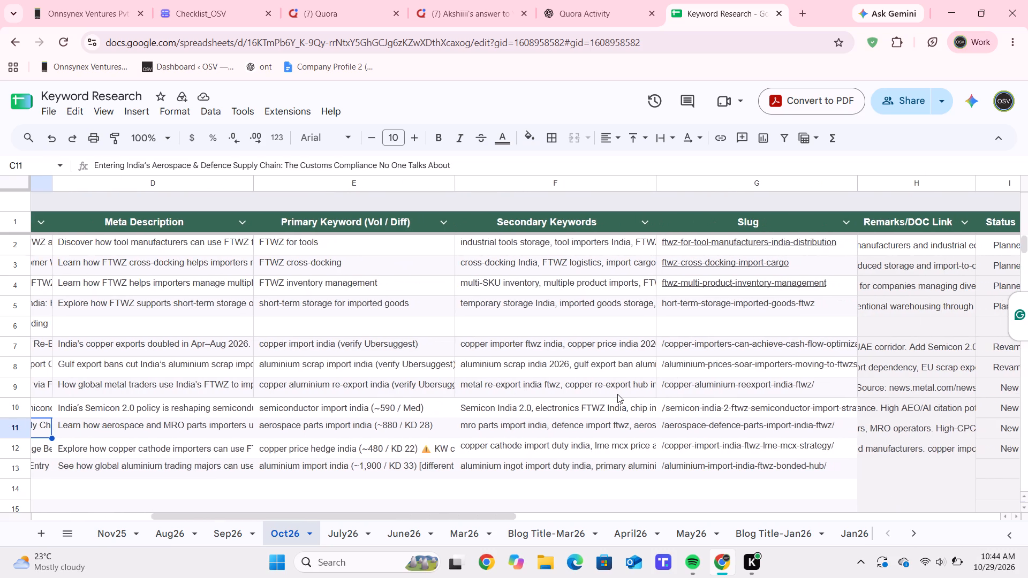
pyautogui.hscroll(3, 617, 394)
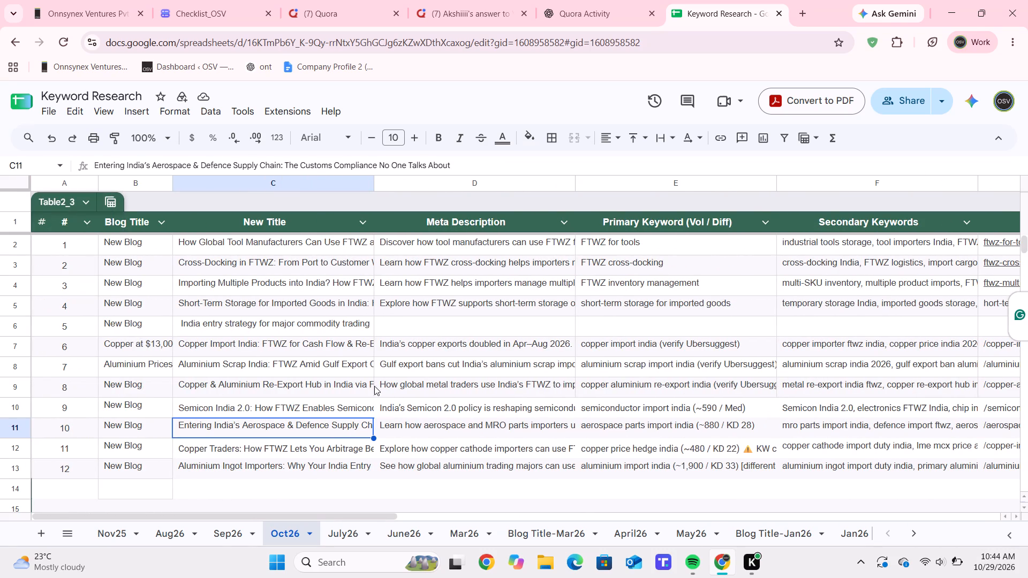
pyautogui.click(352, 403)
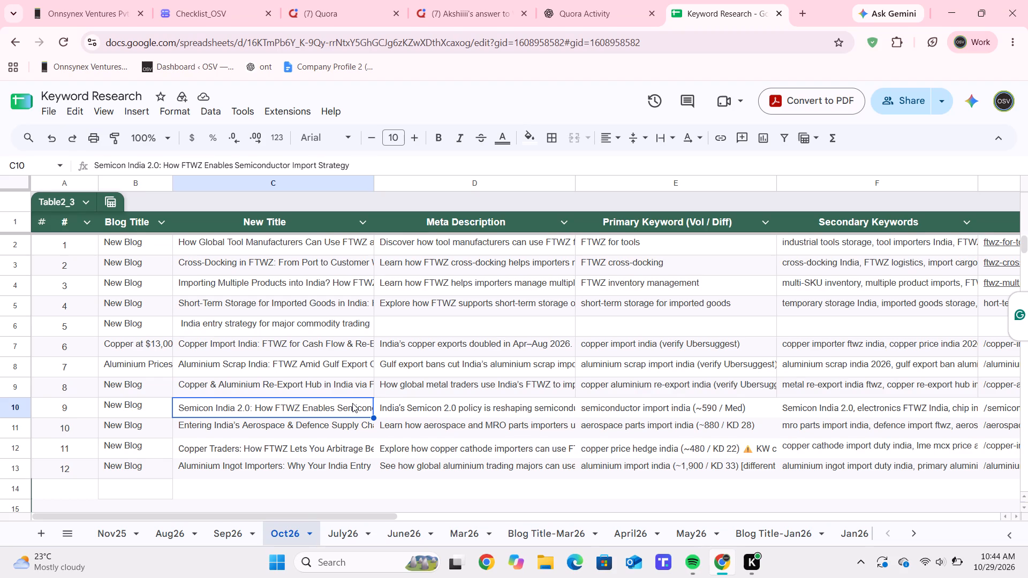
pyautogui.click(669, 456)
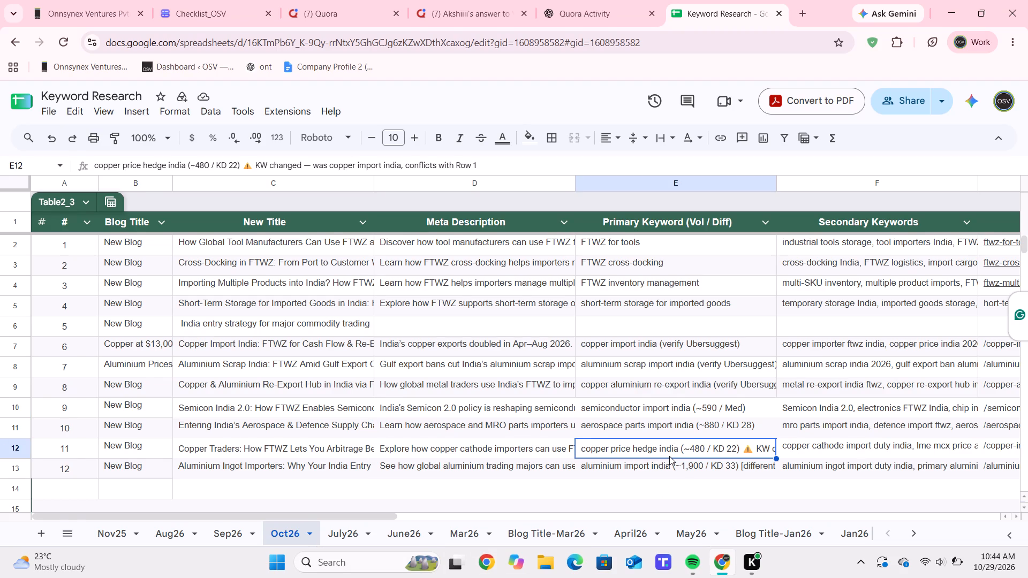
pyautogui.hscroll(-2, 669, 456)
pyautogui.click(896, 469)
pyautogui.hscroll(-1, 896, 469)
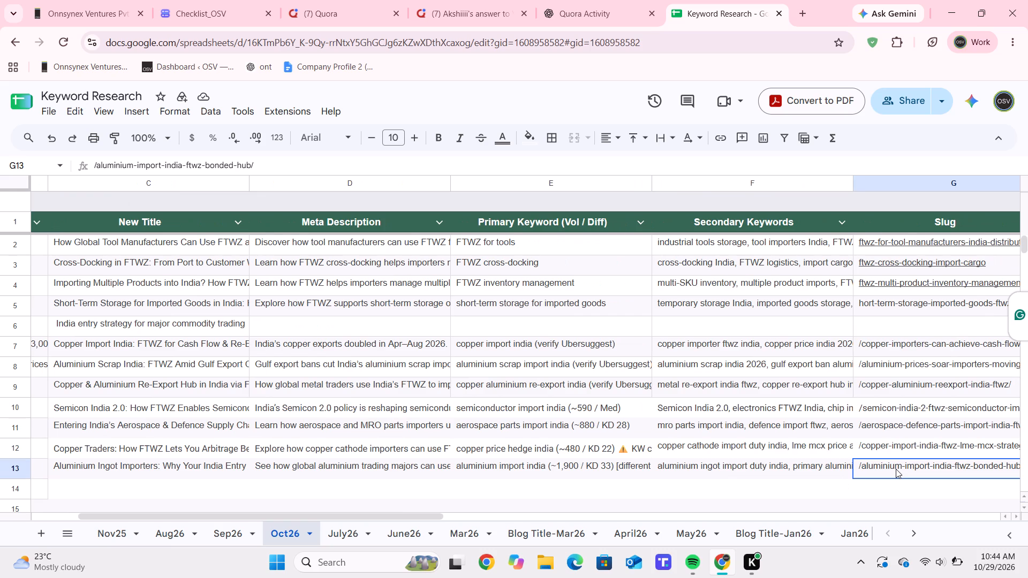
pyautogui.hscroll(-3, 896, 469)
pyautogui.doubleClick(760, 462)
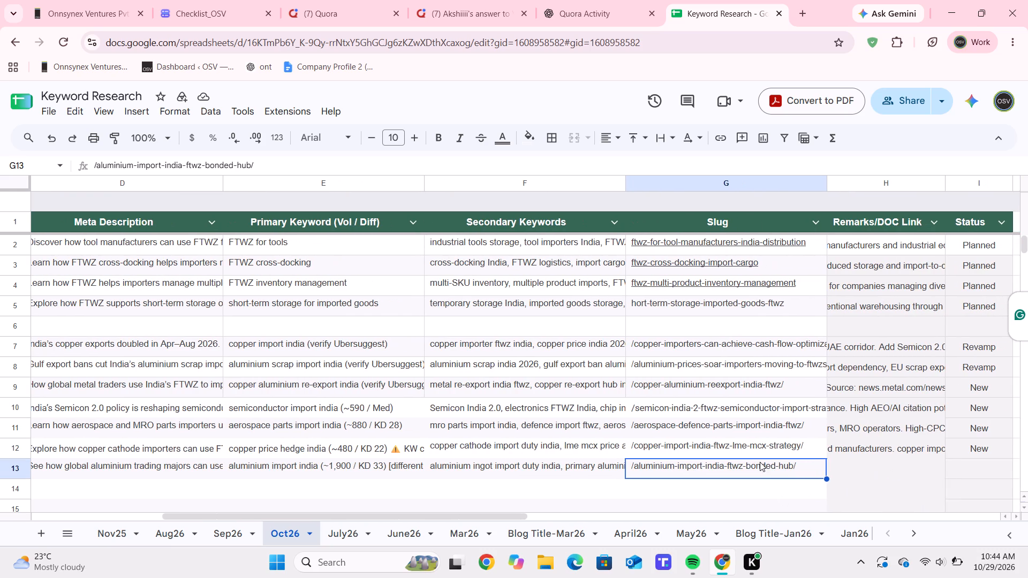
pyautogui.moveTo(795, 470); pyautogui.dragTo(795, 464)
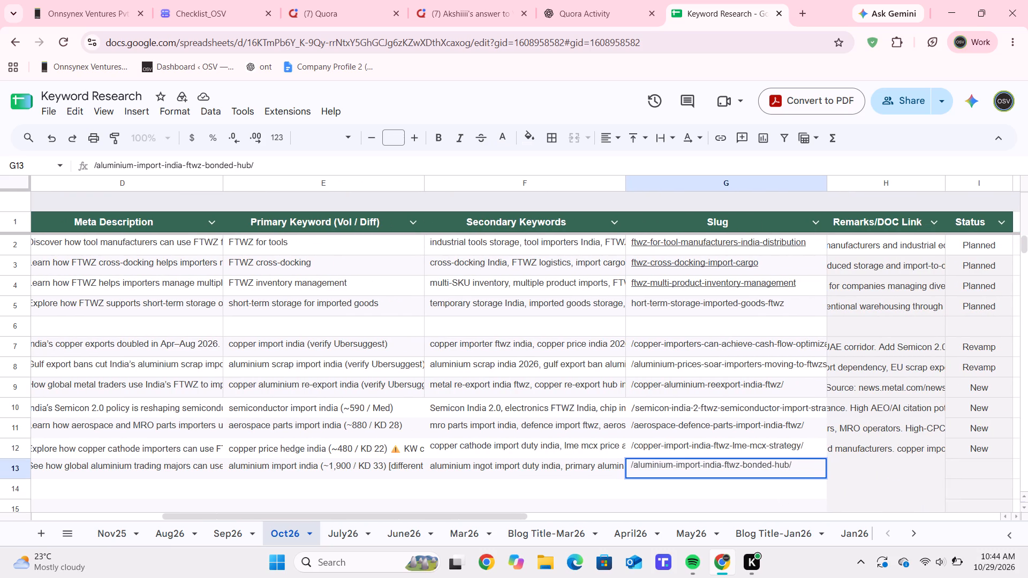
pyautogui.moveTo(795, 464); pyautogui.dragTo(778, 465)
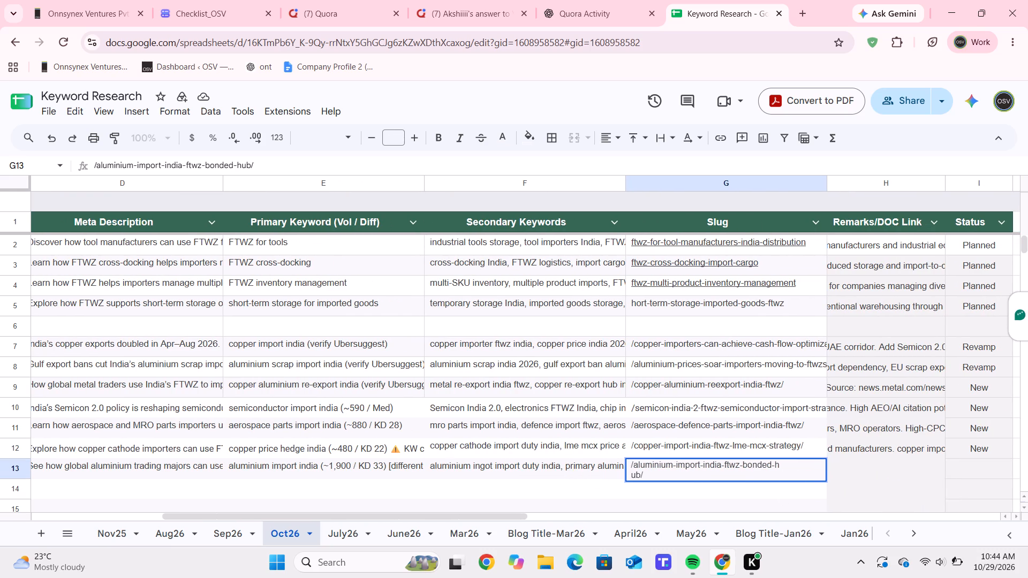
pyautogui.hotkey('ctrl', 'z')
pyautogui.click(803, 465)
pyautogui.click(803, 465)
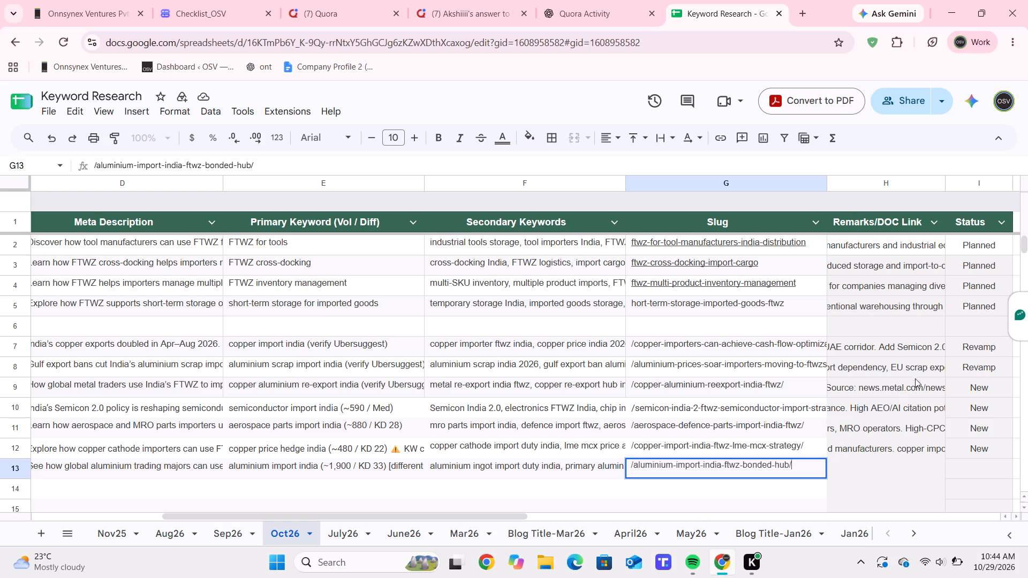
# Copy the title "Copper & Aluminium Re-Export Hub in India via FTWZ" from row 9 of the New Title column.
pyautogui.hscroll(6, 760, 420)
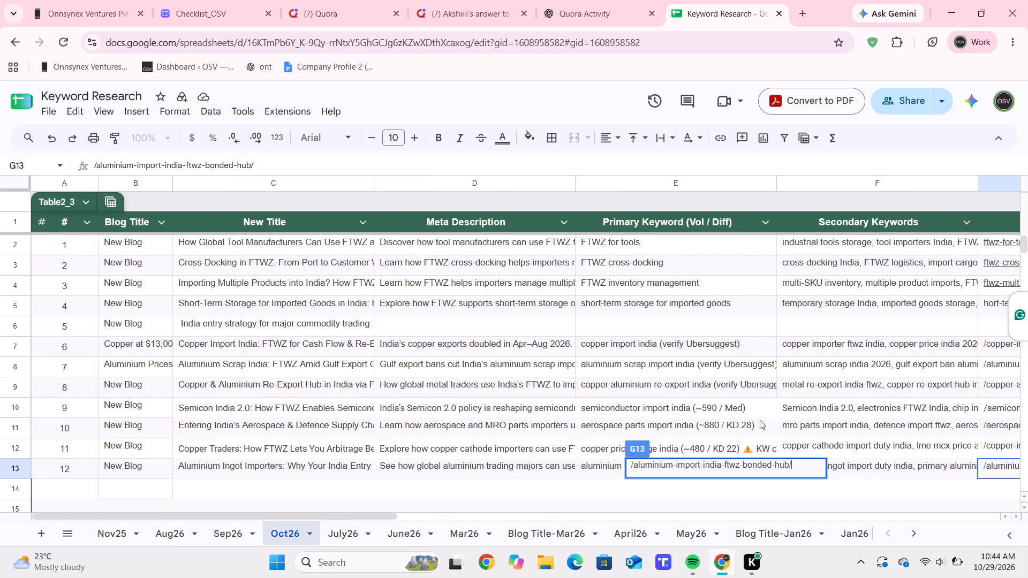
pyautogui.doubleClick(222, 386)
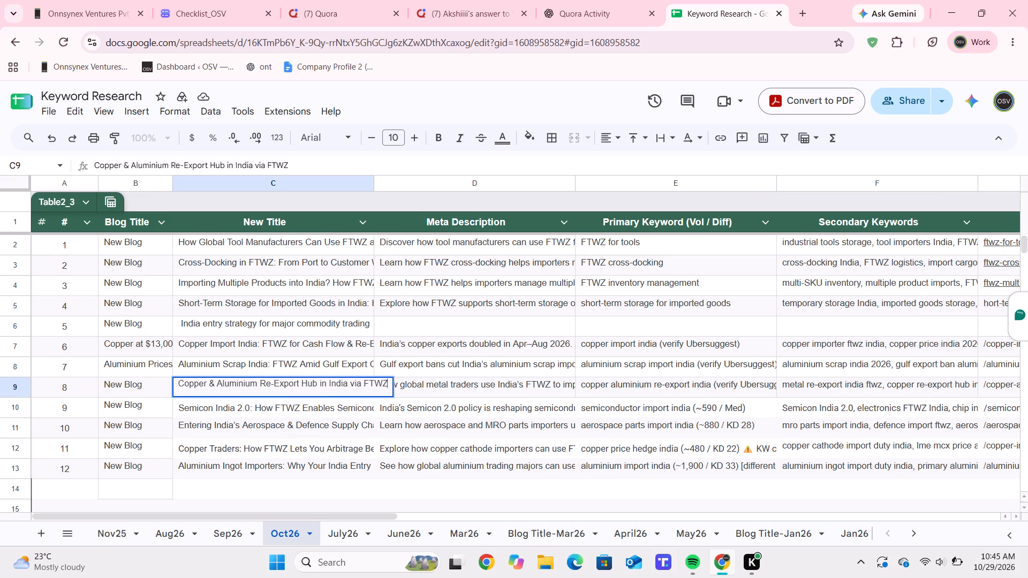
pyautogui.hotkey('ctrl', 'a')
pyautogui.hotkey('ctrl', 'c')
pyautogui.hotkey('ctrl', 'c')
pyautogui.hotkey('ctrl', 'c')
pyautogui.hotkey('ctrl', 'c')
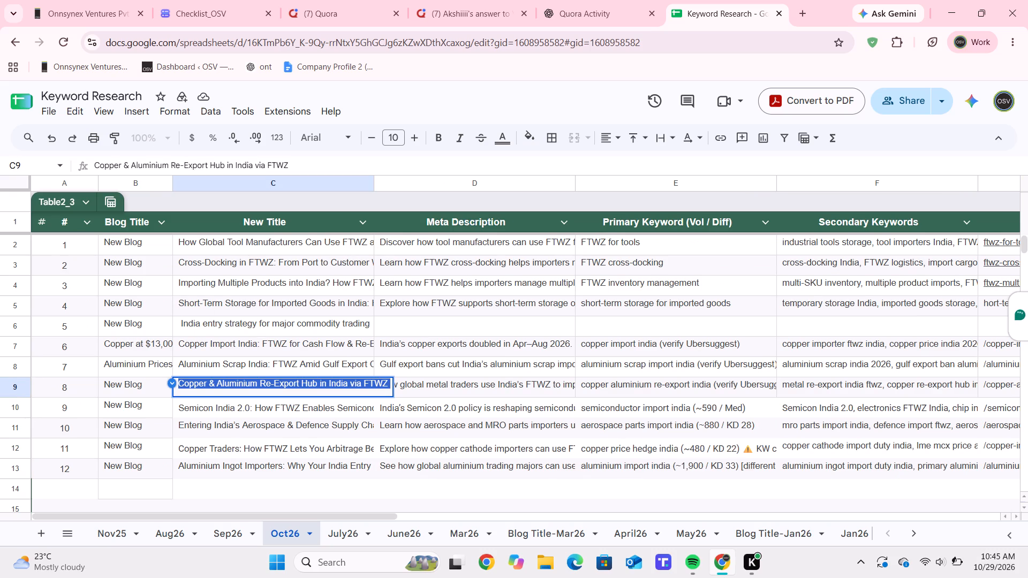
pyautogui.click(254, 456)
pyautogui.scroll(-1, 254, 456)
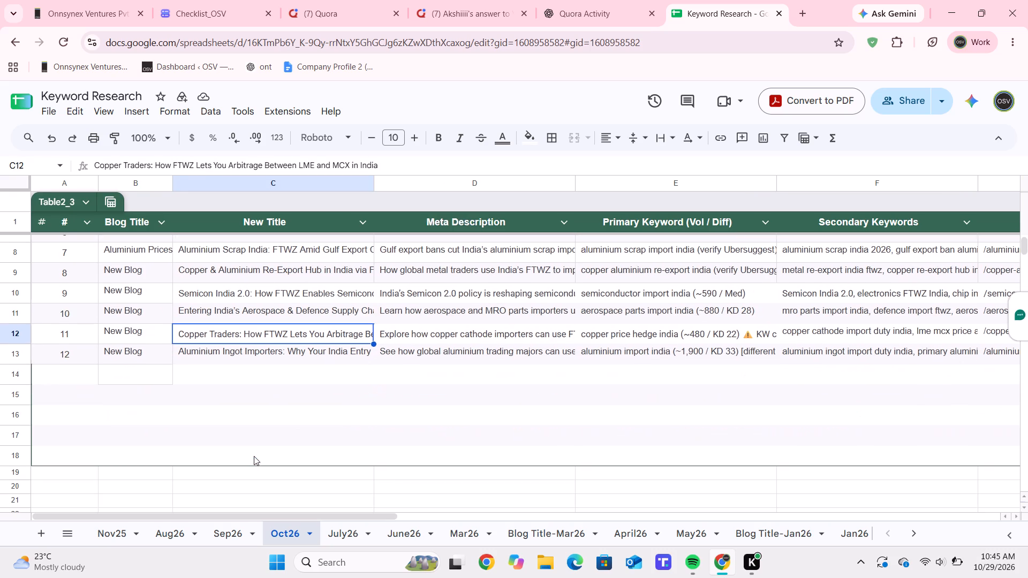
# Create a blank Google Docs document in a new tab and paste the copied blog title as its first line.
pyautogui.click(810, 13)
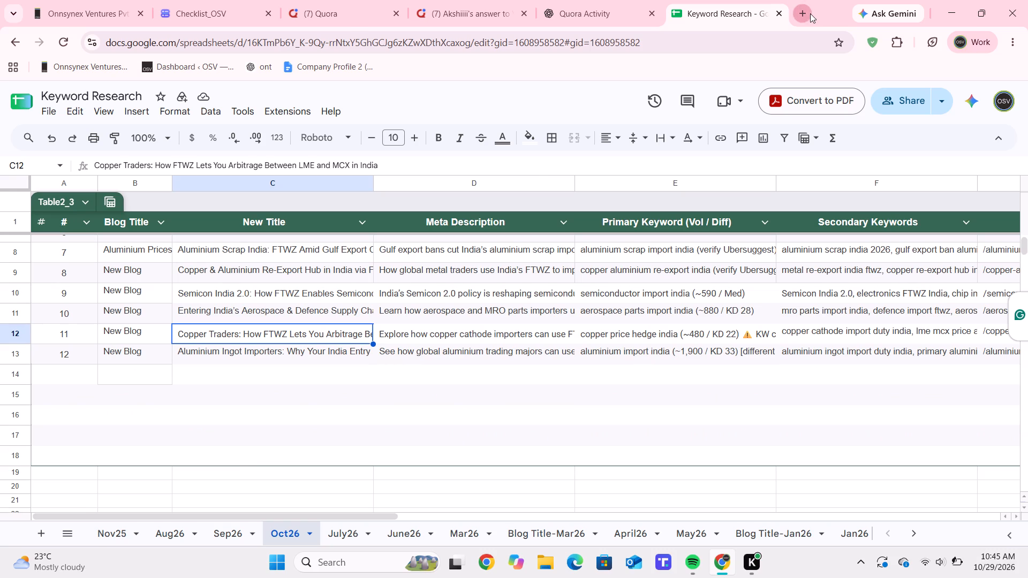
pyautogui.click(976, 100)
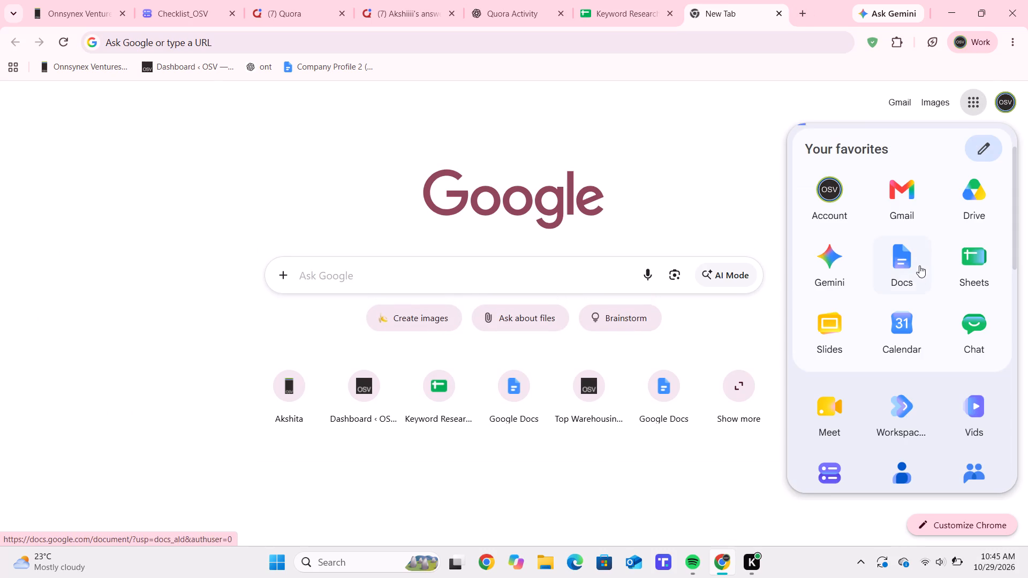
pyautogui.click(891, 260)
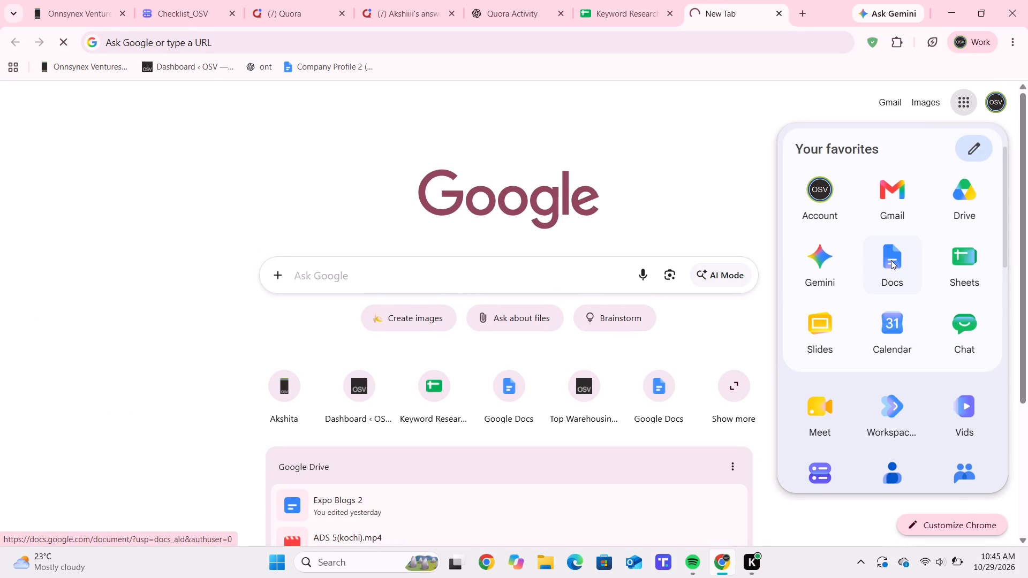
pyautogui.click(180, 213)
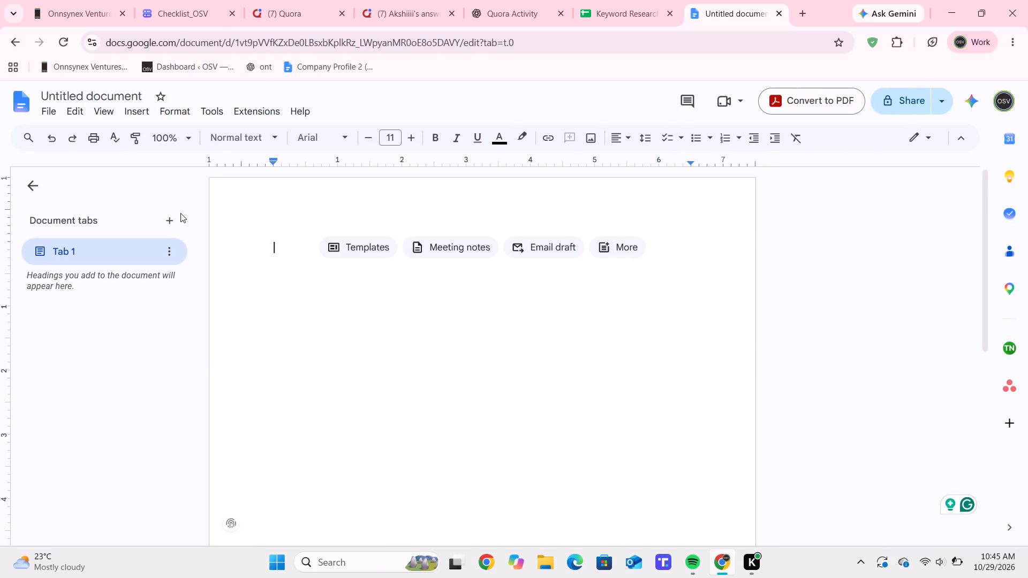
pyautogui.hotkey('ctrl', 'v')
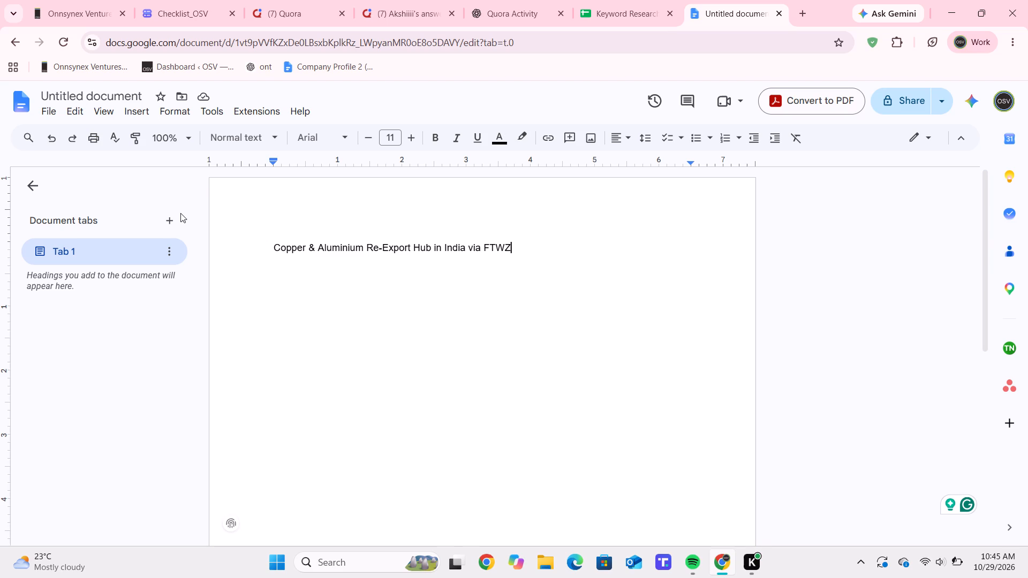
pyautogui.moveTo(521, 264); pyautogui.dragTo(480, 261)
pyautogui.moveTo(480, 261); pyautogui.dragTo(277, 253)
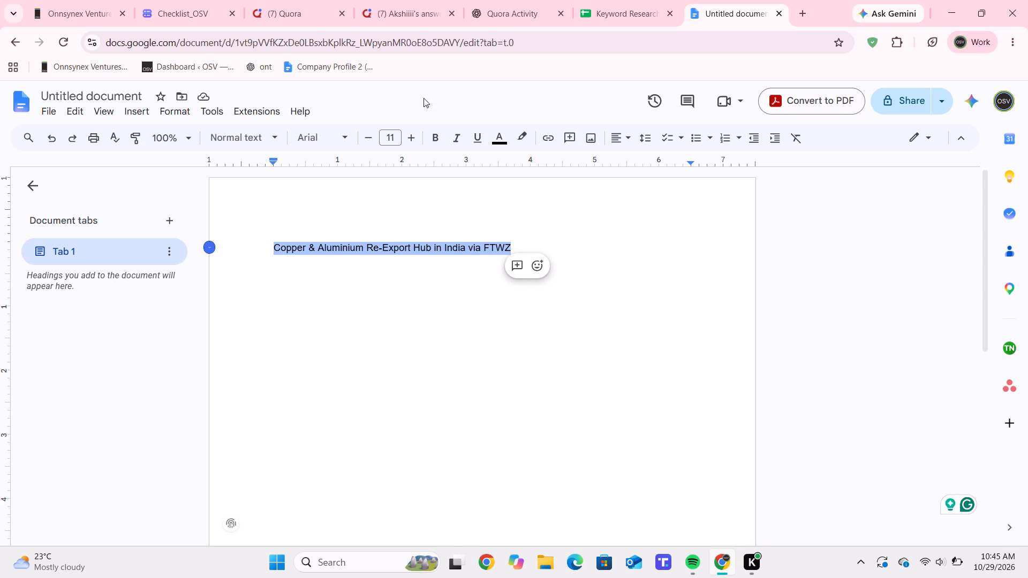
pyautogui.click(435, 147)
pyautogui.tripleClick(412, 138)
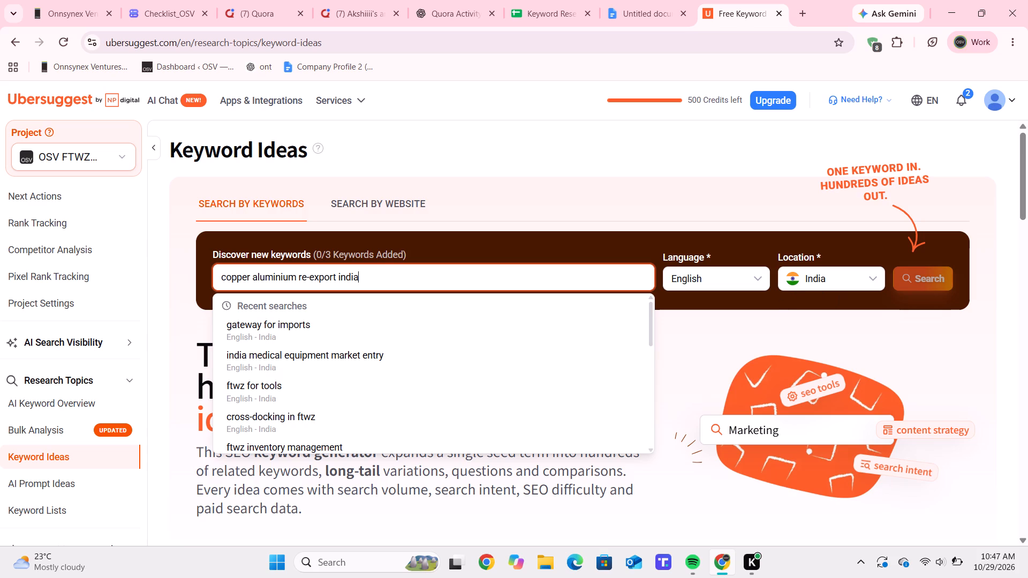
pyautogui.press('Return')
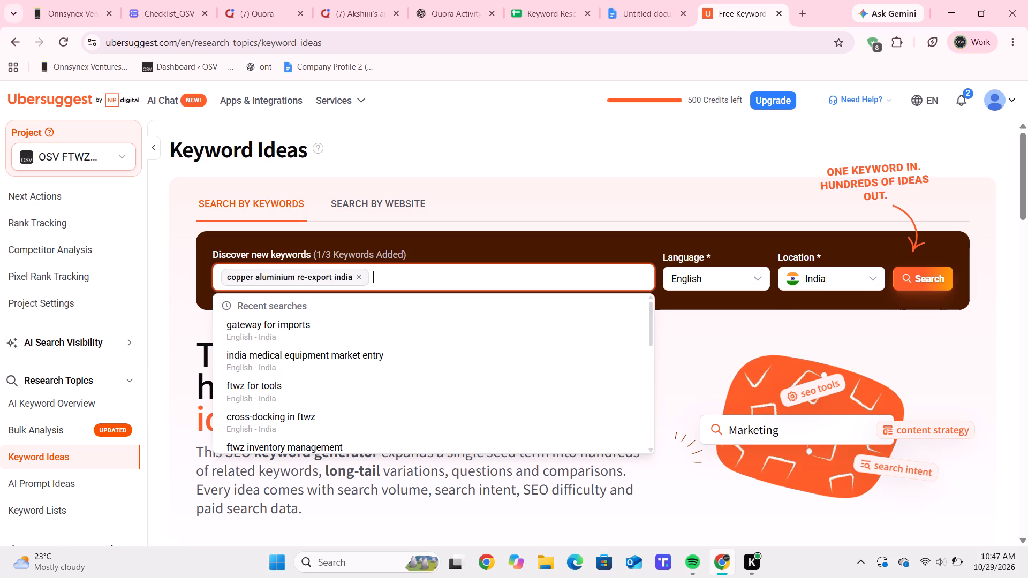
pyautogui.click(924, 279)
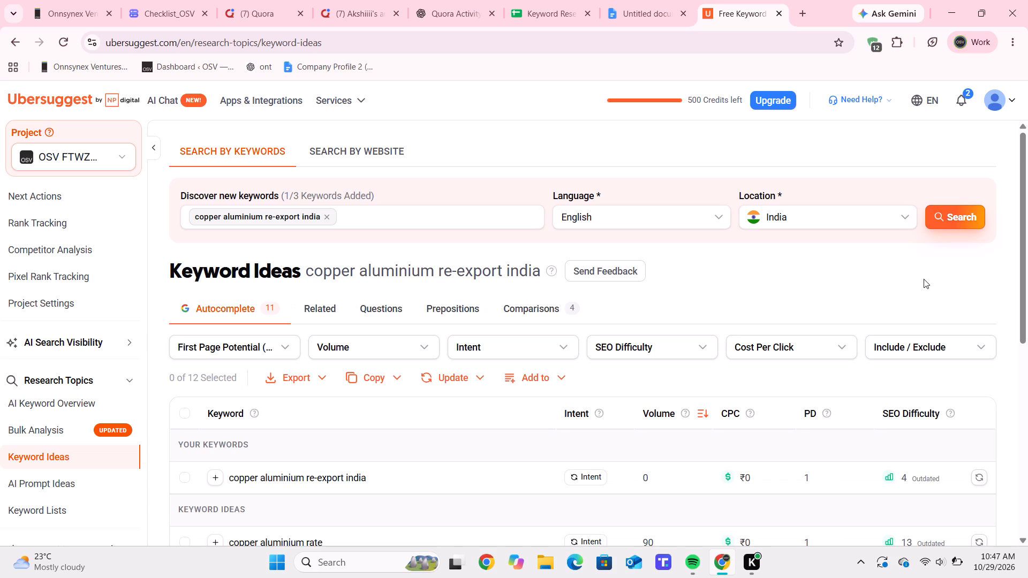
# Examine the volume, CPC and SEO difficulty of the searched keyword and its suggested copper and aluminium keyword ideas.
pyautogui.scroll(-1, 924, 279)
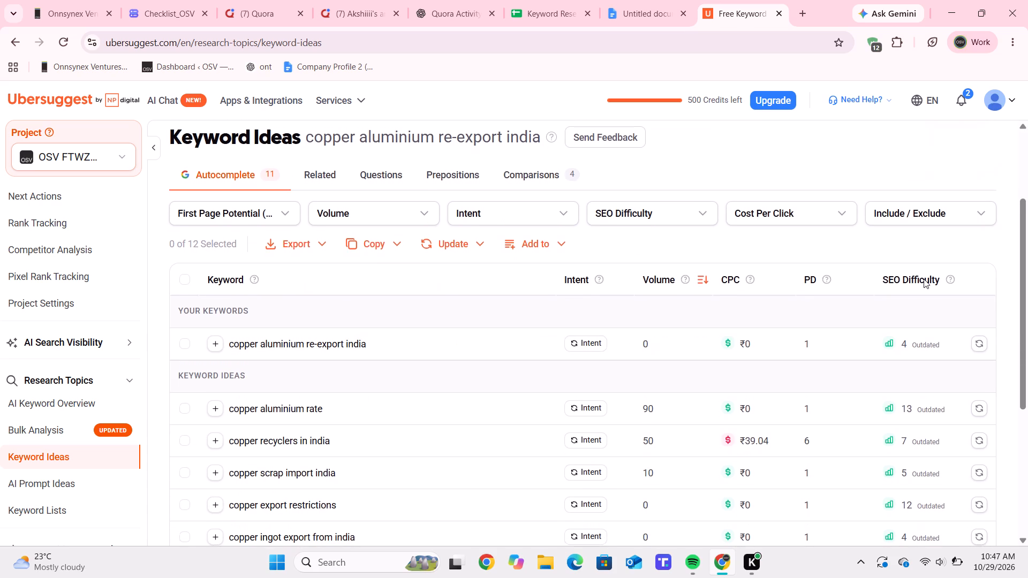
pyautogui.scroll(-2, 924, 279)
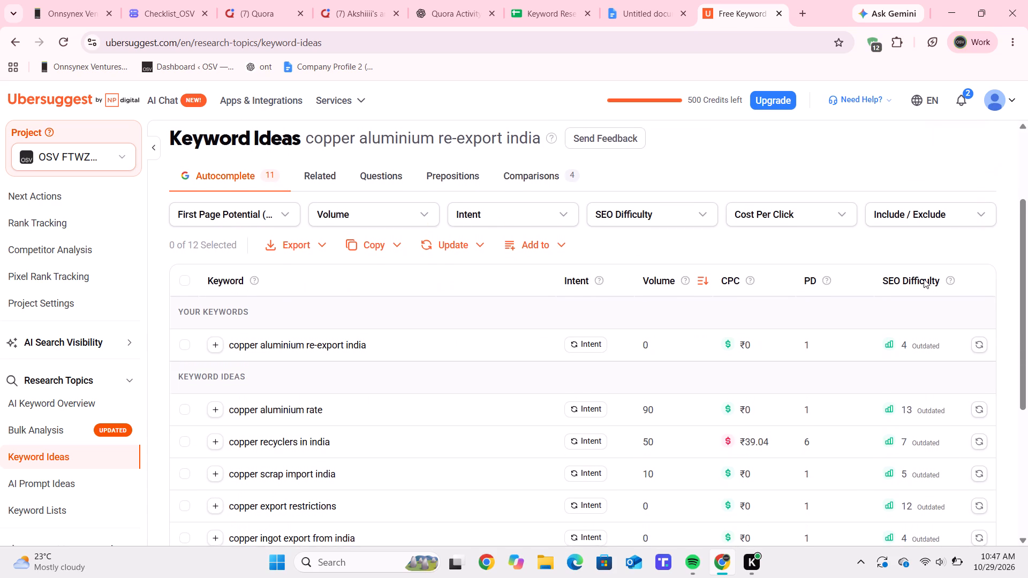
pyautogui.scroll(-1, 924, 279)
pyautogui.hscroll(1, 924, 279)
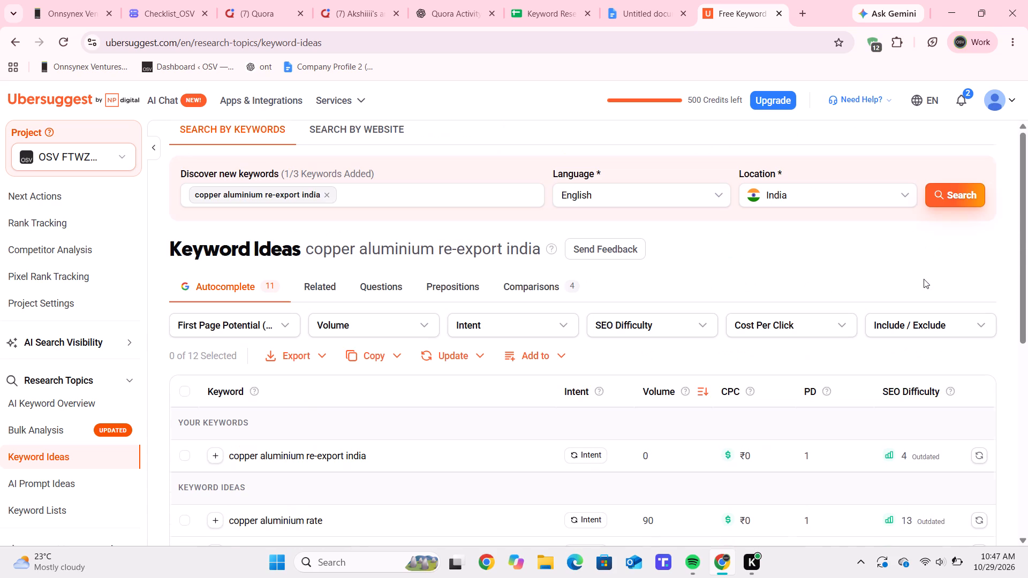
pyautogui.scroll(-6, 924, 279)
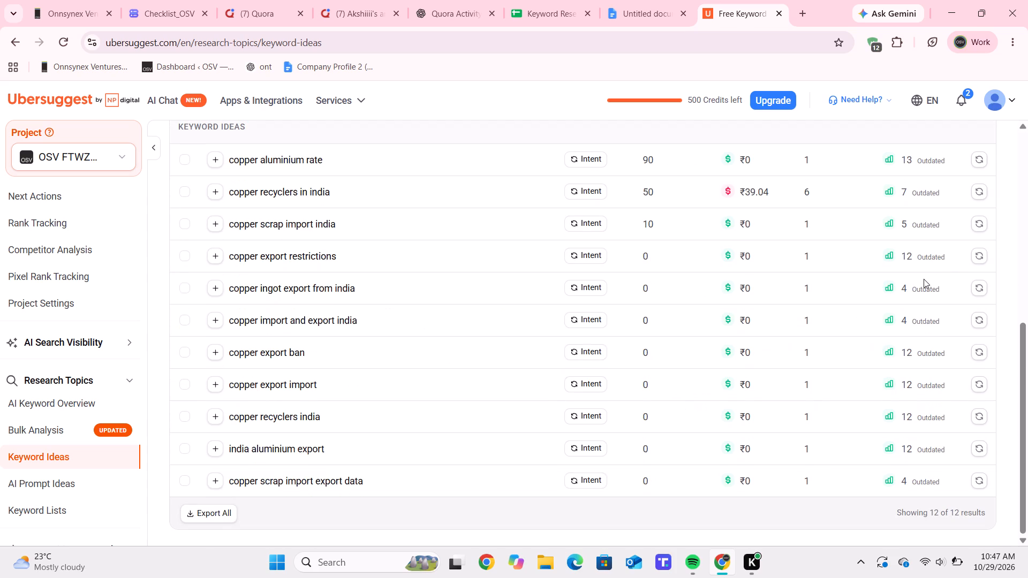
pyautogui.scroll(9, 924, 279)
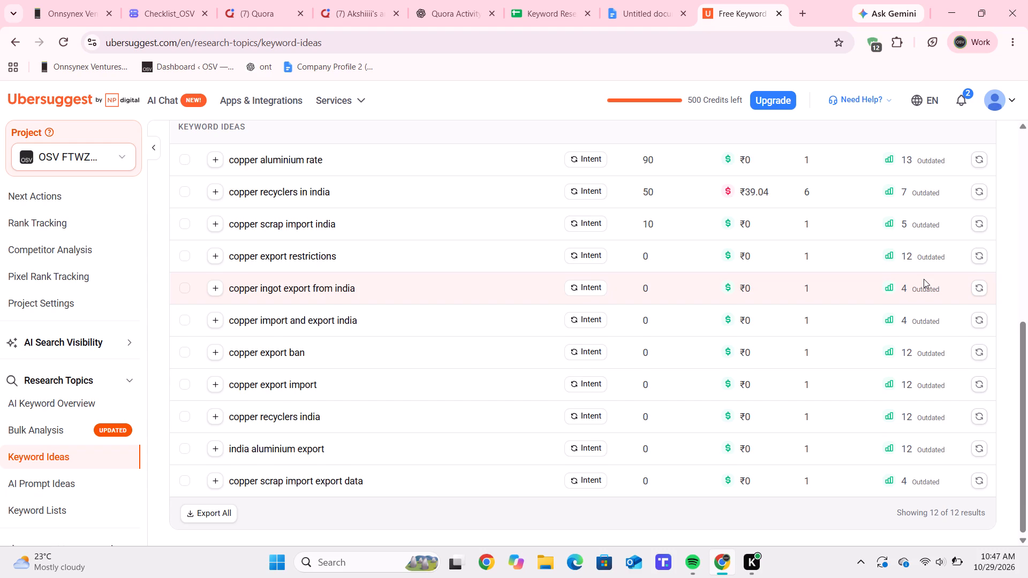
pyautogui.scroll(3, 924, 279)
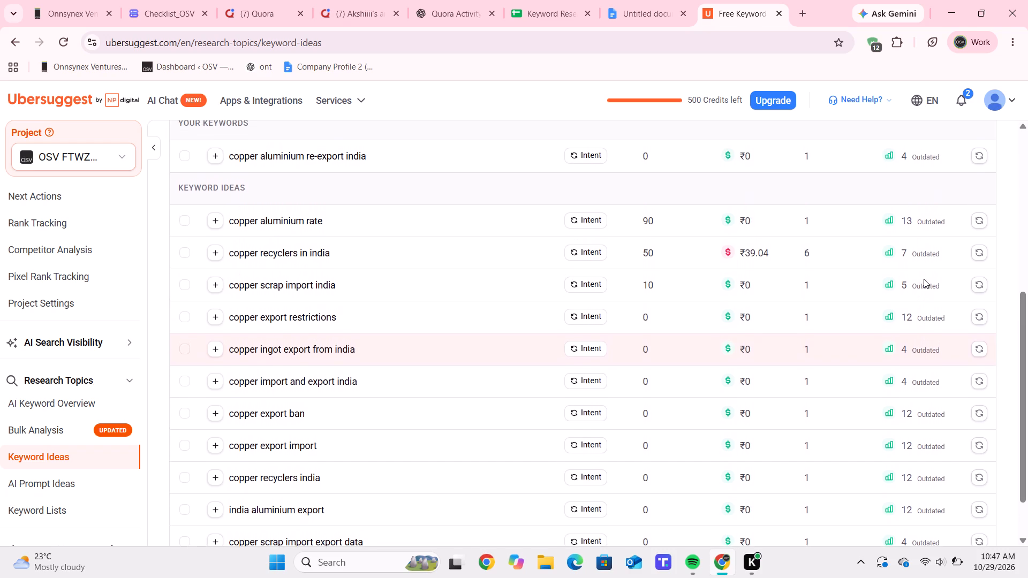
pyautogui.scroll(2, 924, 279)
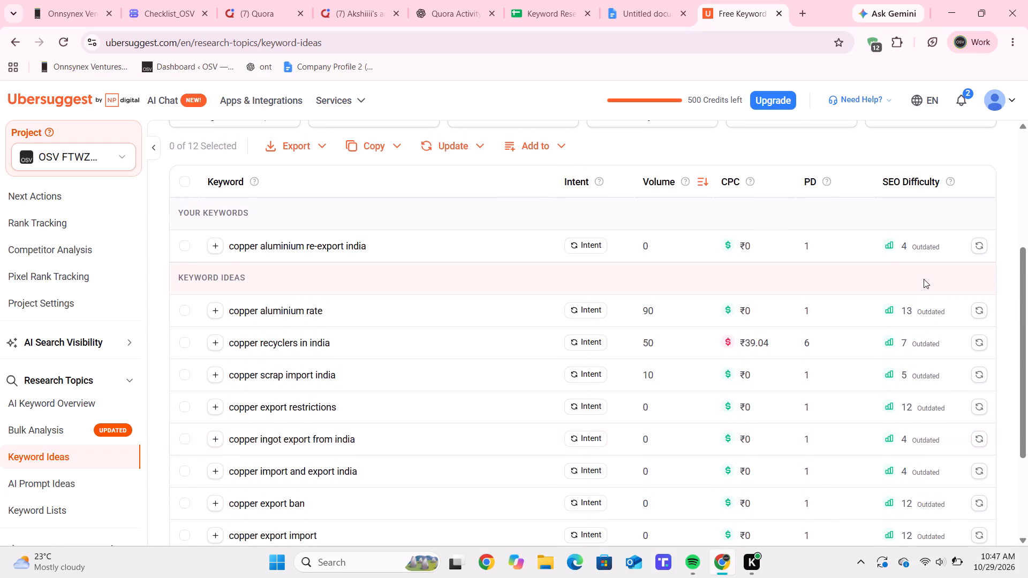
pyautogui.scroll(1, 924, 279)
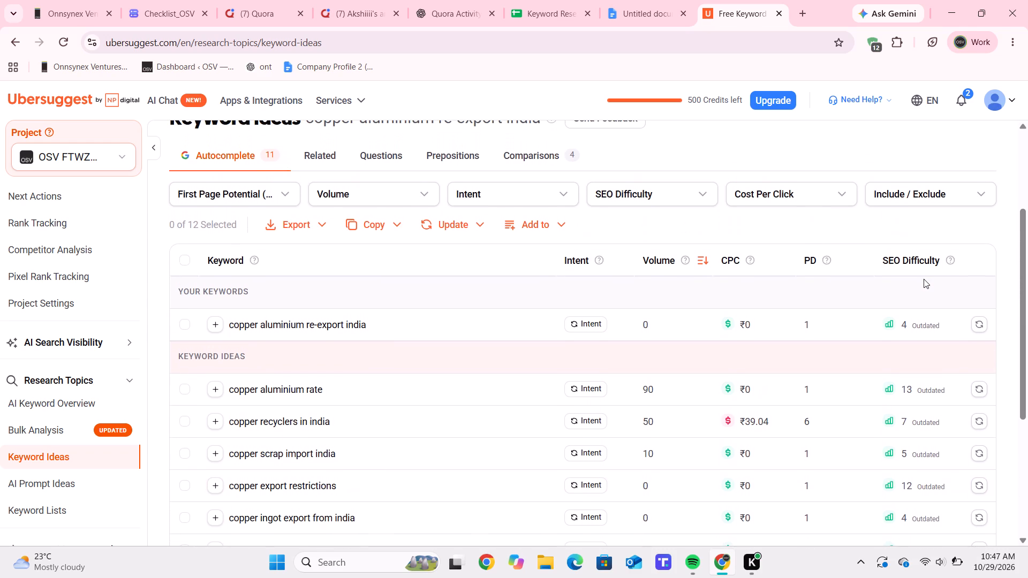
pyautogui.scroll(4, 924, 279)
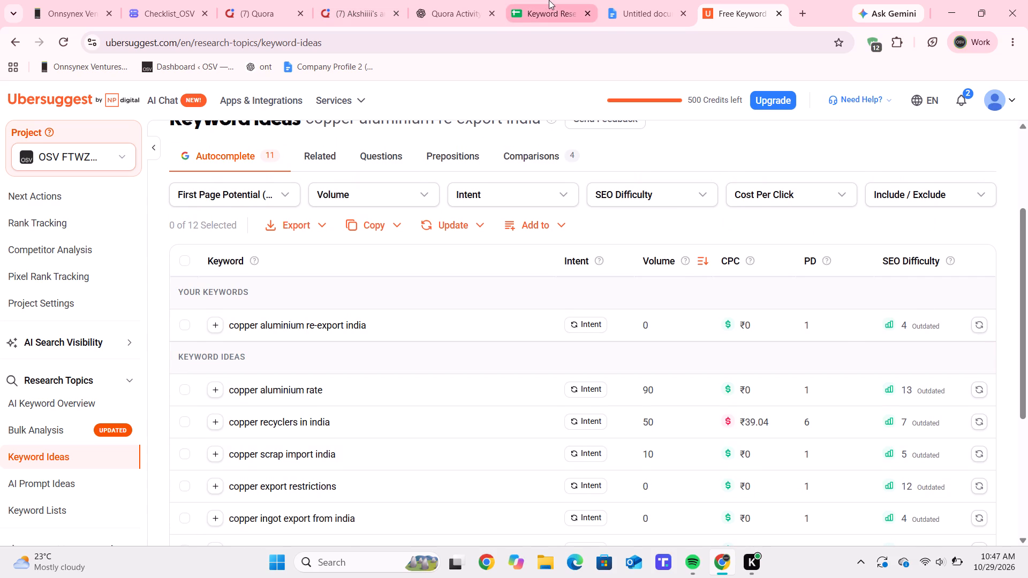
# Check row 9's New Title and Primary Keyword in the Keyword Research spreadsheet against the keyword ideas in Ubersuggest.
pyautogui.click(549, 0)
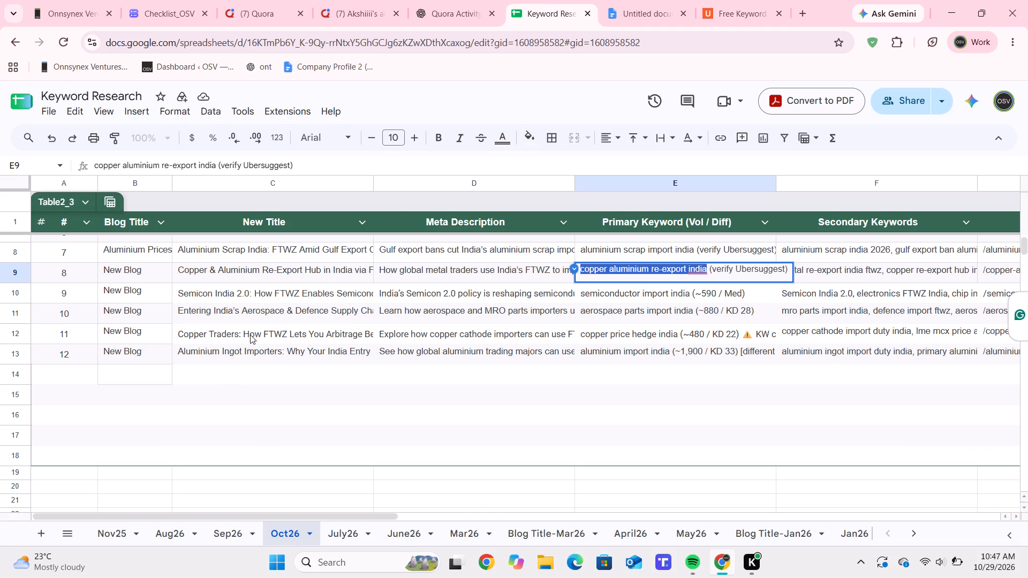
pyautogui.doubleClick(216, 278)
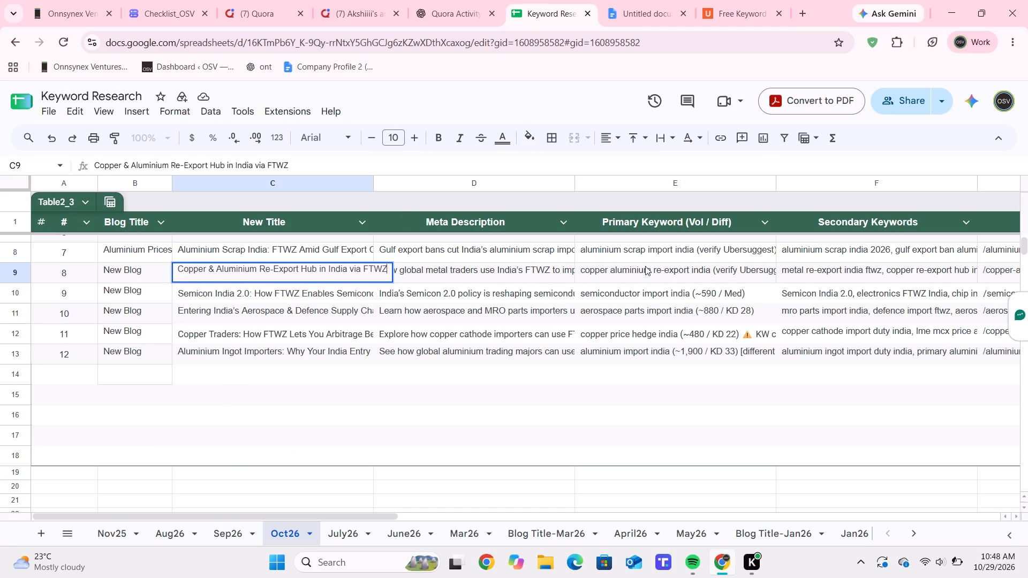
pyautogui.click(690, 273)
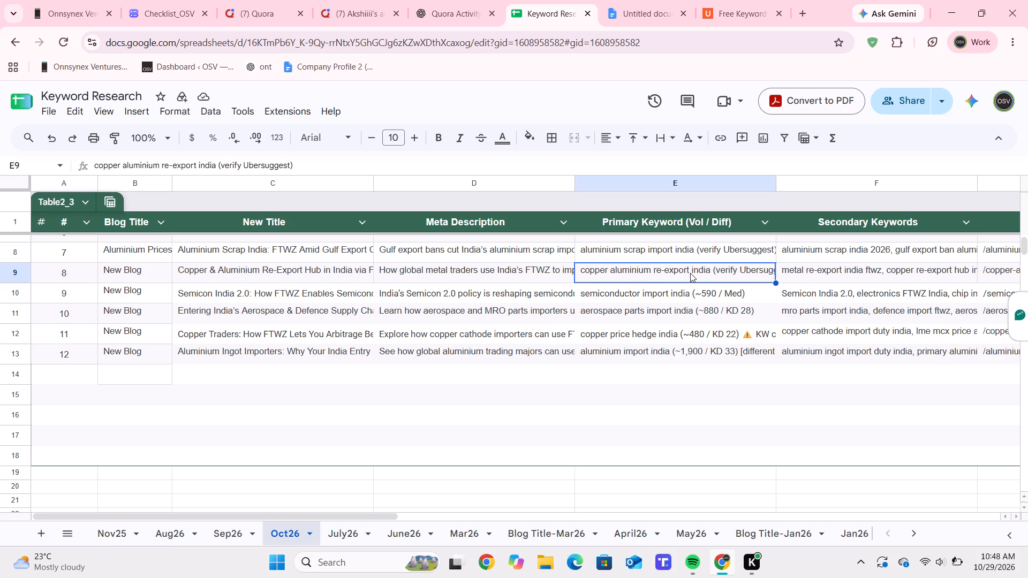
pyautogui.click(734, 0)
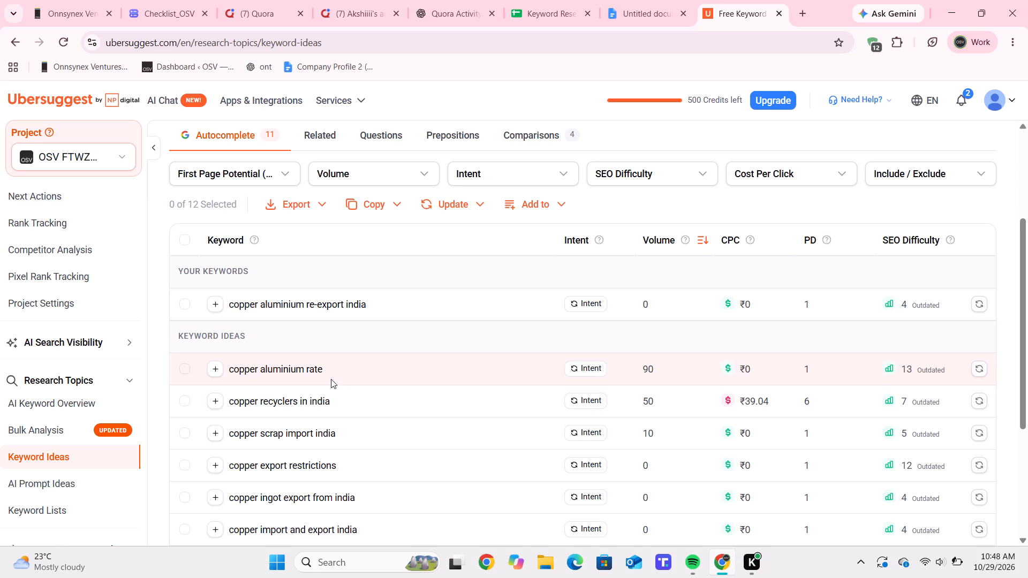
pyautogui.scroll(1, 331, 379)
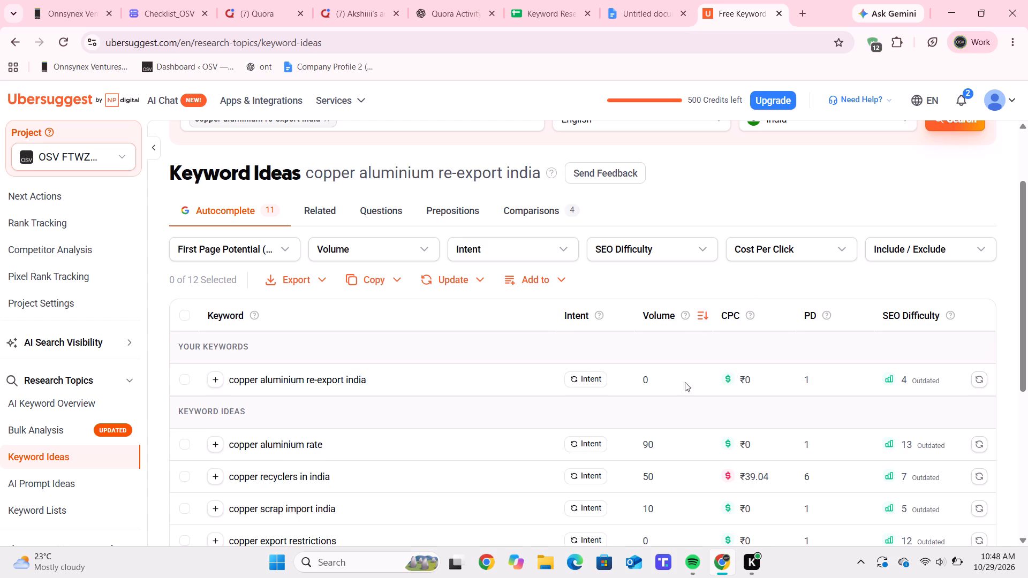
pyautogui.scroll(-3, 676, 421)
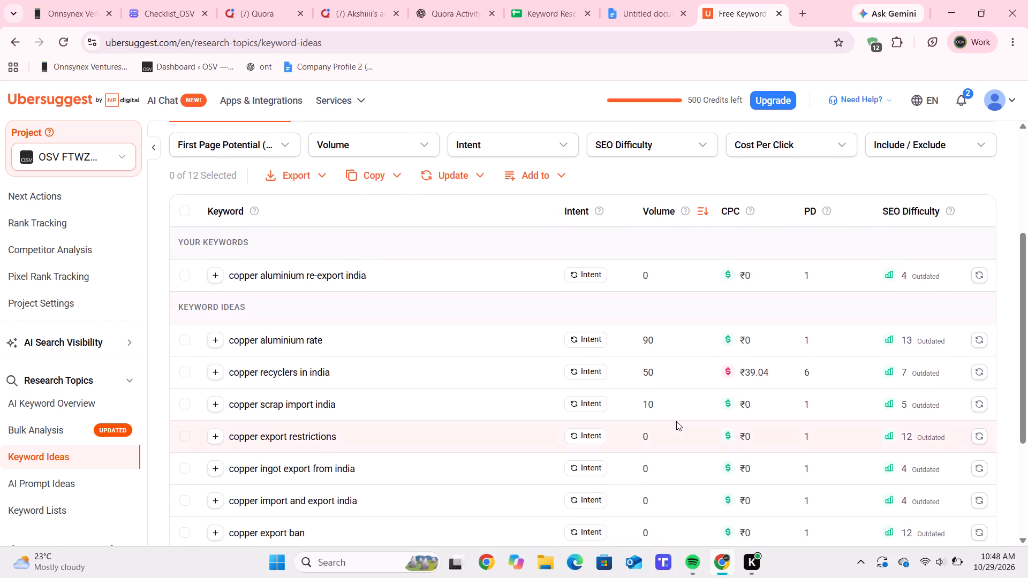
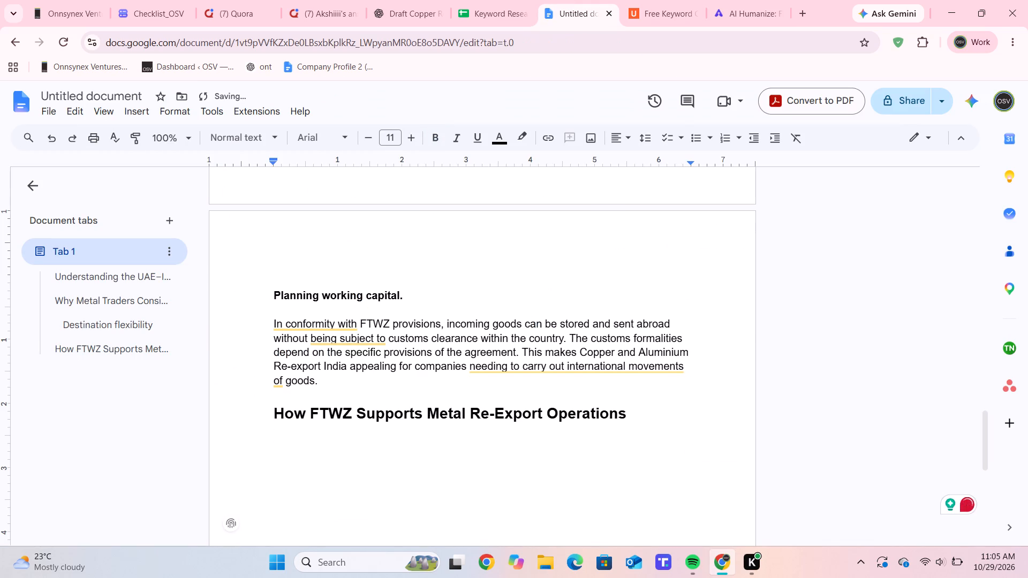
pyautogui.click(413, 135)
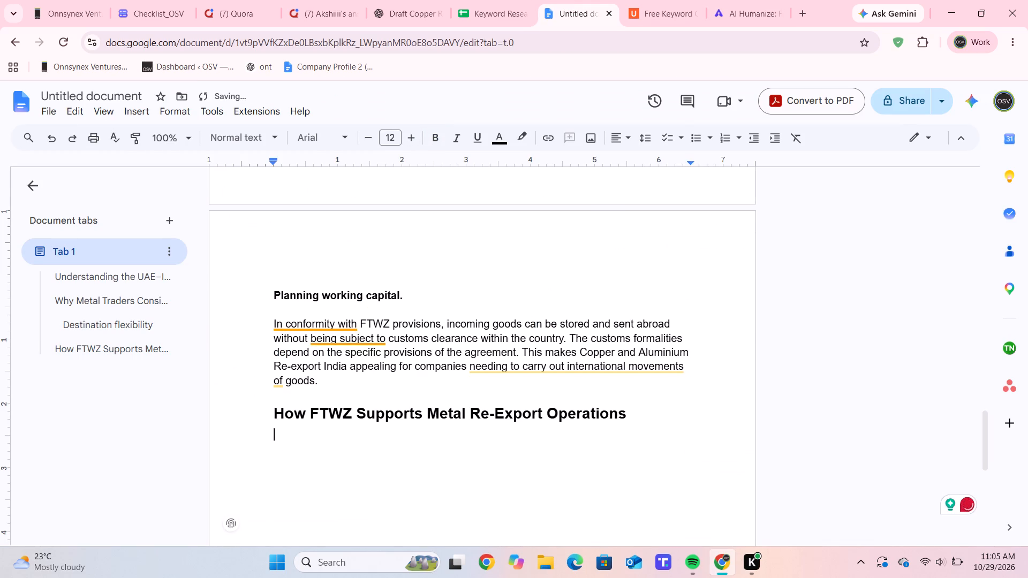
pyautogui.hotkey('ctrl', 'v')
# Merge the section's first three paragraphs, through "The general process involves the following steps:", into a single paragraph.
pyautogui.scroll(3, 309, 371)
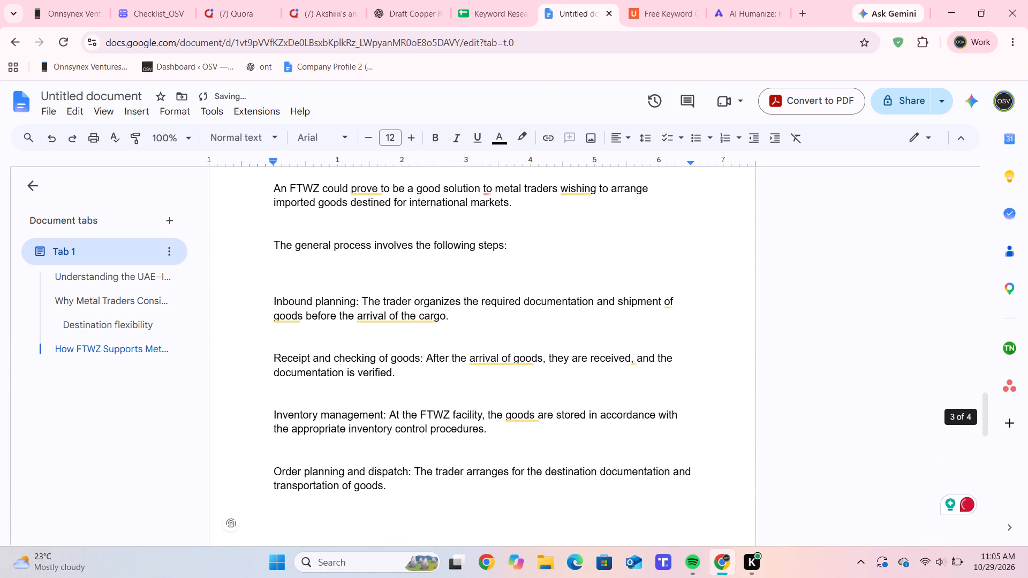
pyautogui.scroll(1, 309, 371)
pyautogui.click(284, 281)
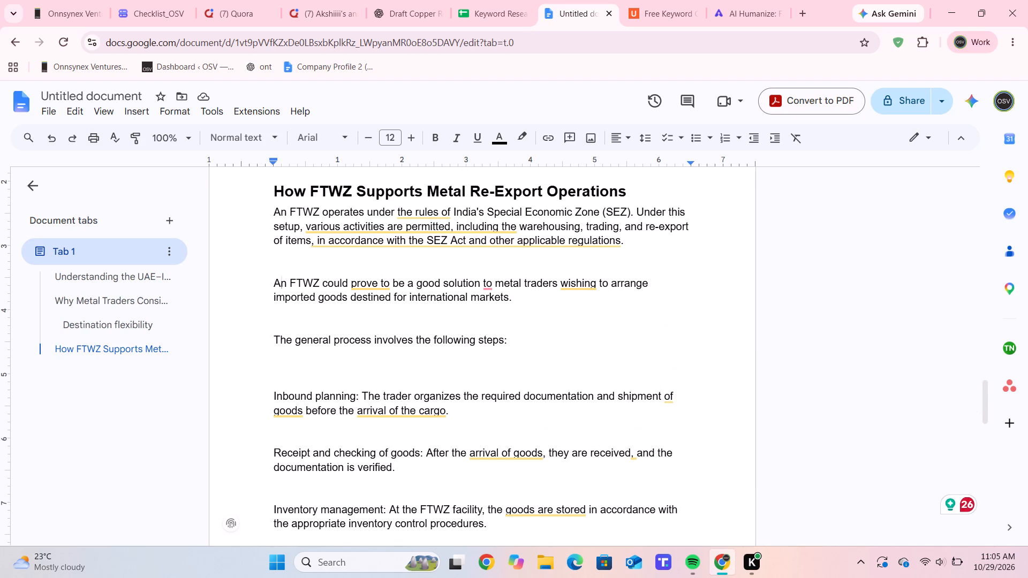
pyautogui.press('Left')
pyautogui.press('BackSpace')
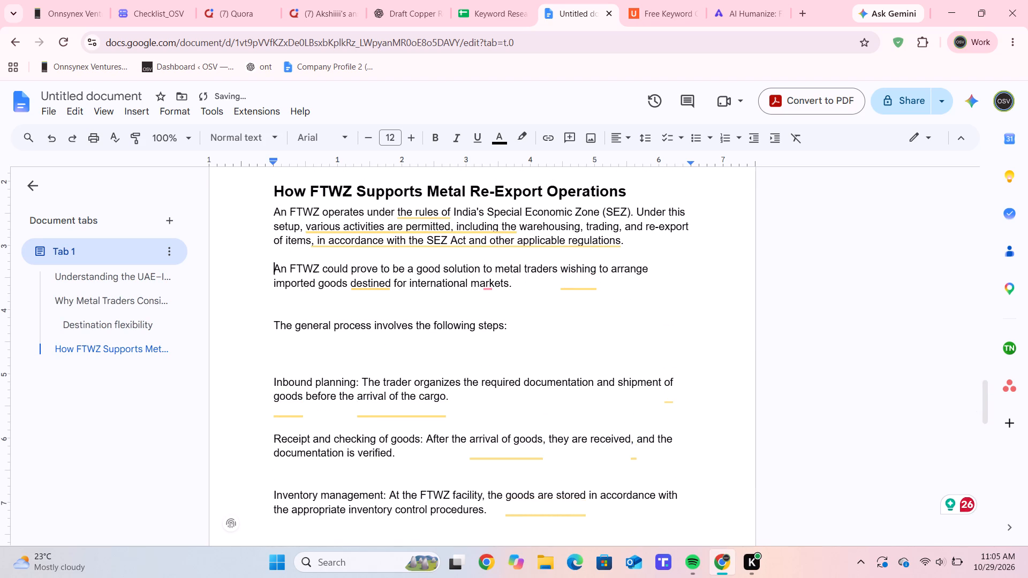
pyautogui.press('BackSpace')
pyautogui.press('BackSpace')
pyautogui.press('space')
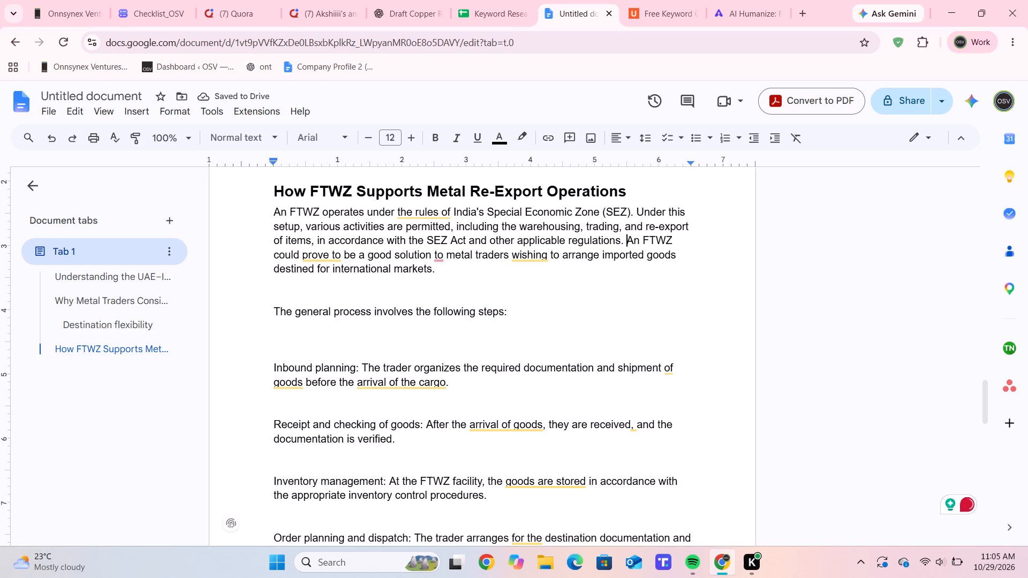
pyautogui.click(252, 313)
pyautogui.press('BackSpace')
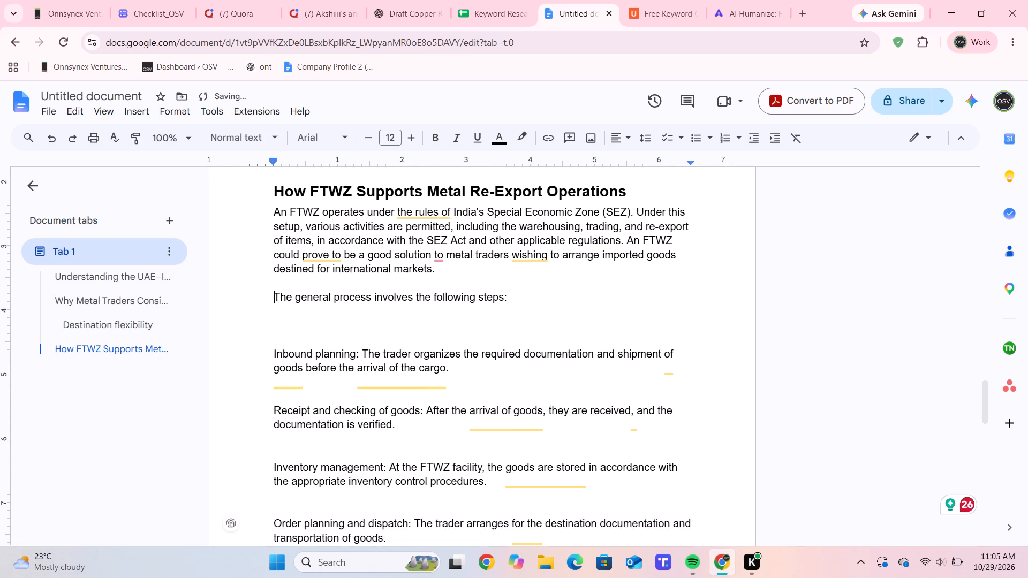
pyautogui.press('BackSpace')
pyautogui.press('space')
pyautogui.press('BackSpace')
pyautogui.press('BackSpace')
pyautogui.press('space')
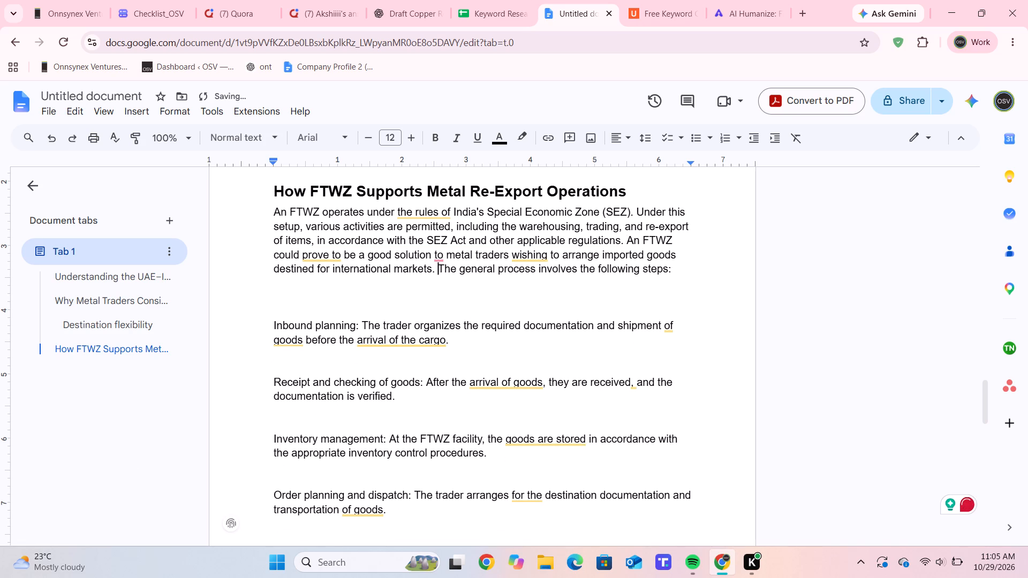
# Remove the surplus blank lines before the "Inbound planning", "Receipt and checking of goods" and "Inventory management" paragraphs.
pyautogui.click(245, 313)
pyautogui.press('BackSpace')
pyautogui.press('BackSpace')
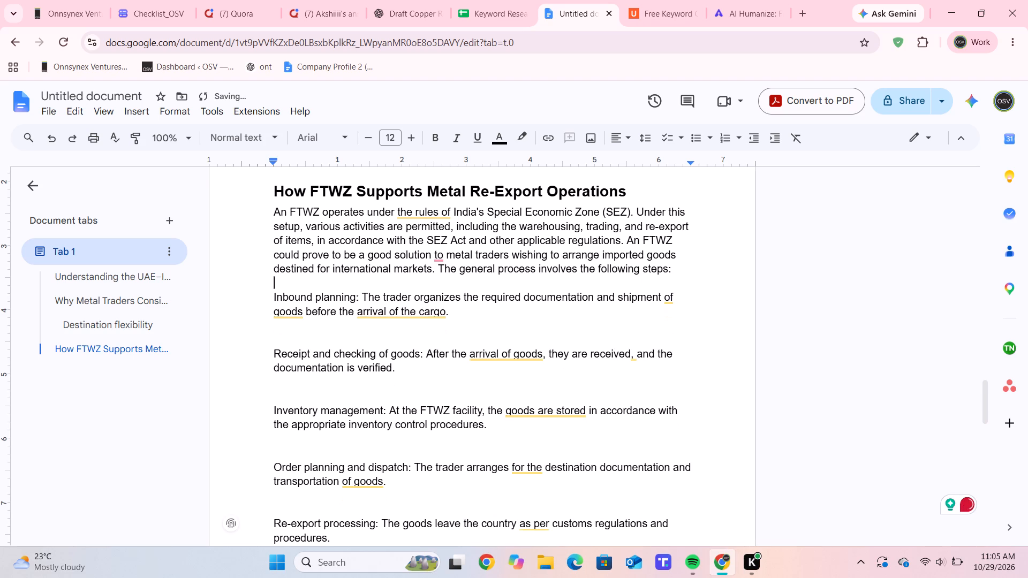
pyautogui.scroll(-2, 245, 313)
pyautogui.click(228, 341)
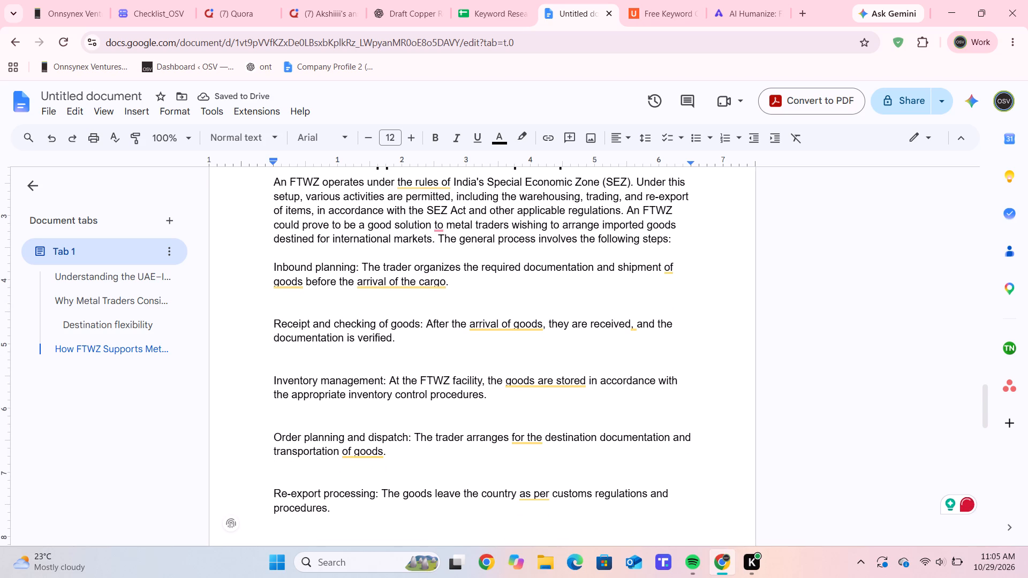
pyautogui.press('Up')
pyautogui.press('BackSpace')
pyautogui.press('Down')
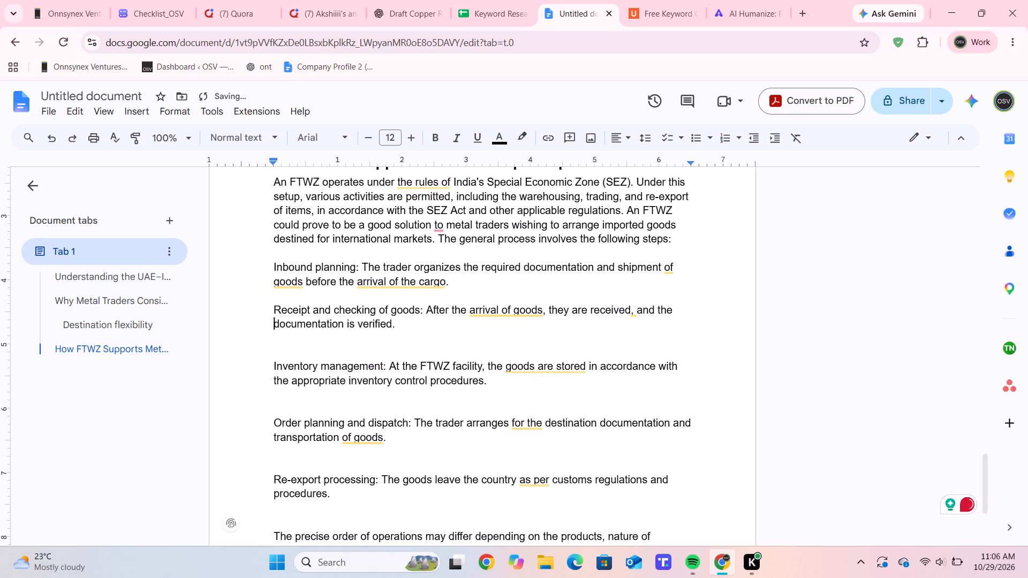
pyautogui.press('Down')
pyautogui.press('BackSpace')
# Remove the surplus blank lines before "Order planning and dispatch", "Re-export processing" and "The precise order of operations".
pyautogui.press('Down')
pyautogui.press('Down')
pyautogui.press('Down')
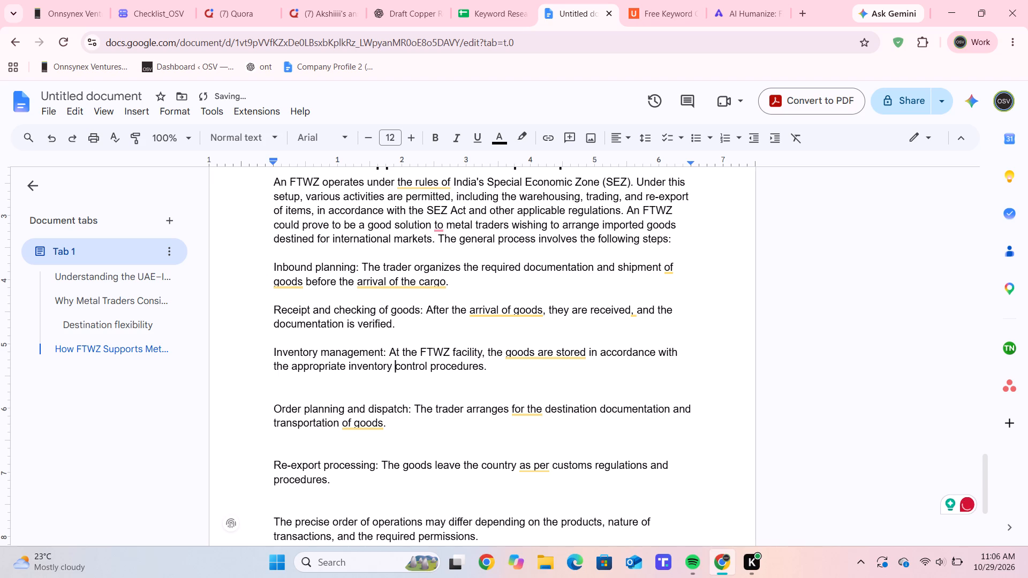
pyautogui.press('Down')
pyautogui.press('BackSpace')
pyautogui.press('Down')
pyautogui.press('Down')
pyautogui.press('Down')
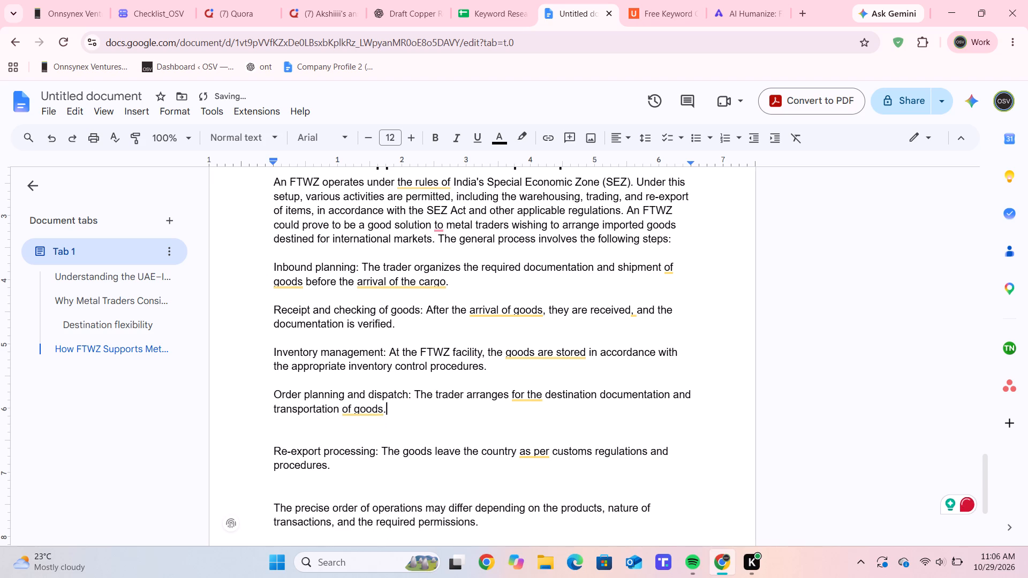
pyautogui.press('Down')
pyautogui.press('BackSpace')
pyautogui.press('Down')
pyautogui.press('Down')
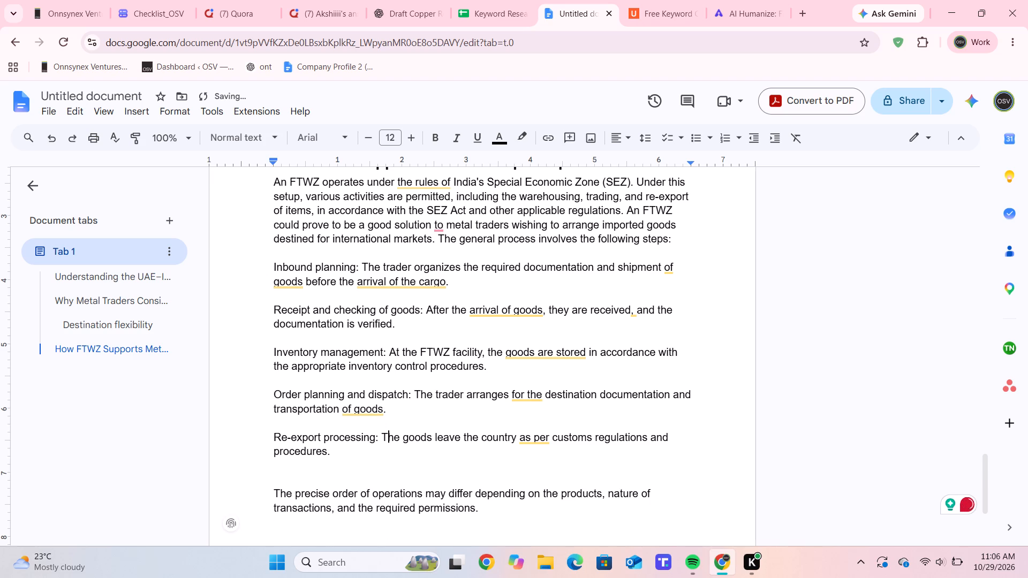
pyautogui.press('Down')
pyautogui.press('Down')
pyautogui.press('BackSpace')
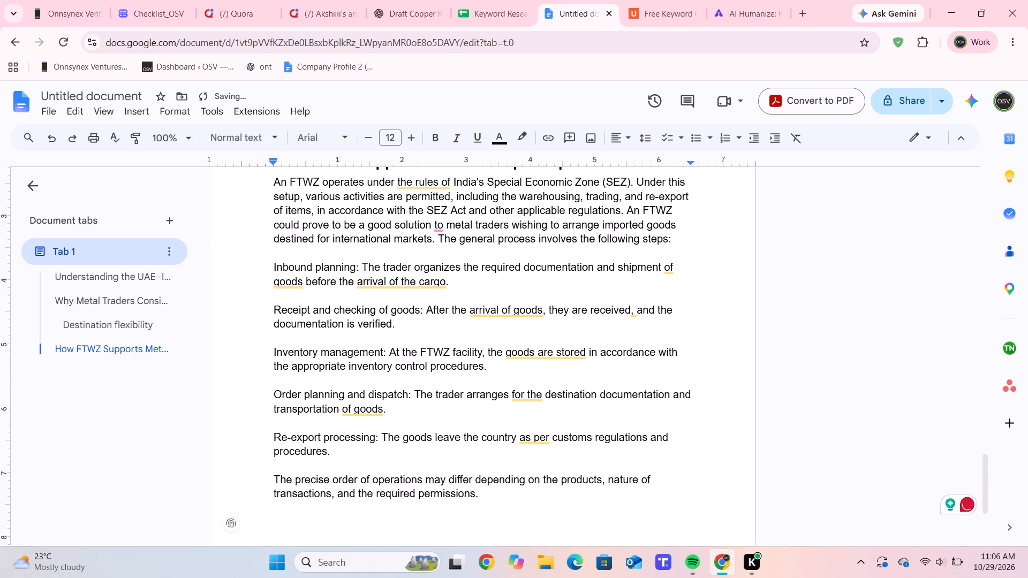
# Turn the paragraphs from "Inbound planning" to "Re-export processing" into a bulleted list.
pyautogui.moveTo(251, 262); pyautogui.dragTo(335, 387)
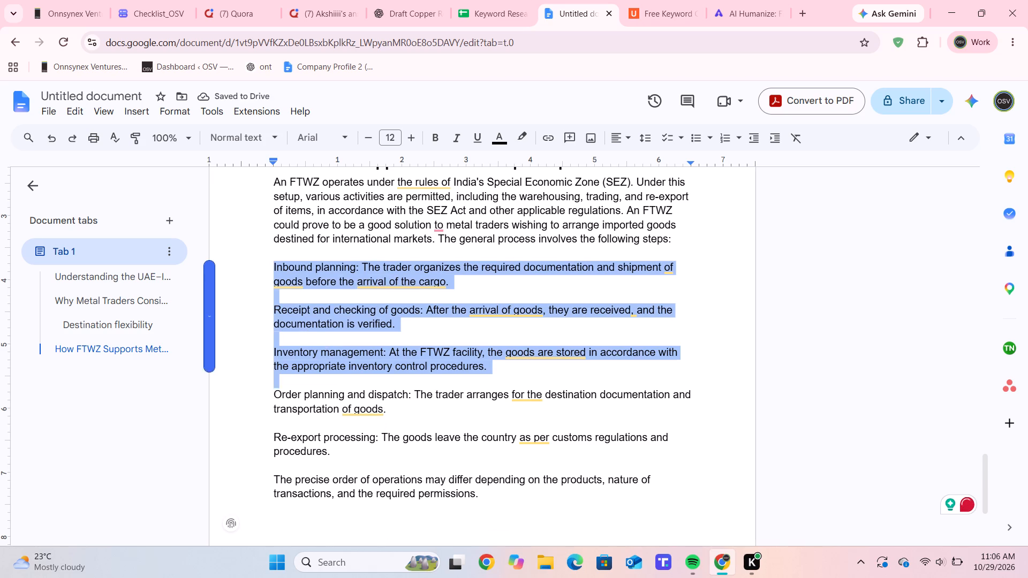
pyautogui.moveTo(335, 387); pyautogui.dragTo(367, 452)
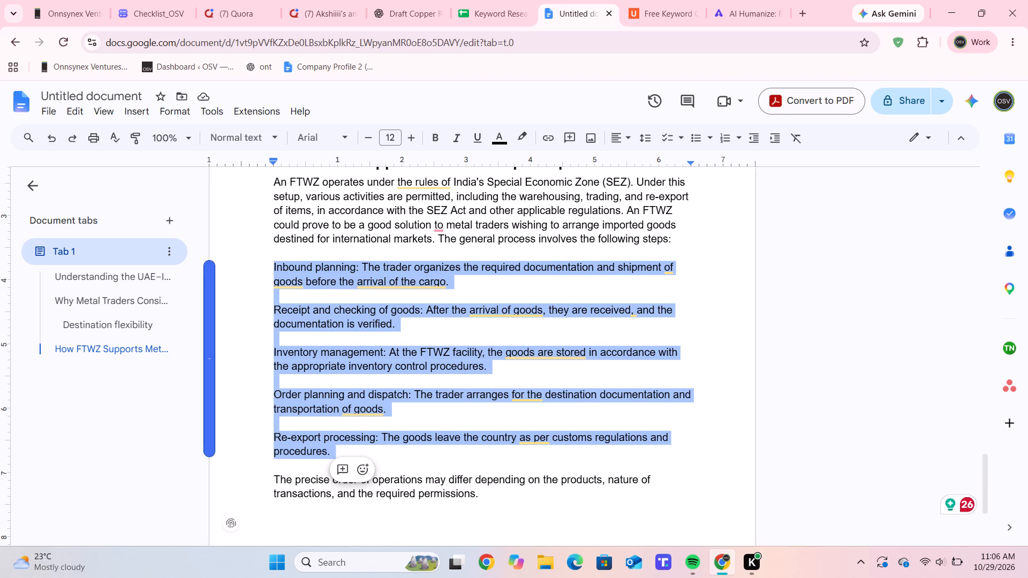
pyautogui.click(694, 140)
pyautogui.click(498, 314)
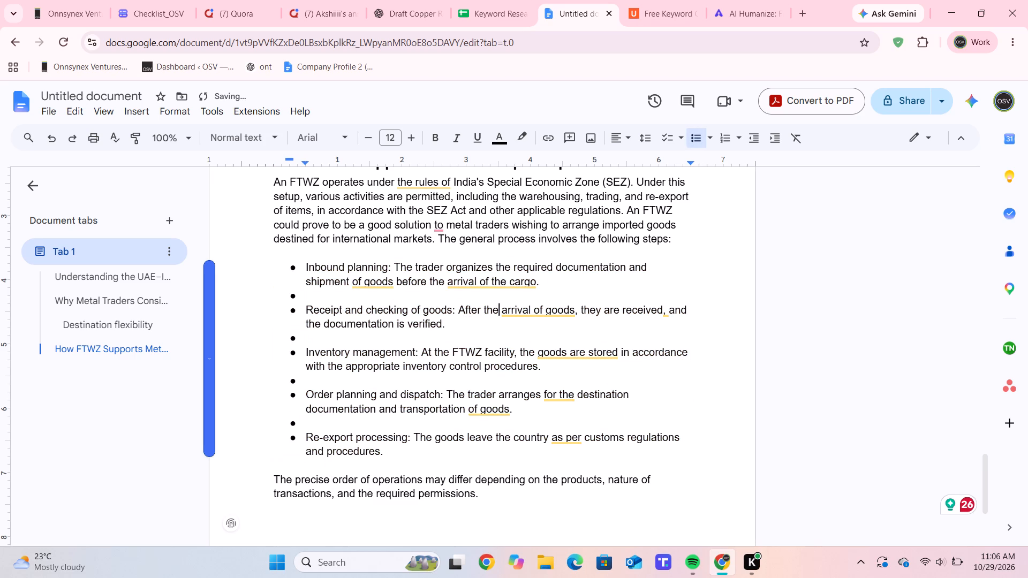
# Delete the empty bullets before the "Receipt and checking of goods" and "Inventory management" items.
pyautogui.click(407, 294)
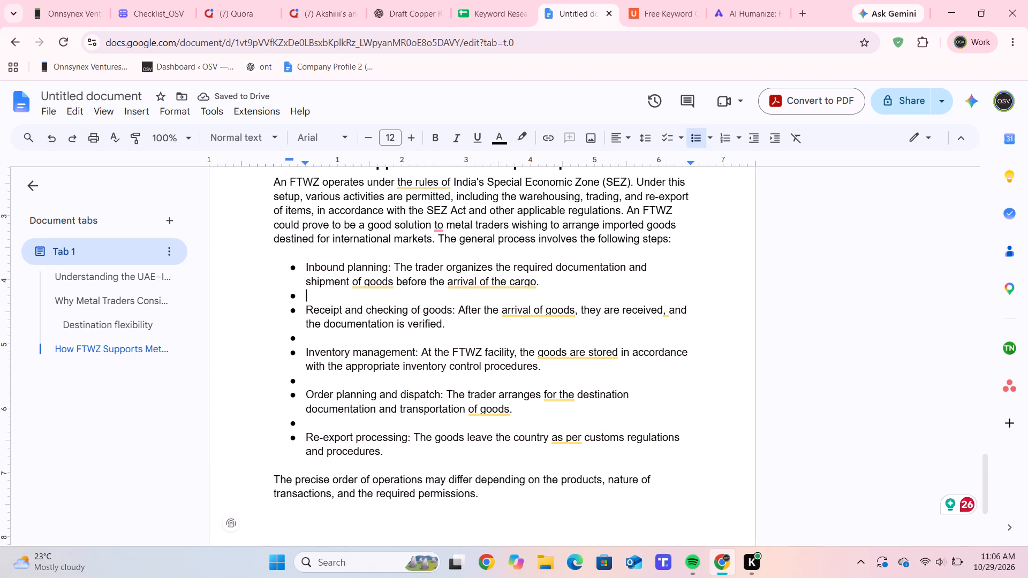
pyautogui.press('BackSpace')
pyautogui.press('BackSpace')
pyautogui.press('BackSpace')
pyautogui.press('Down')
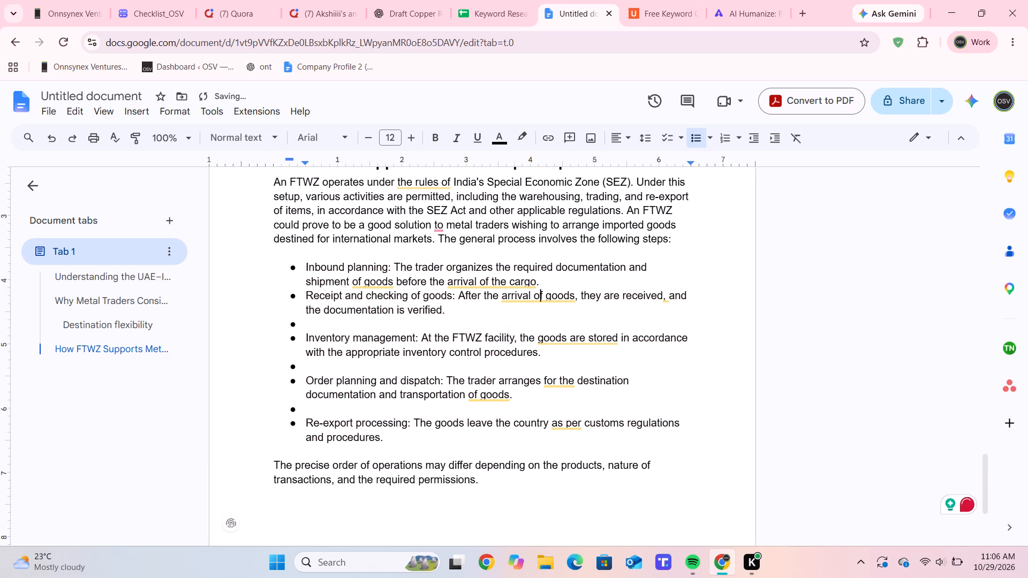
pyautogui.press('Down')
pyautogui.press('Down')
pyautogui.press('BackSpace')
pyautogui.press('BackSpace')
pyautogui.press('BackSpace')
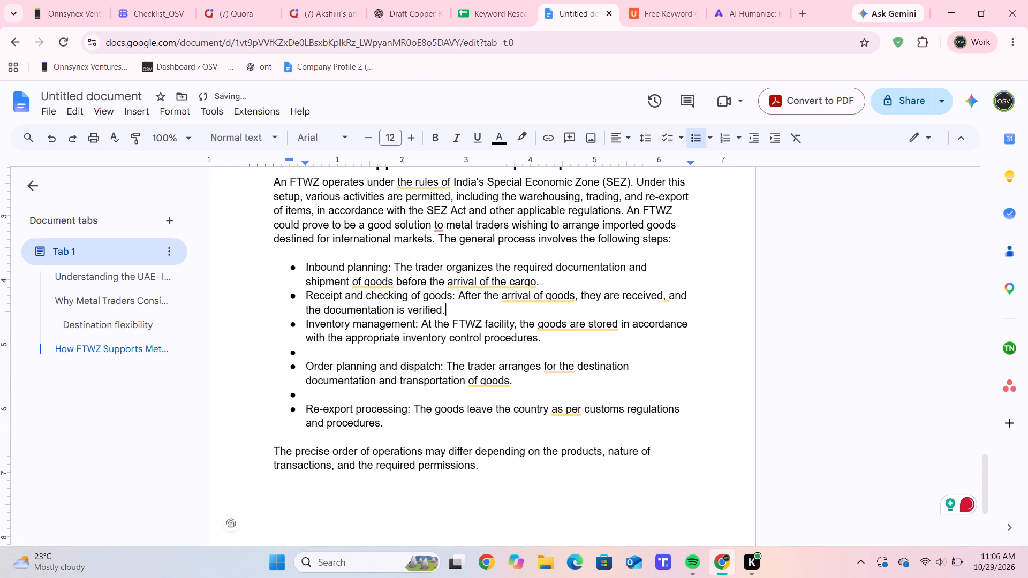
pyautogui.press('Down')
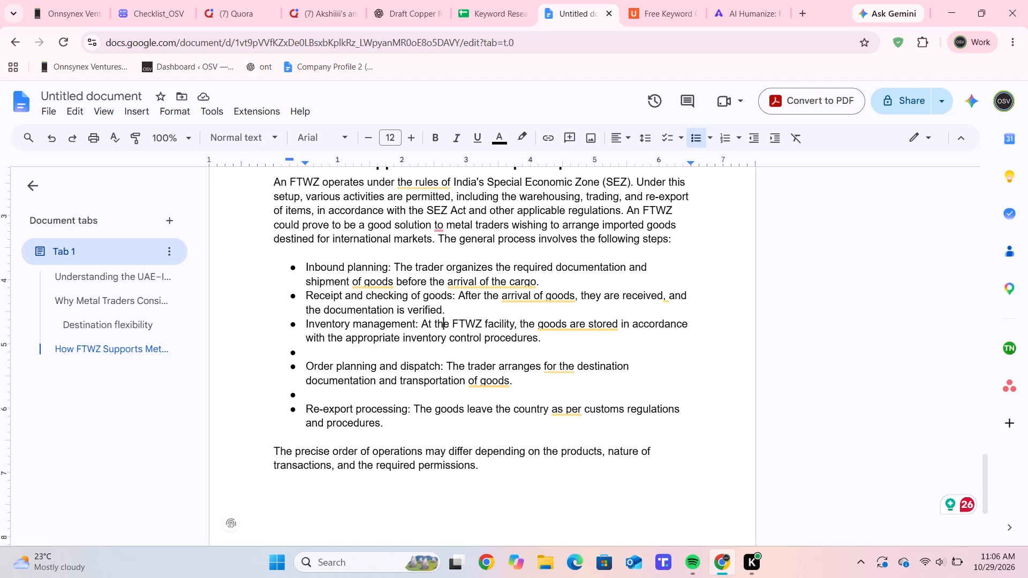
pyautogui.press('Down')
pyautogui.press('Down')
pyautogui.press('BackSpace')
pyautogui.press('BackSpace')
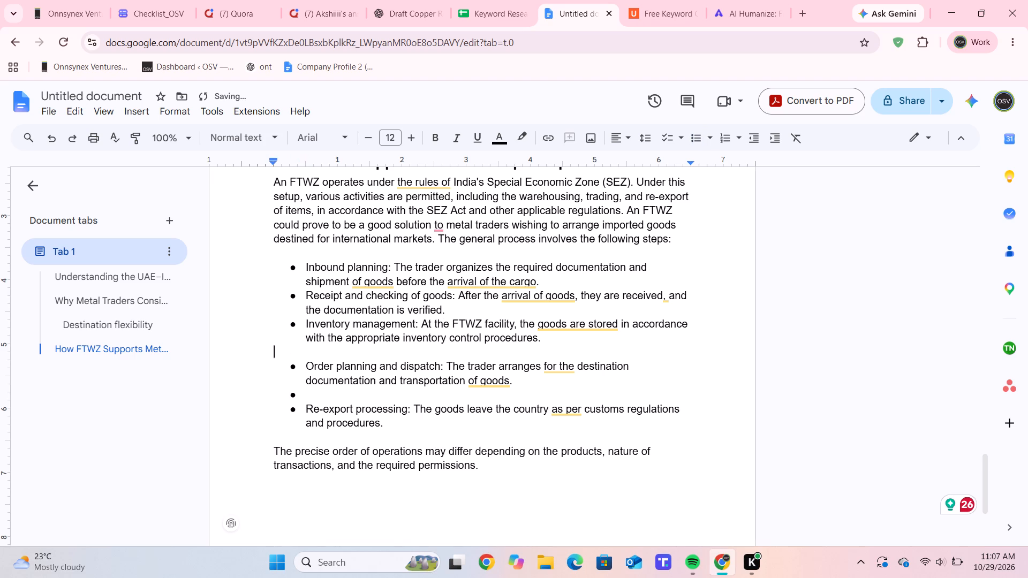
pyautogui.press('BackSpace')
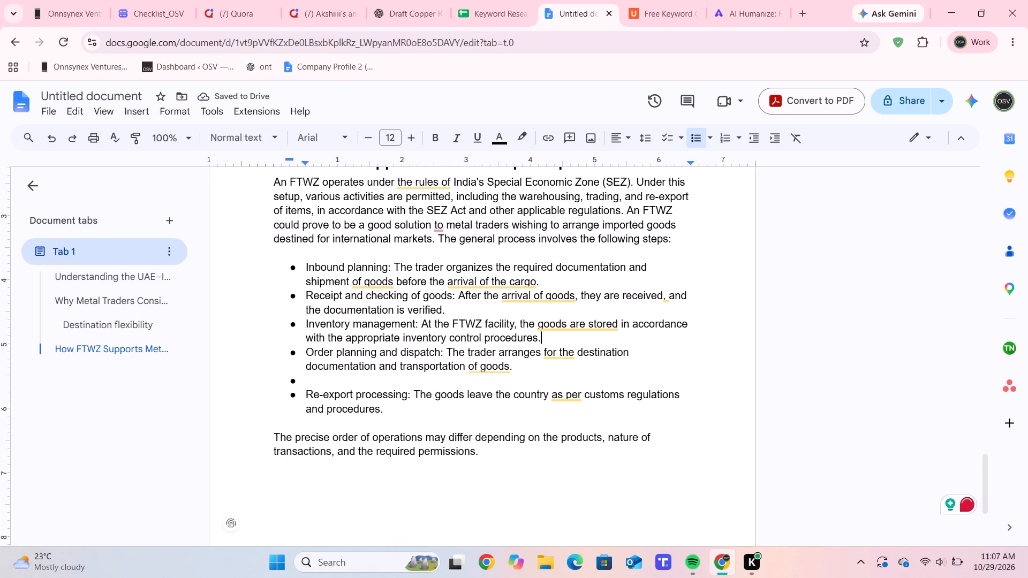
pyautogui.press('Down')
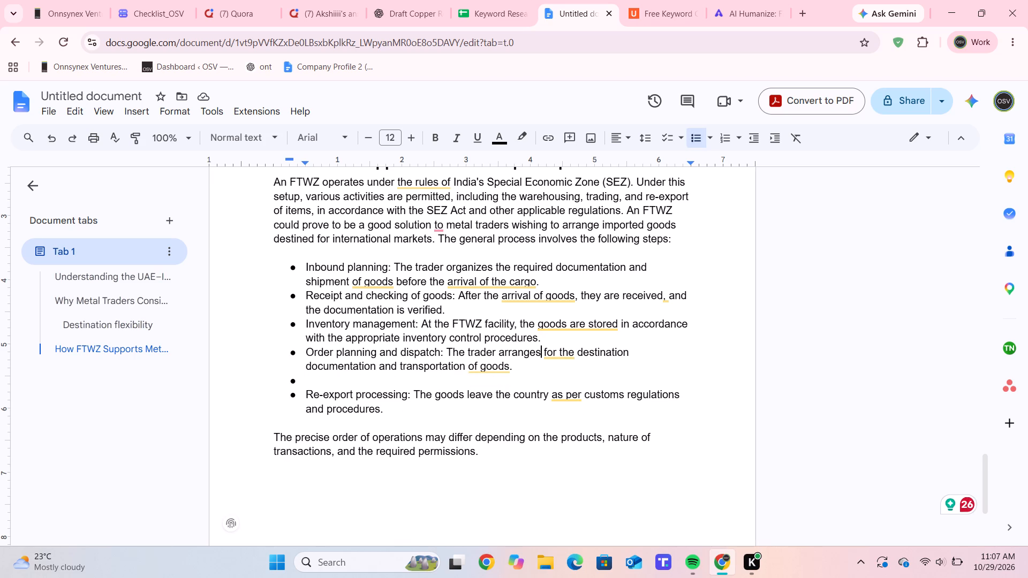
pyautogui.press('Down')
pyautogui.press('Down')
pyautogui.press('BackSpace')
pyautogui.press('BackSpace')
pyautogui.press('BackSpace')
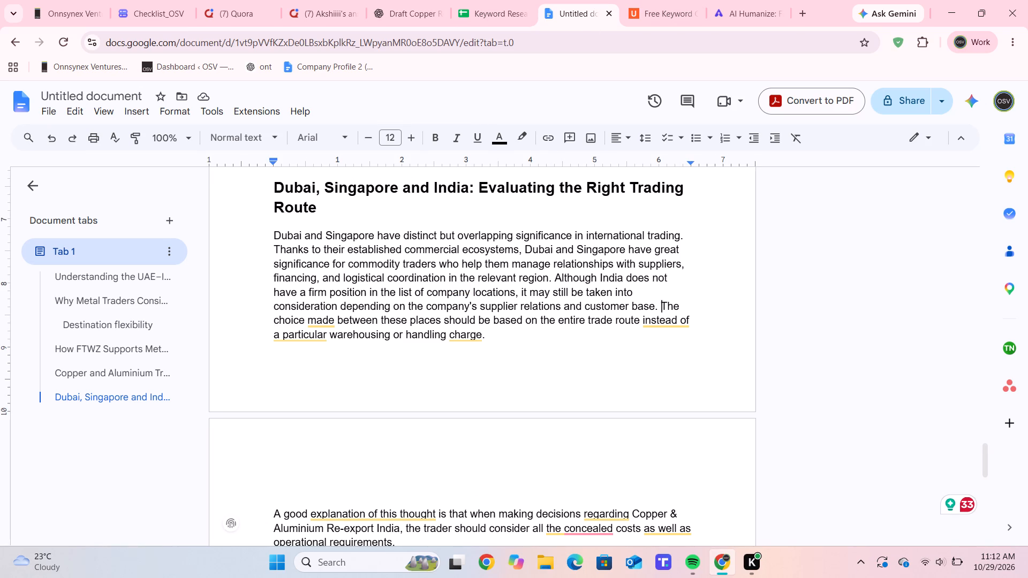
pyautogui.moveTo(259, 242); pyautogui.dragTo(256, 253)
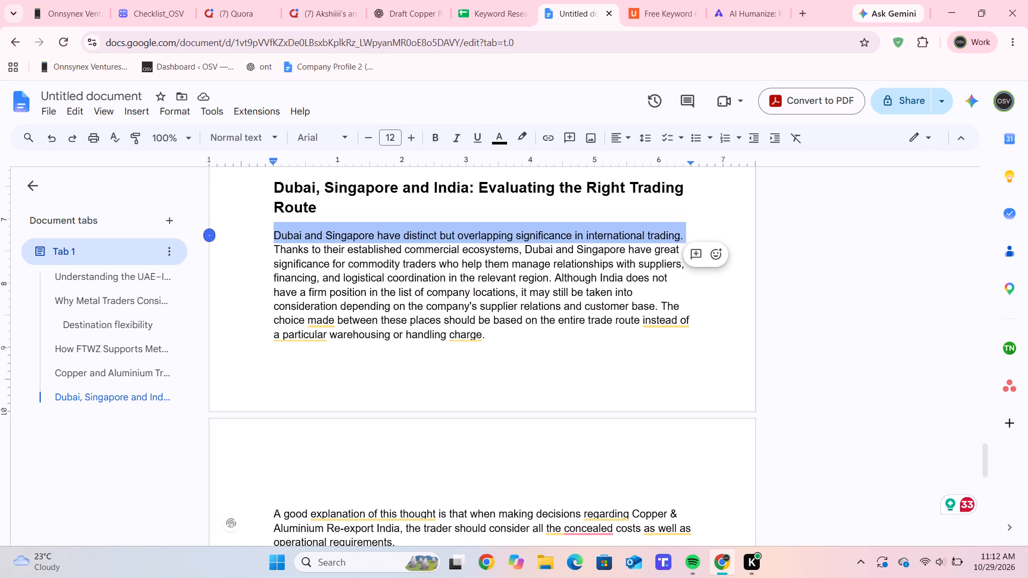
pyautogui.click(252, 253)
pyautogui.click(252, 253)
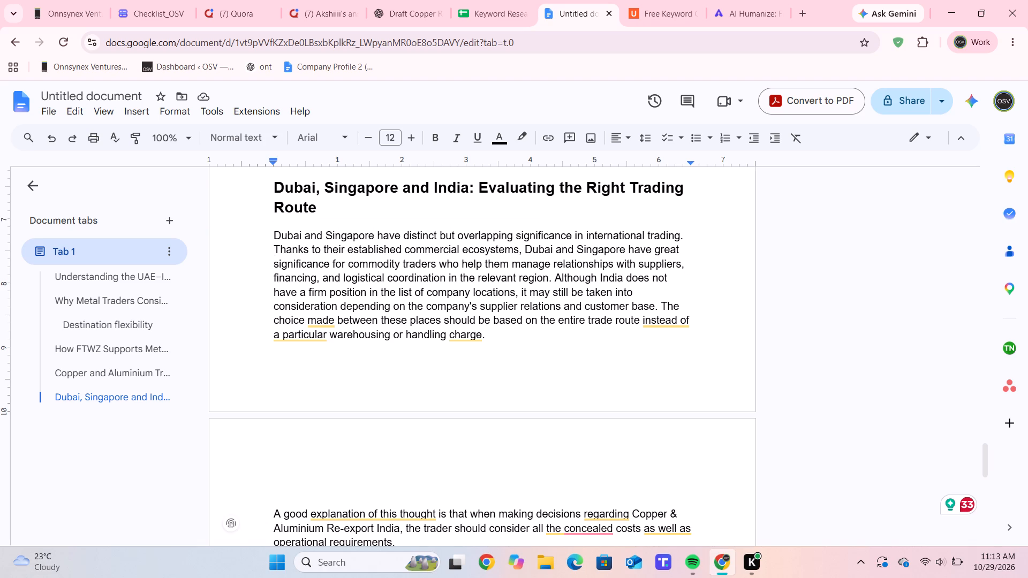
pyautogui.click(253, 244)
pyautogui.click(249, 241)
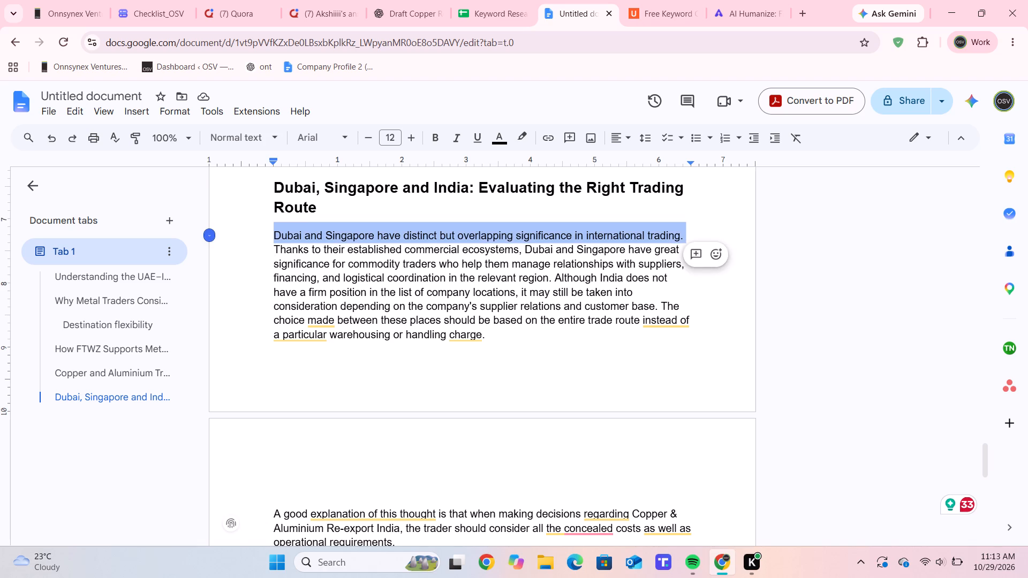
pyautogui.moveTo(250, 240); pyautogui.dragTo(452, 528)
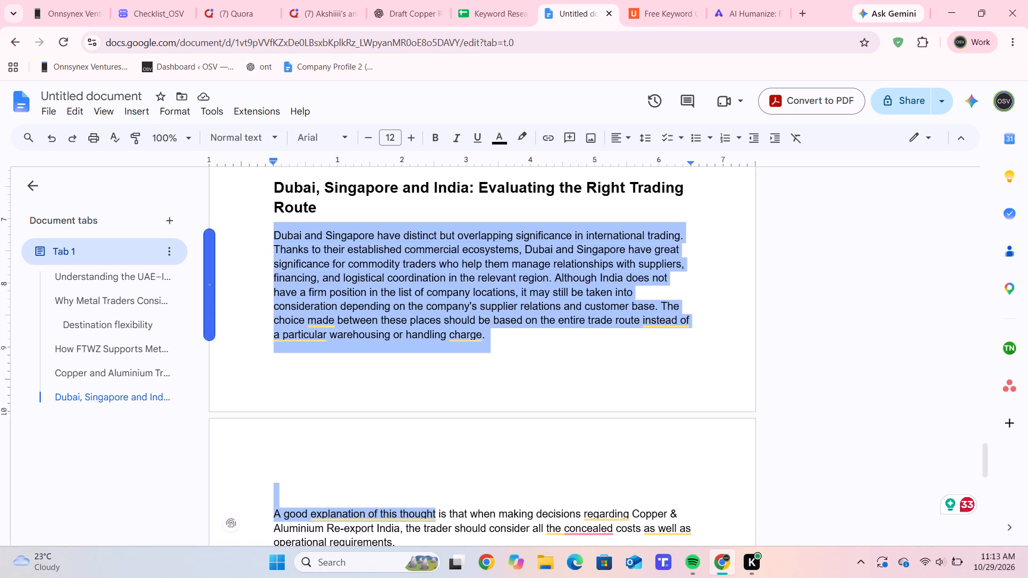
pyautogui.moveTo(452, 528); pyautogui.dragTo(517, 569)
pyautogui.press('BackSpace')
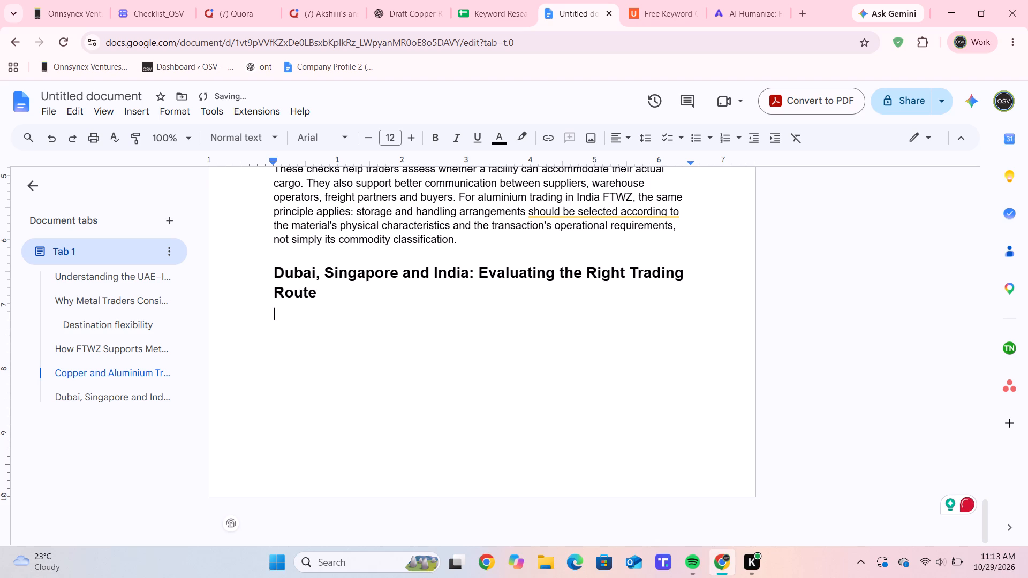
pyautogui.hotkey('ctrl', 'v')
# Remove the bold formatting from "Copper & Aluminium Re-export India" in the "For example, a trader assessing" paragraph.
pyautogui.scroll(1, 505, 382)
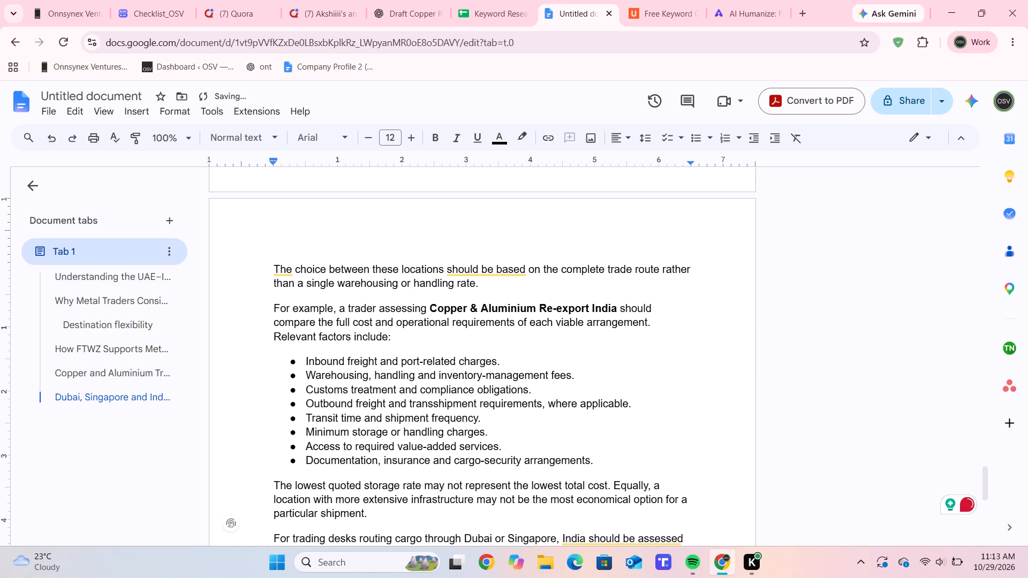
pyautogui.moveTo(448, 337); pyautogui.dragTo(420, 292)
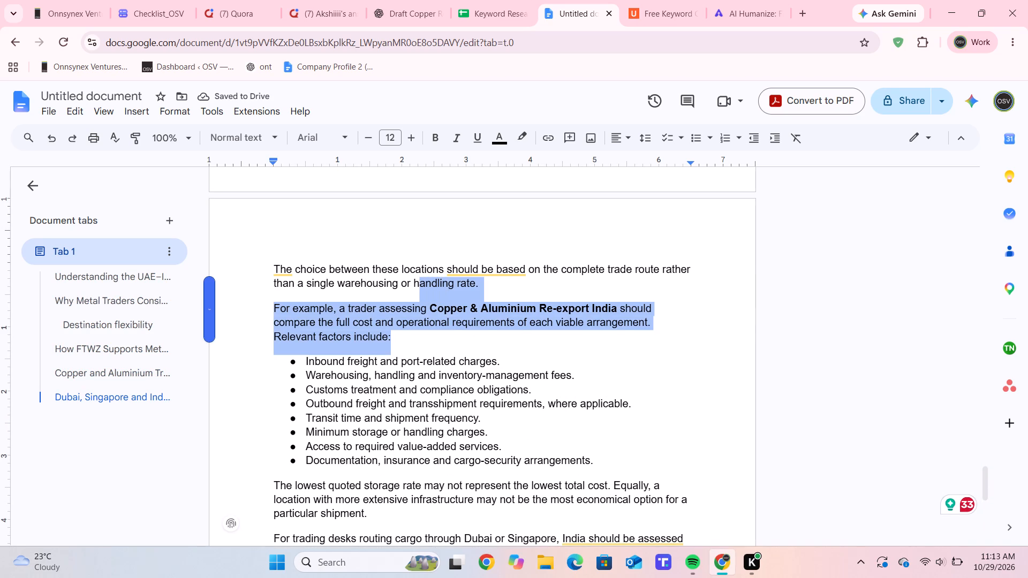
pyautogui.doubleClick(430, 140)
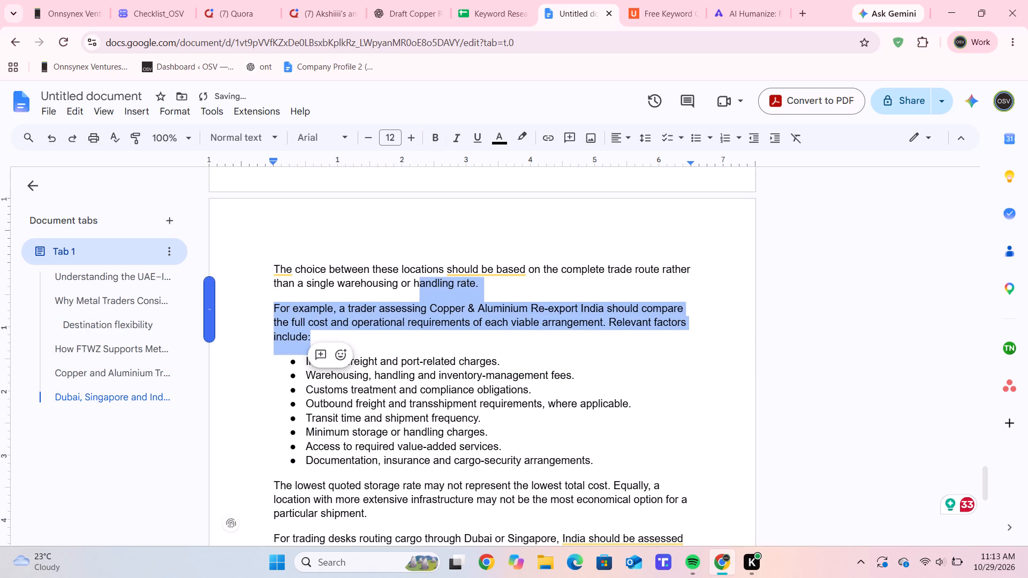
pyautogui.click(250, 323)
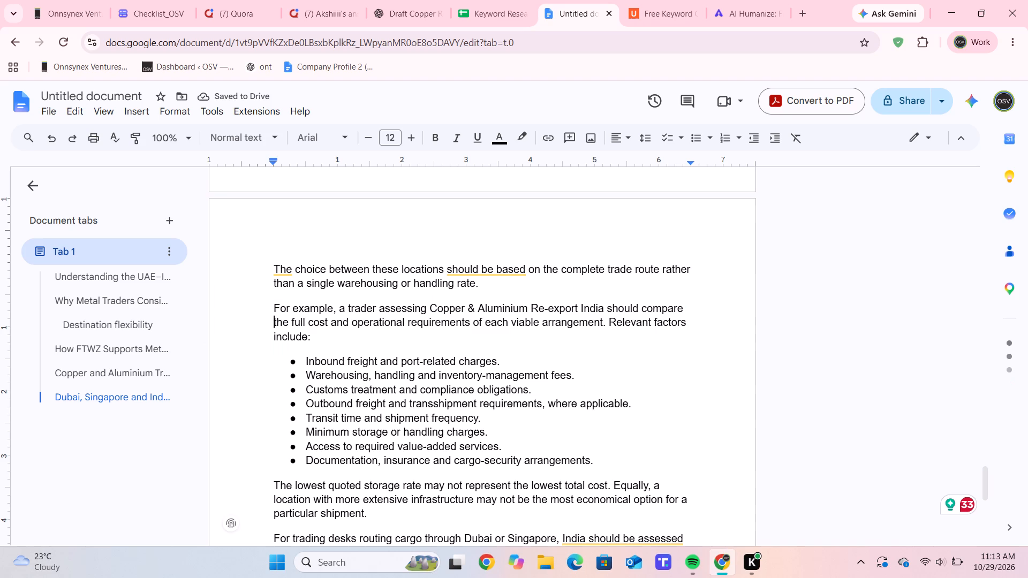
# Merge the four paragraphs under the "Dubai, Singapore and India" heading, from "Dubai and Singapore serve" through "Relevant factors include:", into one paragraph.
pyautogui.click(255, 293)
pyautogui.press('Down')
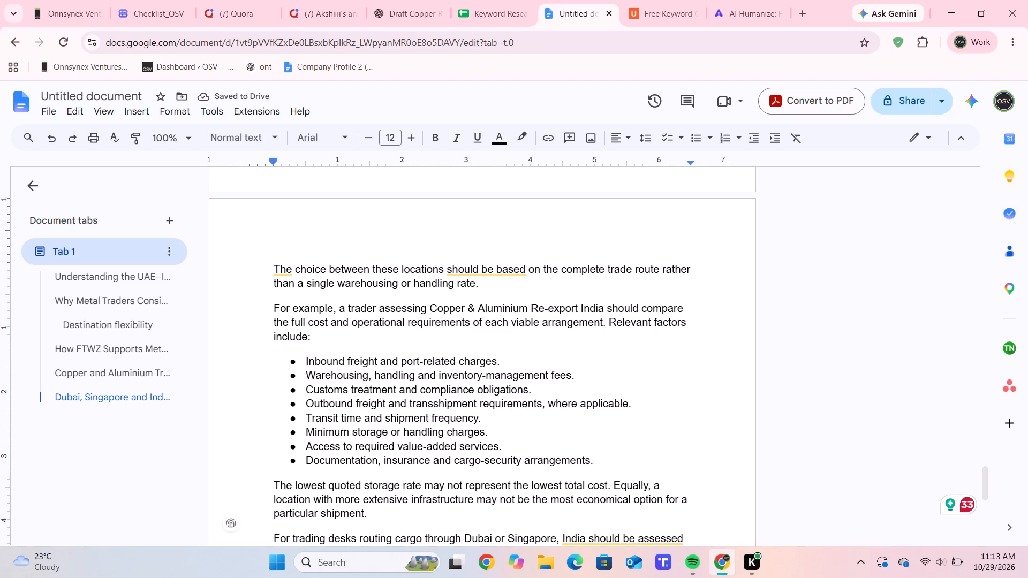
pyautogui.press('BackSpace')
pyautogui.press('space')
pyautogui.scroll(3, 255, 293)
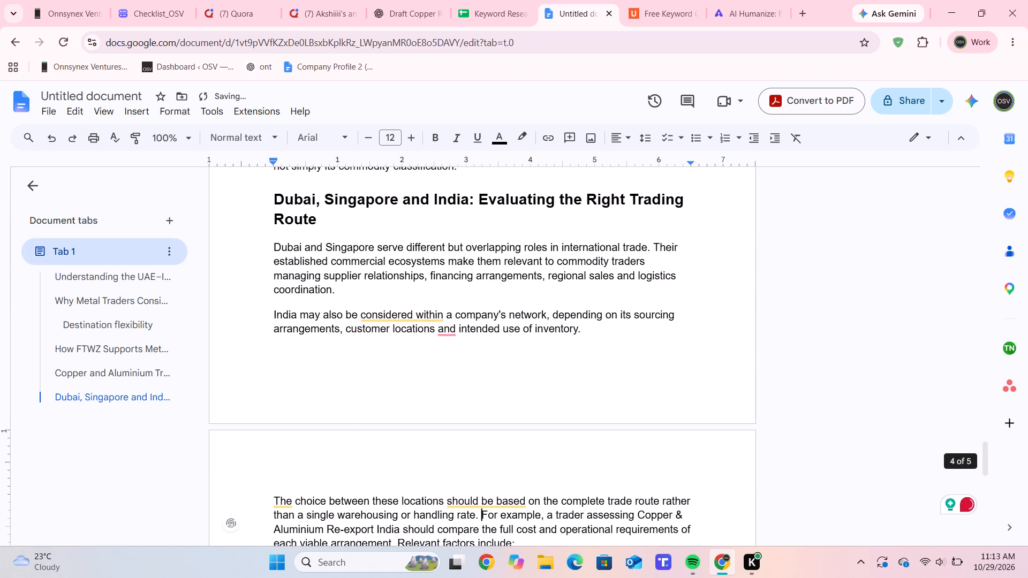
pyautogui.click(264, 317)
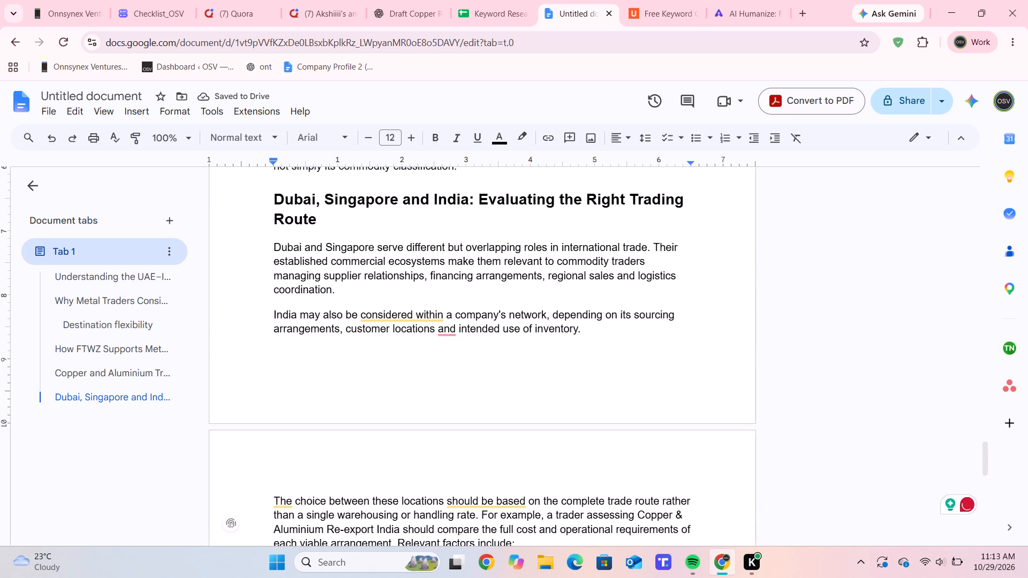
pyautogui.press('BackSpace')
pyautogui.press('space')
pyautogui.press('space')
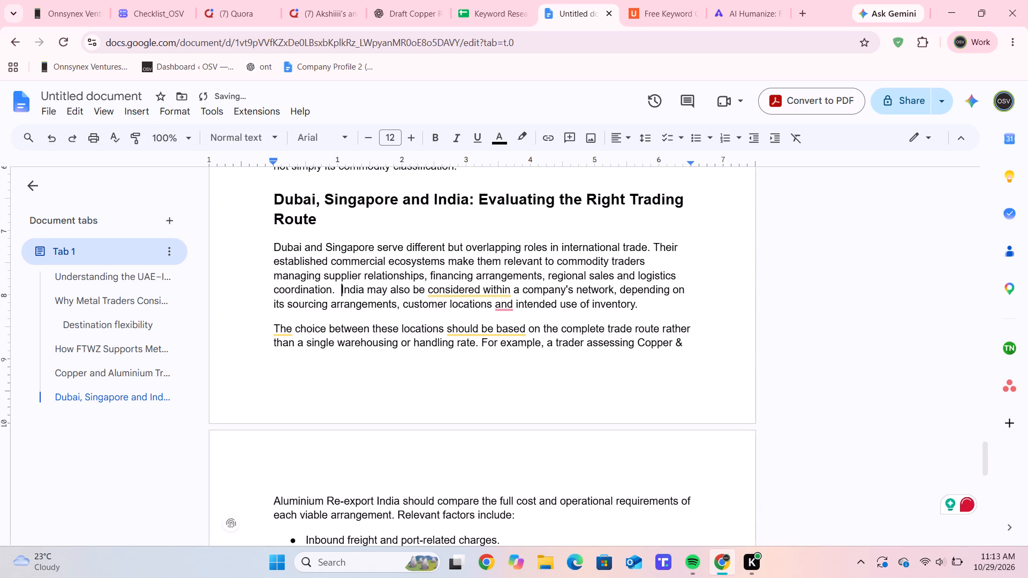
pyautogui.press('BackSpace')
pyautogui.click(250, 319)
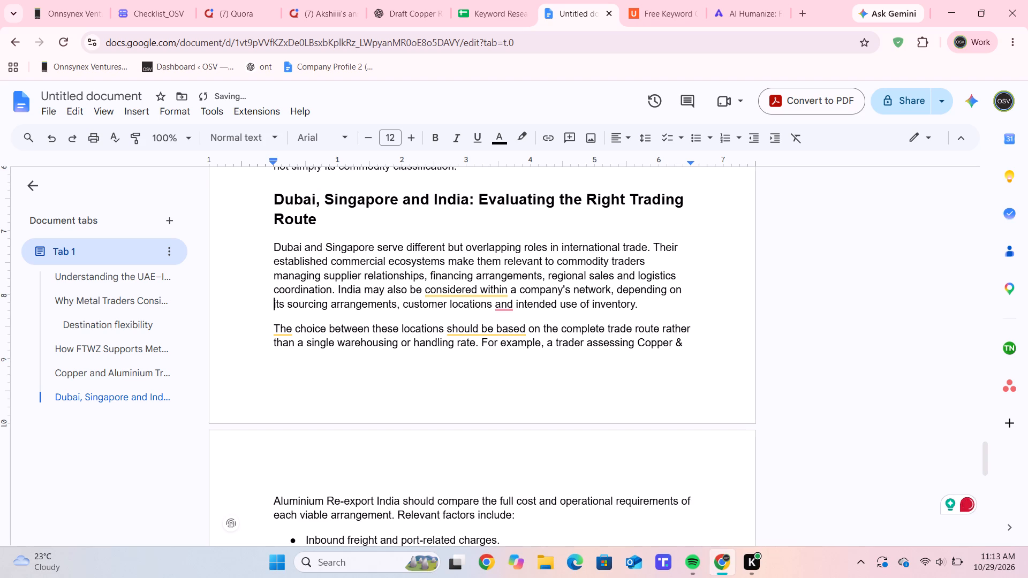
pyautogui.press('Down')
pyautogui.press('BackSpace')
pyautogui.press('space')
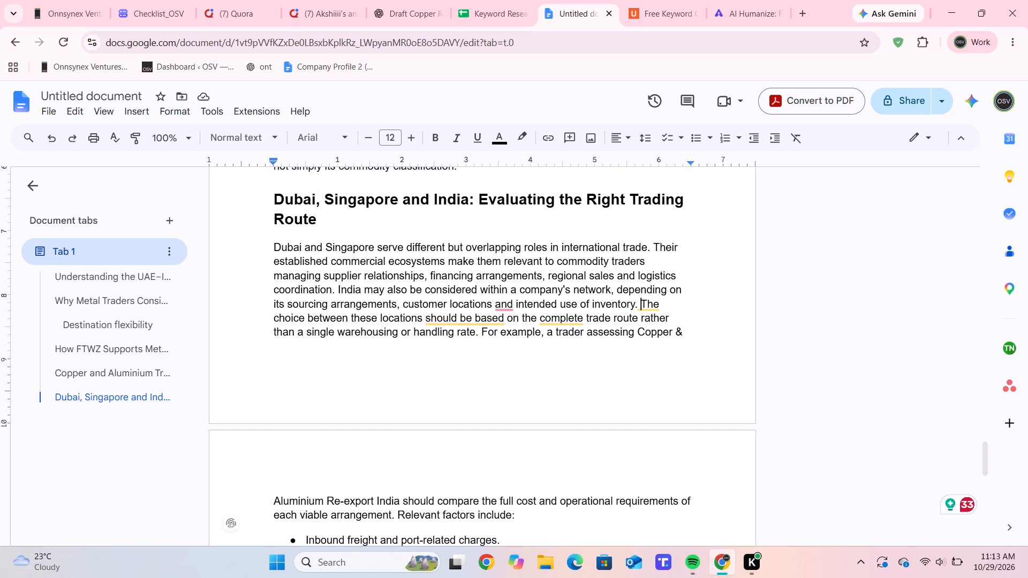
pyautogui.scroll(-1, 250, 319)
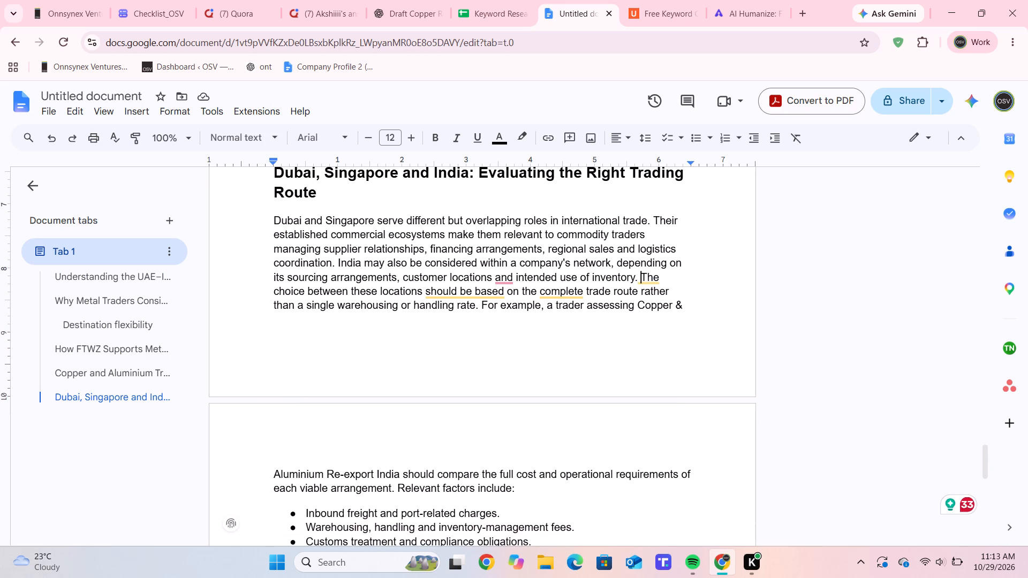
pyautogui.scroll(-1, 250, 319)
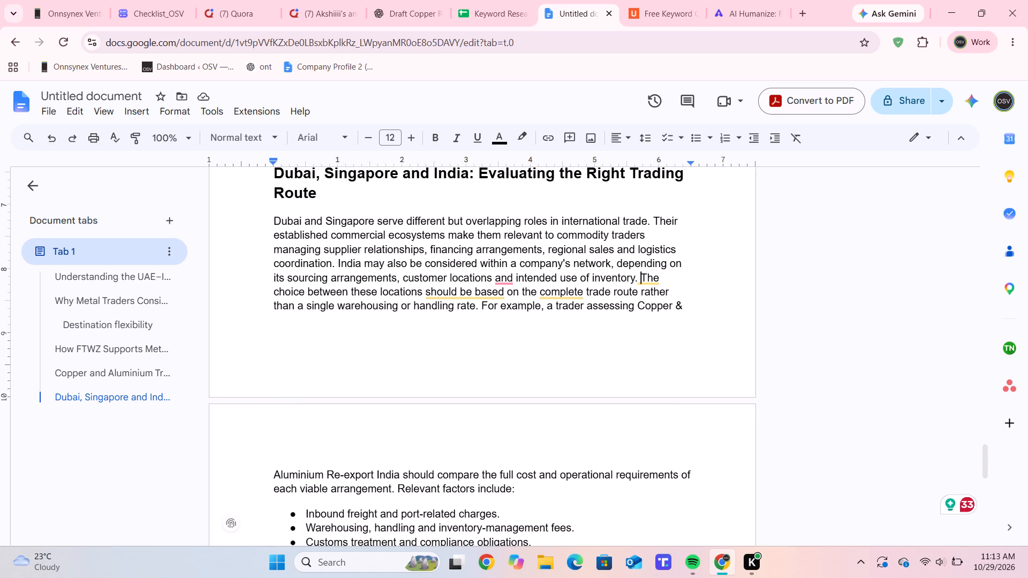
pyautogui.scroll(-1, 250, 319)
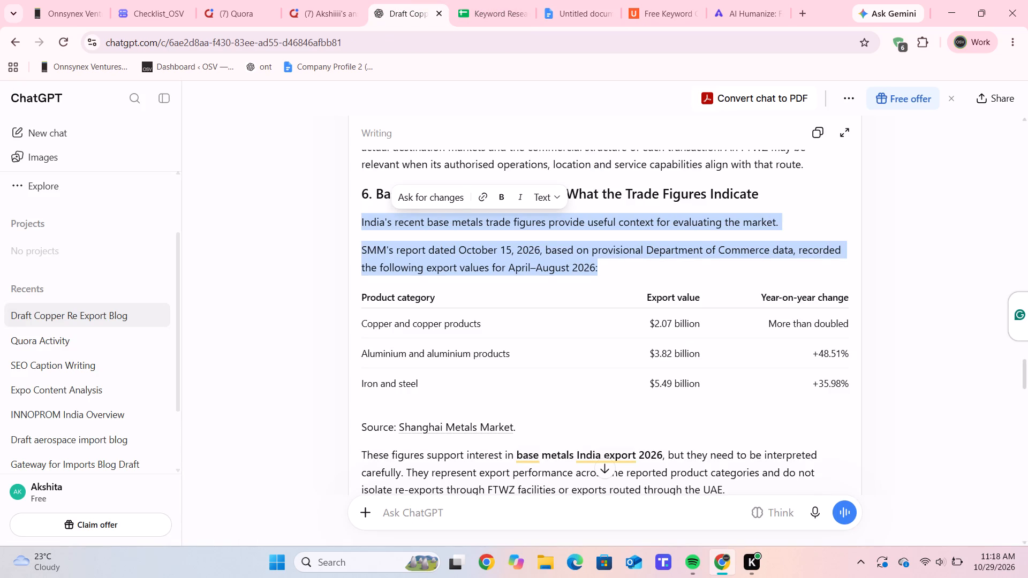
pyautogui.click(590, 0)
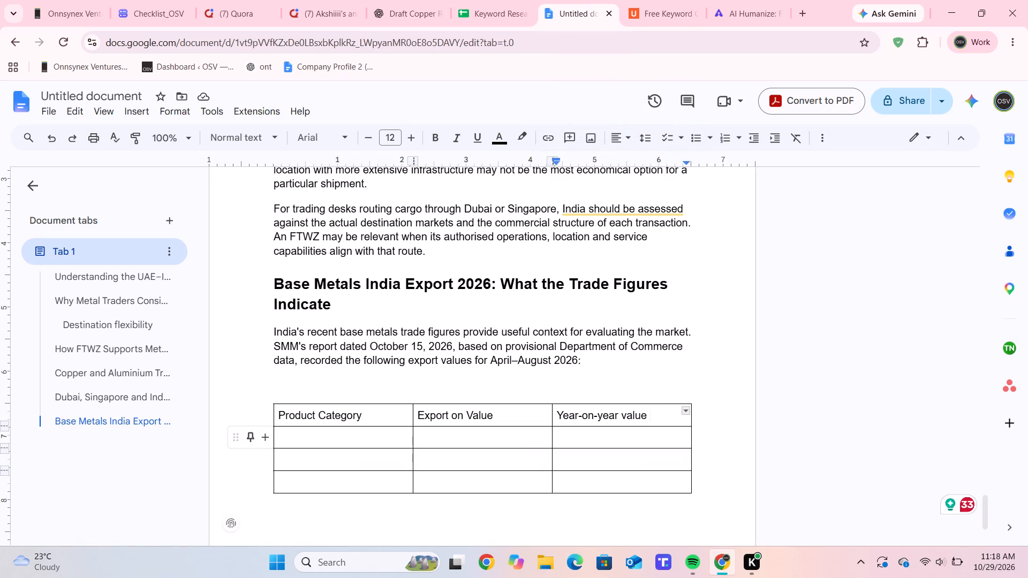
pyautogui.click(298, 442)
pyautogui.press('c')
pyautogui.press('BackSpace')
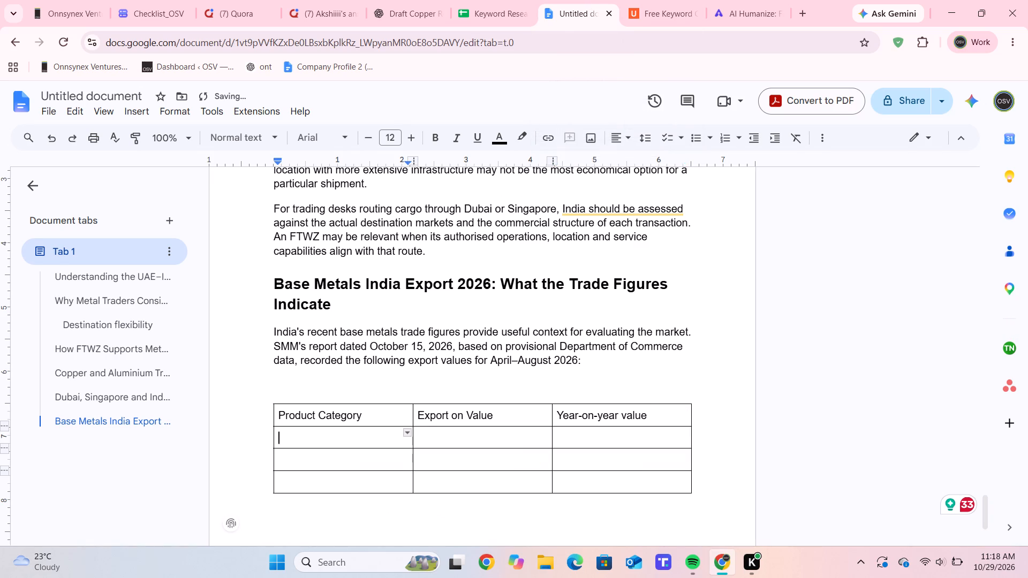
pyautogui.write('Copper')
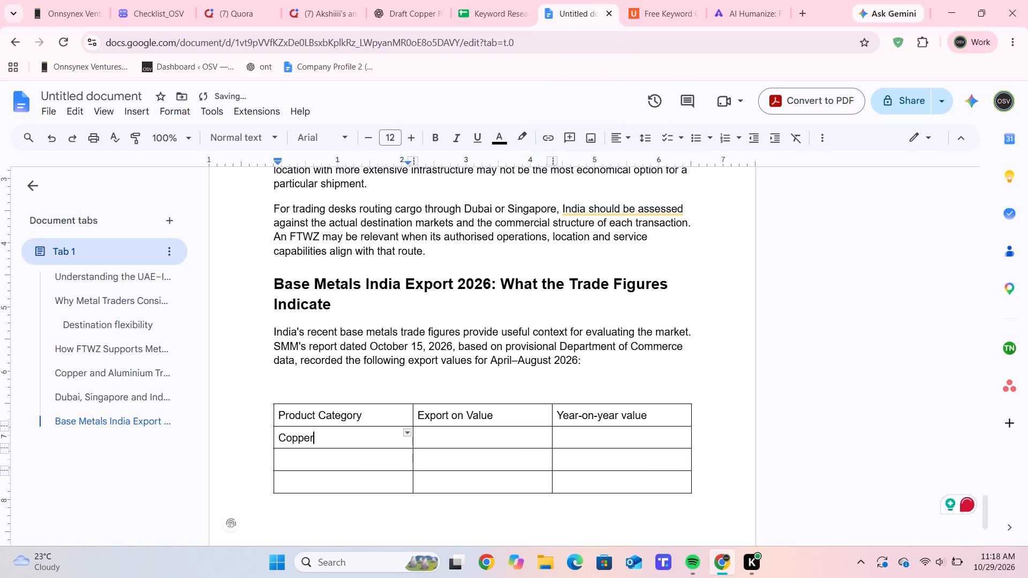
pyautogui.press('space')
pyautogui.click(406, 0)
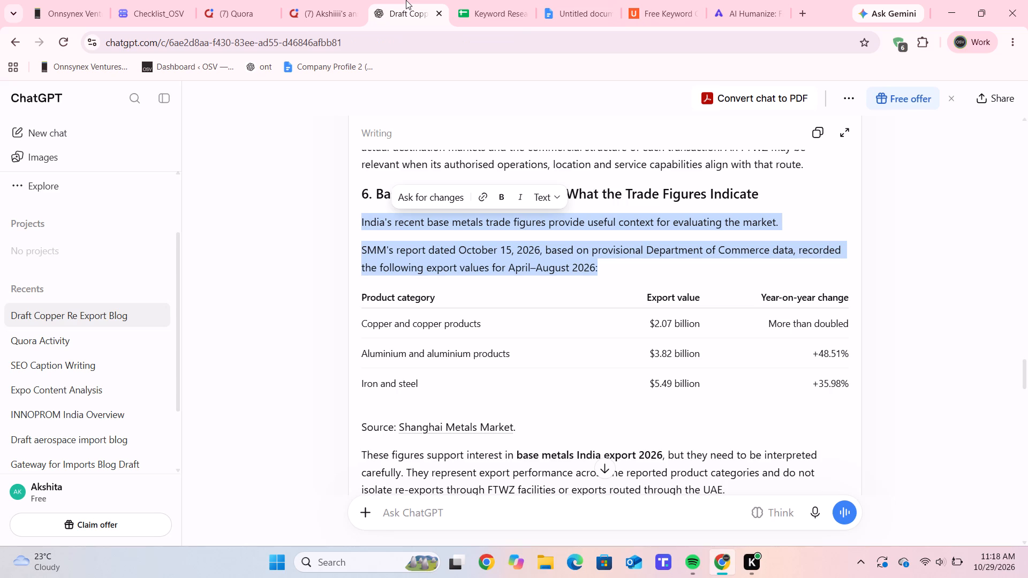
pyautogui.click(600, 0)
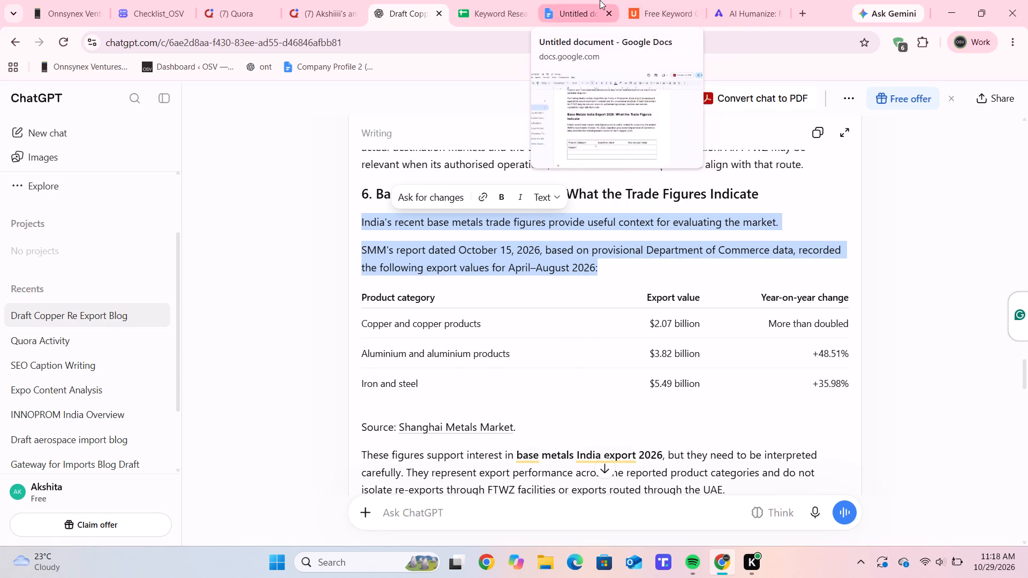
pyautogui.write('and')
pyautogui.press('space')
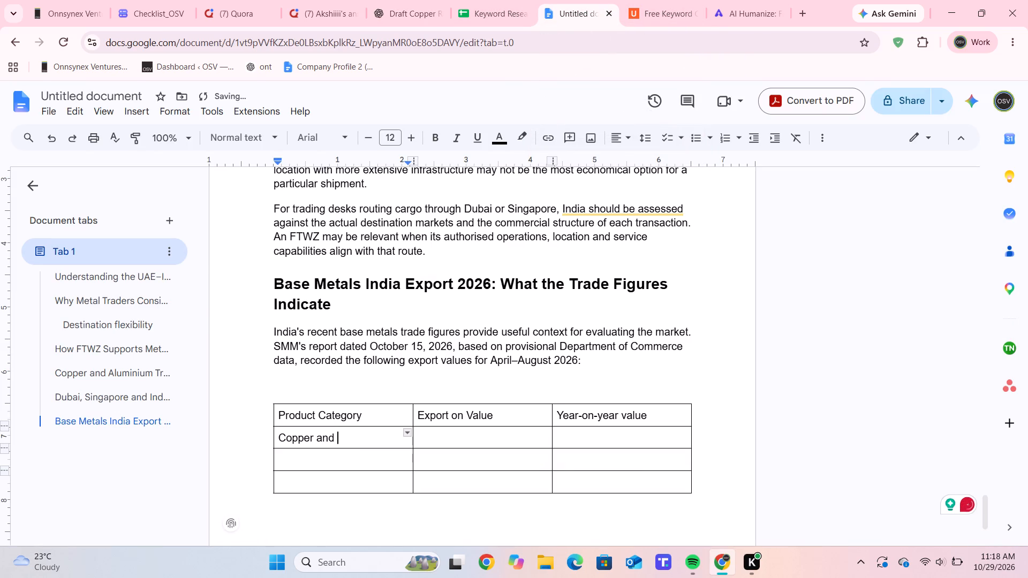
pyautogui.write('Copper Product')
pyautogui.write('s')
pyautogui.press('space')
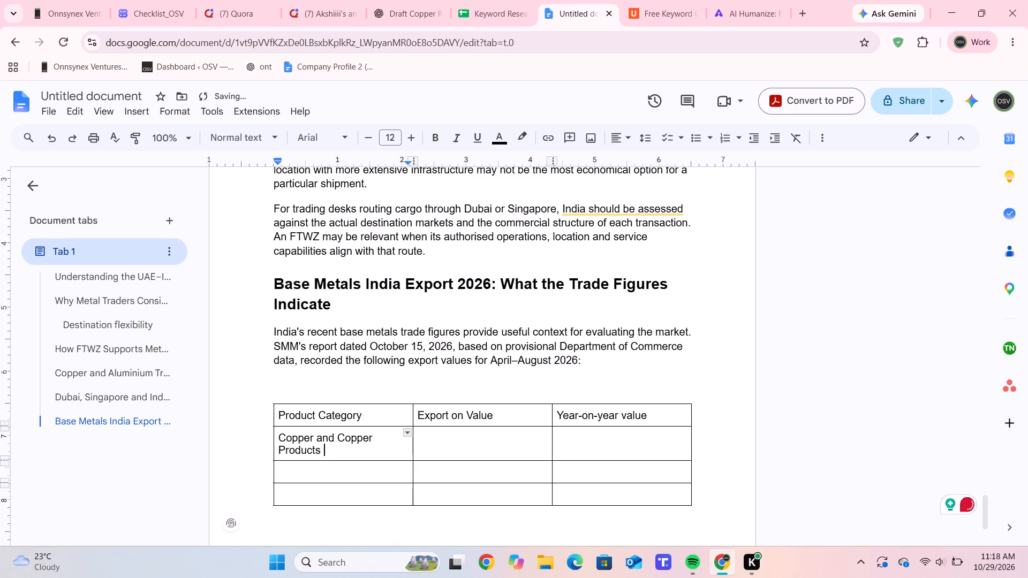
# Enter "Aluminium and aluminium products" as the second product category of the table, following the ChatGPT draft.
pyautogui.click(426, 0)
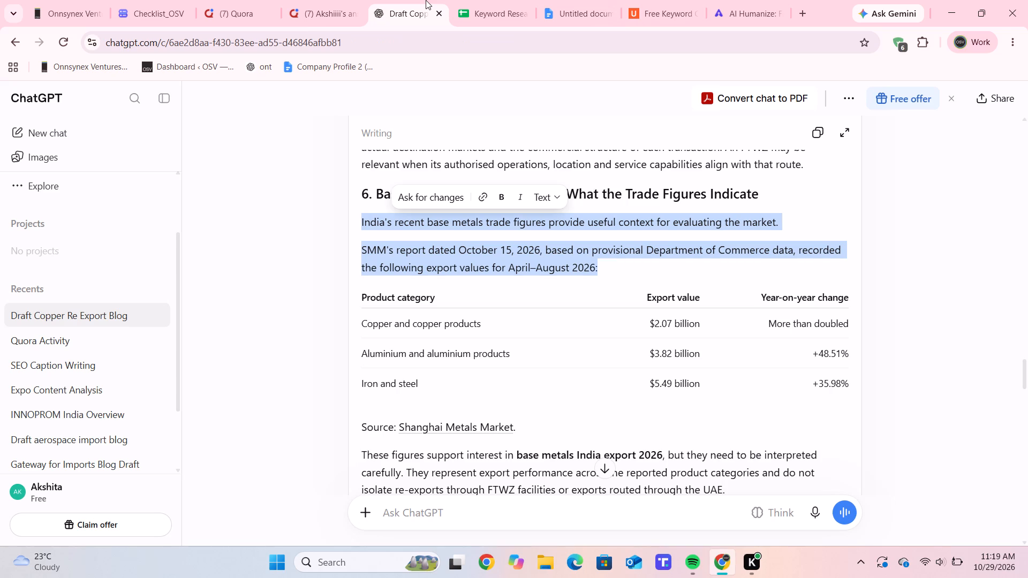
pyautogui.click(587, 0)
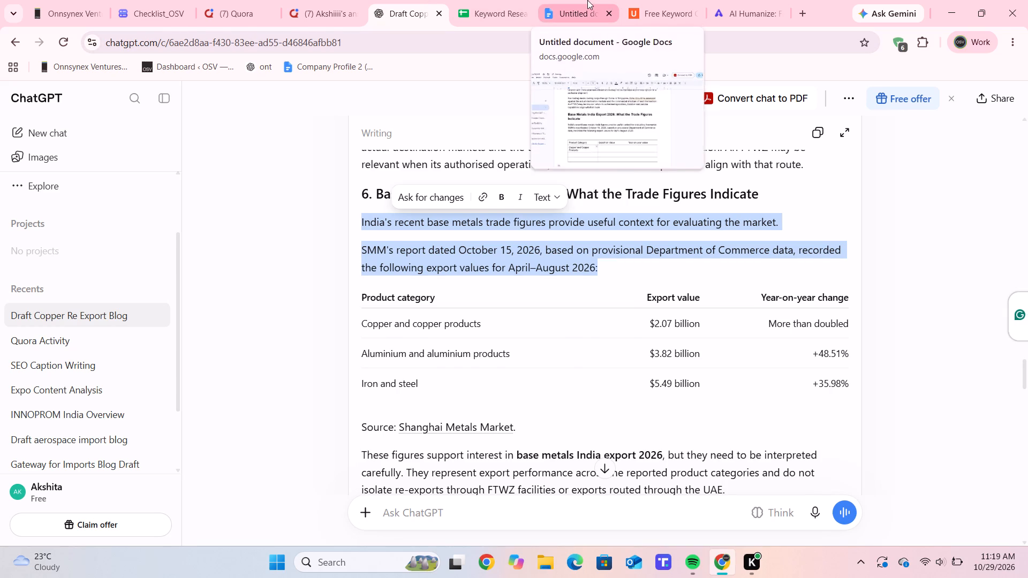
pyautogui.click(290, 466)
pyautogui.write('Alumi')
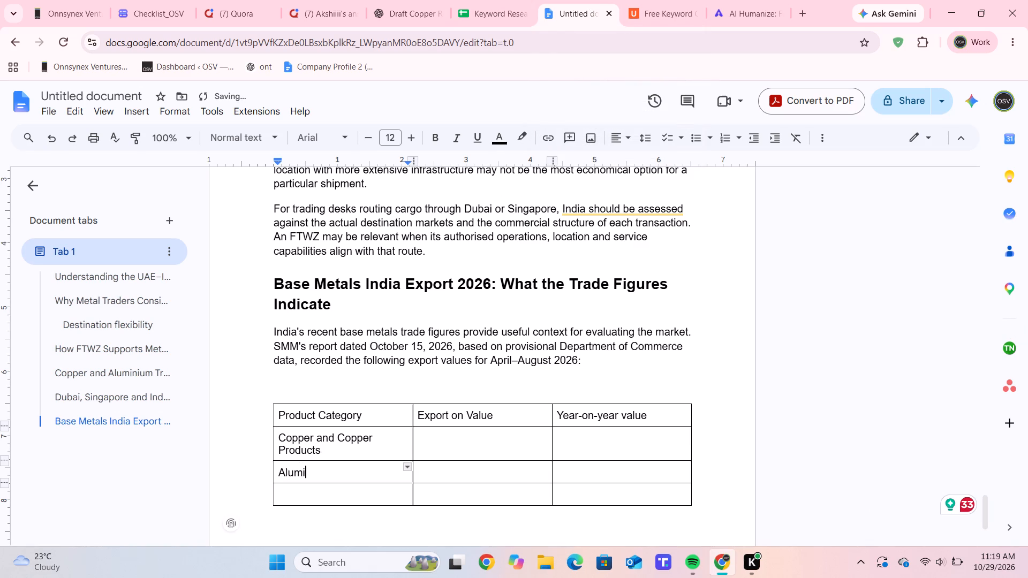
pyautogui.write('nium')
pyautogui.press('space')
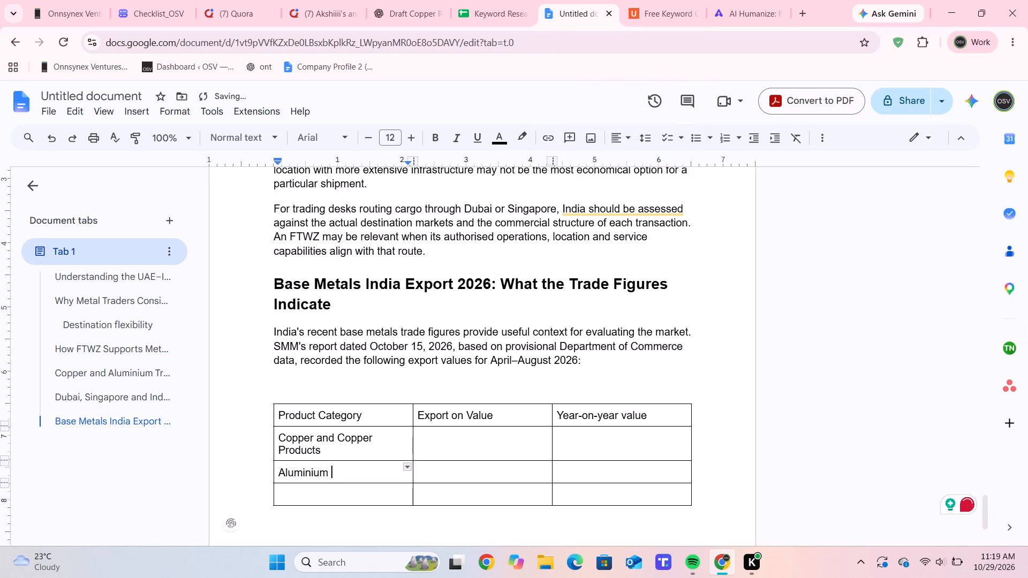
pyautogui.click(429, 0)
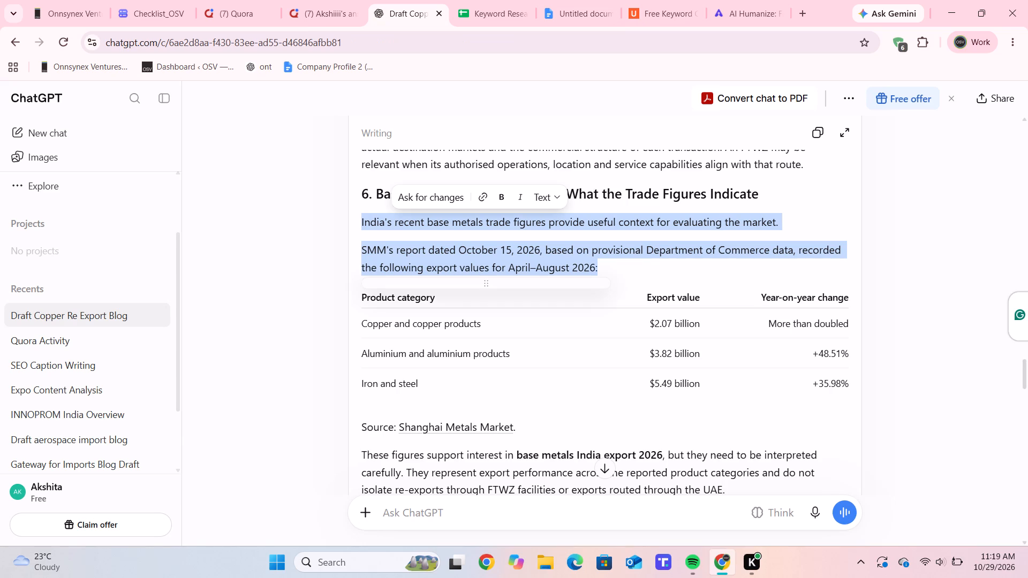
pyautogui.click(570, 0)
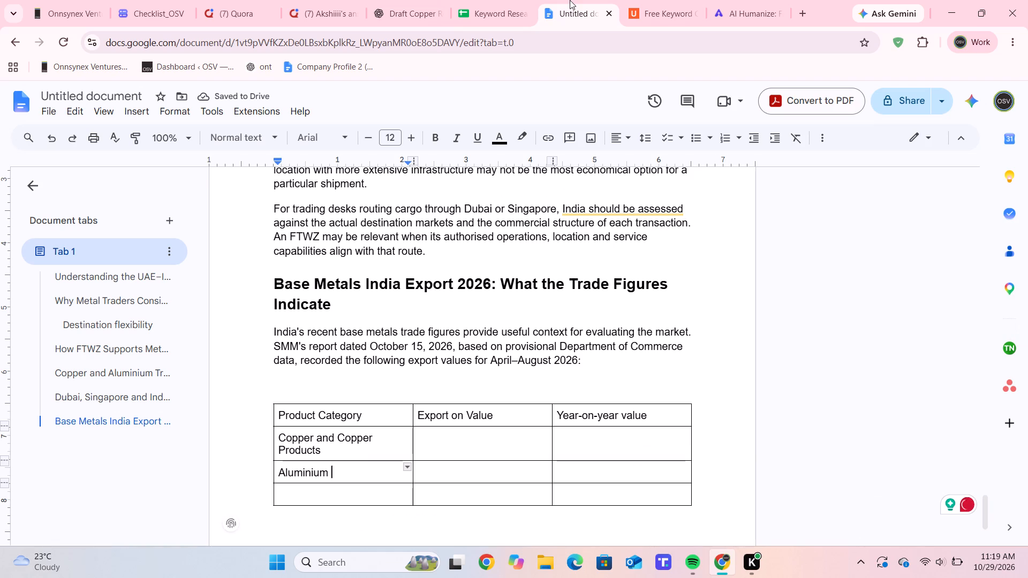
pyautogui.write('and aluminium')
pyautogui.press('space')
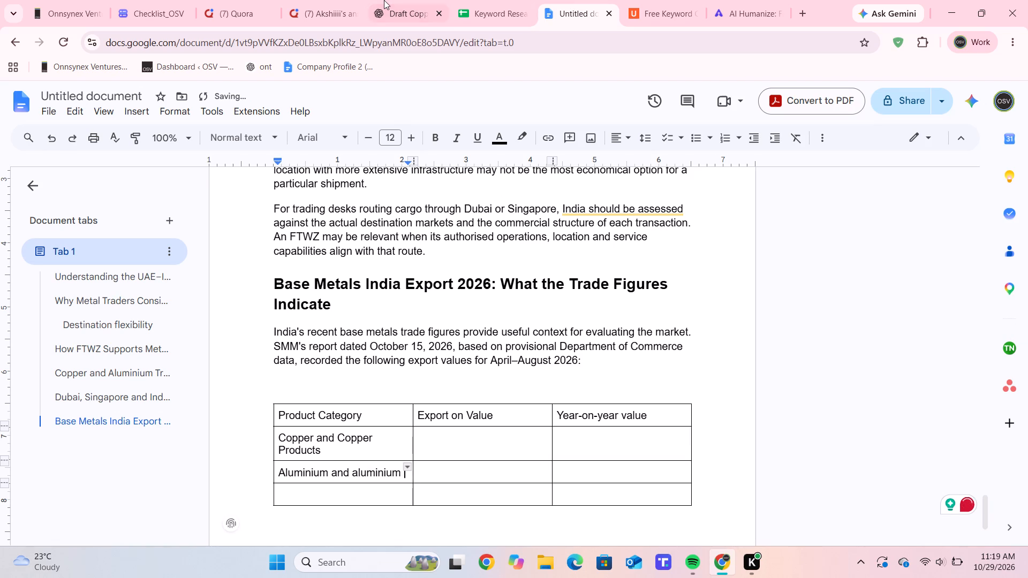
pyautogui.click(383, 0)
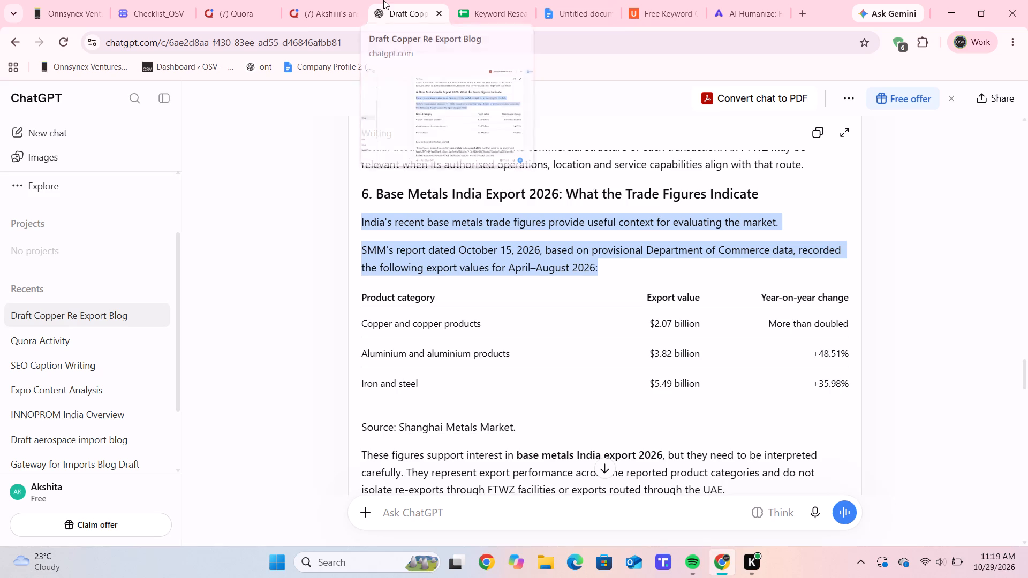
pyautogui.click(568, 0)
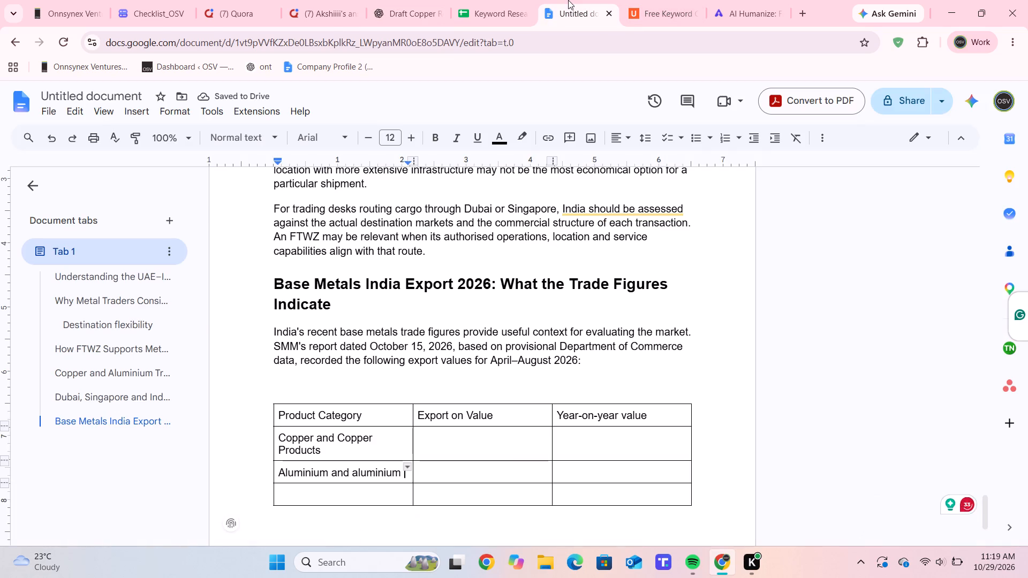
pyautogui.write('products')
pyautogui.press('space')
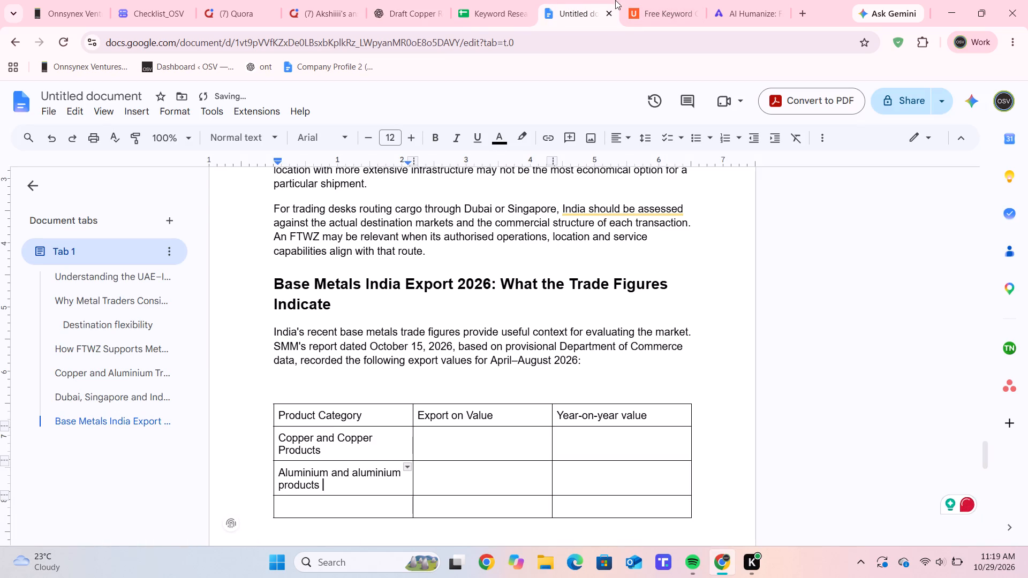
# Enter "Iron and Steel" as the third product category of the table, after checking the ChatGPT draft.
pyautogui.click(423, 0)
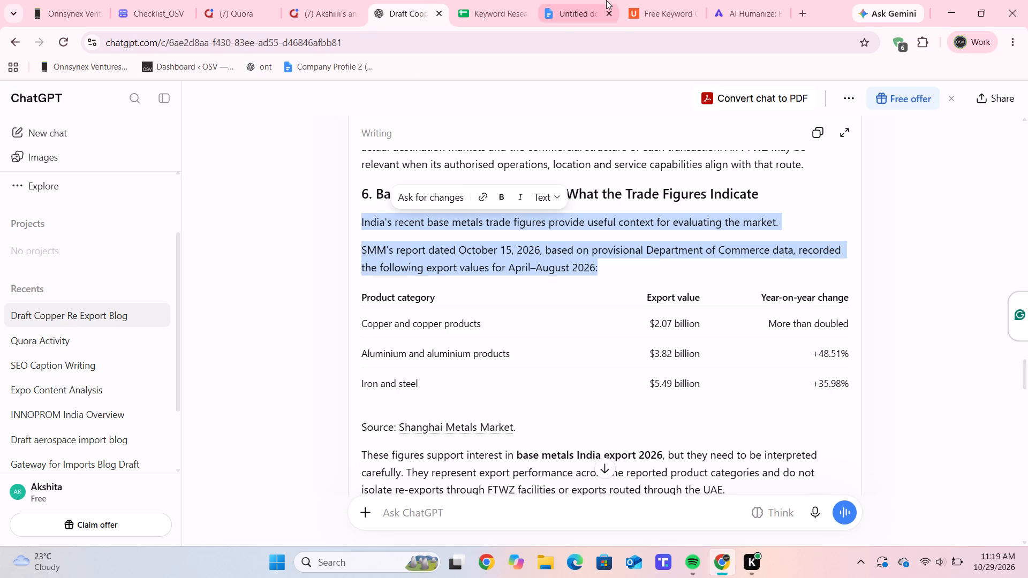
pyautogui.click(591, 0)
pyautogui.click(295, 509)
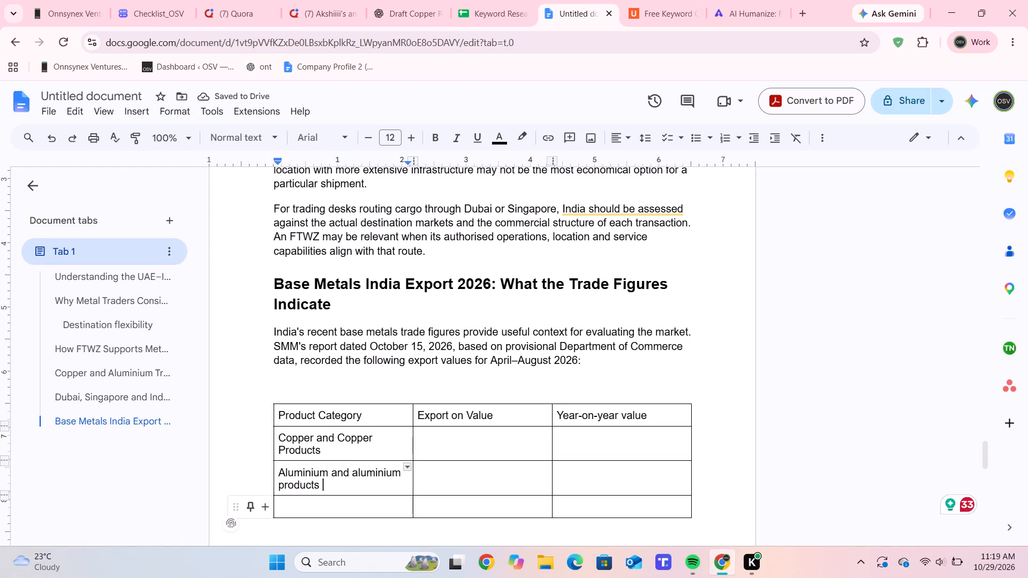
pyautogui.write('Iron and Steel')
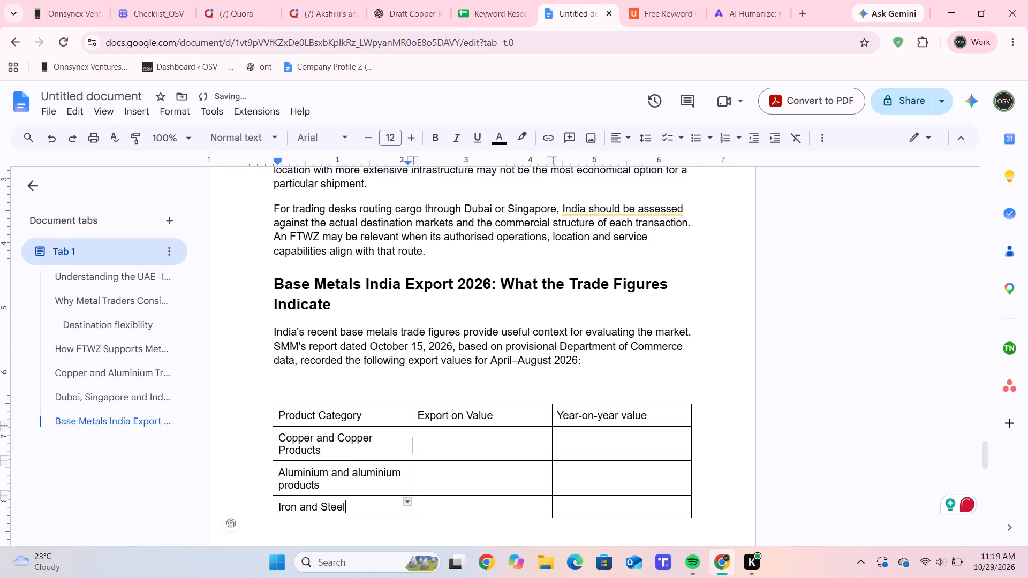
pyautogui.press('space')
# Put a dollar sign in the aluminium row's export value cell and enter "$2.07 Billion" for copper, following the ChatGPT draft.
pyautogui.click(421, 0)
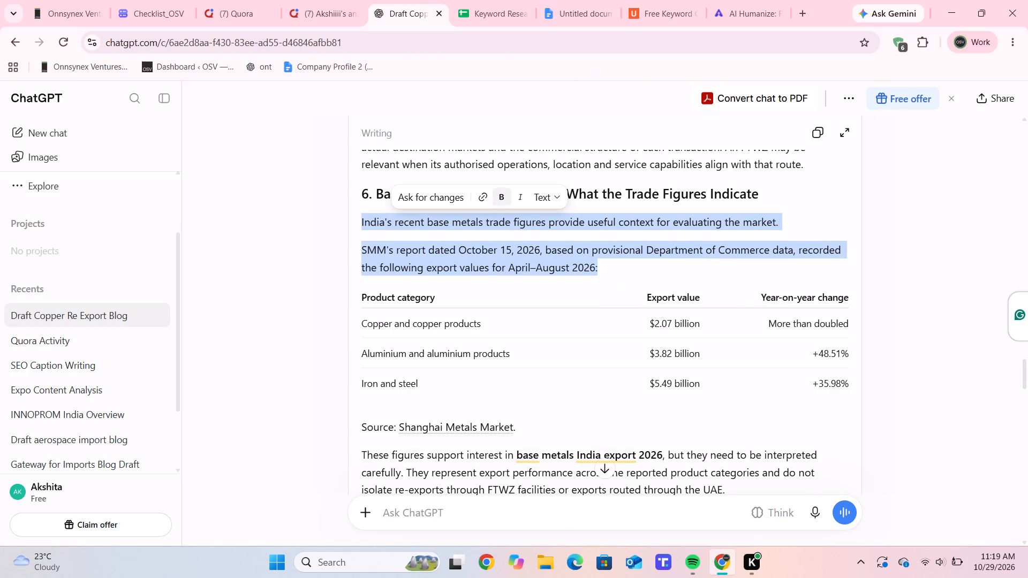
pyautogui.click(555, 0)
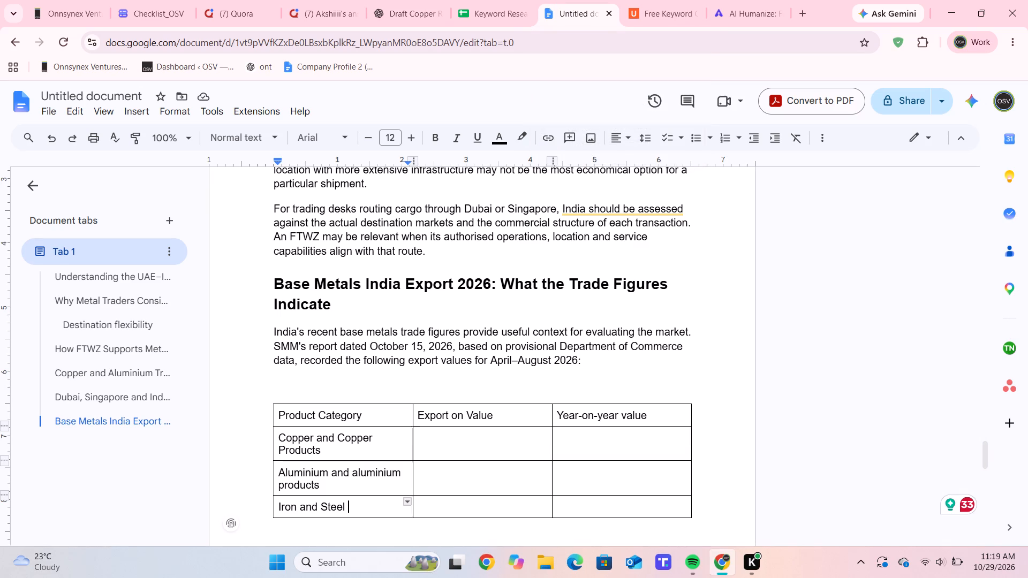
pyautogui.click(456, 460)
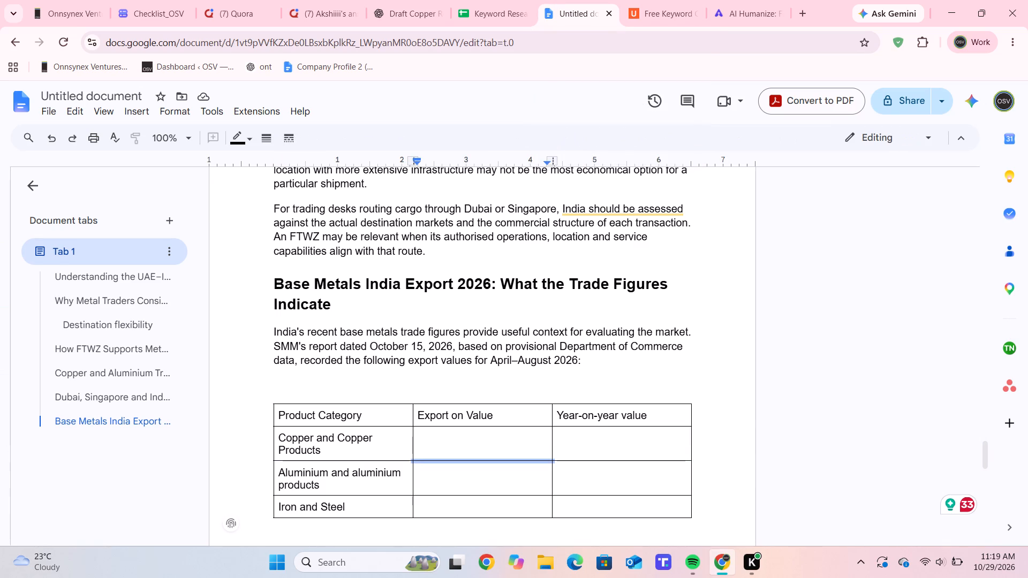
pyautogui.hotkey('shift', '$')
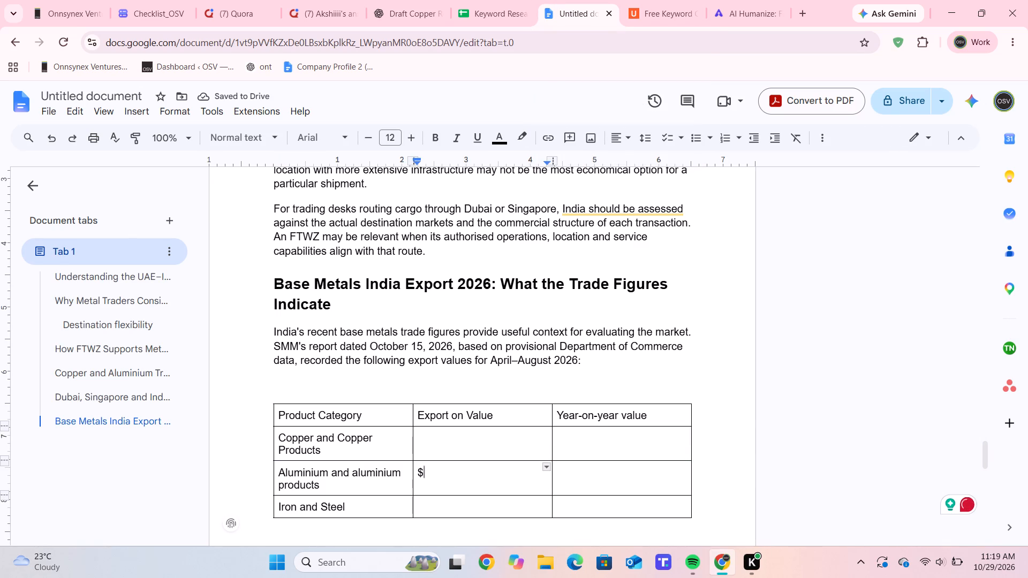
pyautogui.click(452, 436)
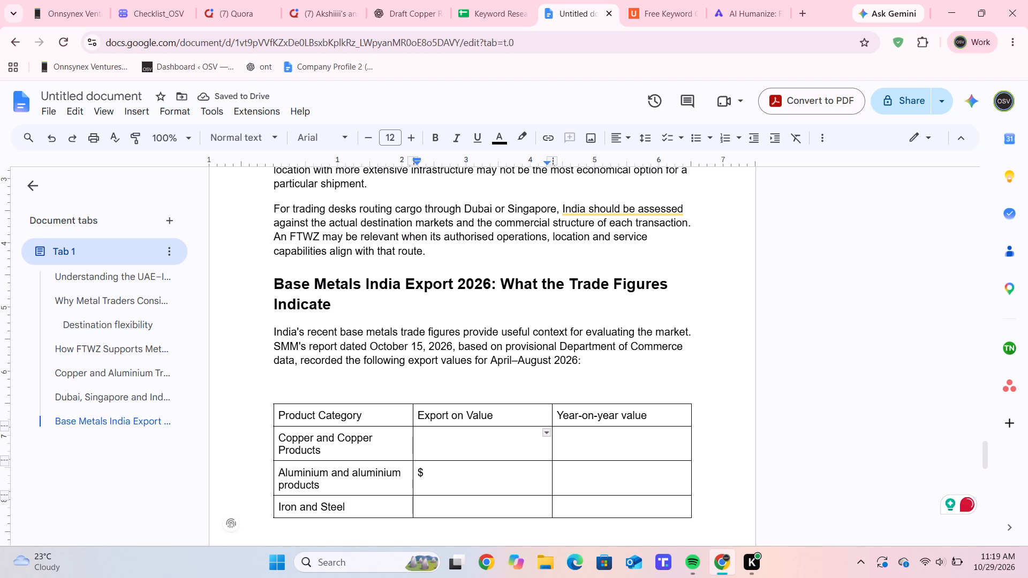
pyautogui.hotkey('shift', '$')
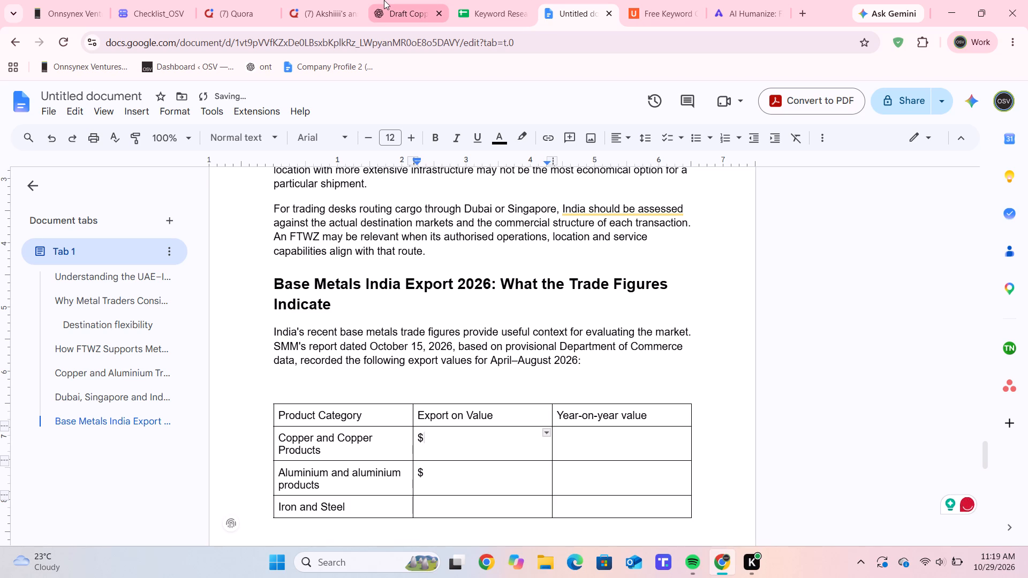
pyautogui.click(384, 0)
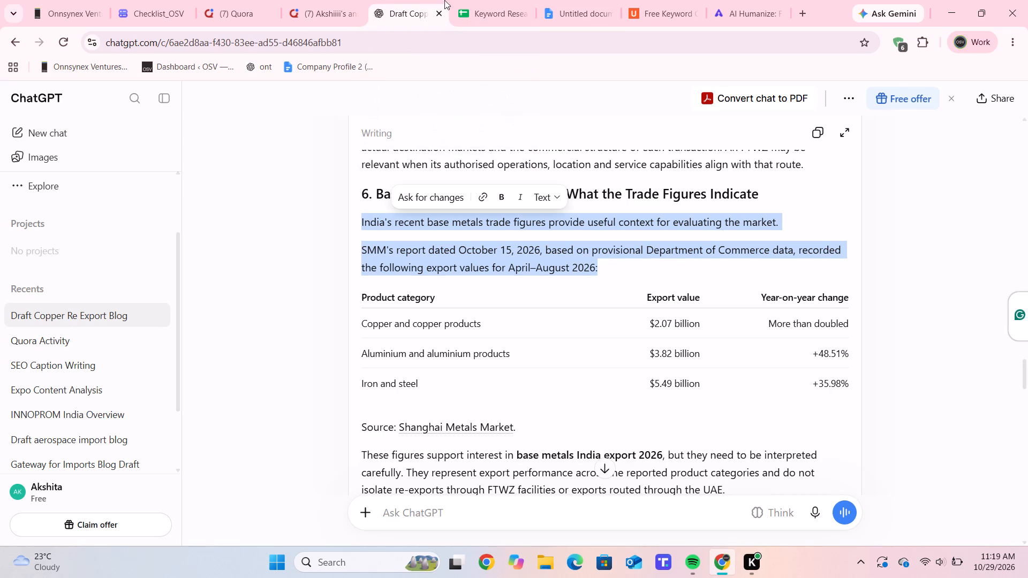
pyautogui.click(548, 0)
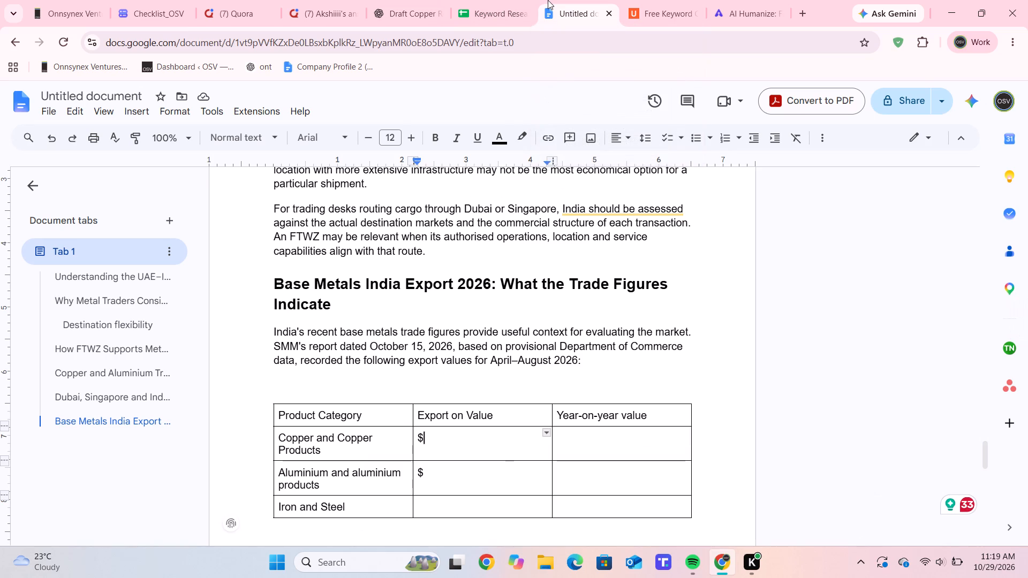
pyautogui.write('2.07 Billion')
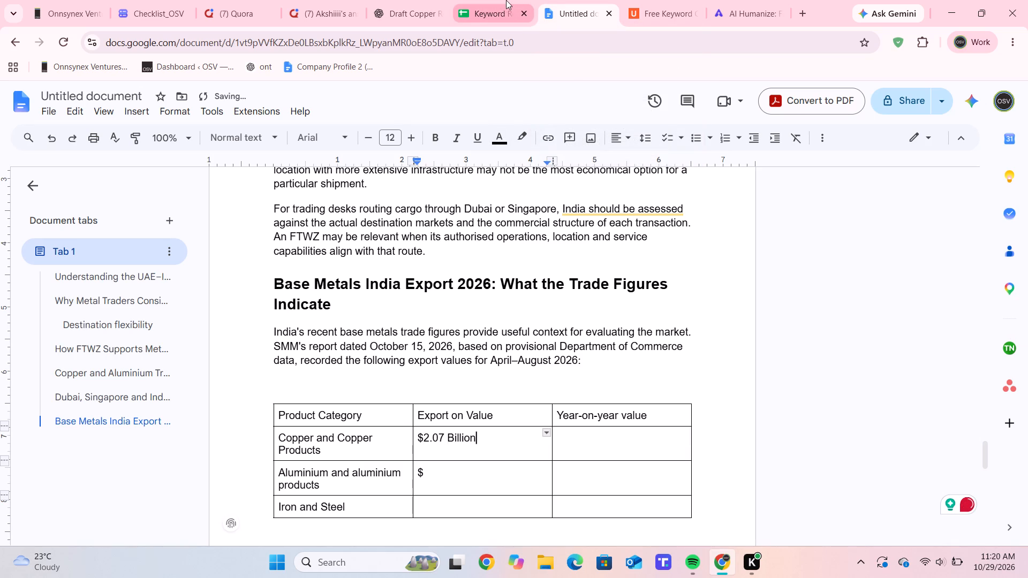
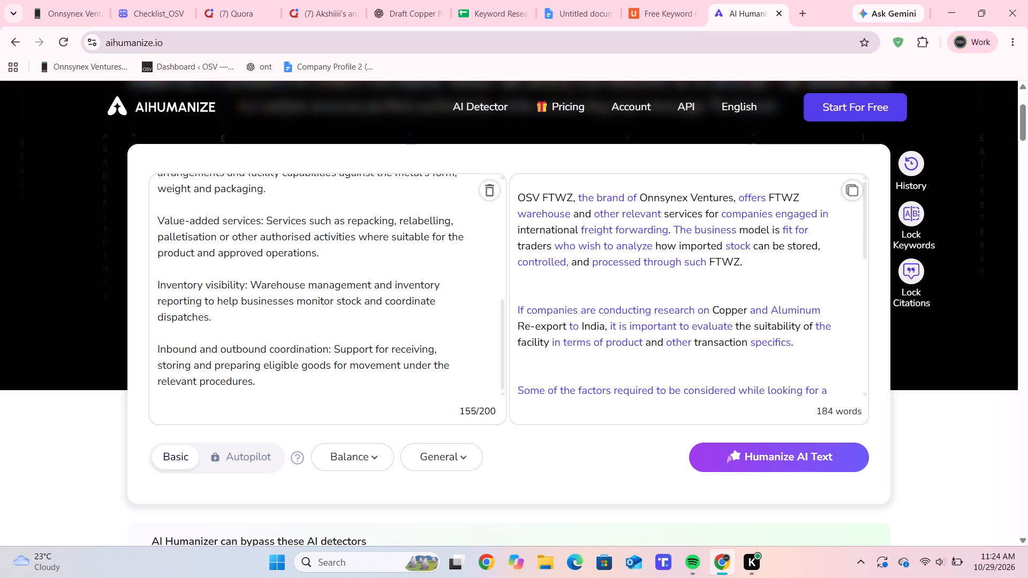
pyautogui.click(598, 0)
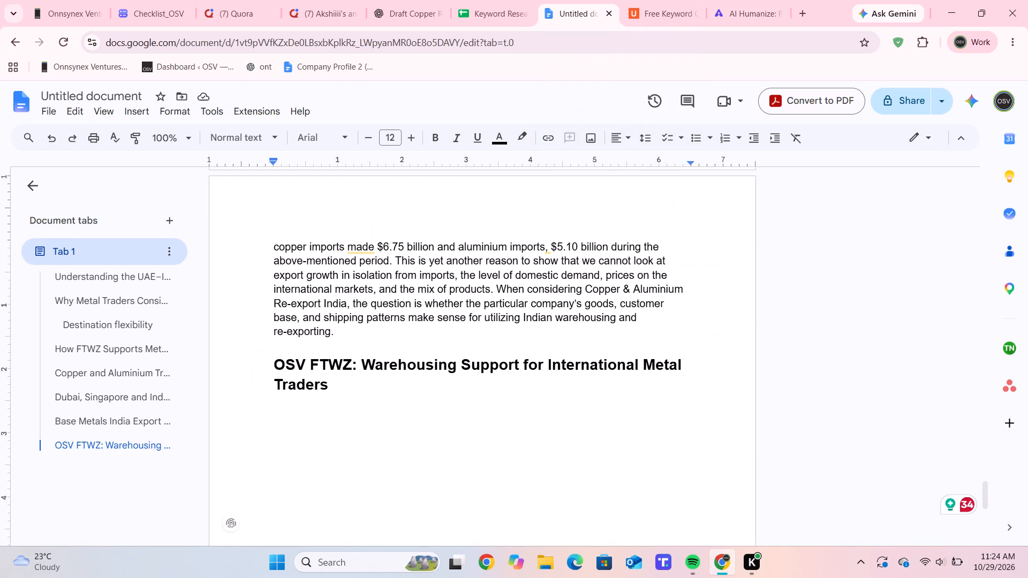
pyautogui.hotkey('ctrl', 'v')
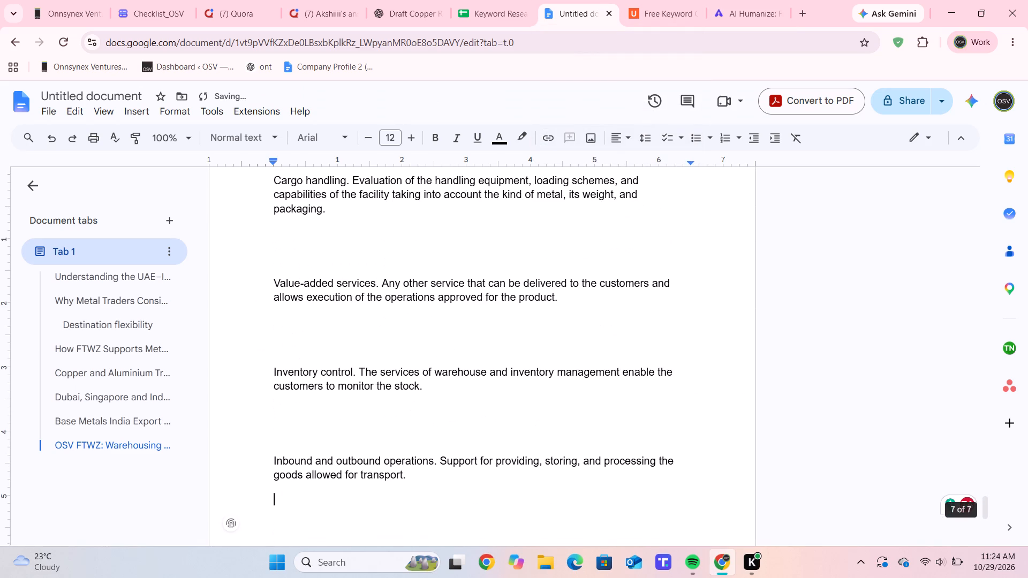
pyautogui.scroll(2, 358, 365)
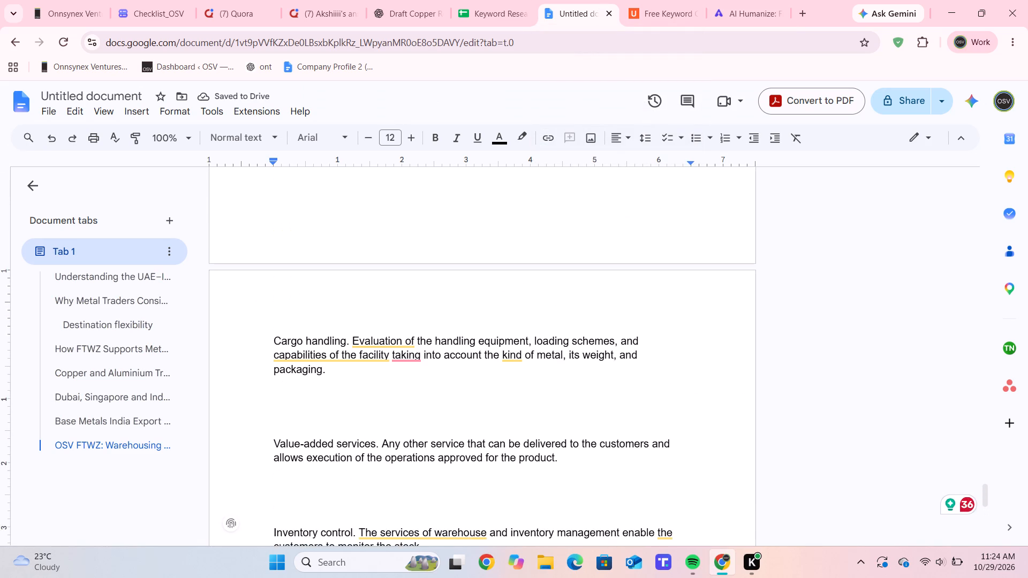
# Join the "If companies are conducting research" paragraph to the end of the opening paragraph of the OSV FTWZ section, separated by a space.
pyautogui.scroll(3, 358, 365)
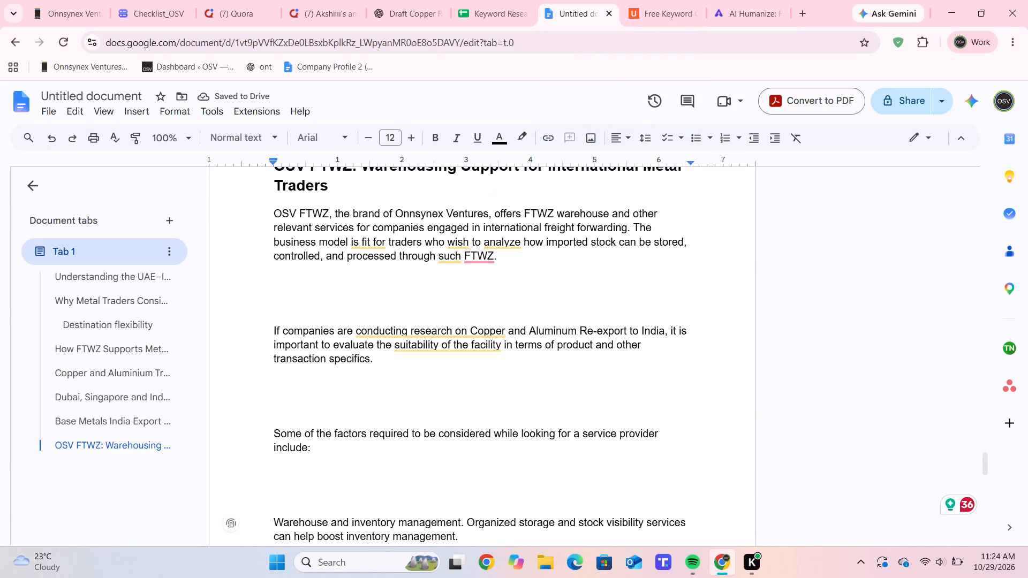
pyautogui.scroll(2, 331, 340)
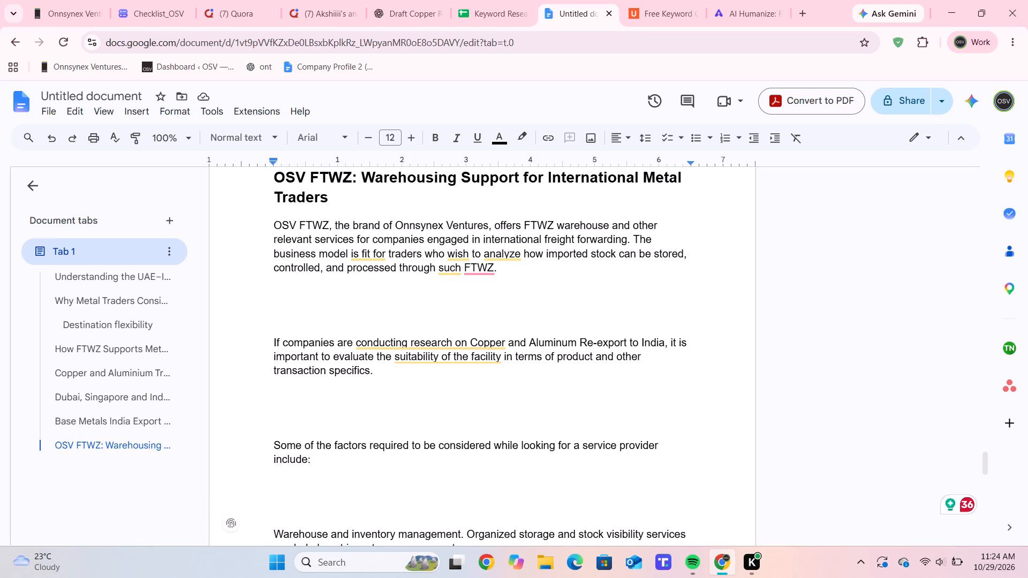
pyautogui.click(267, 329)
pyautogui.press('Down')
pyautogui.press('Down')
pyautogui.press('Up')
pyautogui.press('BackSpace')
pyautogui.press('BackSpace')
pyautogui.press('BackSpace')
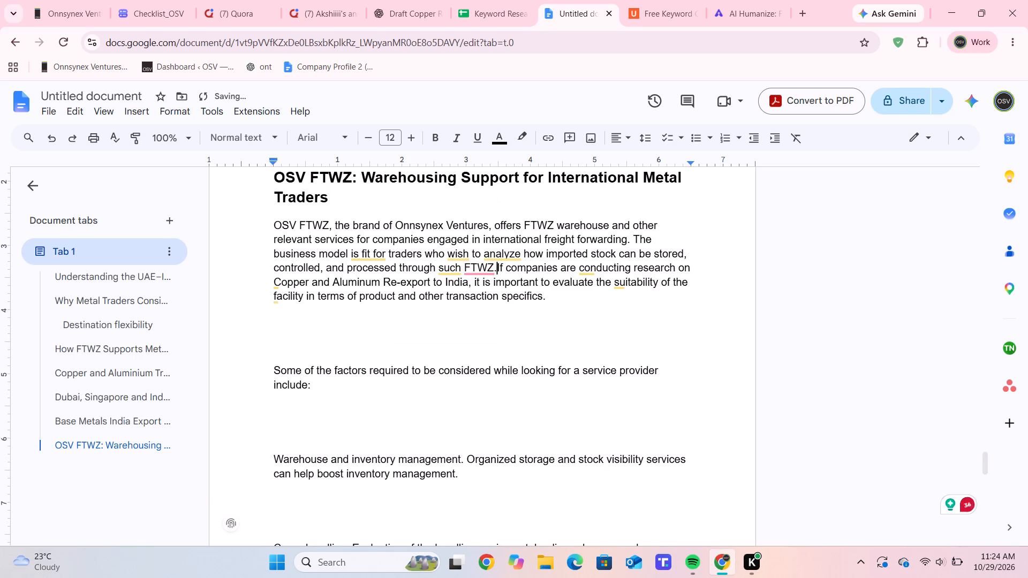
pyautogui.press('space')
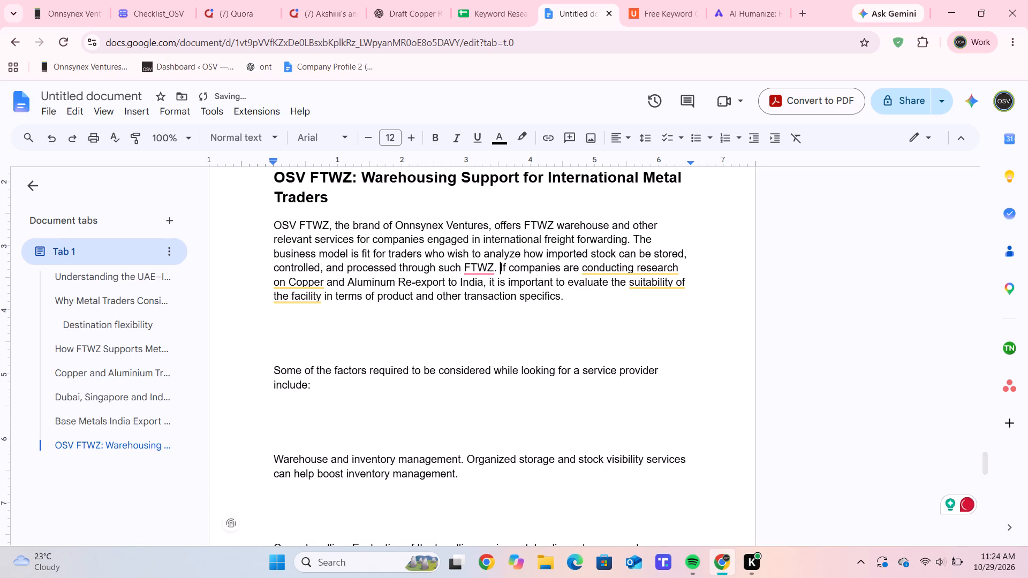
# Delete the phrase "the brand of Onnsynex Ventures" and its trailing comma from the section's first sentence.
pyautogui.moveTo(489, 225); pyautogui.dragTo(484, 225)
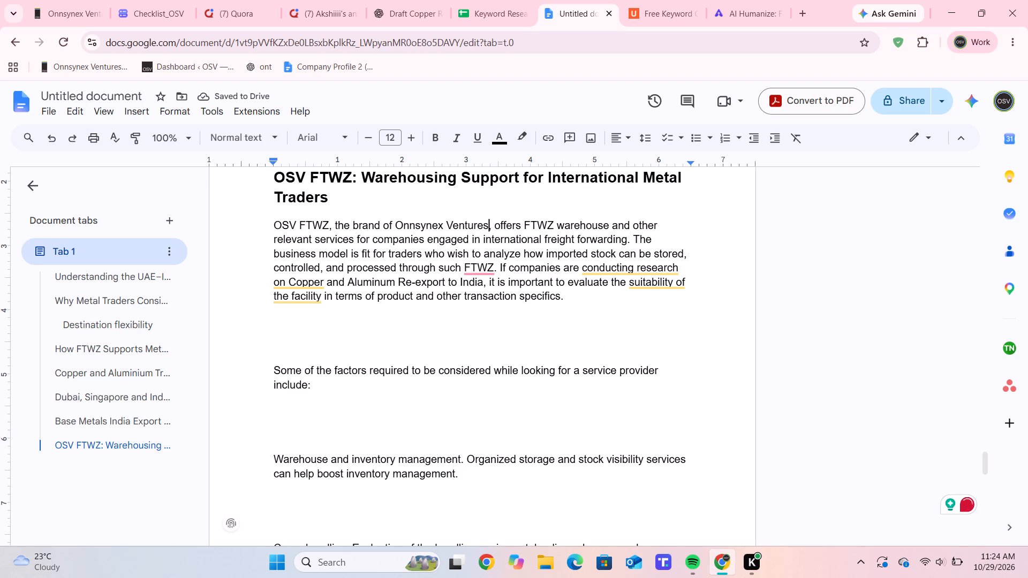
pyautogui.moveTo(484, 225); pyautogui.dragTo(338, 234)
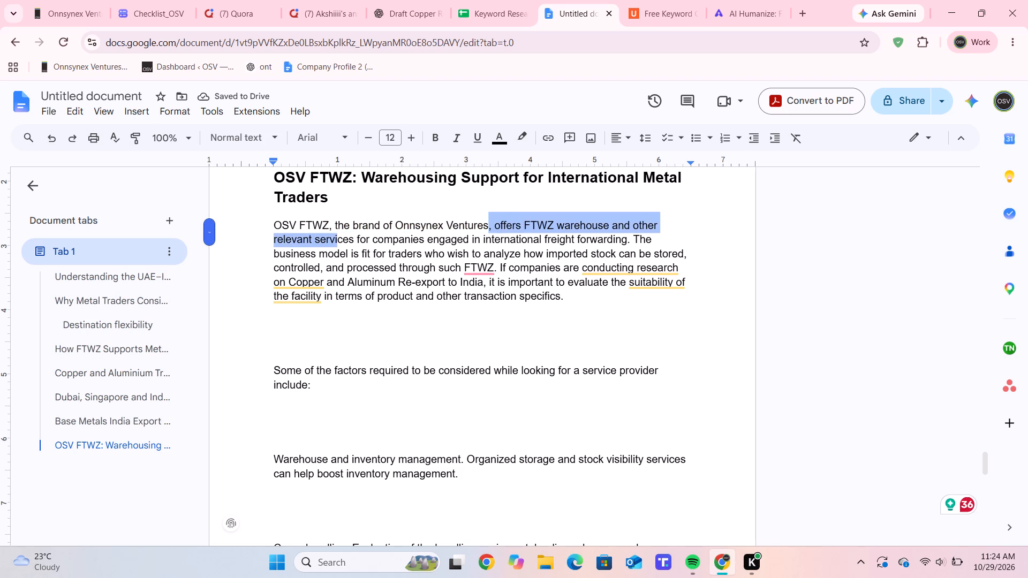
pyautogui.moveTo(338, 234); pyautogui.dragTo(338, 230)
pyautogui.press('BackSpace')
pyautogui.press('BackSpace')
pyautogui.press('BackSpace')
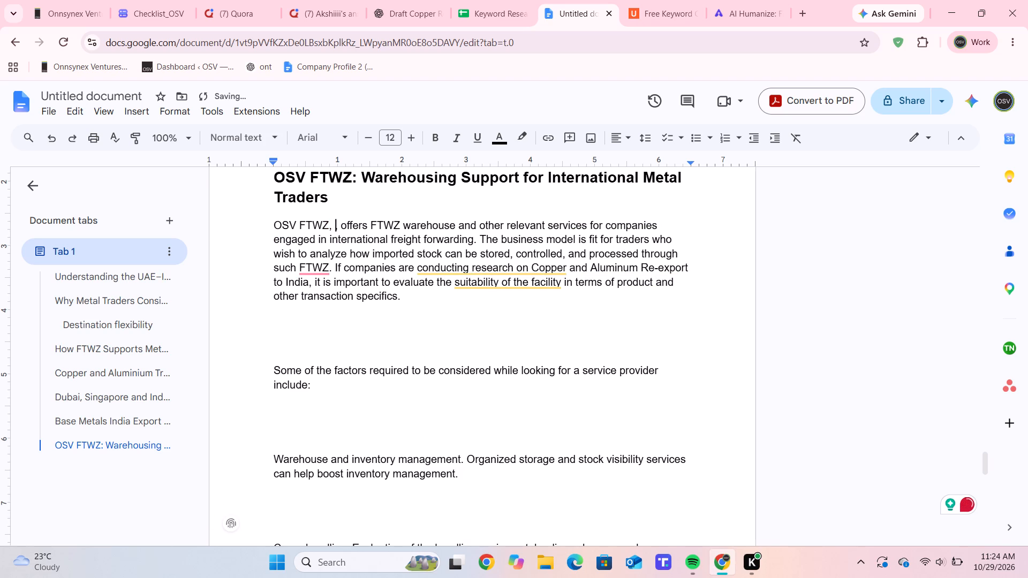
pyautogui.press('BackSpace')
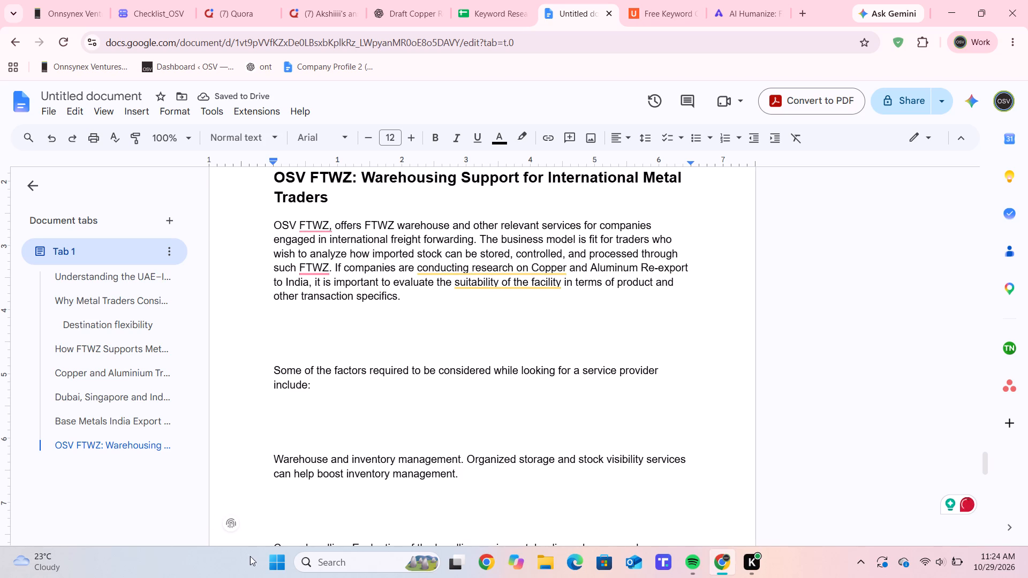
# Join the "Some of the factors required" sentence to the end of the opening paragraph, separated by a space.
pyautogui.click(254, 358)
pyautogui.press('Down')
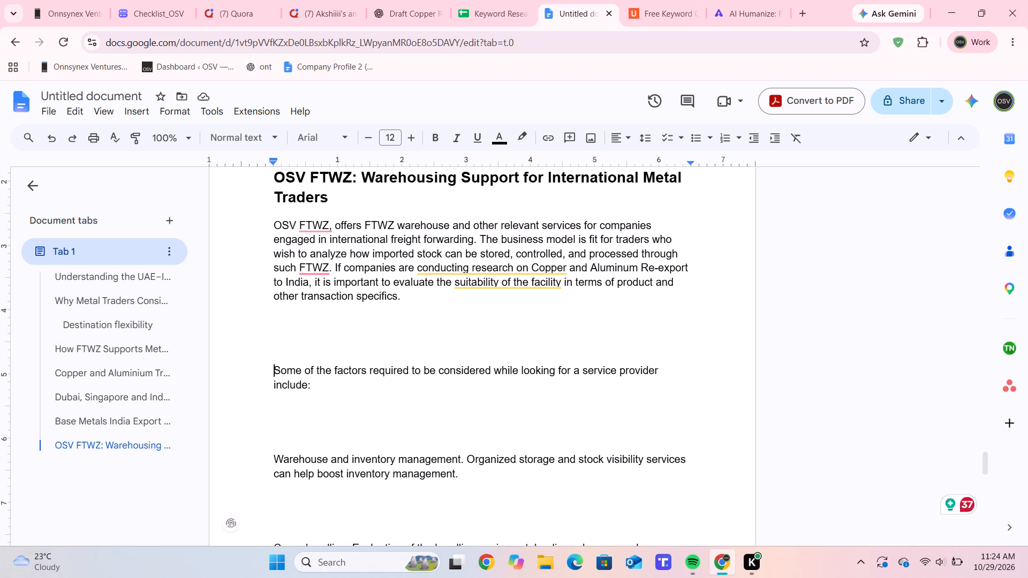
pyautogui.press('BackSpace')
pyautogui.press('BackSpace')
pyautogui.press('BackSpace')
pyautogui.press('space')
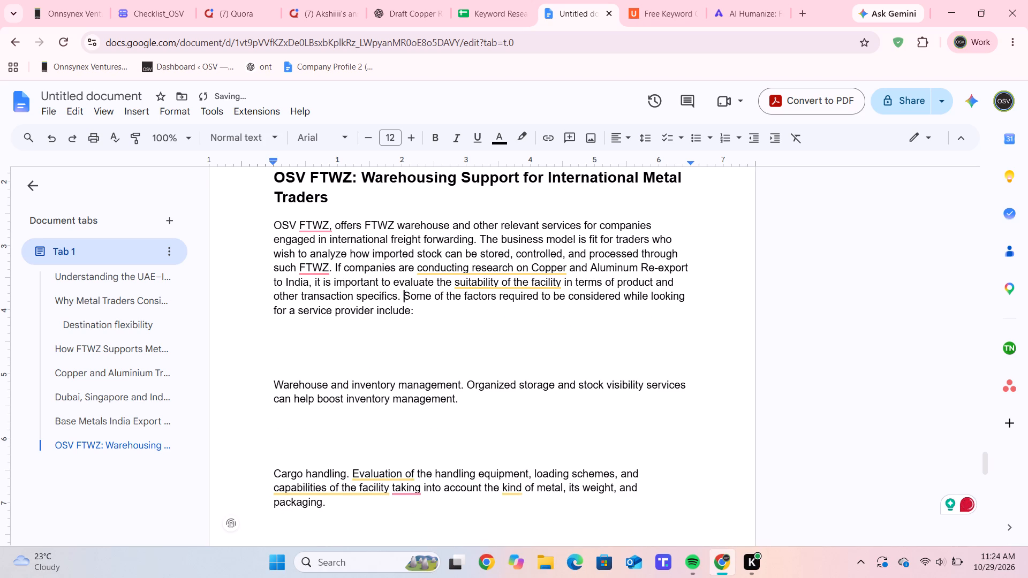
# Remove the blank lines above the "Warehouse and inventory management", "Cargo handling" and "Value-added services" paragraphs.
pyautogui.click(259, 393)
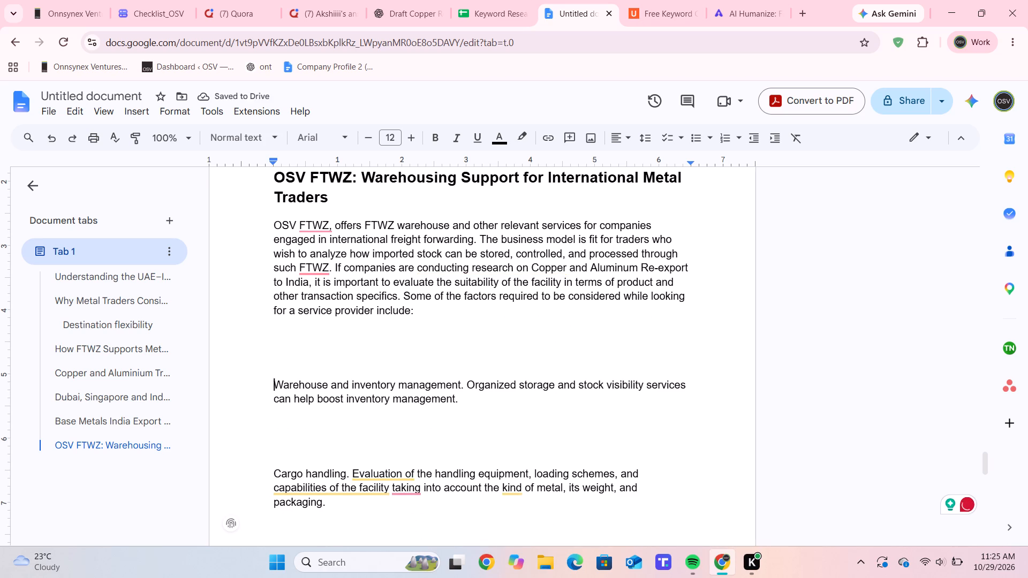
pyautogui.press('BackSpace')
pyautogui.press('BackSpace')
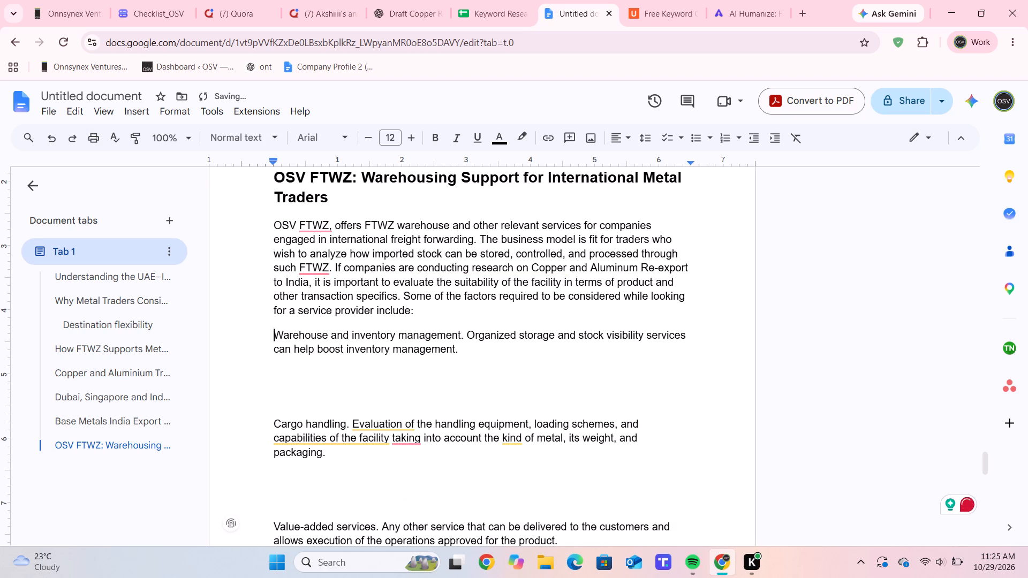
pyautogui.click(261, 437)
pyautogui.press('Up')
pyautogui.press('BackSpace')
pyautogui.press('BackSpace')
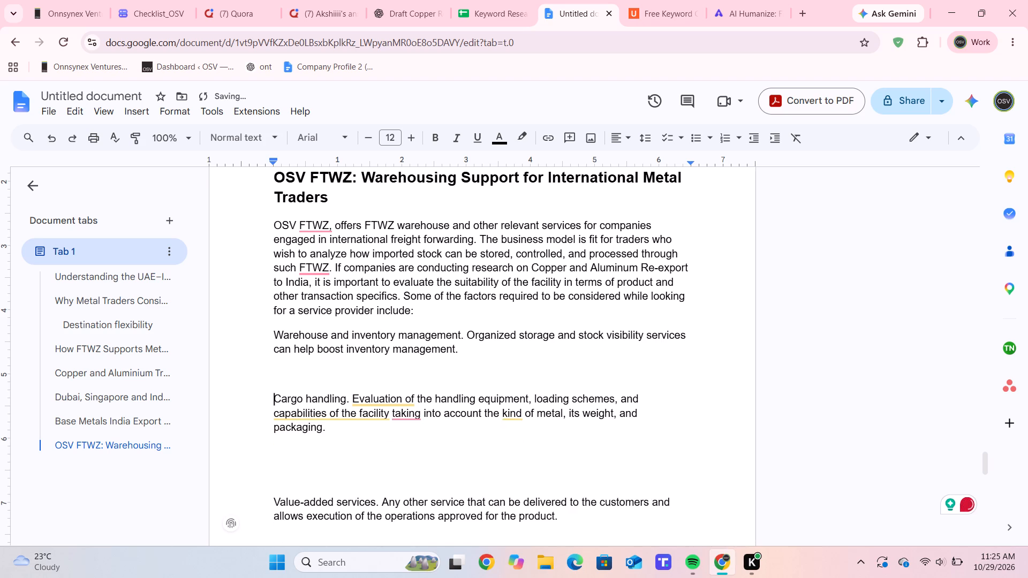
pyautogui.click(270, 466)
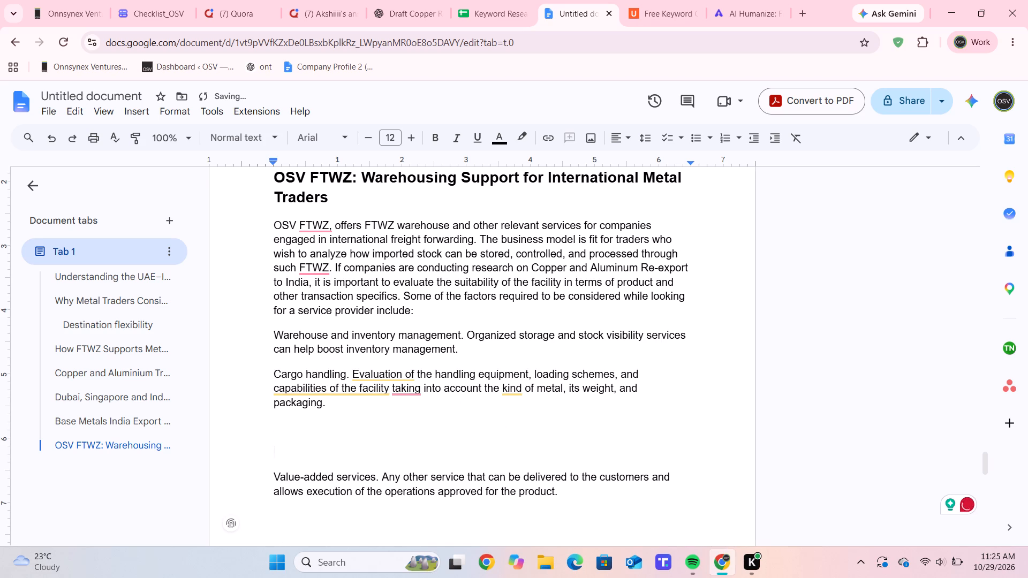
pyautogui.press('Down')
pyautogui.press('BackSpace')
pyautogui.press('BackSpace')
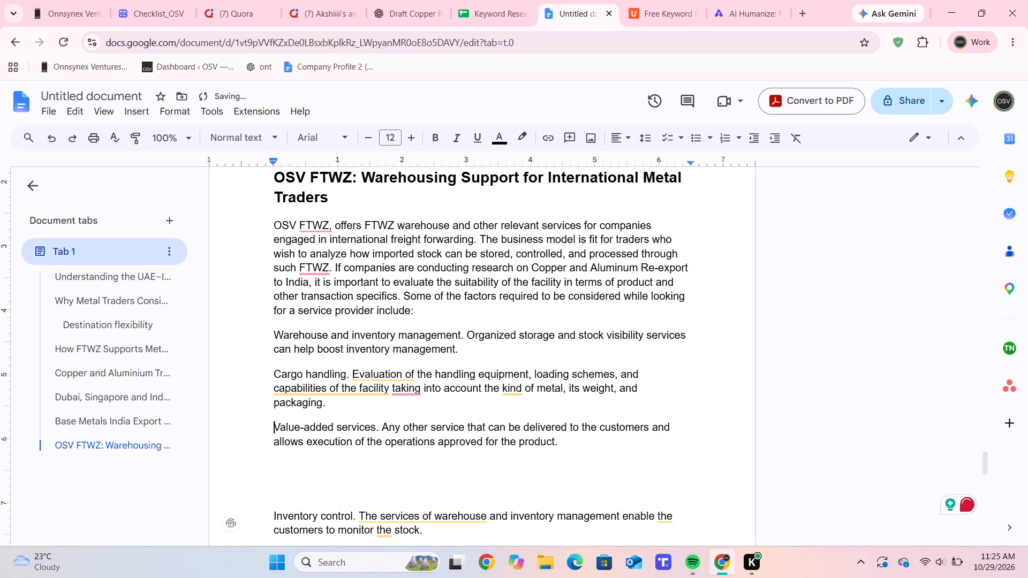
# Remove the blank lines above the "Inventory control" and "Inbound and outbound operations" paragraphs.
pyautogui.scroll(-1, 282, 512)
pyautogui.click(258, 396)
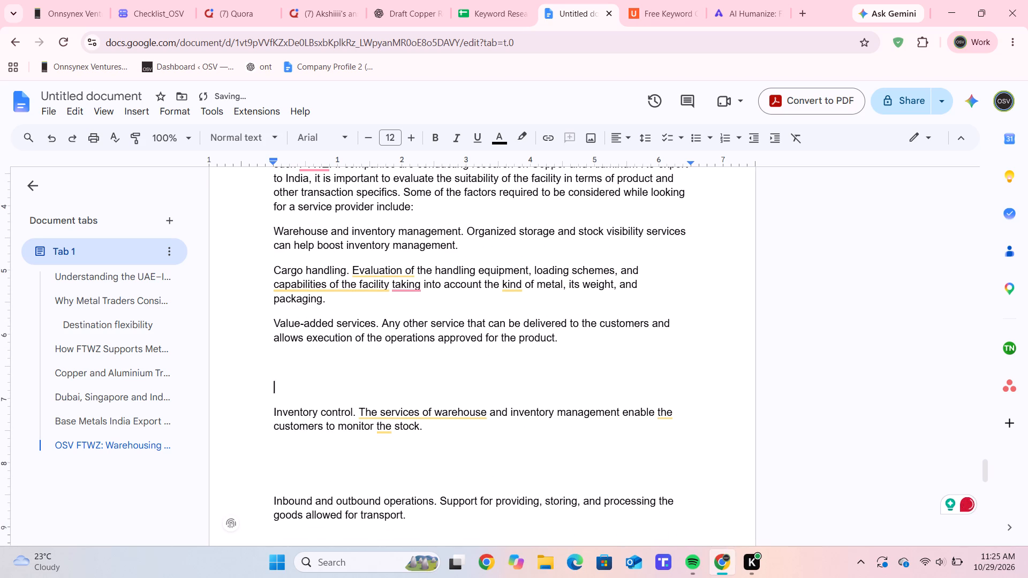
pyautogui.press('Down')
pyautogui.press('BackSpace')
pyautogui.press('BackSpace')
pyautogui.press('Down')
pyautogui.press('Down')
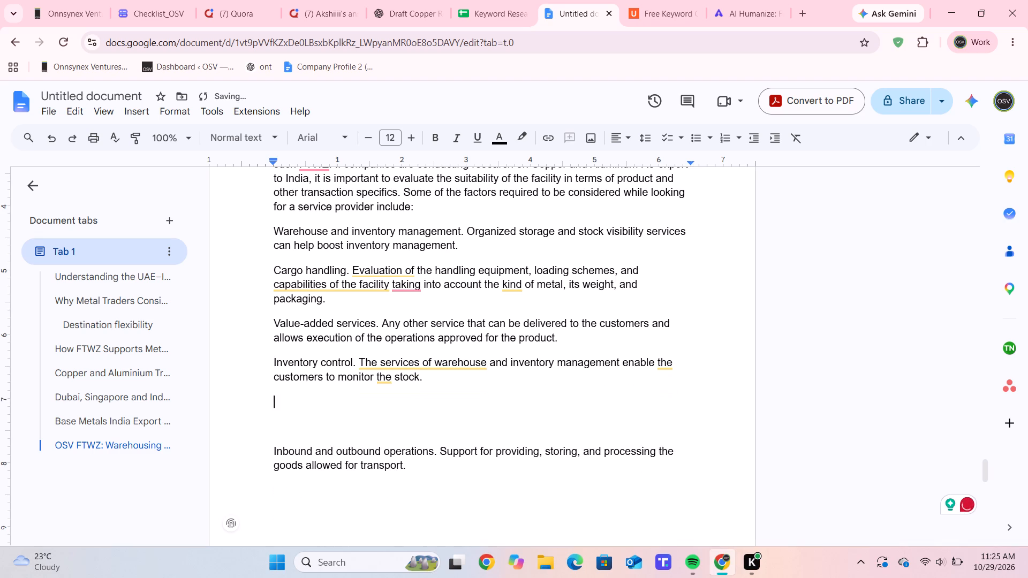
pyautogui.press('Down')
pyautogui.press('Down')
pyautogui.press('BackSpace')
pyautogui.press('BackSpace')
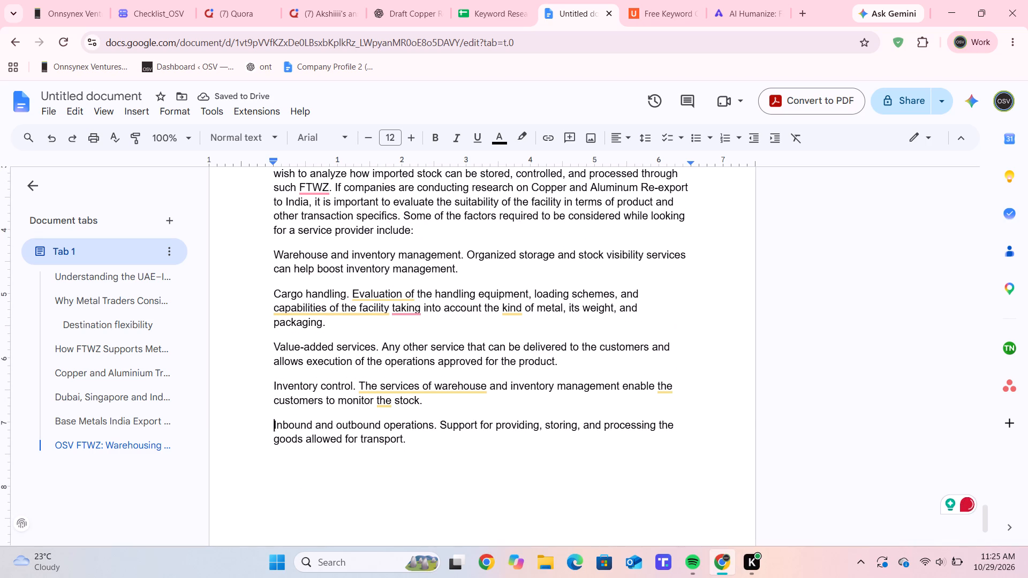
# Format the paragraphs from "Cargo handling" through "Inbound and outbound operations" as a bulleted list.
pyautogui.moveTo(224, 298); pyautogui.dragTo(452, 432)
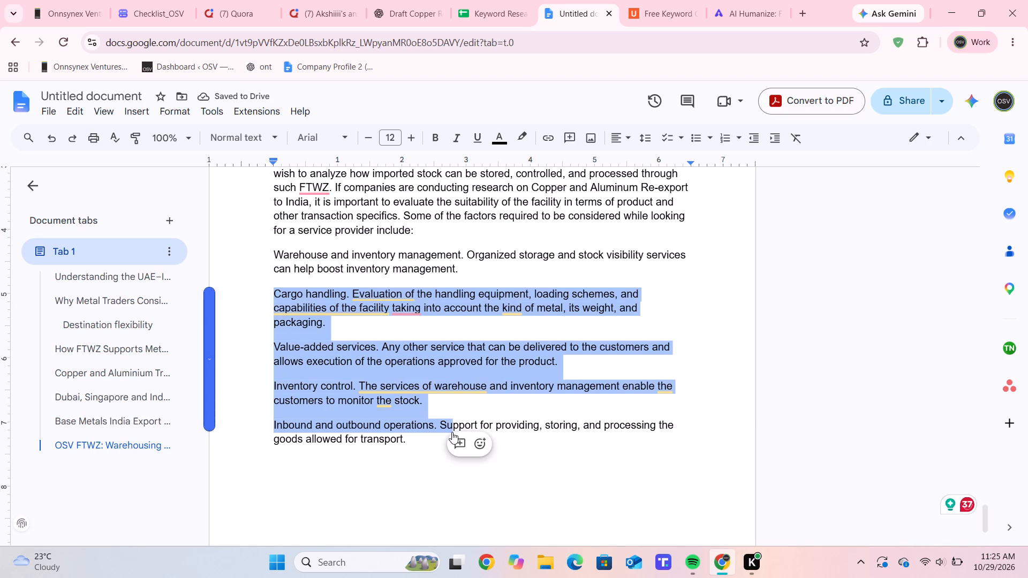
pyautogui.hotkey('shift', 'Down')
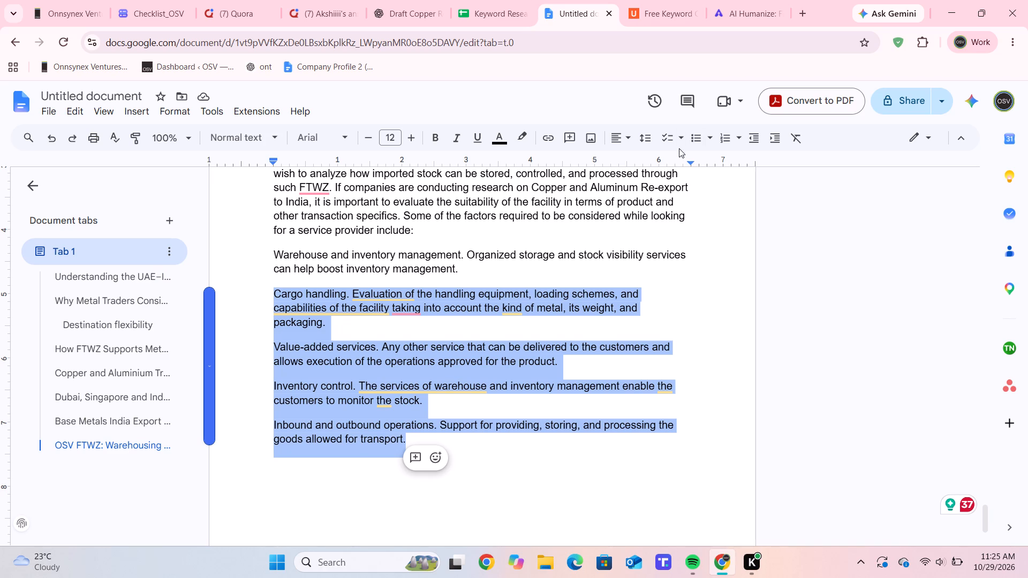
pyautogui.click(701, 136)
pyautogui.click(469, 327)
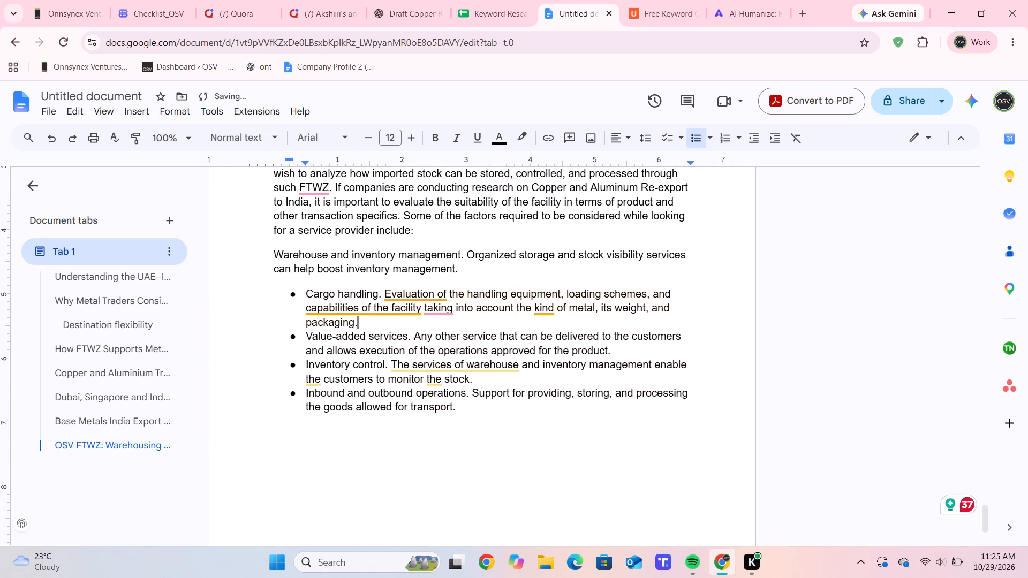
# Replace the full stop after the "Cargo handling" and "Value-added services" bullet labels with a colon and a space.
pyautogui.click(386, 291)
pyautogui.press('BackSpace')
pyautogui.press('BackSpace')
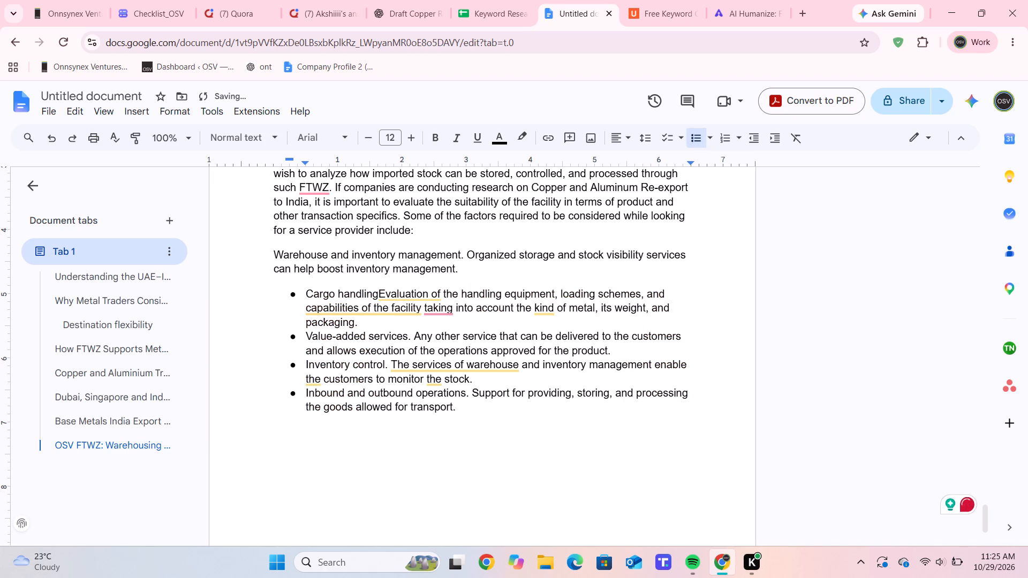
pyautogui.hotkey('shift', ':')
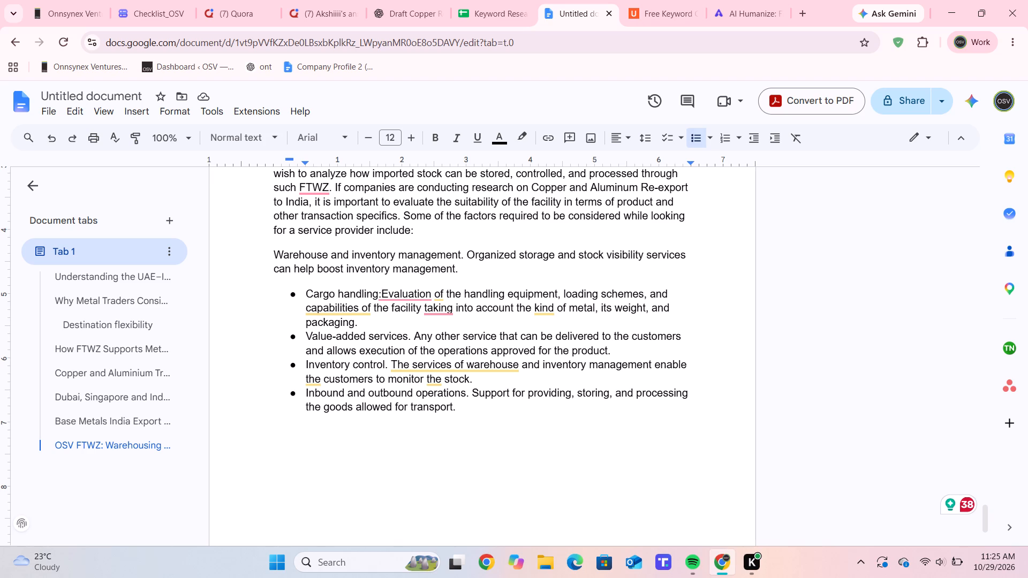
pyautogui.press('space')
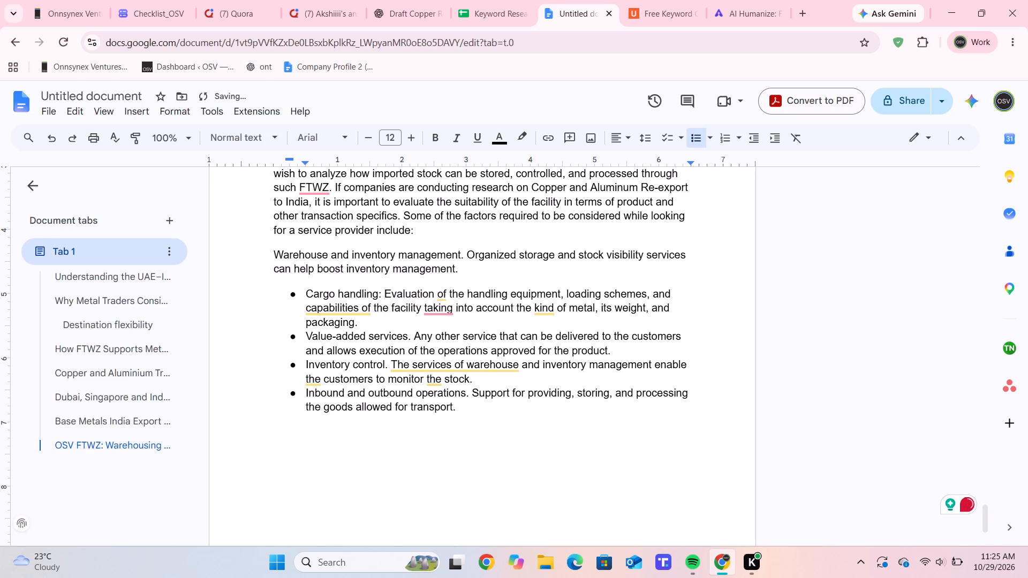
pyautogui.click(412, 337)
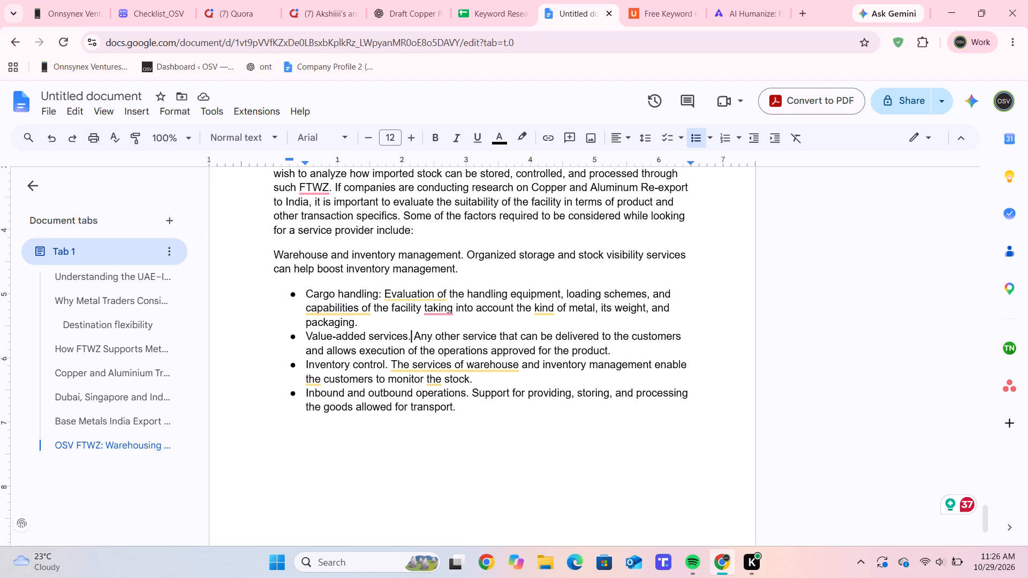
pyautogui.press('BackSpace')
pyautogui.write(':')
pyautogui.press('space')
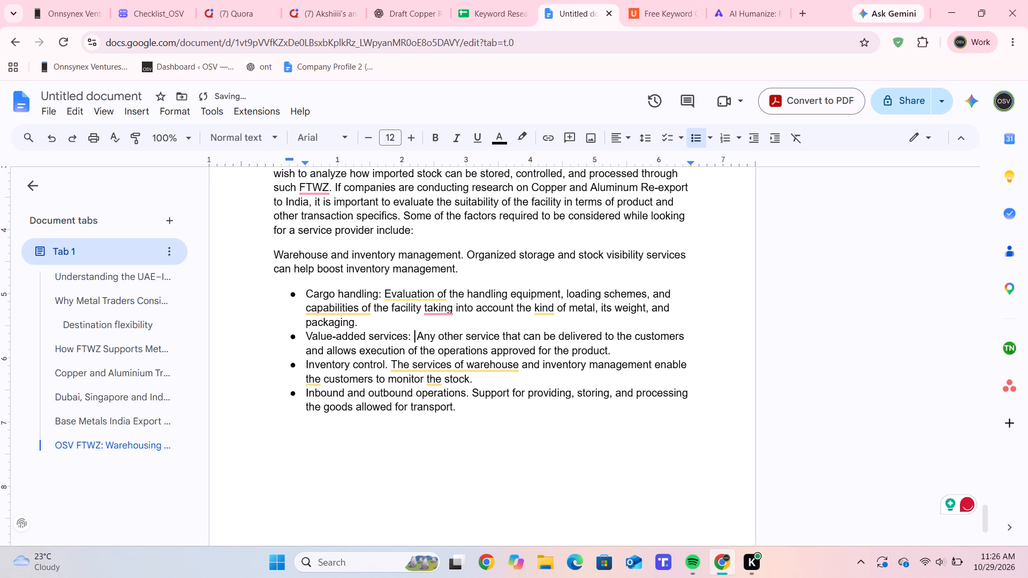
pyautogui.click(391, 367)
pyautogui.press('BackSpace')
pyautogui.press('BackSpace')
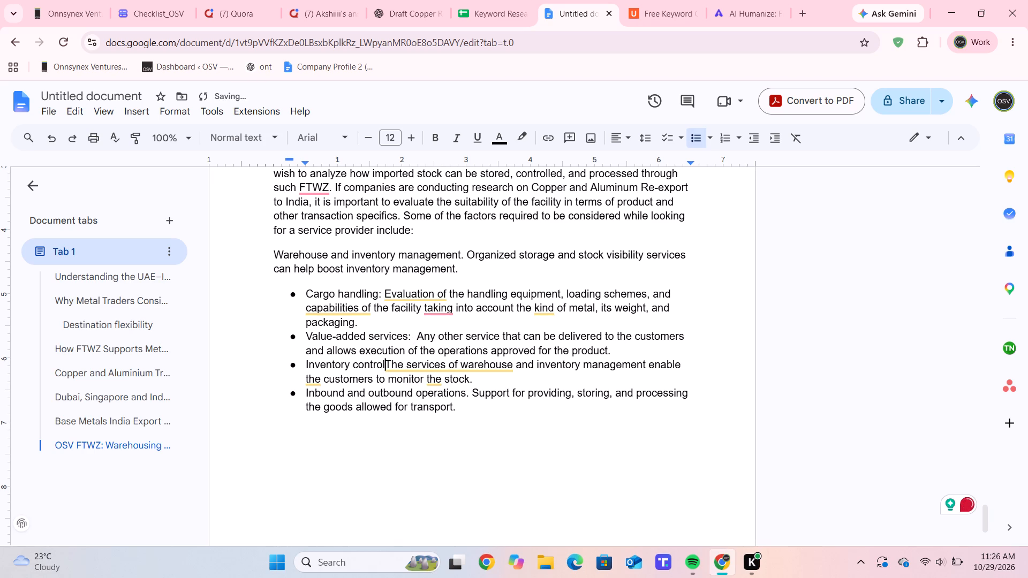
pyautogui.write(':')
pyautogui.press('space')
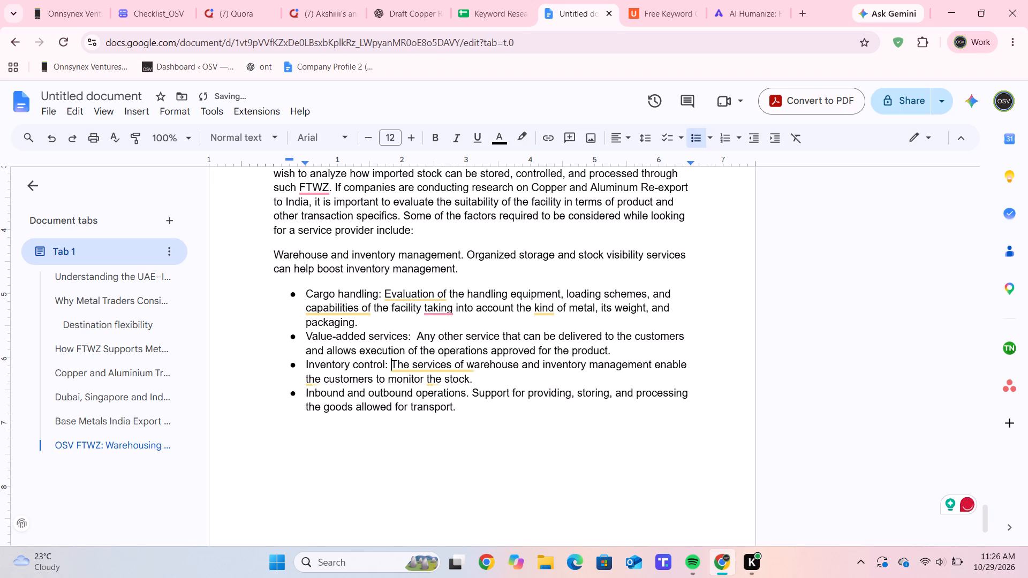
pyautogui.click(473, 399)
pyautogui.press('BackSpace')
pyautogui.press('BackSpace')
pyautogui.write(':')
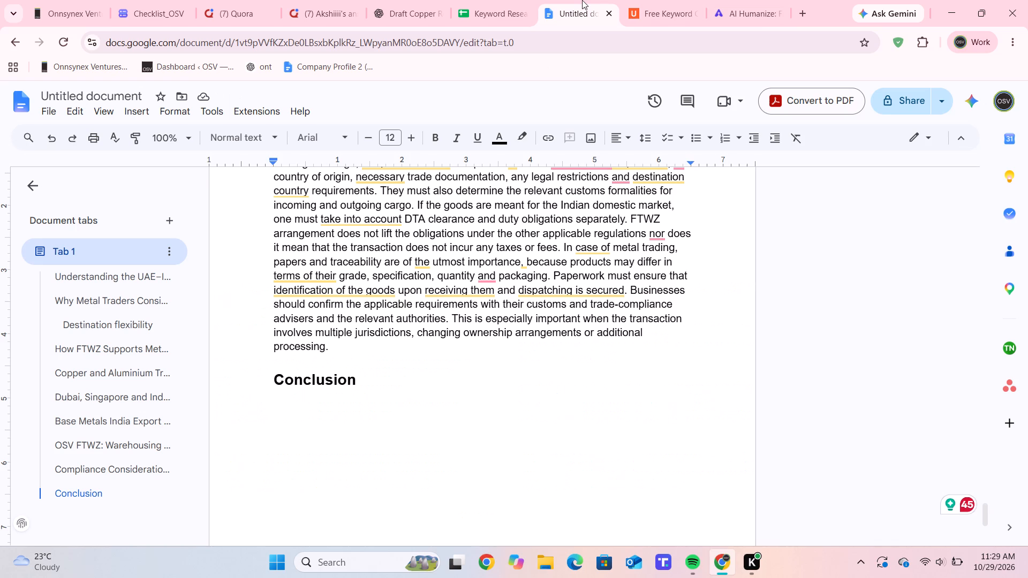
pyautogui.click(410, 404)
pyautogui.click(410, 404)
pyautogui.hotkey('ctrl', 'v')
# Merge the paragraphs starting "Copper and aluminium export operations" and "For the traders working" into the conclusion's first paragraph, separated by single spaces.
pyautogui.scroll(3, 394, 416)
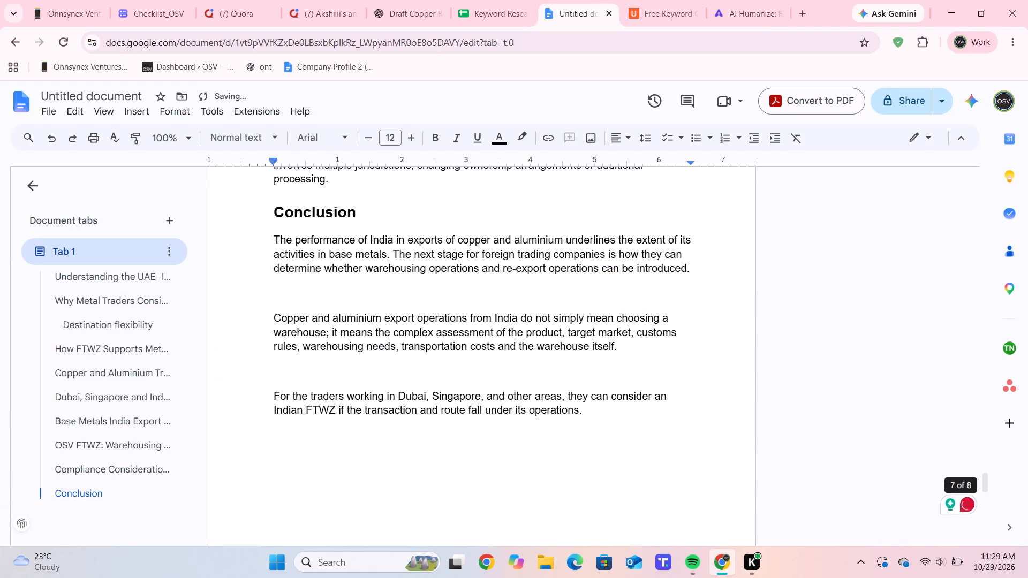
pyautogui.click(258, 313)
pyautogui.press('BackSpace')
pyautogui.press('BackSpace')
pyautogui.press('space')
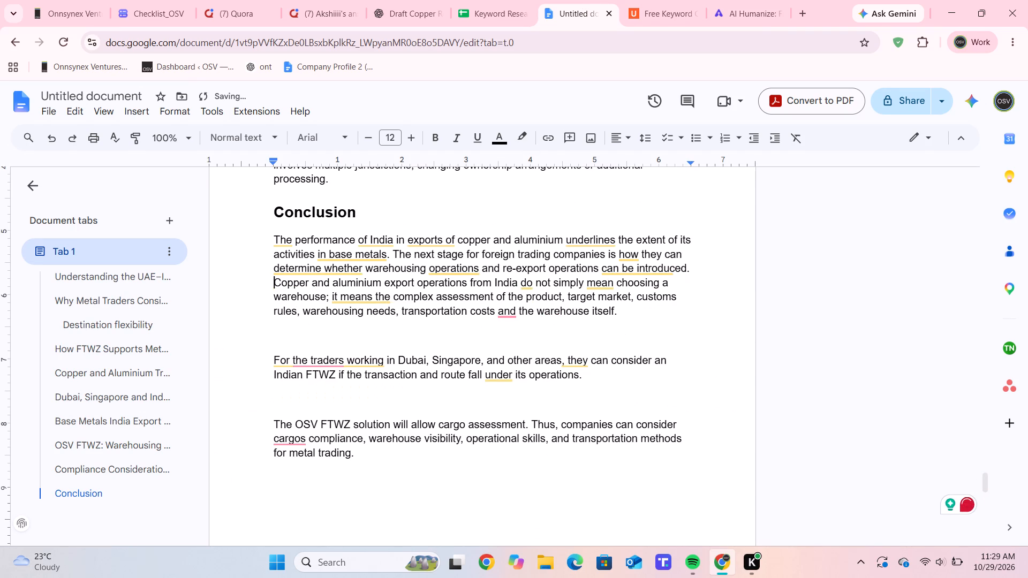
pyautogui.click(253, 361)
pyautogui.press('BackSpace')
pyautogui.press('\\')
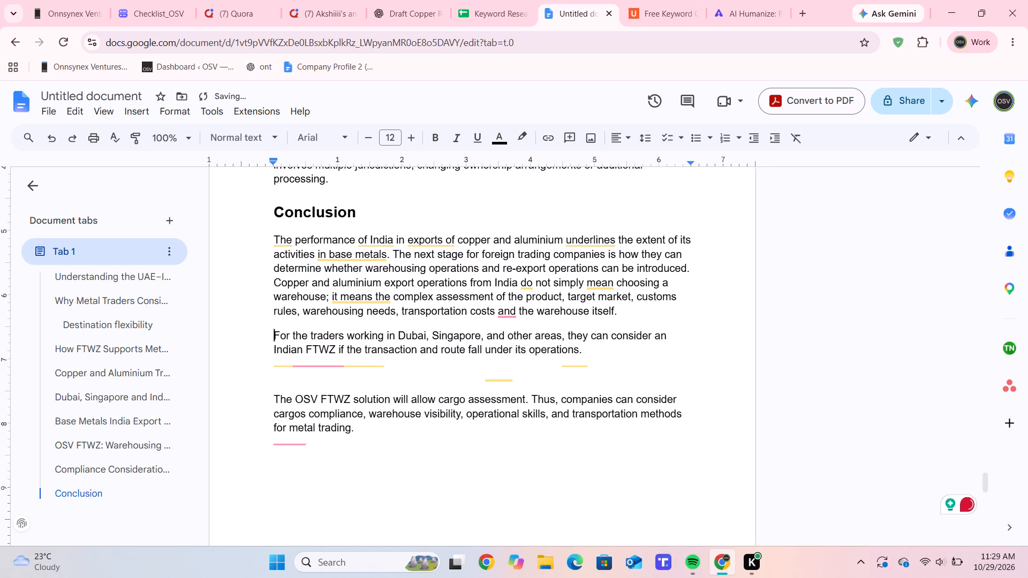
pyautogui.press('BackSpace')
pyautogui.press('BackSpace')
pyautogui.press('space')
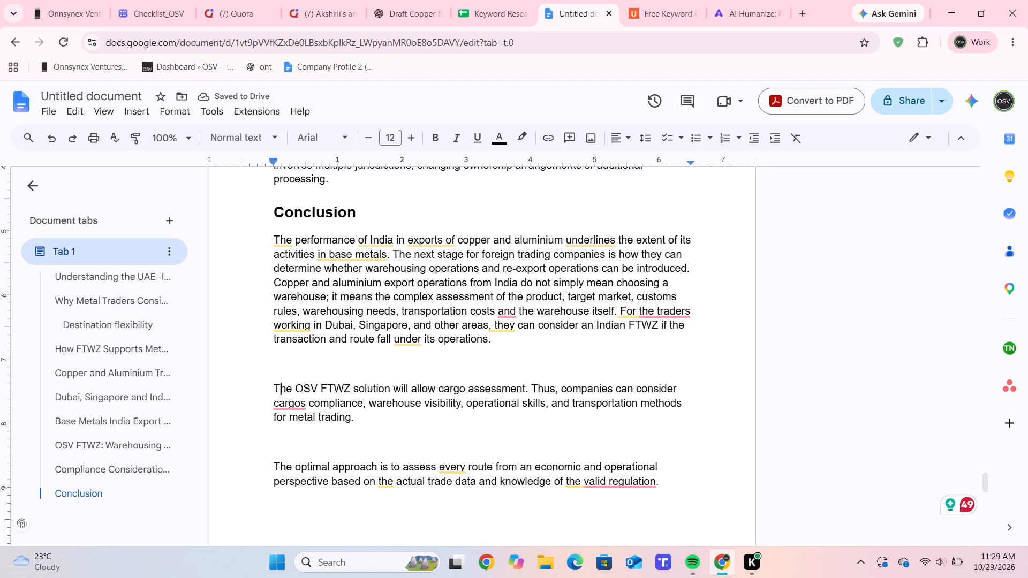
# Join the paragraphs starting "The OSV FTWZ solution" and "The optimal approach" to the end of the conclusion paragraph, separated by single spaces.
pyautogui.click(278, 386)
pyautogui.press('Left')
pyautogui.press('BackSpace')
pyautogui.press('BackSpace')
pyautogui.press('space')
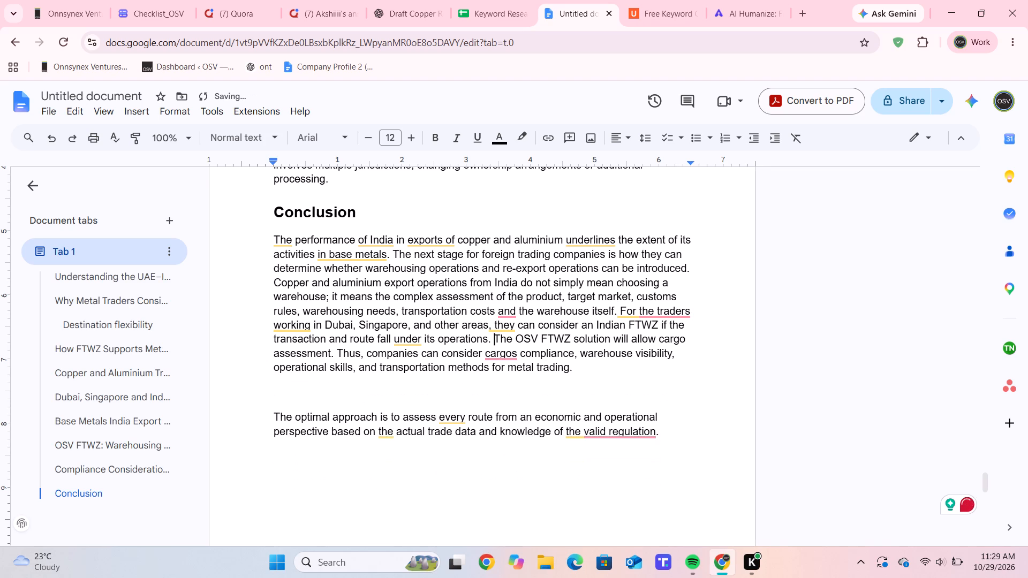
pyautogui.click(277, 423)
pyautogui.press('Left')
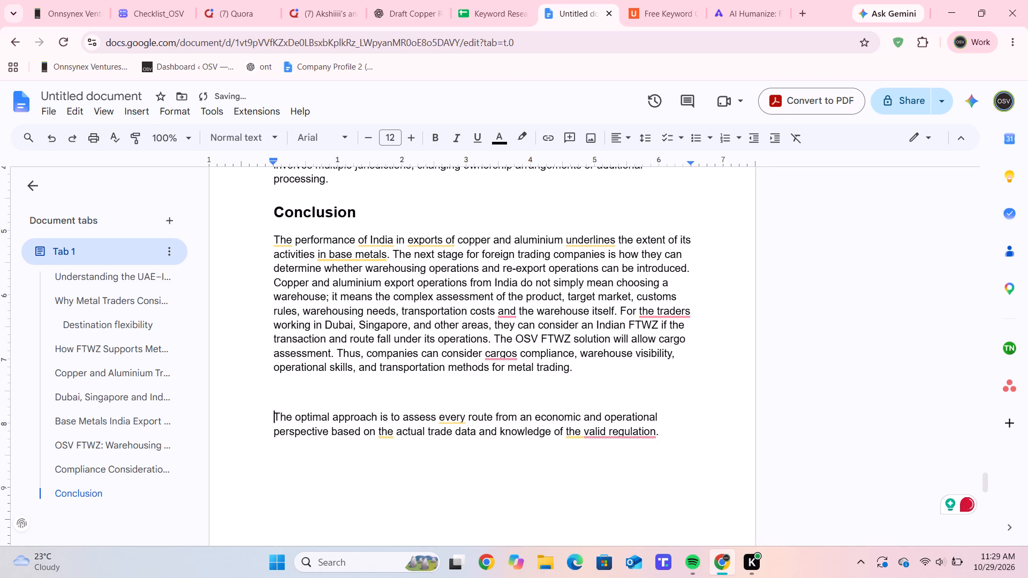
pyautogui.press('BackSpace')
pyautogui.press('BackSpace')
pyautogui.press('space')
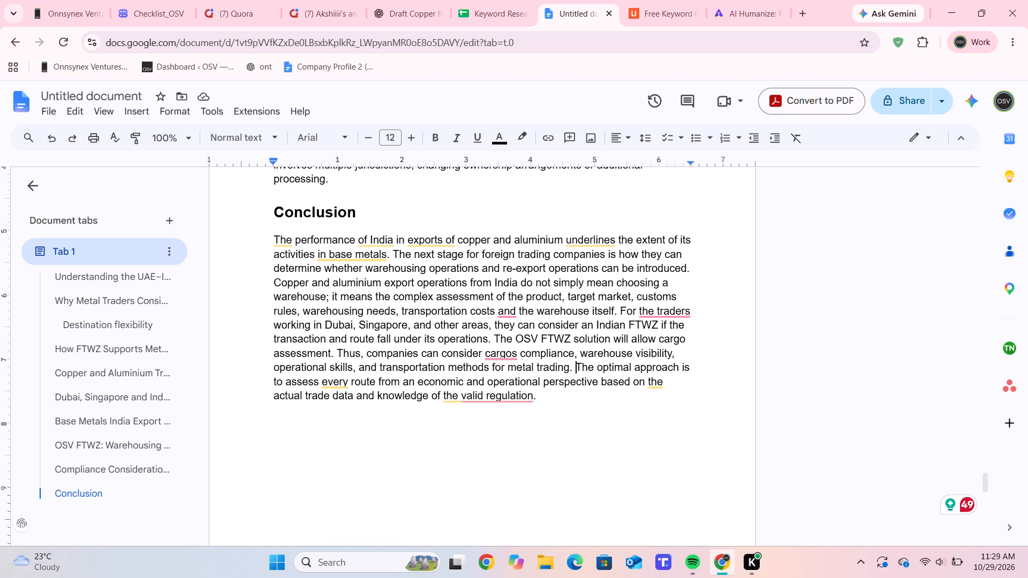
# Review the blog's sections in the Google Doc, from the early metal-trader sections through the compliance section and conclusion.
pyautogui.scroll(4, 440, 301)
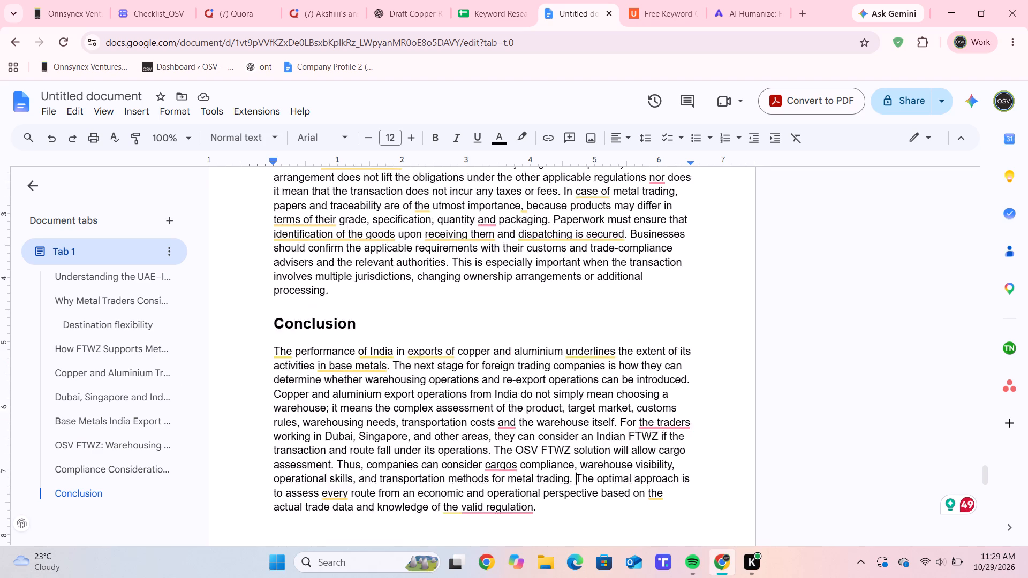
pyautogui.scroll(16, 440, 301)
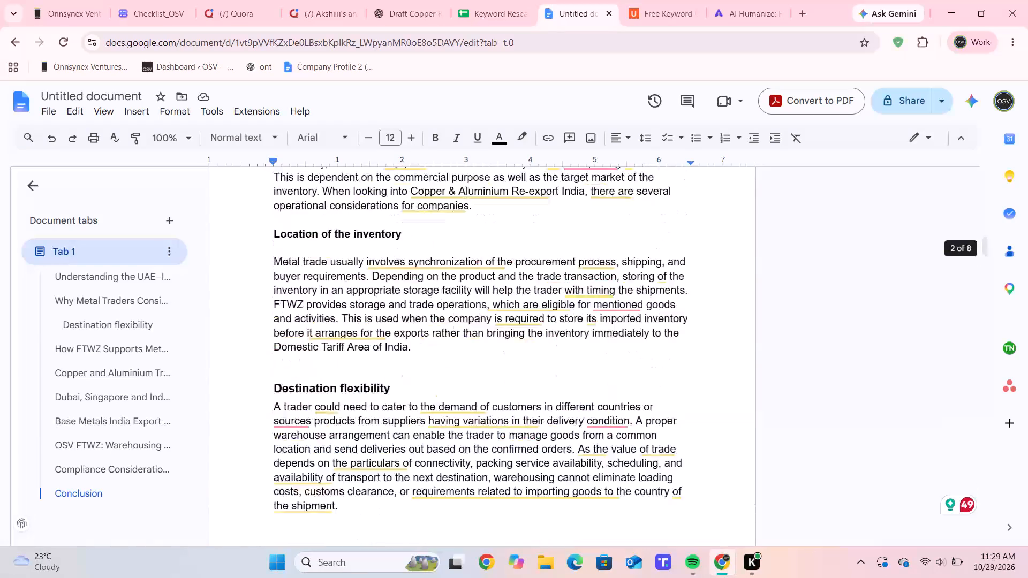
pyautogui.scroll(2, 440, 301)
pyautogui.scroll(-9, 440, 301)
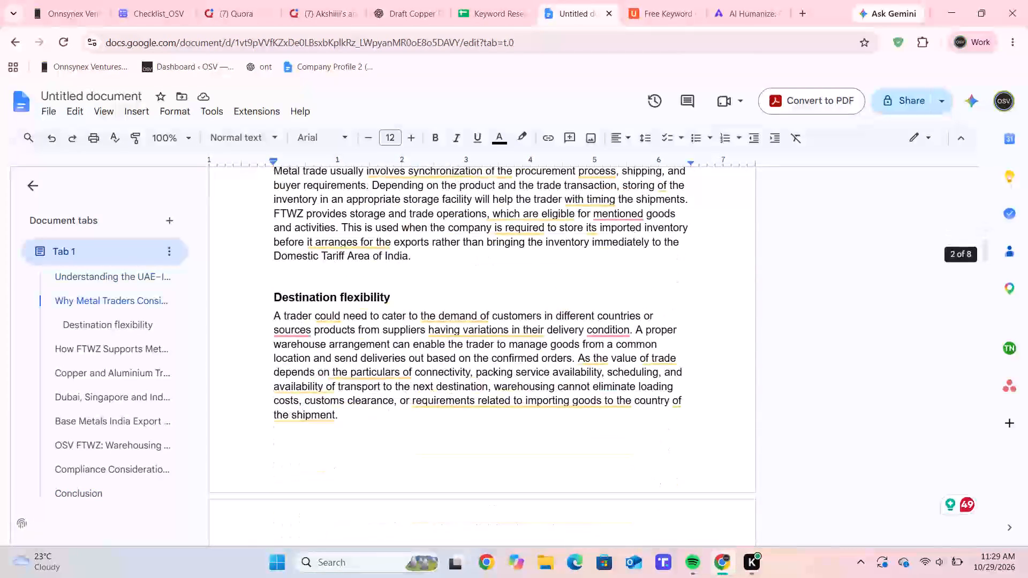
pyautogui.scroll(-11, 440, 301)
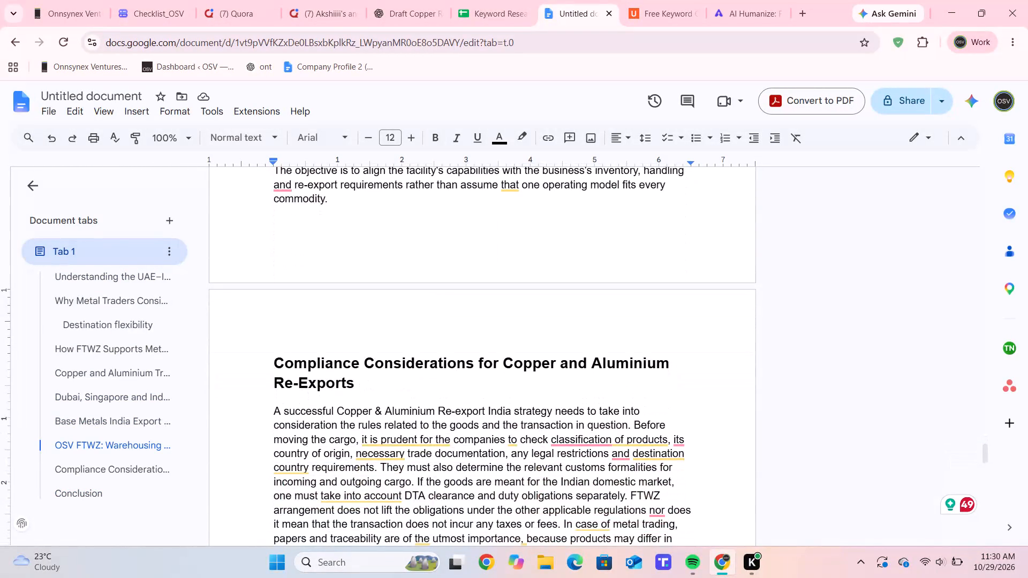
pyautogui.scroll(-8, 453, 423)
pyautogui.scroll(3, 459, 392)
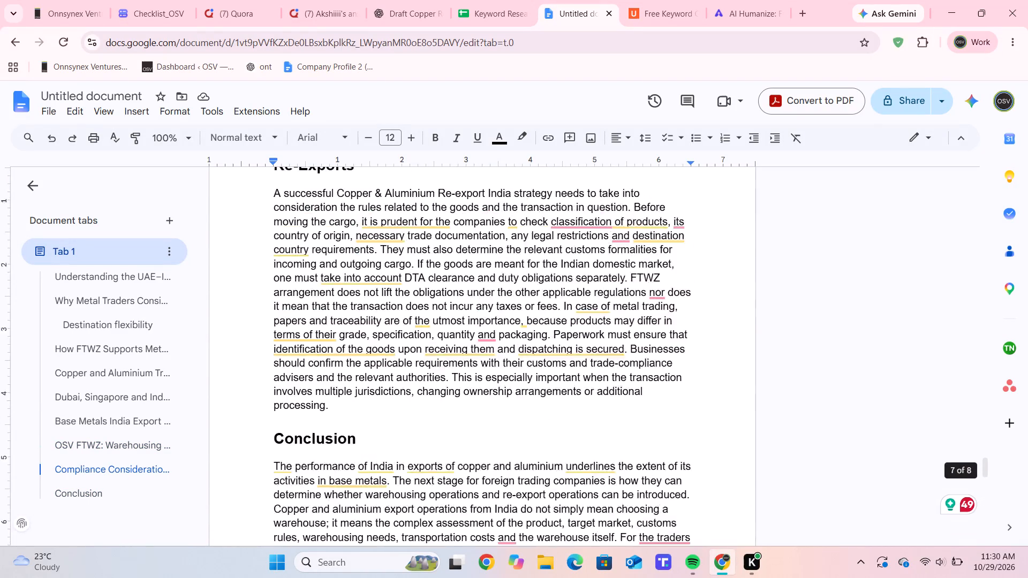
pyautogui.scroll(10, 459, 392)
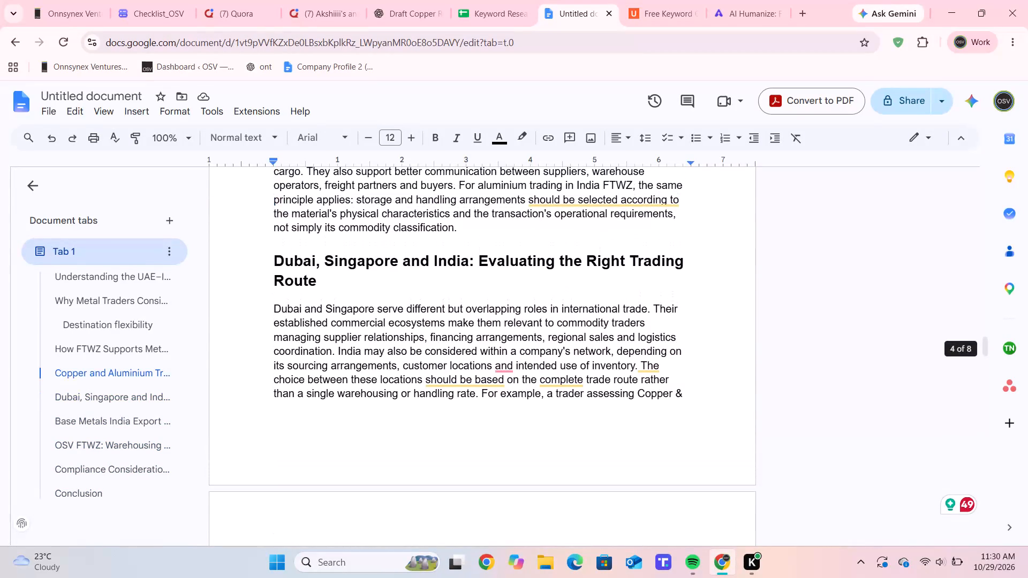
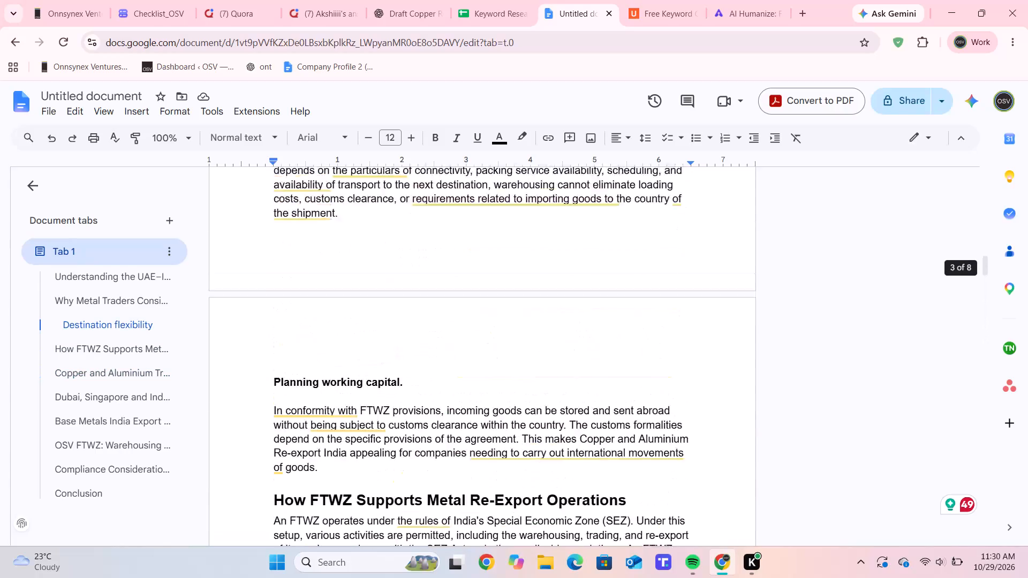
# Review the "Copper & Aluminium Re-Export Hub in India via FTWZ" article's text and section headings.
pyautogui.scroll(10, 459, 392)
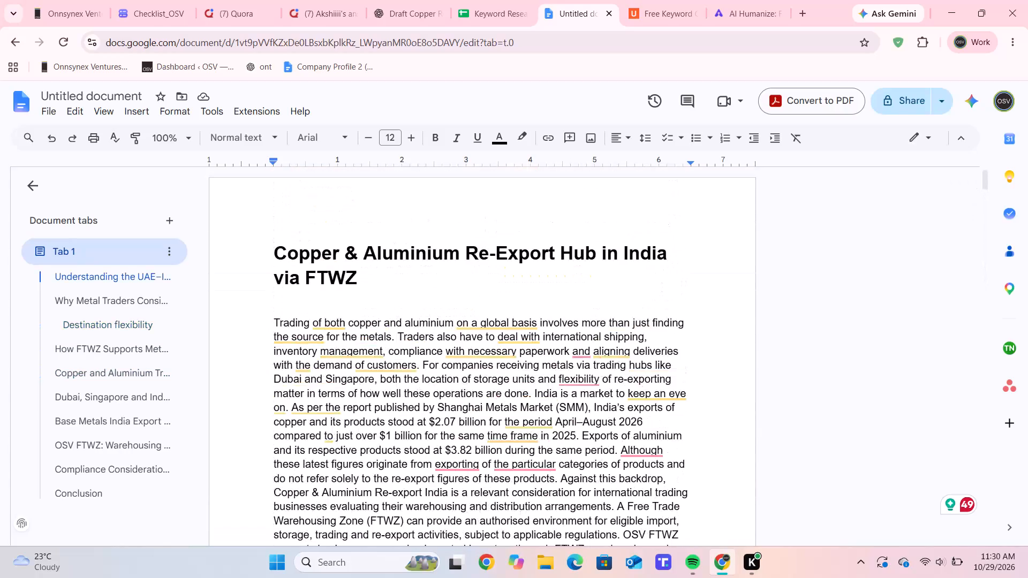
pyautogui.scroll(-7, 459, 392)
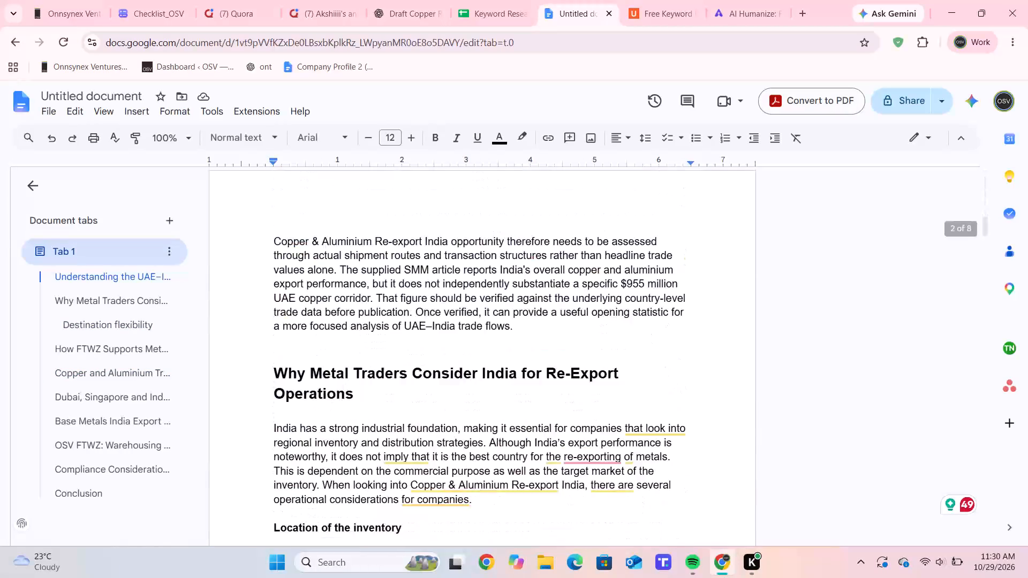
pyautogui.scroll(-10, 459, 392)
pyautogui.scroll(6, 459, 392)
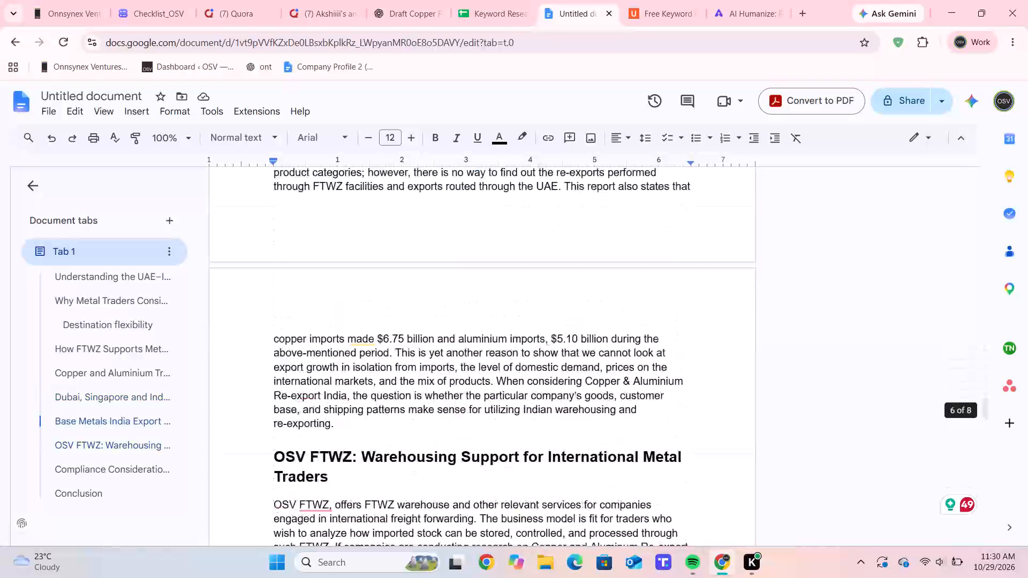
pyautogui.scroll(15, 459, 392)
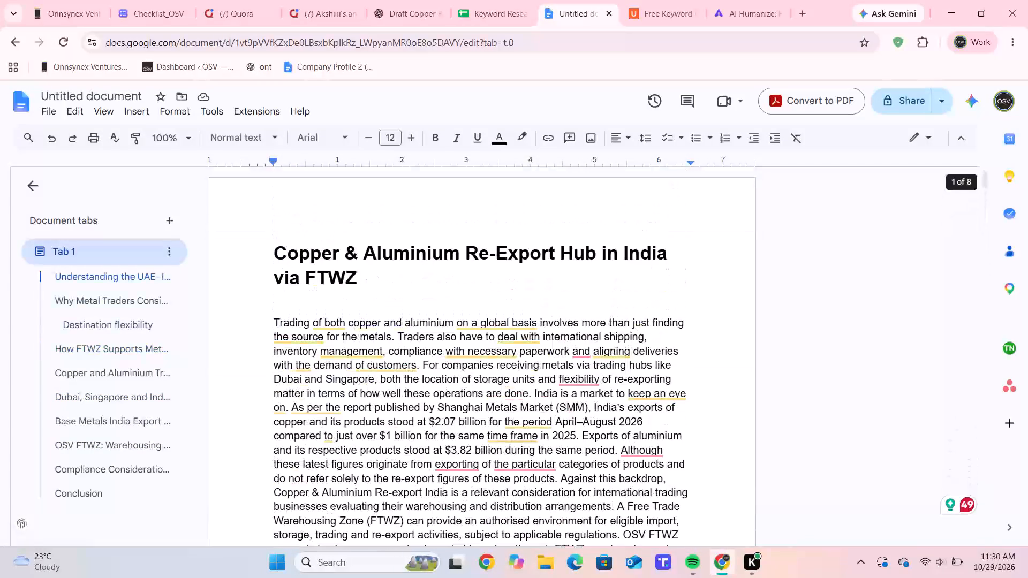
pyautogui.scroll(1, 459, 392)
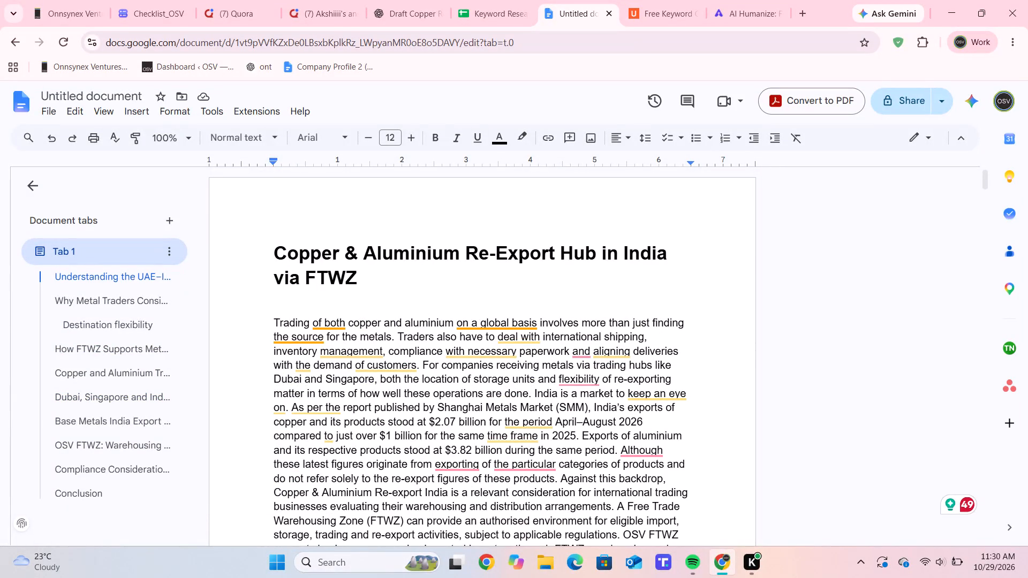
pyautogui.click(260, 314)
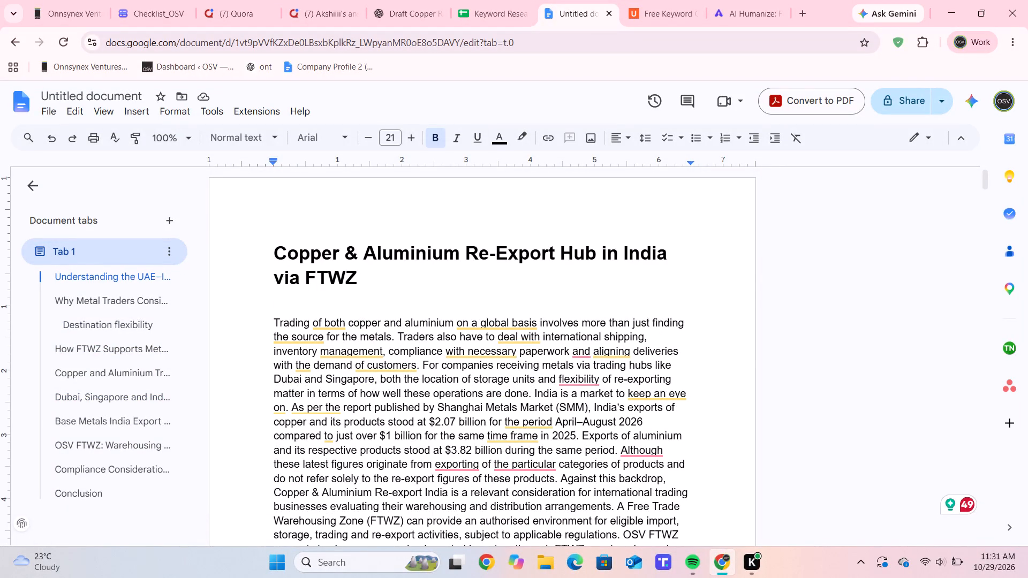
pyautogui.scroll(-6, 222, 379)
pyautogui.scroll(4, 222, 379)
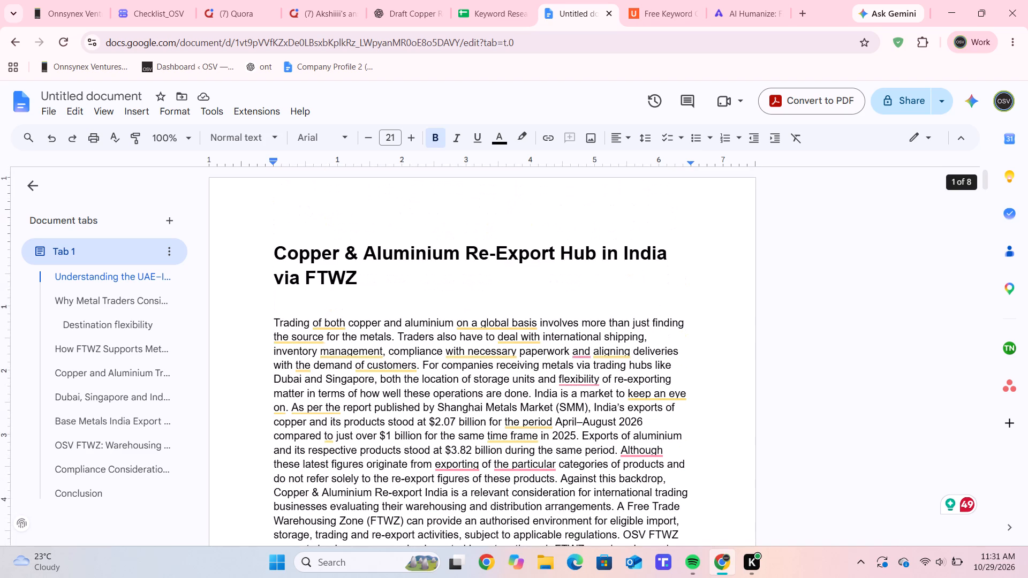
# Capture a screen snip of the area below the formatting tools, including the outline, article title and opening paragraph.
pyautogui.press('shift+super+s')
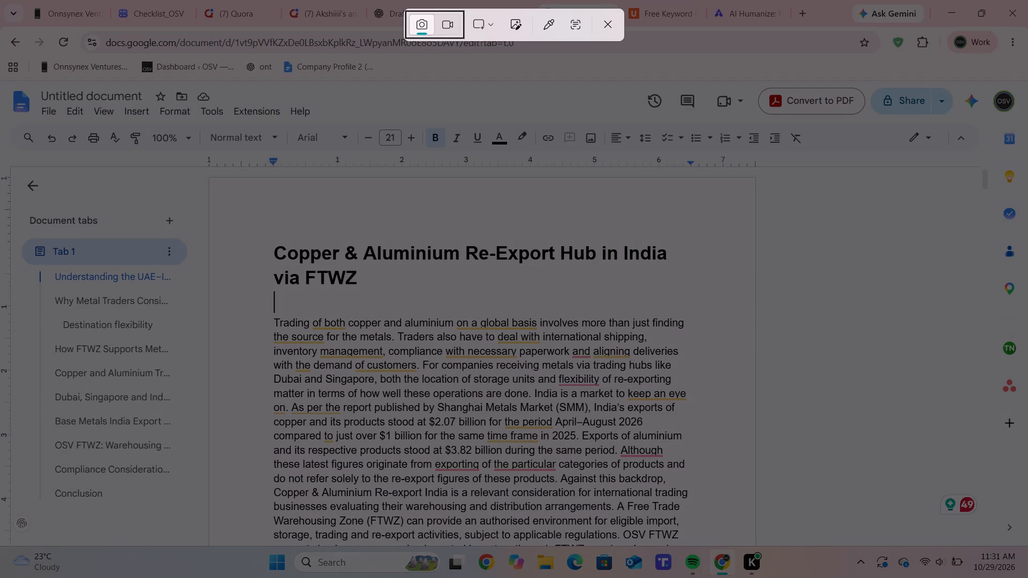
pyautogui.moveTo(0, 147); pyautogui.dragTo(913, 413)
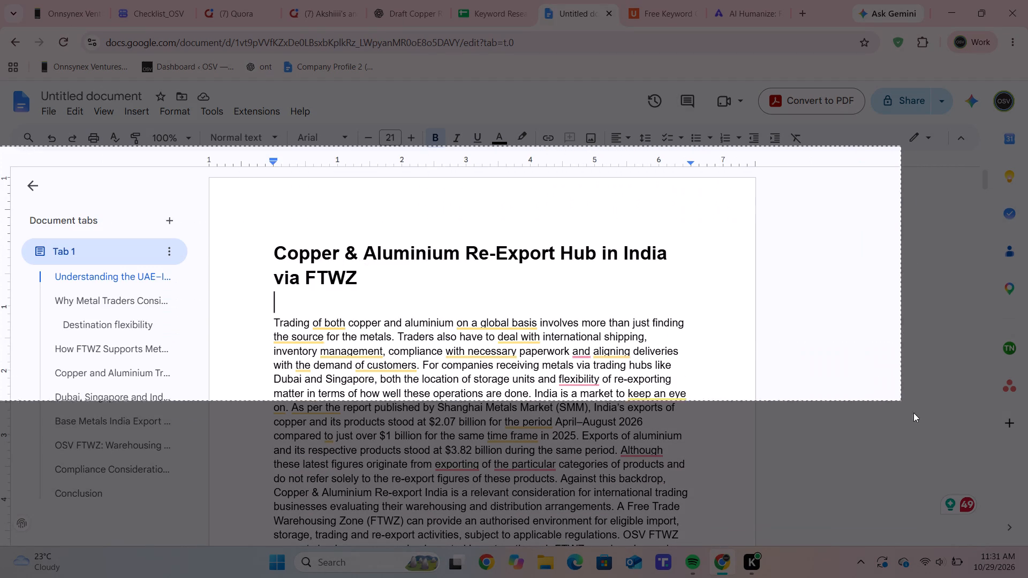
pyautogui.moveTo(913, 413); pyautogui.dragTo(1025, 577)
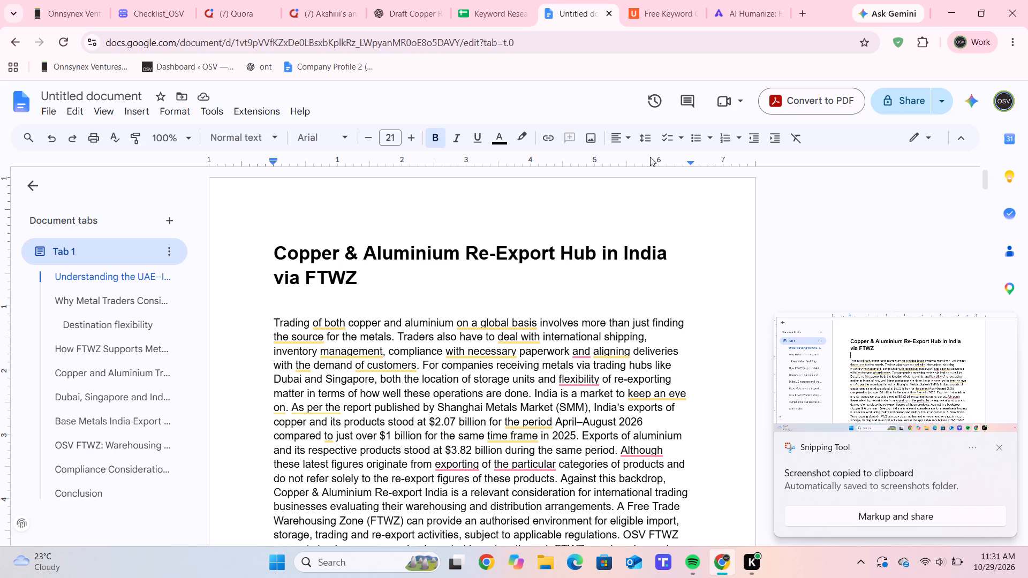
# Open the OSV FTWZ WordPress dashboard in a new browser tab and start a new post with the cursor in its body.
pyautogui.click(796, 13)
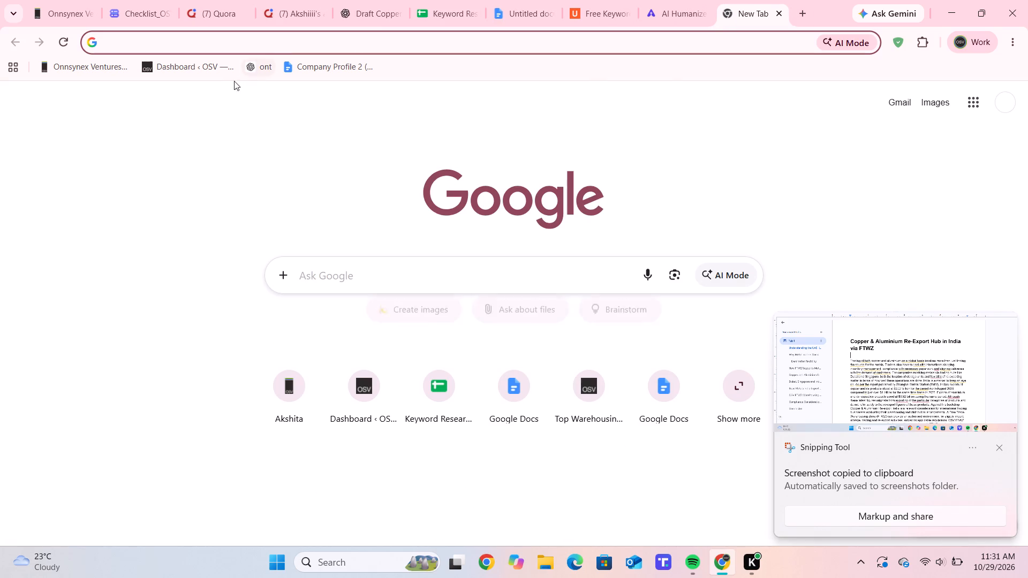
pyautogui.click(223, 67)
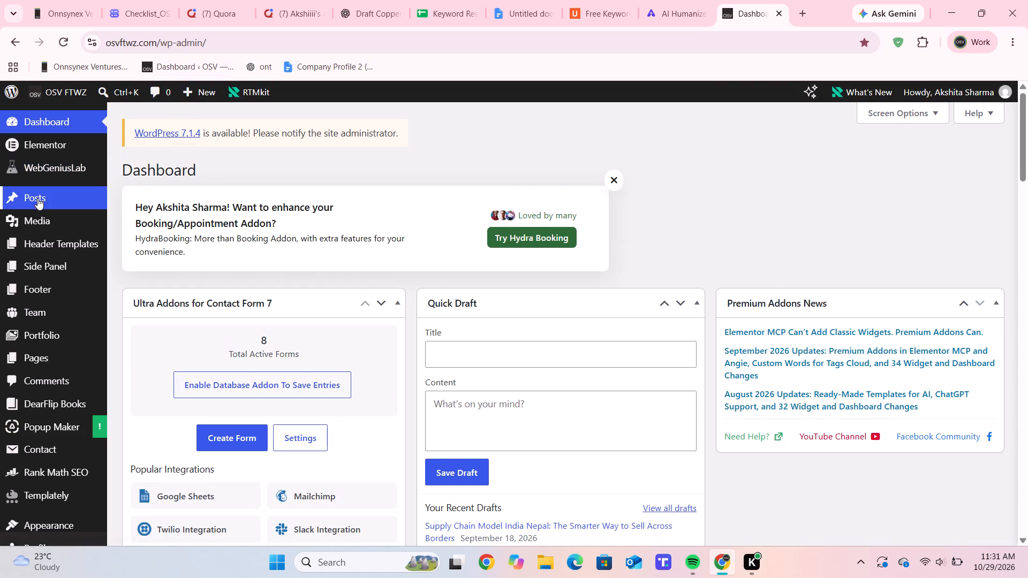
pyautogui.click(37, 198)
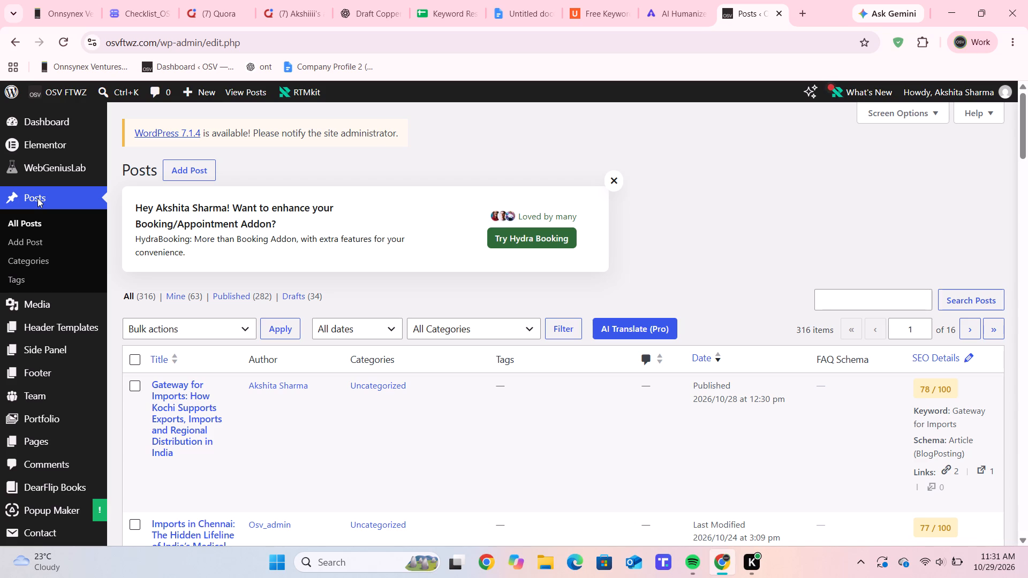
pyautogui.click(184, 169)
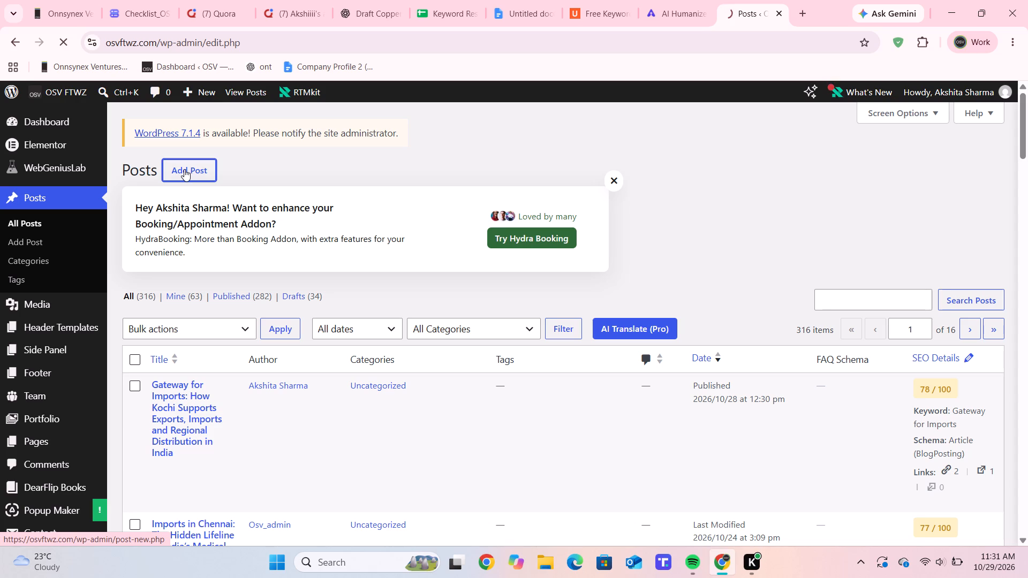
pyautogui.click(184, 169)
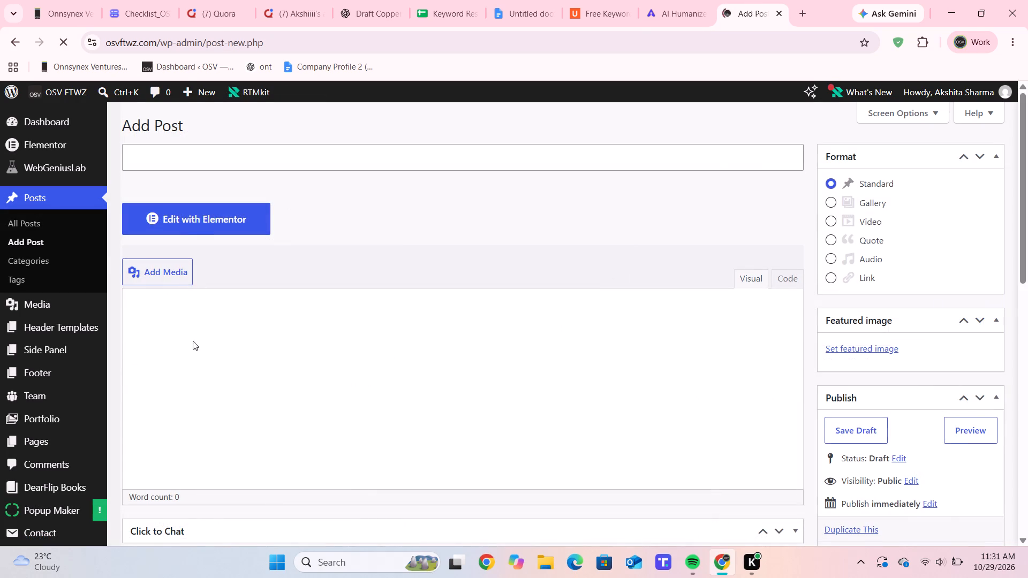
pyautogui.click(194, 351)
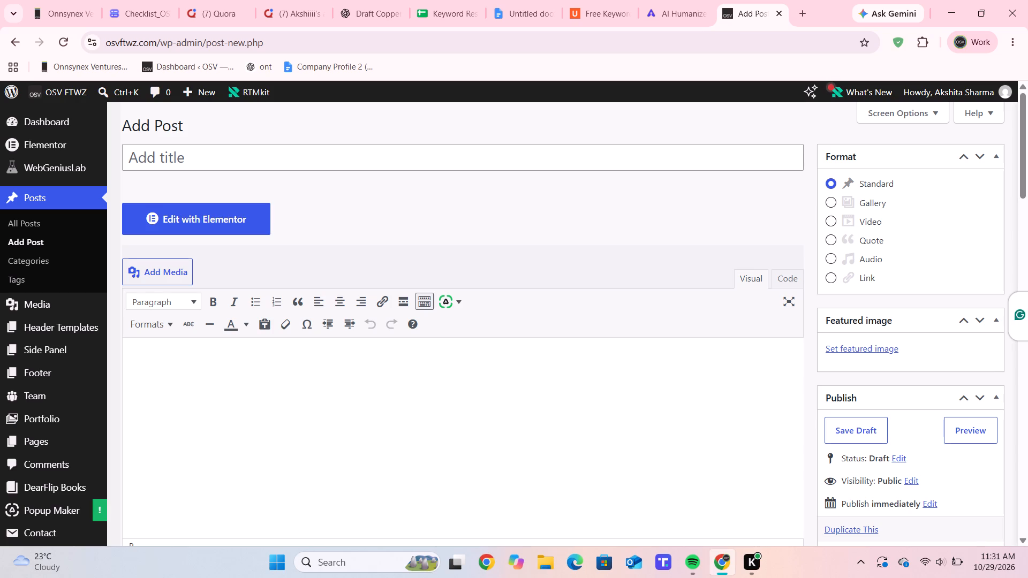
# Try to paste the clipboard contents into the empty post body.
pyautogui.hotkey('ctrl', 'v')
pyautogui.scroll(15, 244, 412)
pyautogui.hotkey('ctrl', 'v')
# Copy the entire article from the untitled Google Docs document and paste it into the WordPress post body.
pyautogui.click(513, 0)
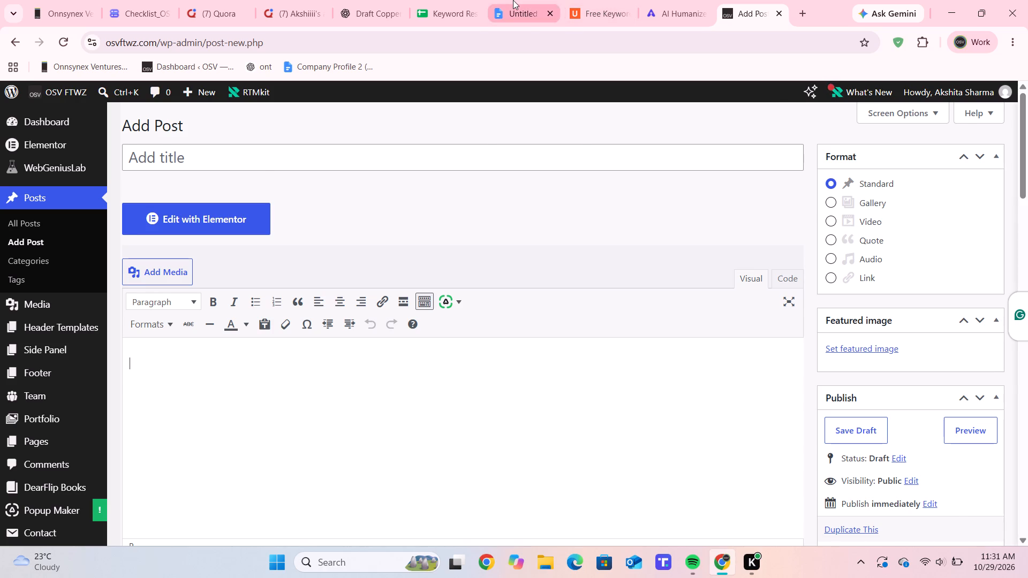
pyautogui.hotkey('ctrl', 'a')
pyautogui.hotkey('ctrl', 'c')
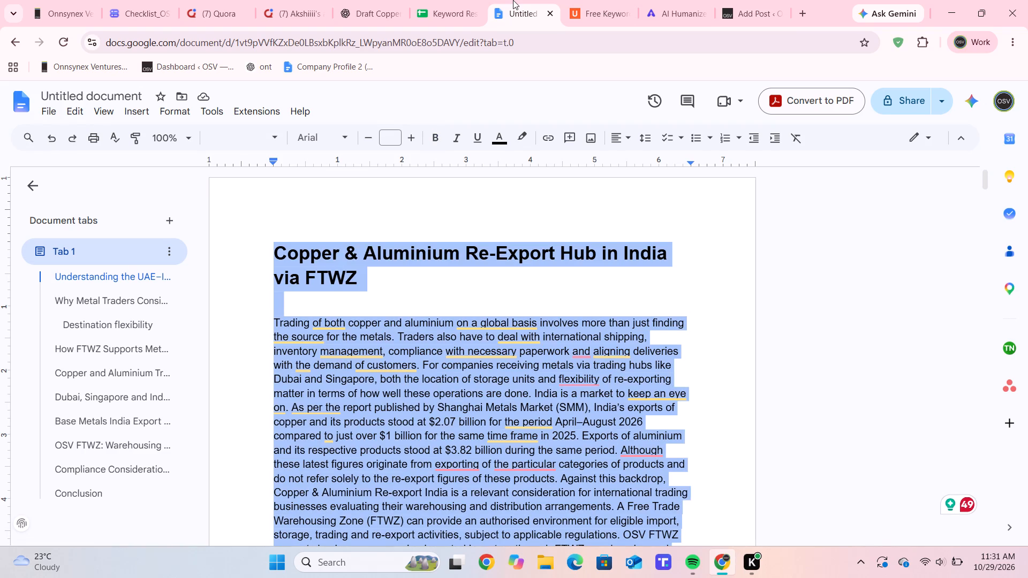
pyautogui.click(729, 1)
pyautogui.hotkey('ctrl', 'v')
# Copy the first line of the body, "Copper & Aluminium Re-Export Hub in India via FTWZ", into the post title.
pyautogui.scroll(9, 347, 356)
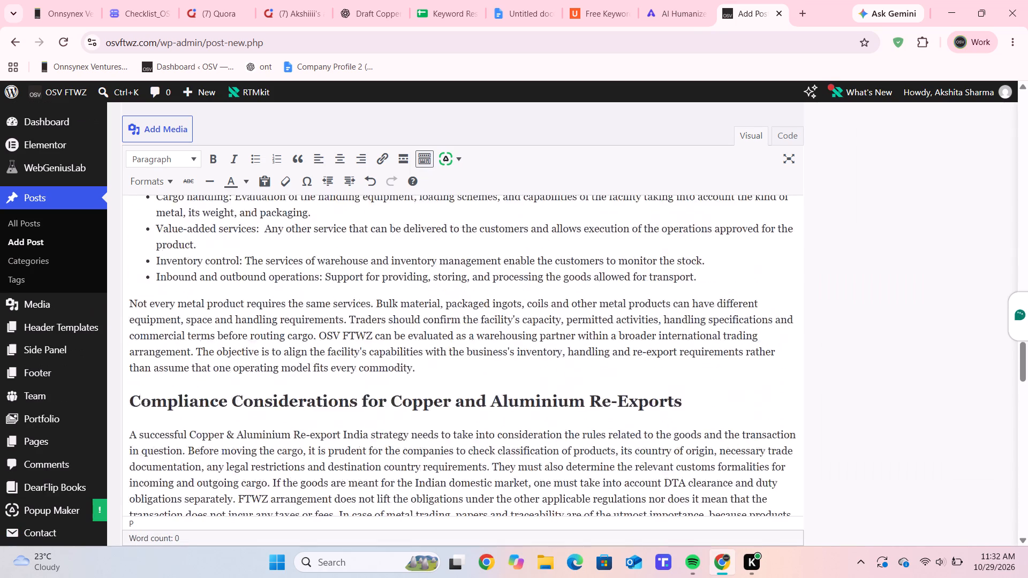
pyautogui.scroll(17, 347, 356)
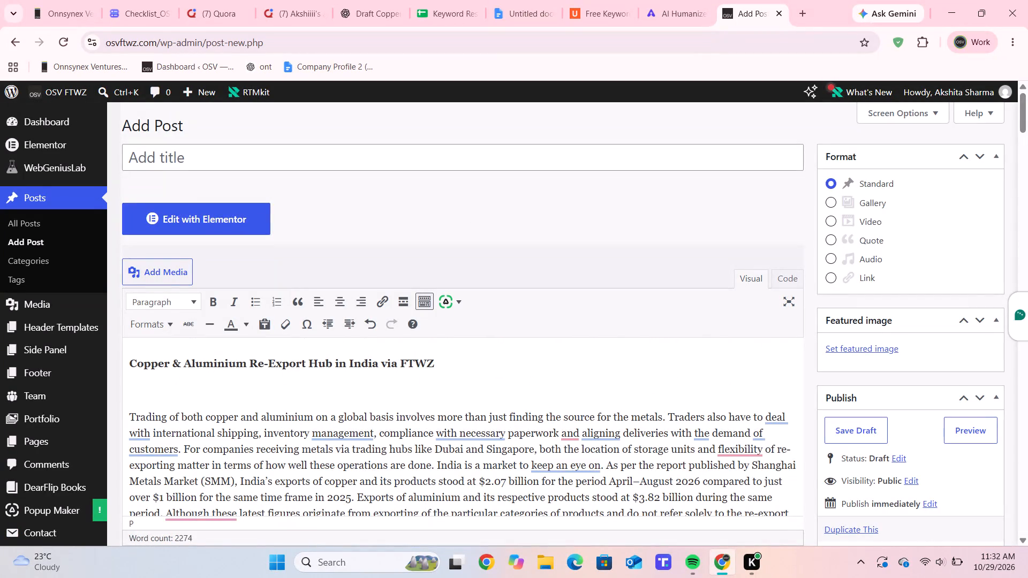
pyautogui.moveTo(459, 366); pyautogui.dragTo(129, 361)
pyautogui.hotkey('ctrl', 'c')
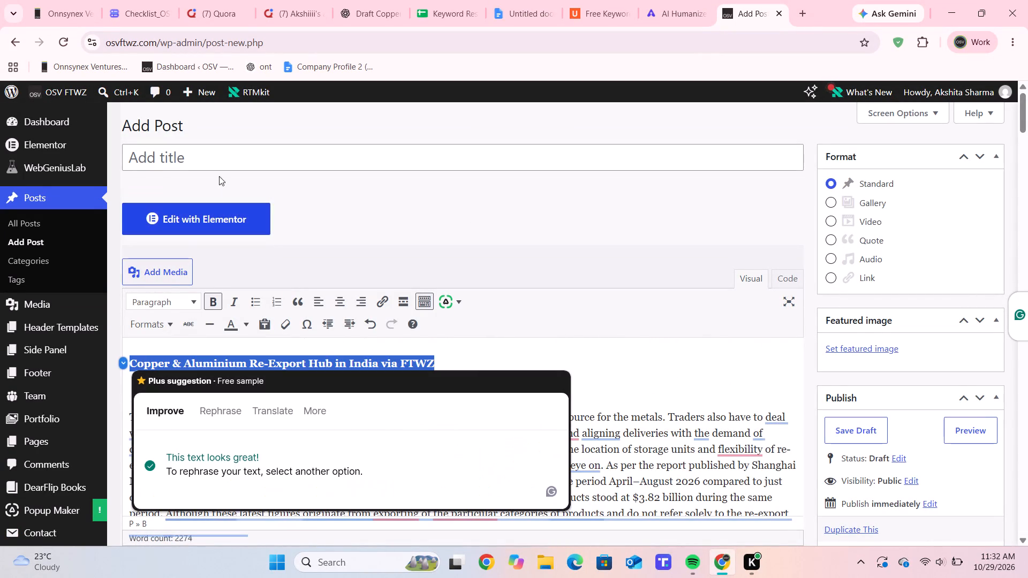
pyautogui.click(221, 162)
pyautogui.hotkey('ctrl', 'v')
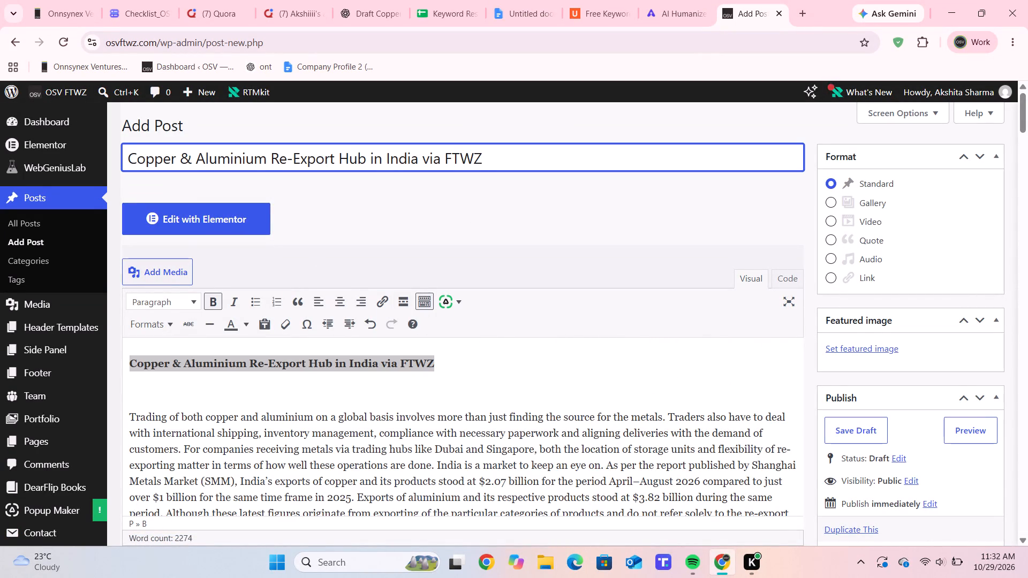
# Delete the duplicate title line and the empty lines above the opening paragraph in the post body.
pyautogui.click(457, 366)
pyautogui.click(457, 366)
pyautogui.moveTo(457, 366); pyautogui.dragTo(214, 366)
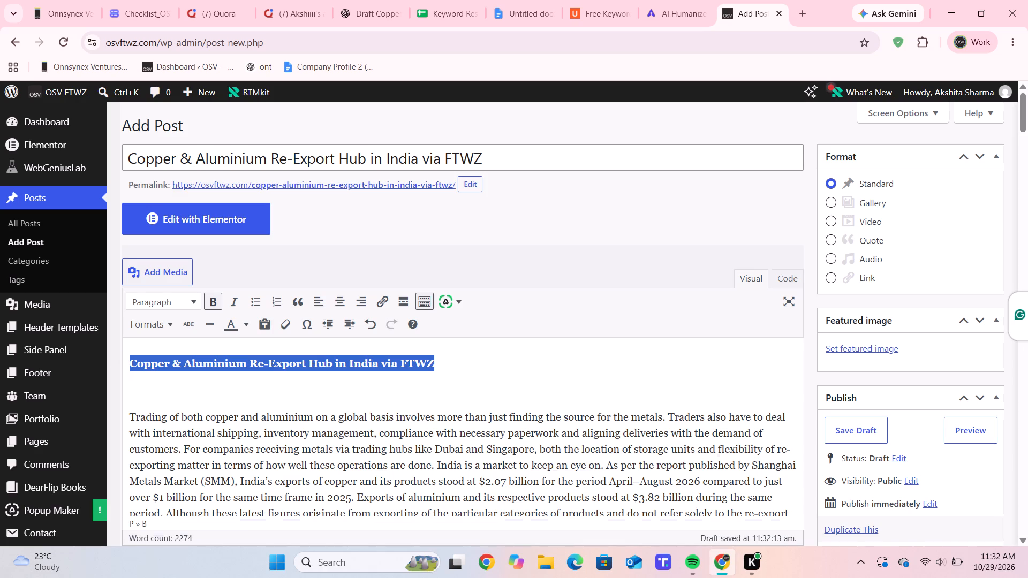
pyautogui.moveTo(214, 366); pyautogui.dragTo(214, 363)
pyautogui.press('BackSpace')
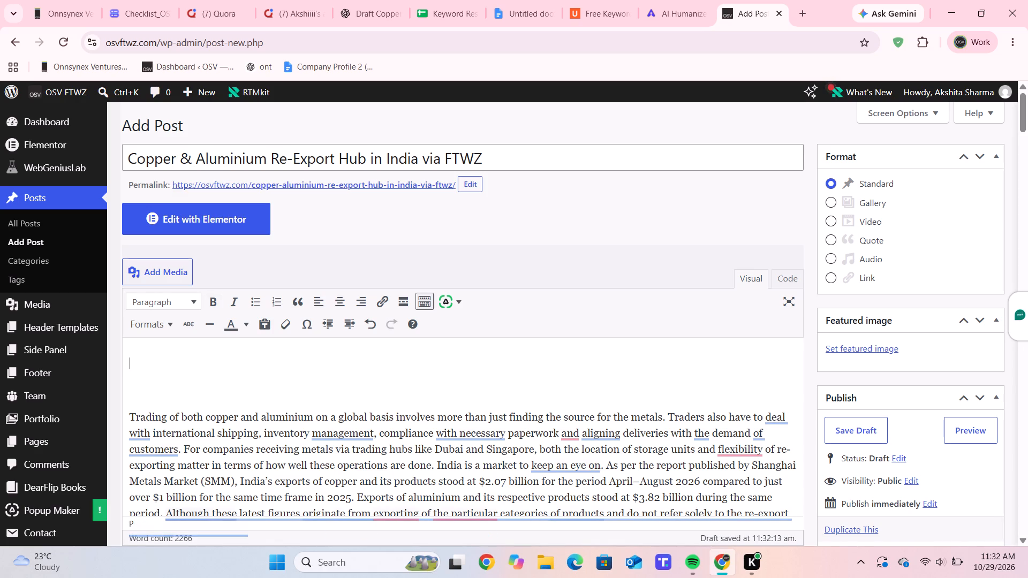
pyautogui.press('Right')
pyautogui.press('Down')
pyautogui.press('BackSpace')
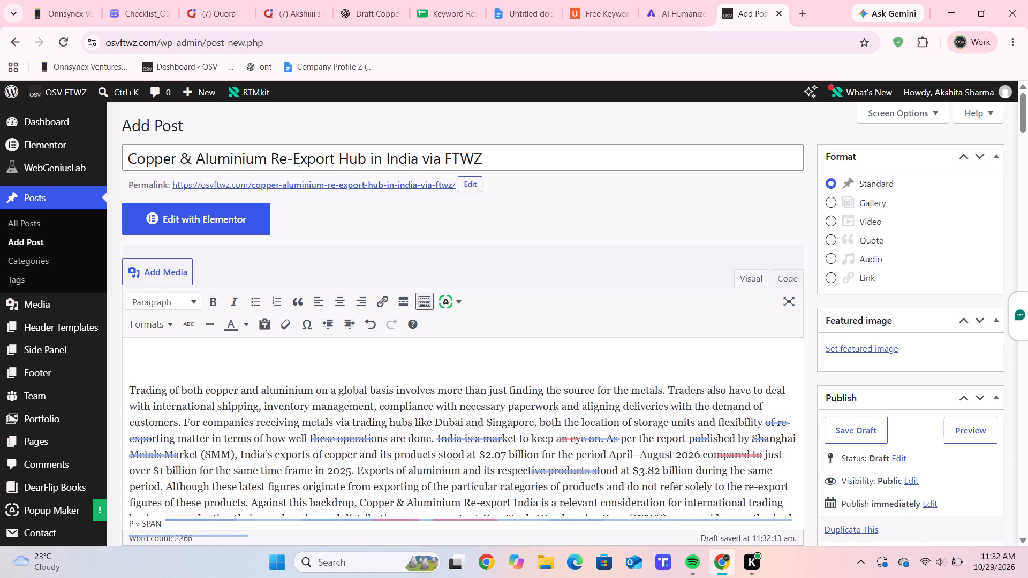
pyautogui.press('BackSpace')
pyautogui.press('BackSpace')
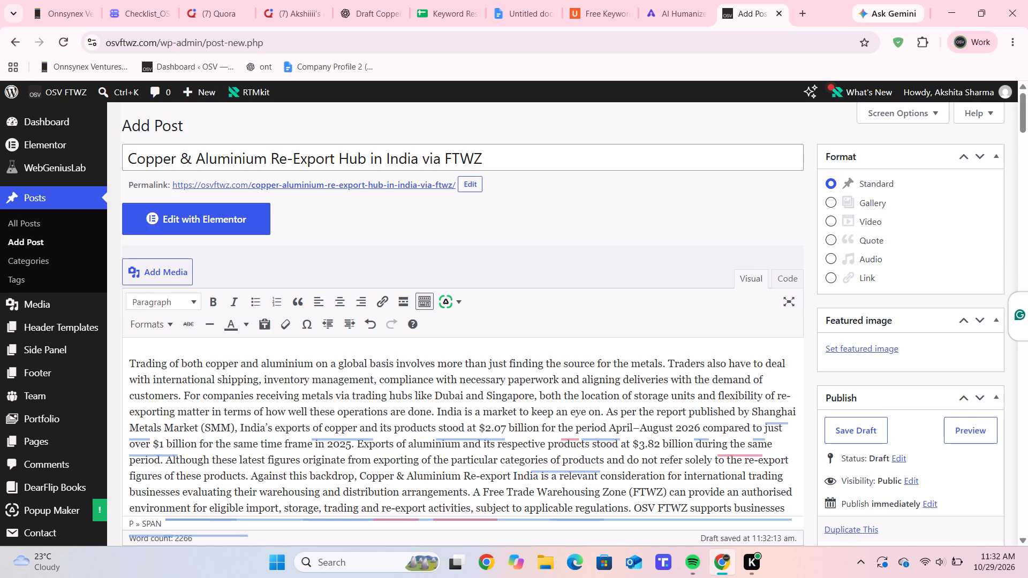
# Remove the empty lines before and after the "Why Metal Traders Consider India for Re-Export Operations" heading.
pyautogui.scroll(-1, 214, 363)
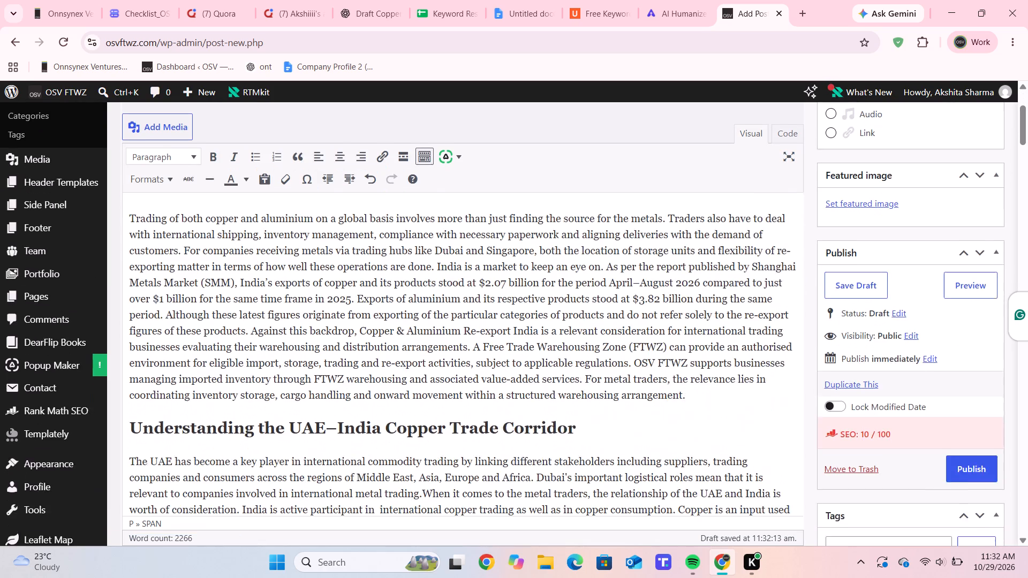
pyautogui.scroll(-6, 214, 363)
pyautogui.scroll(2, 214, 363)
pyautogui.click(129, 385)
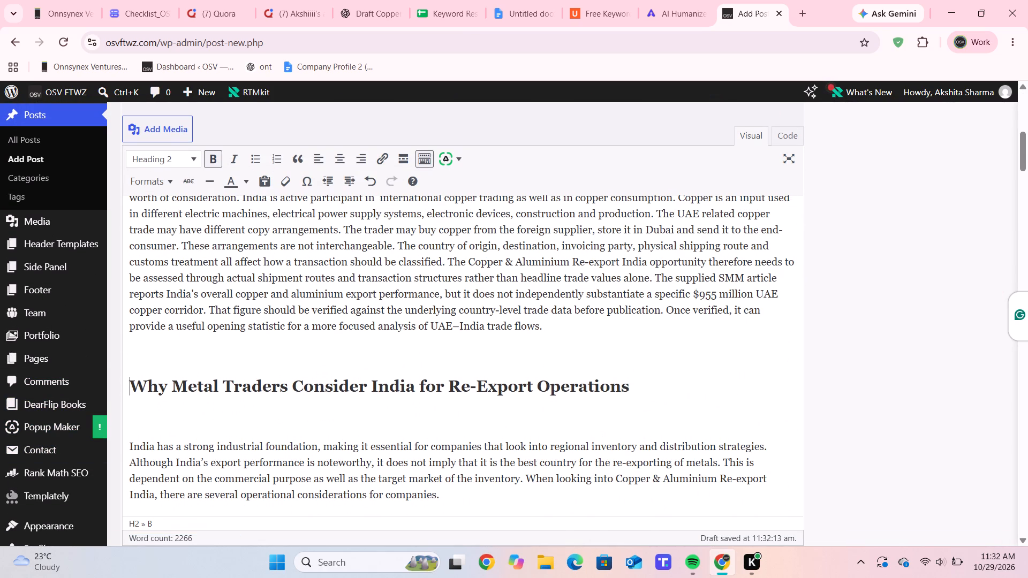
pyautogui.press('BackSpace')
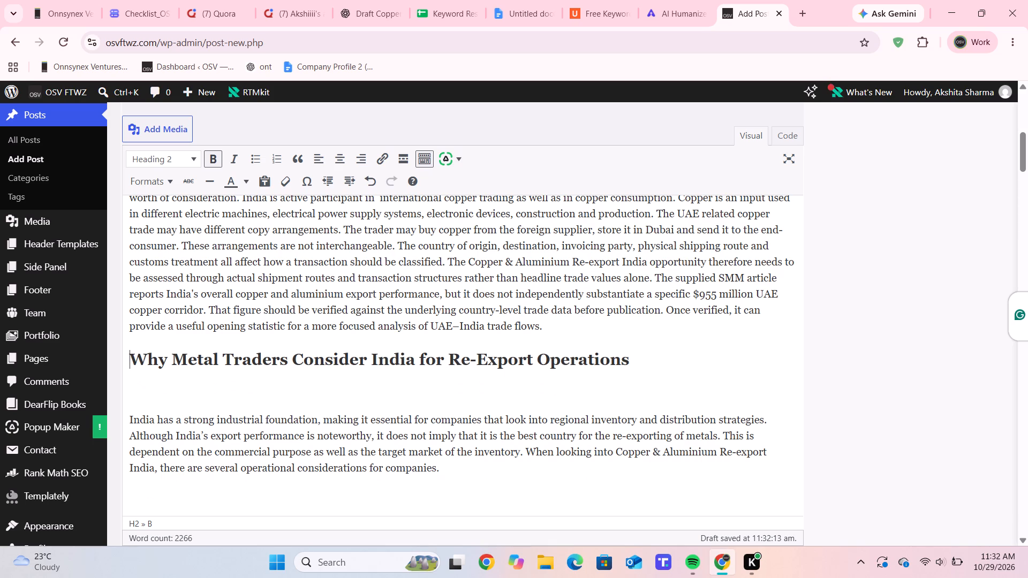
pyautogui.press('Down')
pyautogui.press('Down')
pyautogui.press('BackSpace')
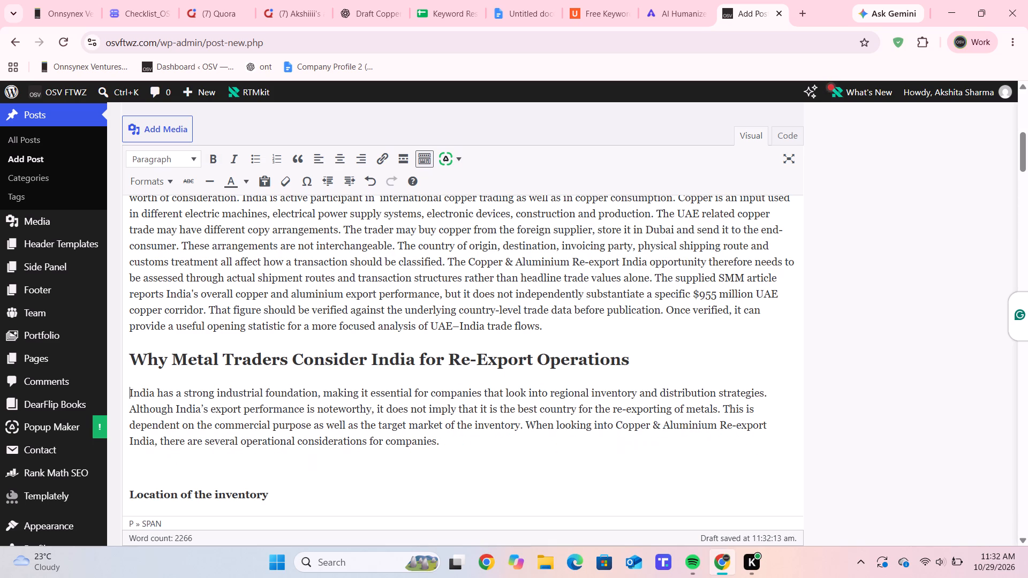
# Remove the empty line above the "Location of the inventory" subheading.
pyautogui.press('Down')
pyautogui.press('Down')
pyautogui.press('Down')
pyautogui.press('Down')
pyautogui.press('BackSpace')
pyautogui.scroll(-2, 129, 385)
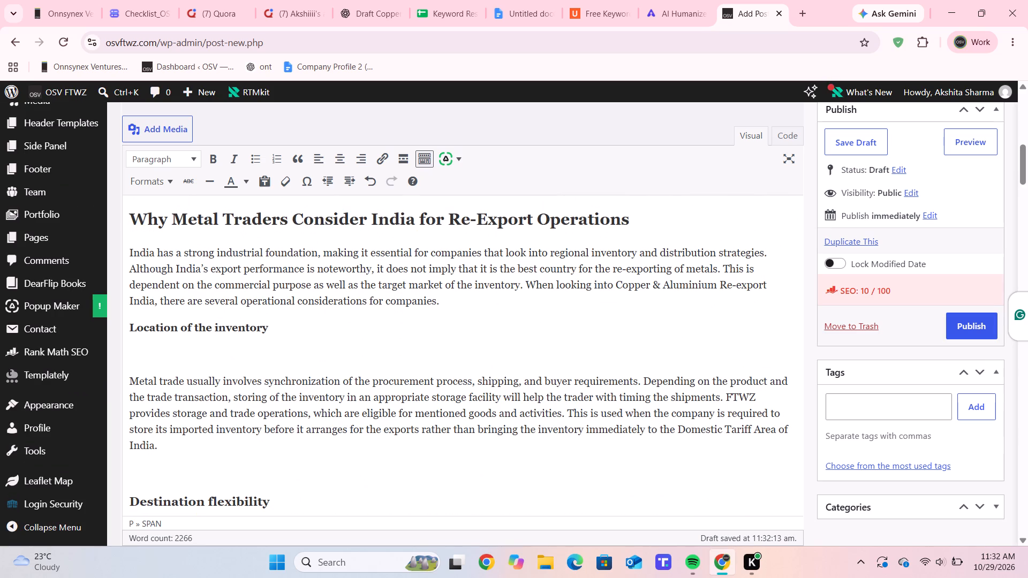
# Join the "Location of the inventory" subheading with the paragraph below it, separating them with a colon and a space.
pyautogui.click(130, 387)
pyautogui.press('BackSpace')
pyautogui.press('BackSpace')
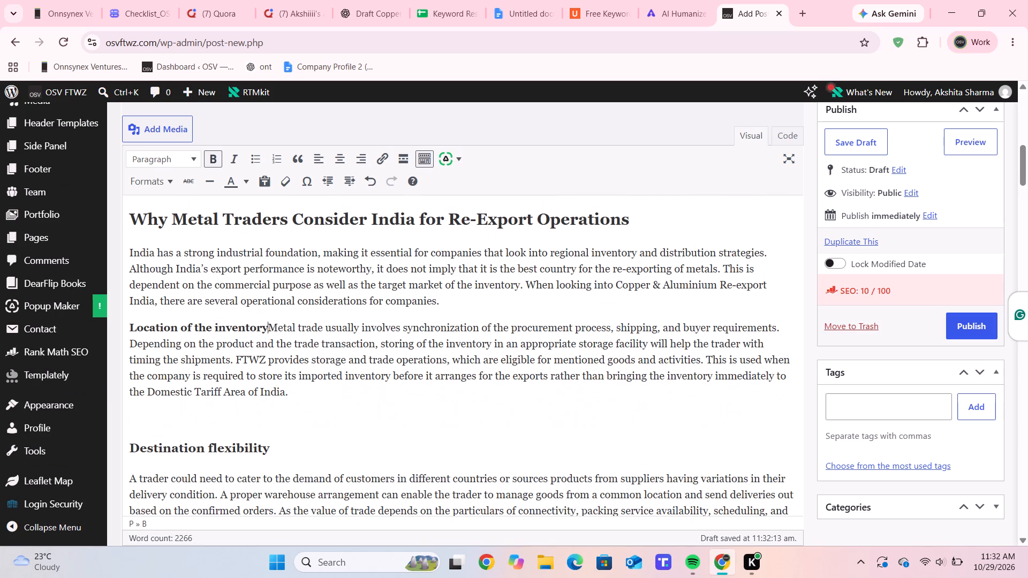
pyautogui.write(':')
pyautogui.press('space')
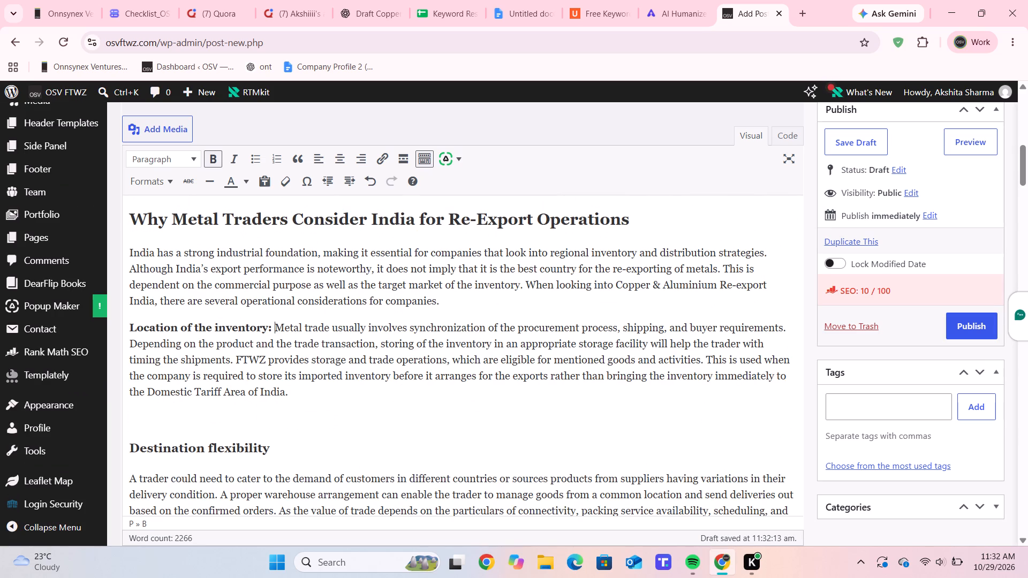
# Remove the empty line above the "Destination flexibility" subheading.
pyautogui.moveTo(119, 417); pyautogui.dragTo(155, 424)
pyautogui.click(155, 424)
pyautogui.press('BackSpace')
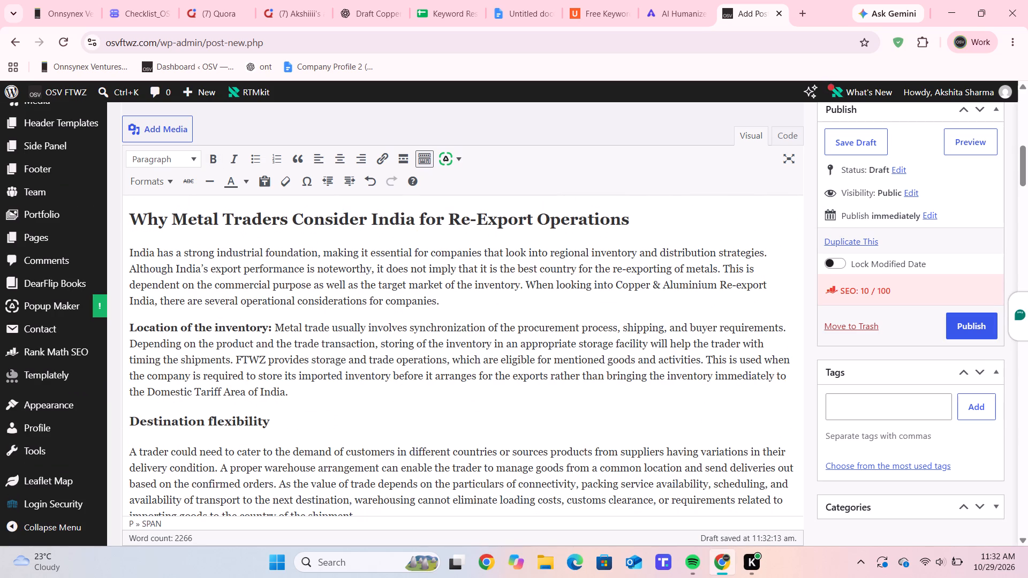
# Join the "Destination flexibility" subheading with the paragraph below it, separating them with a colon and a space.
pyautogui.click(127, 449)
pyautogui.press('BackSpace')
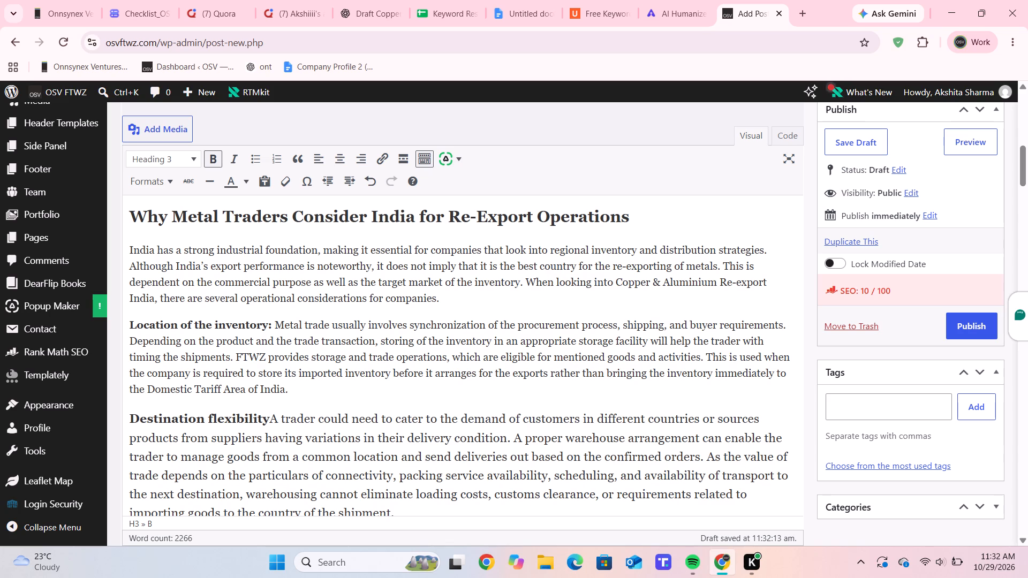
pyautogui.write(':')
pyautogui.press('space')
# Change the merged "Destination flexibility" block from heading style to Paragraph format.
pyautogui.scroll(-1, 127, 449)
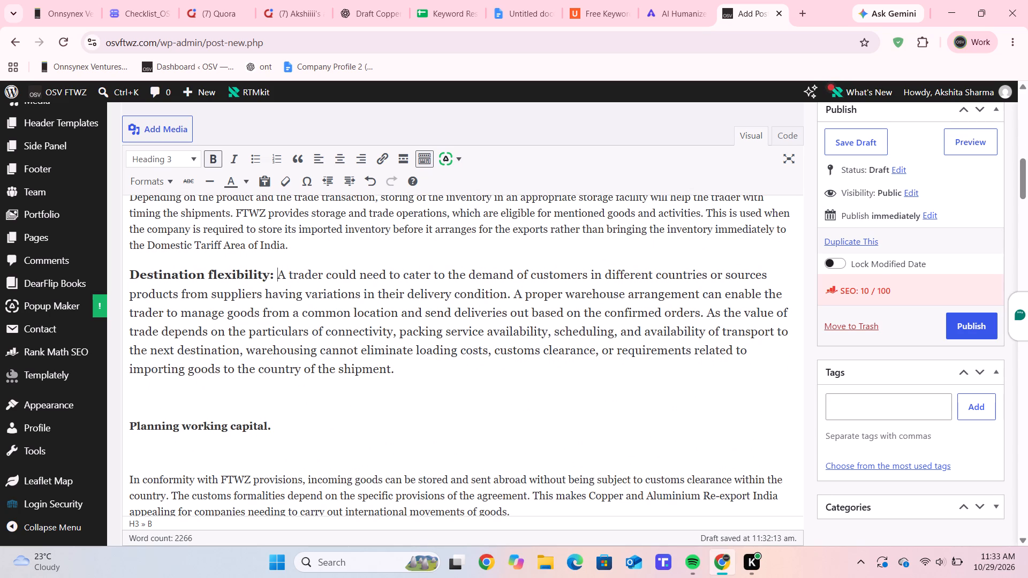
pyautogui.moveTo(407, 379); pyautogui.dragTo(156, 299)
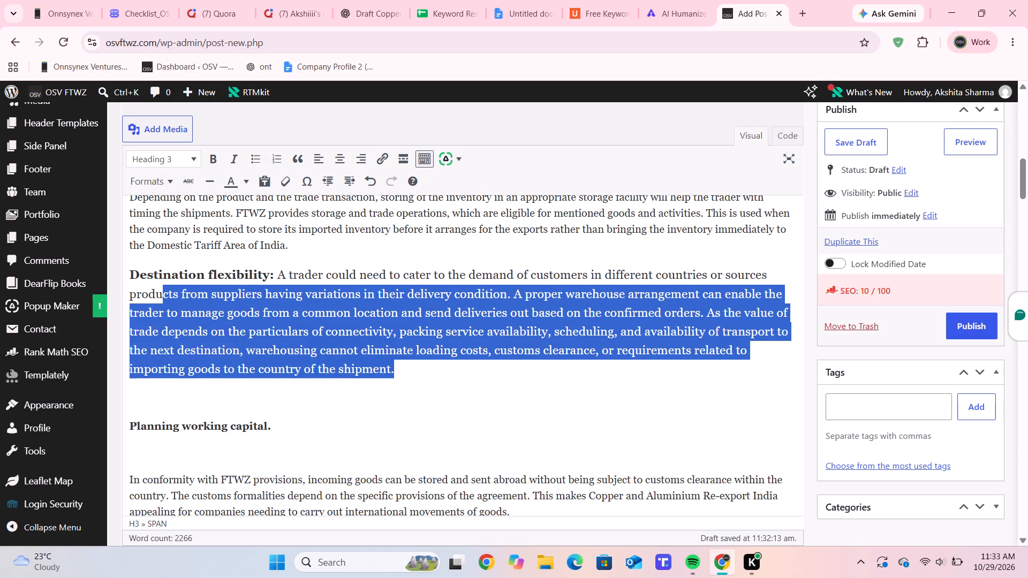
pyautogui.moveTo(156, 299); pyautogui.dragTo(117, 278)
pyautogui.click(176, 155)
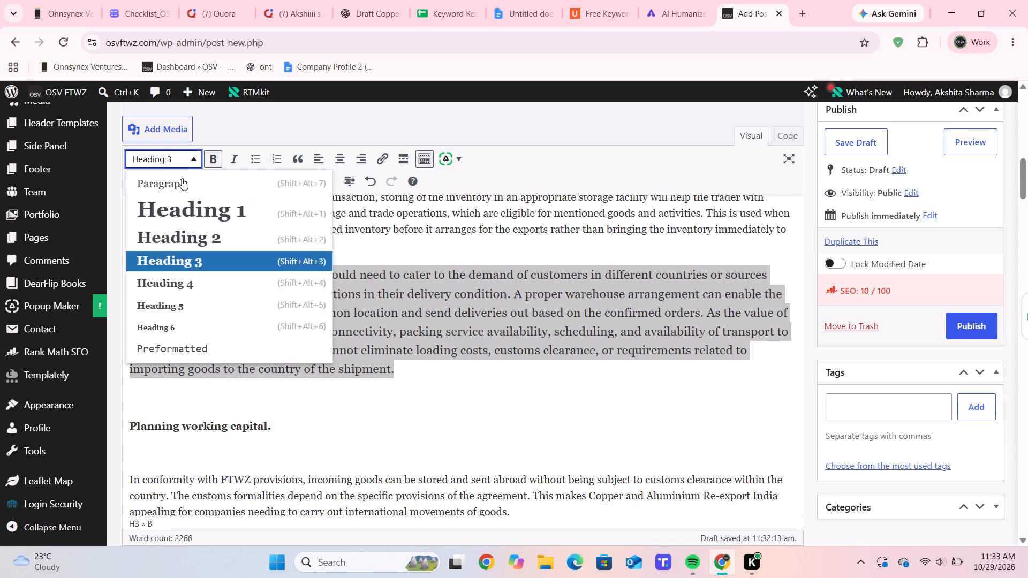
pyautogui.click(185, 189)
# Remove the empty line above the "Planning working capital" subheading.
pyautogui.click(167, 349)
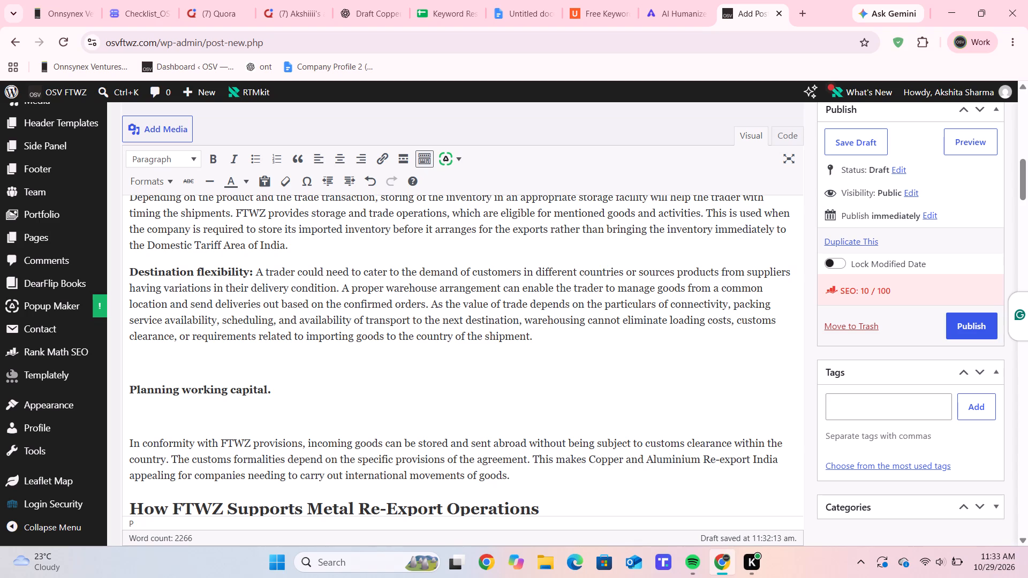
pyautogui.press('BackSpace')
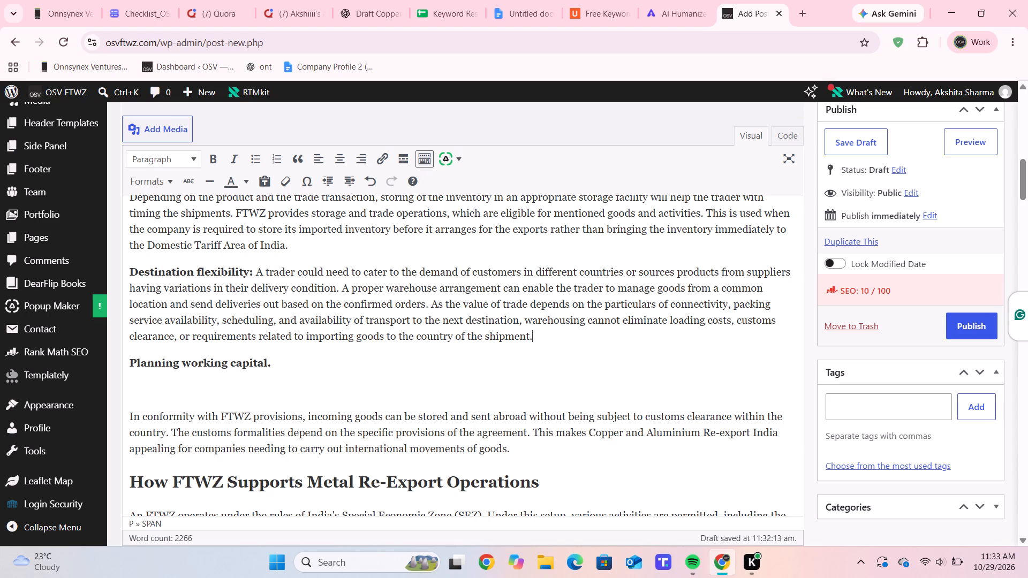
# Join the "Planning working capital" subheading with the paragraph below it, replacing its full stop with a colon and a space.
pyautogui.press('Down')
pyautogui.press('Down')
pyautogui.press('Down')
pyautogui.press('Down')
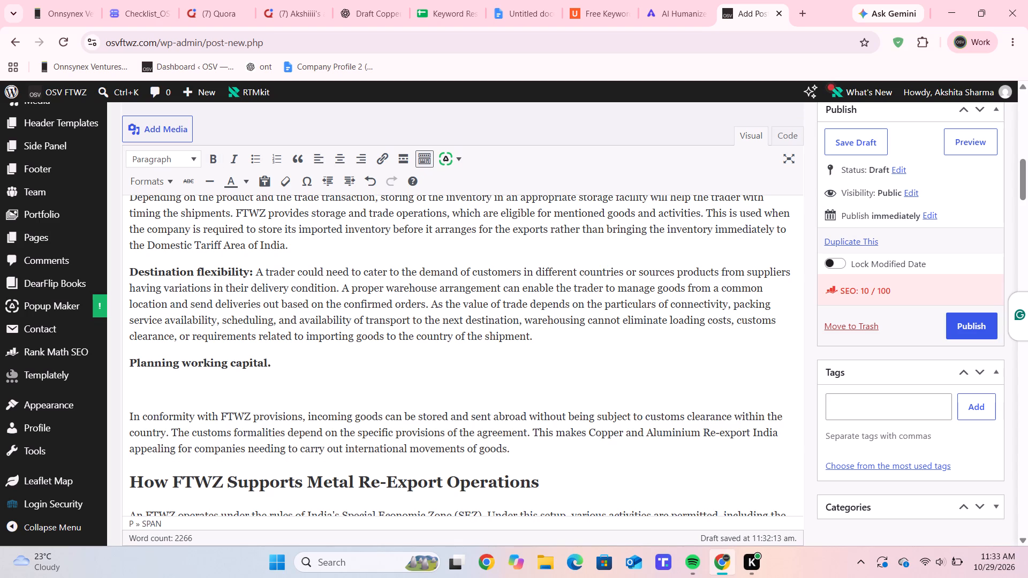
pyautogui.click(137, 419)
pyautogui.press('Left')
pyautogui.press('Left')
pyautogui.press('BackSpace')
pyautogui.press('BackSpace')
pyautogui.press('BackSpace')
pyautogui.write(':')
pyautogui.press('space')
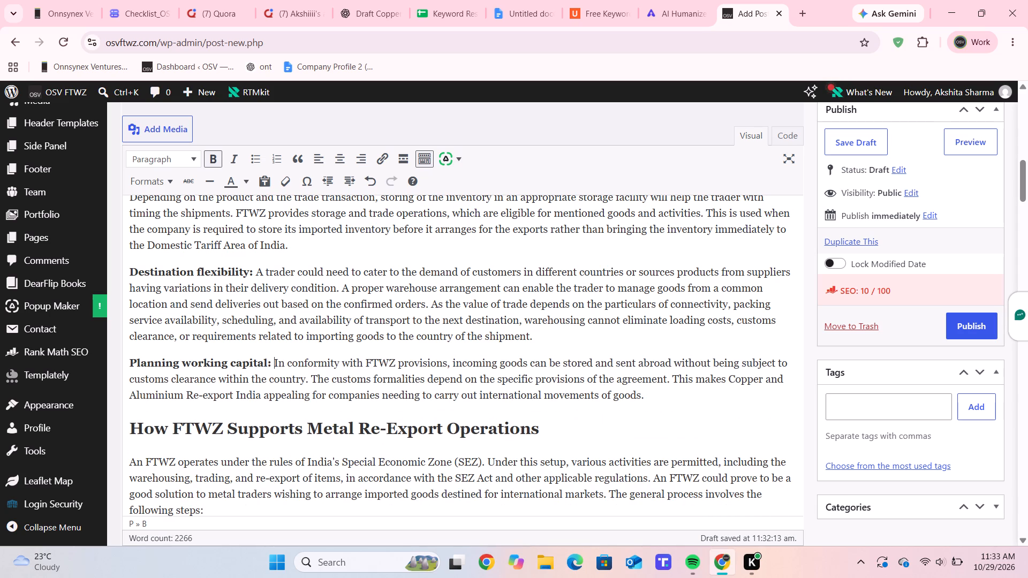
# Remove the empty line above the bullet list under "How FTWZ Supports Metal Re-Export Operations".
pyautogui.scroll(-1, 137, 419)
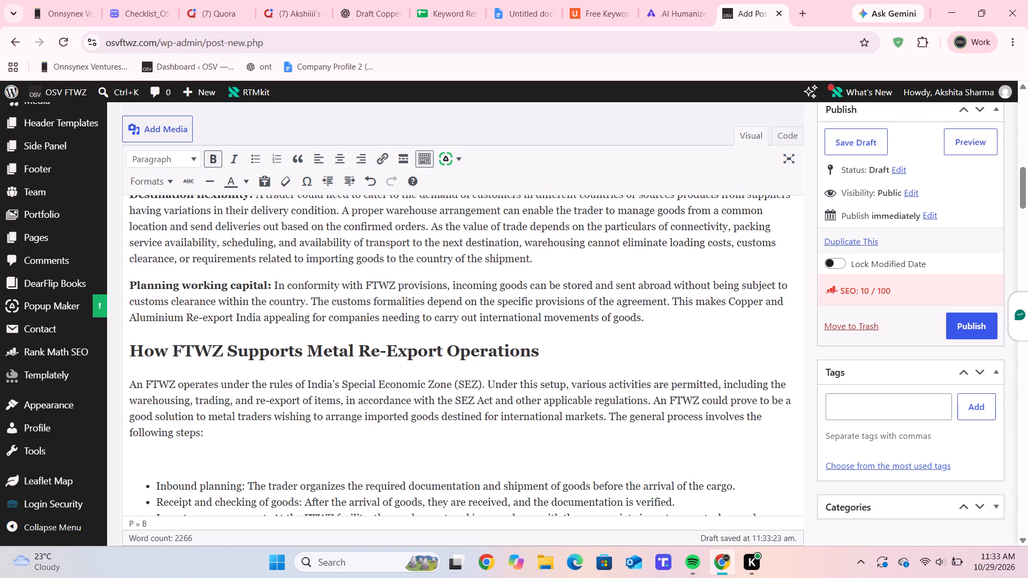
pyautogui.scroll(-1, 185, 371)
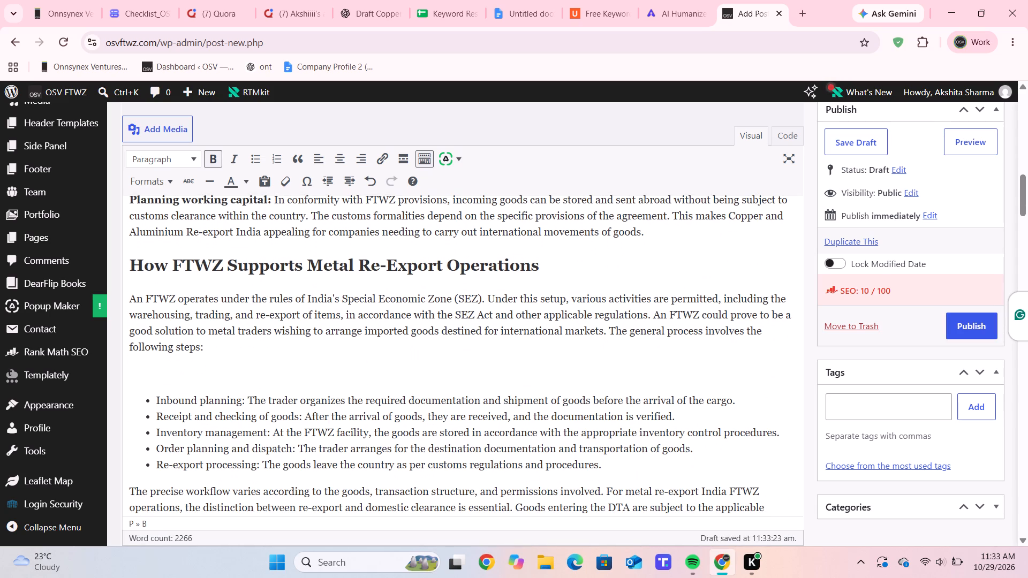
pyautogui.click(182, 366)
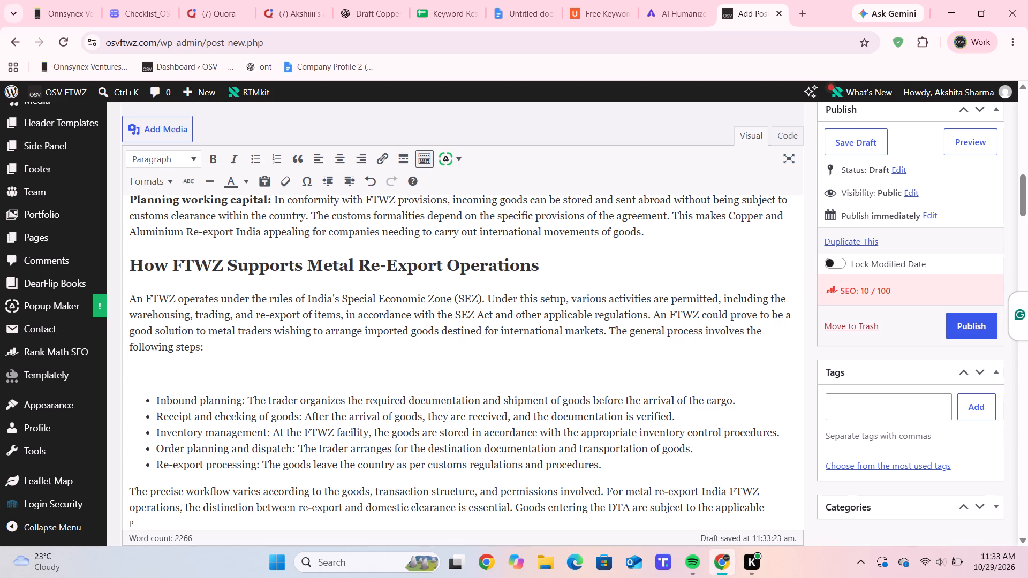
pyautogui.press('BackSpace')
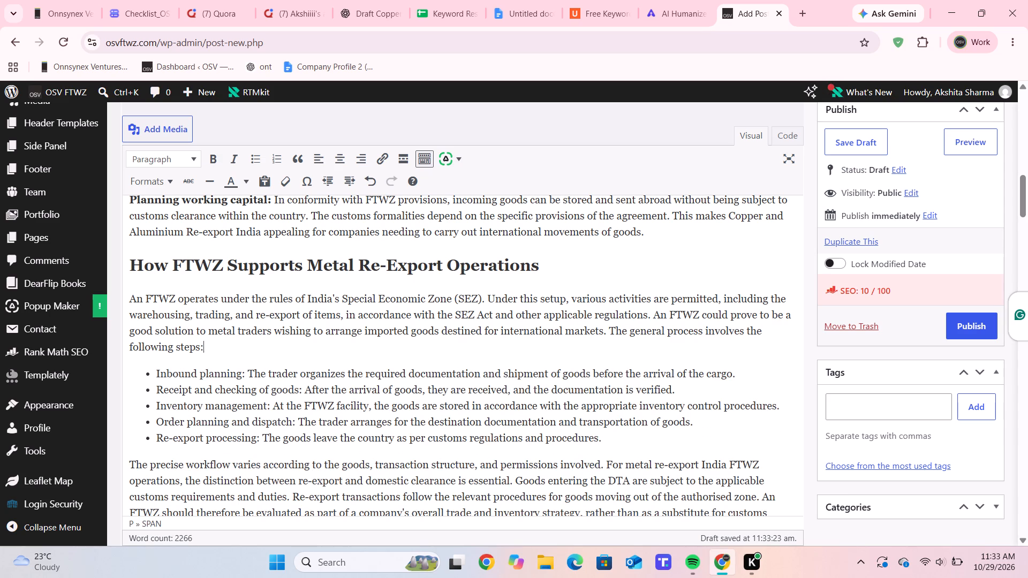
# Merge the "In case of trade in Copper & Aluminum Re-export India" sentence into the paragraph above it, separated by a space.
pyautogui.scroll(-2, 182, 366)
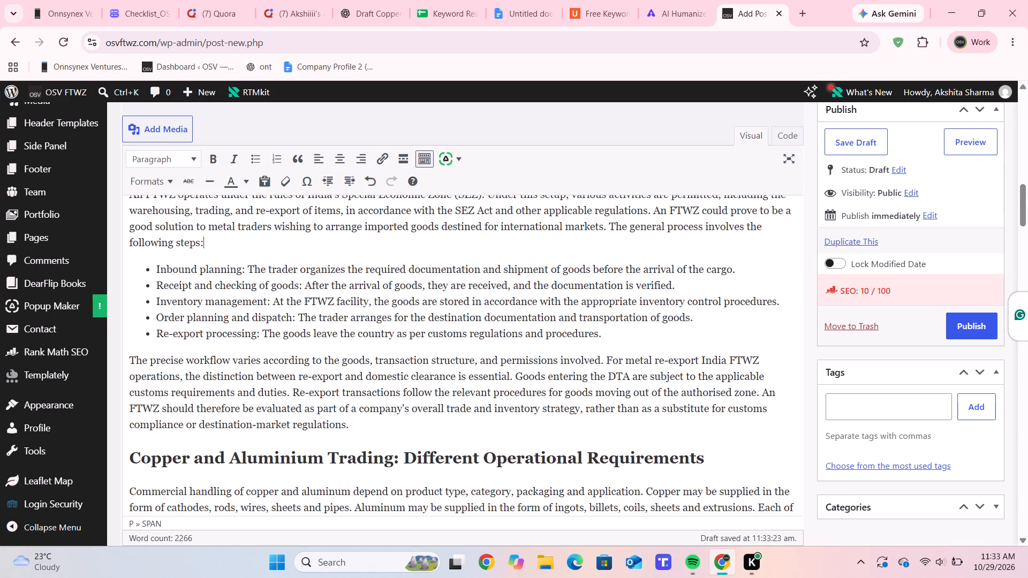
pyautogui.scroll(-1, 182, 366)
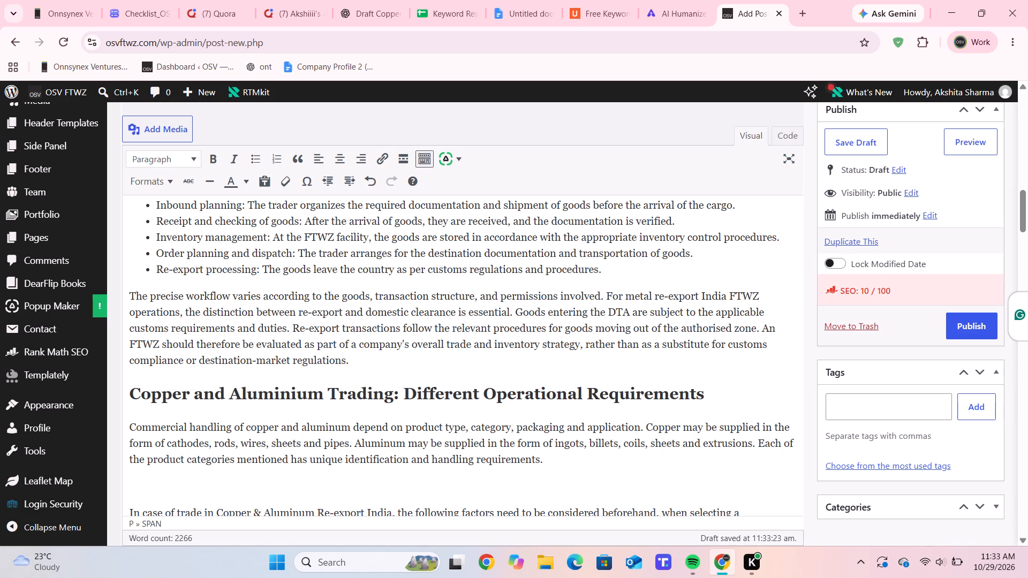
pyautogui.scroll(-1, 177, 391)
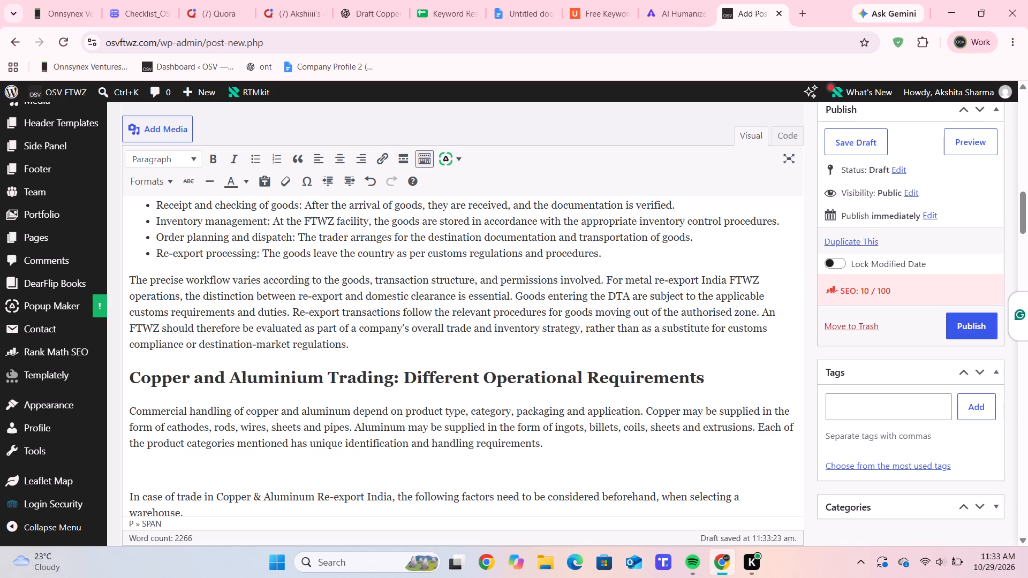
pyautogui.scroll(-2, 177, 391)
pyautogui.click(135, 362)
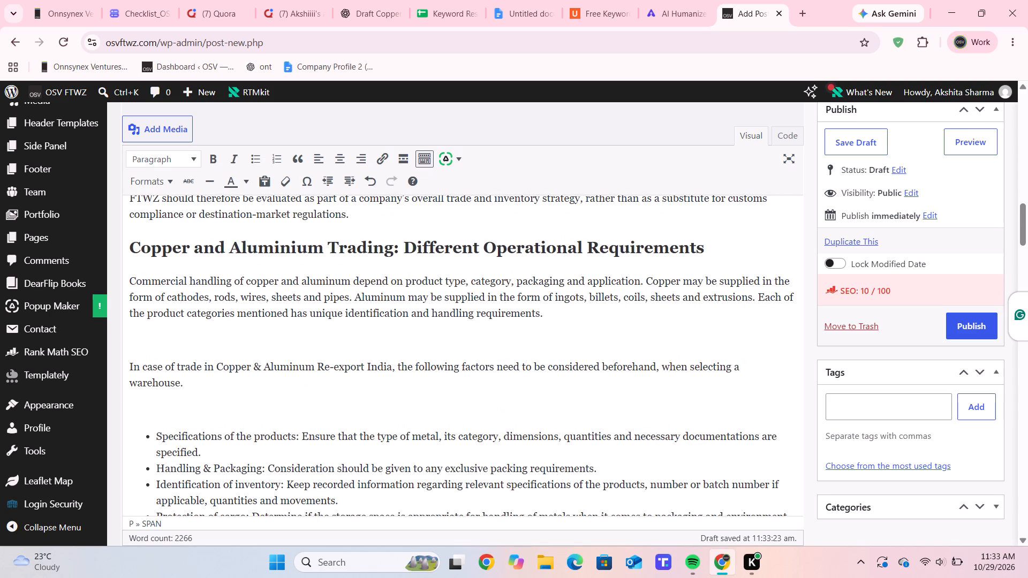
pyautogui.press('Left')
pyautogui.press('BackSpace')
pyautogui.press('BackSpace')
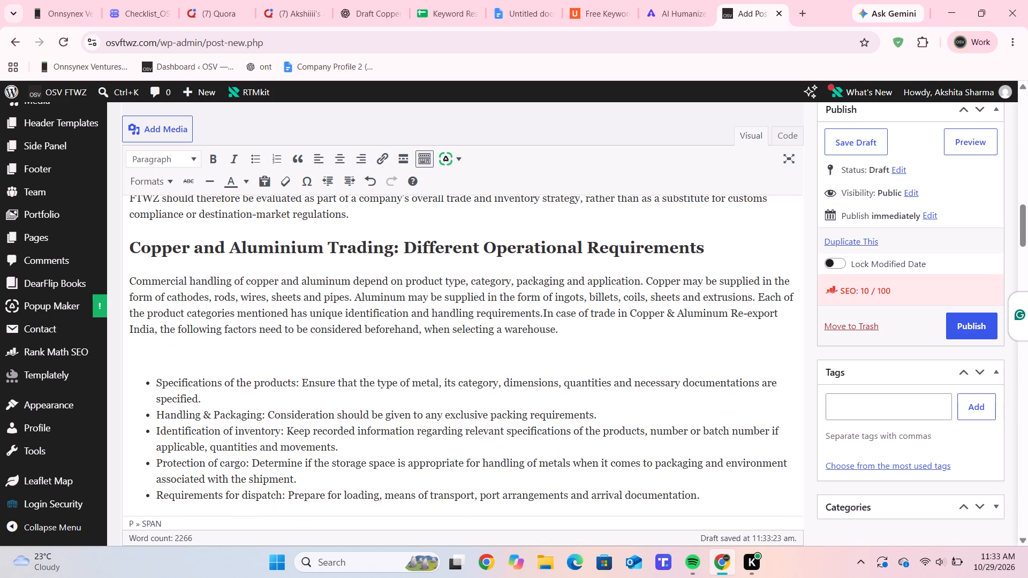
pyautogui.press('space')
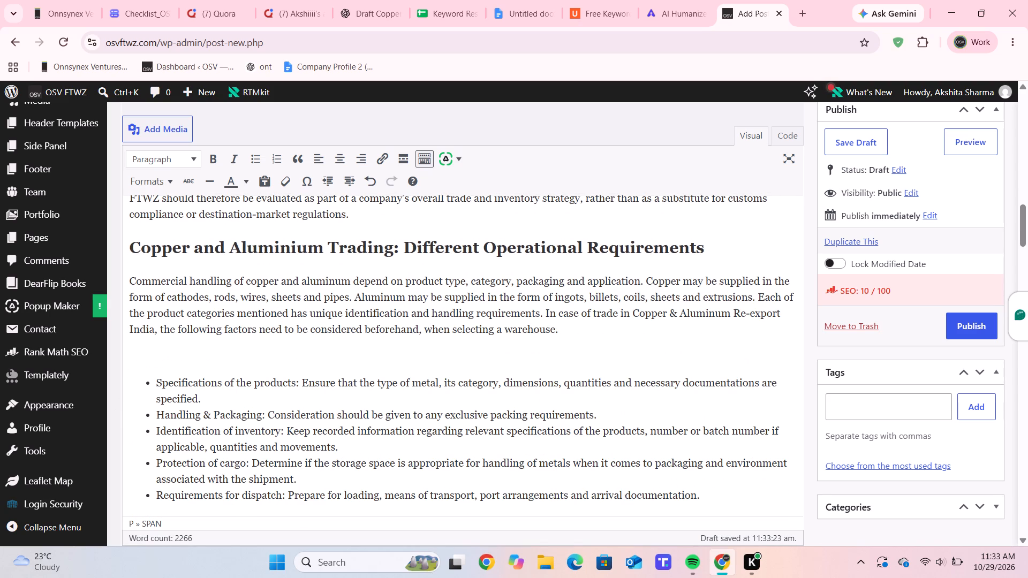
# Remove the empty line above the bullet list under "Copper and Aluminium Trading: Different Operational Requirements".
pyautogui.click(148, 355)
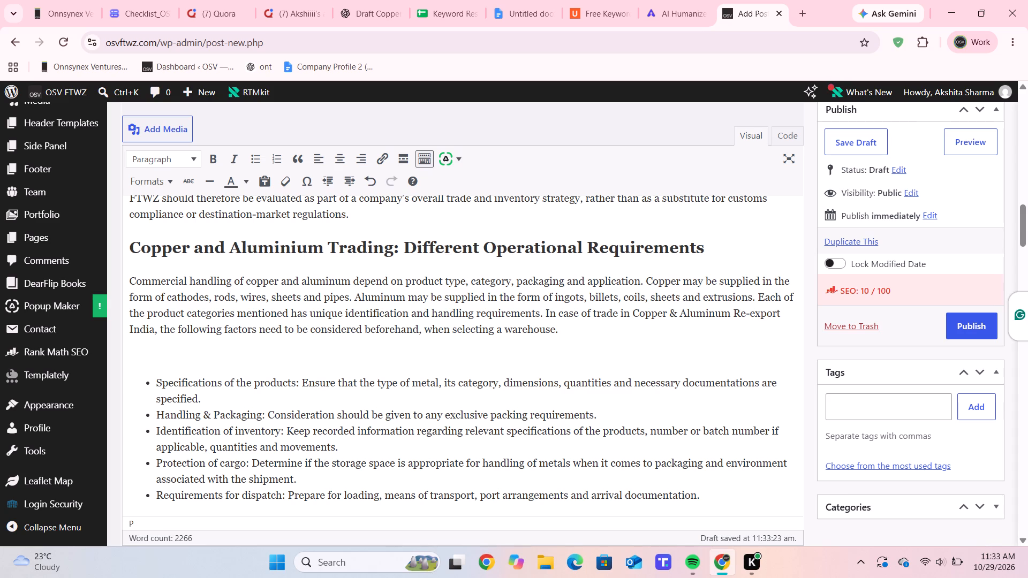
pyautogui.press('BackSpace')
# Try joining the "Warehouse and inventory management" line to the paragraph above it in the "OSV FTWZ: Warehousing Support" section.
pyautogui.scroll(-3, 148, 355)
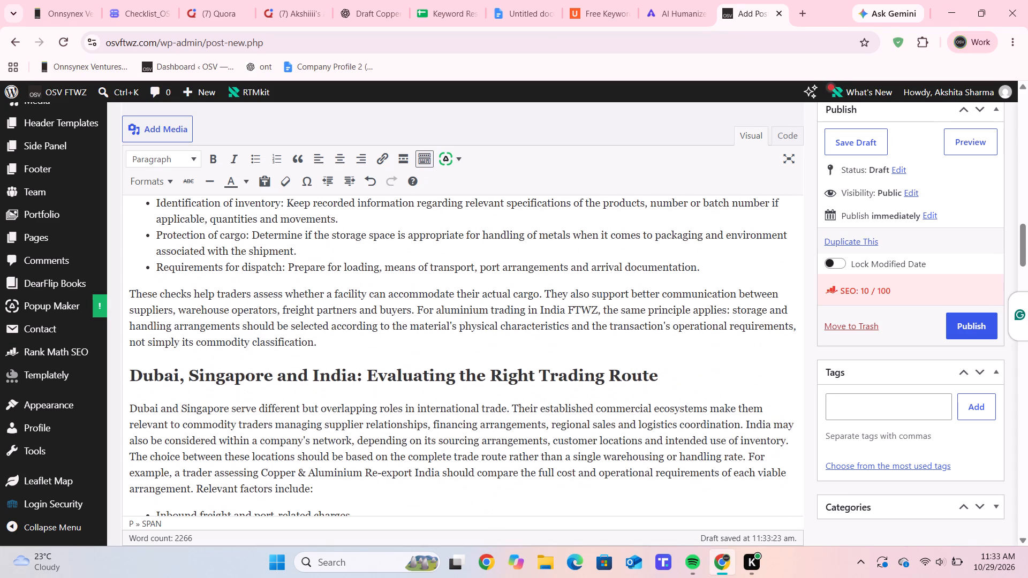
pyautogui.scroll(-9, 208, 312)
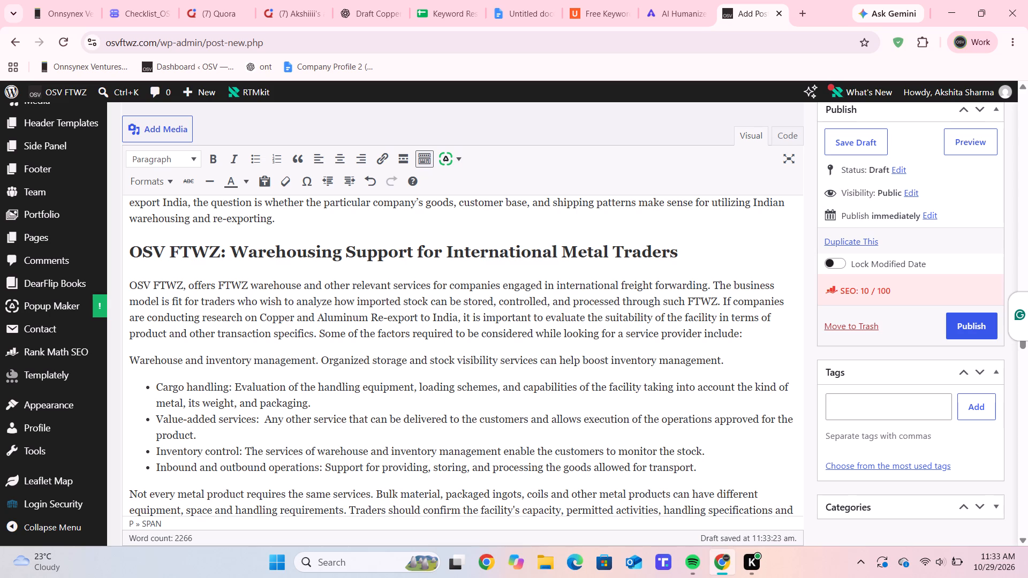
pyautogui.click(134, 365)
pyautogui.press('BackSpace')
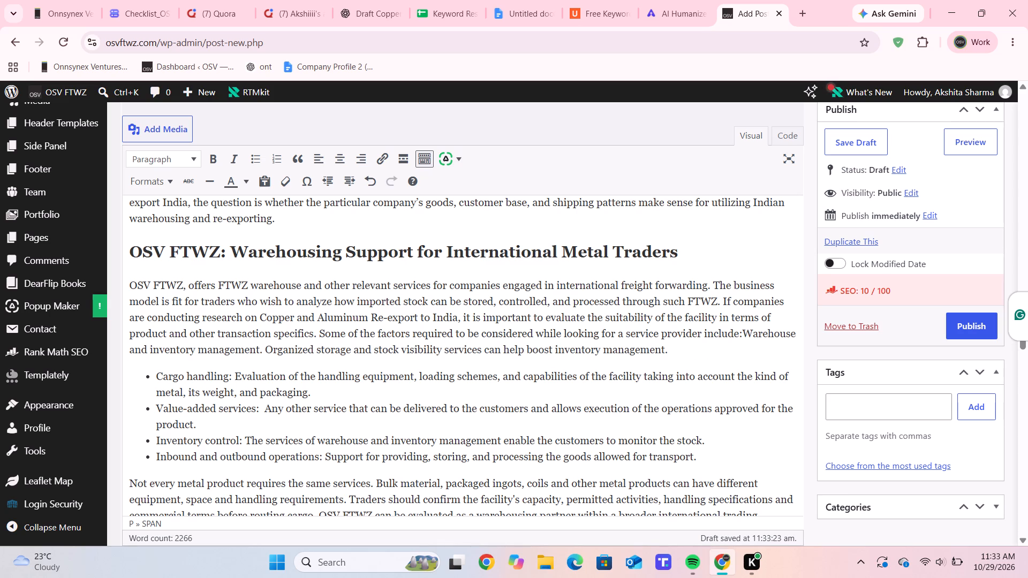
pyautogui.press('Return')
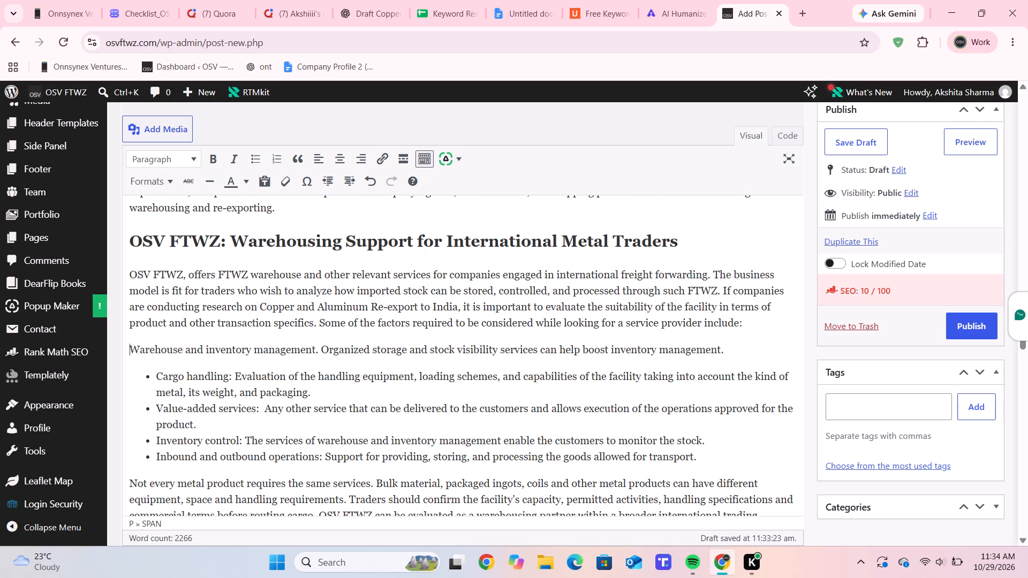
# Bold the "Cargo handling" and "Value-added services" labels in the warehousing support bullet list.
pyautogui.scroll(-1, 134, 365)
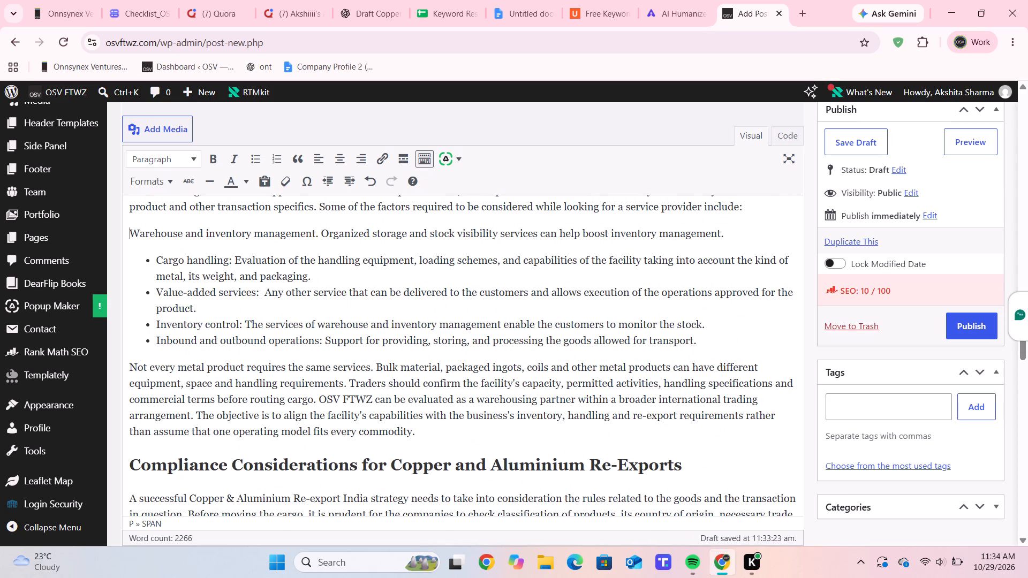
pyautogui.moveTo(230, 258); pyautogui.dragTo(227, 259)
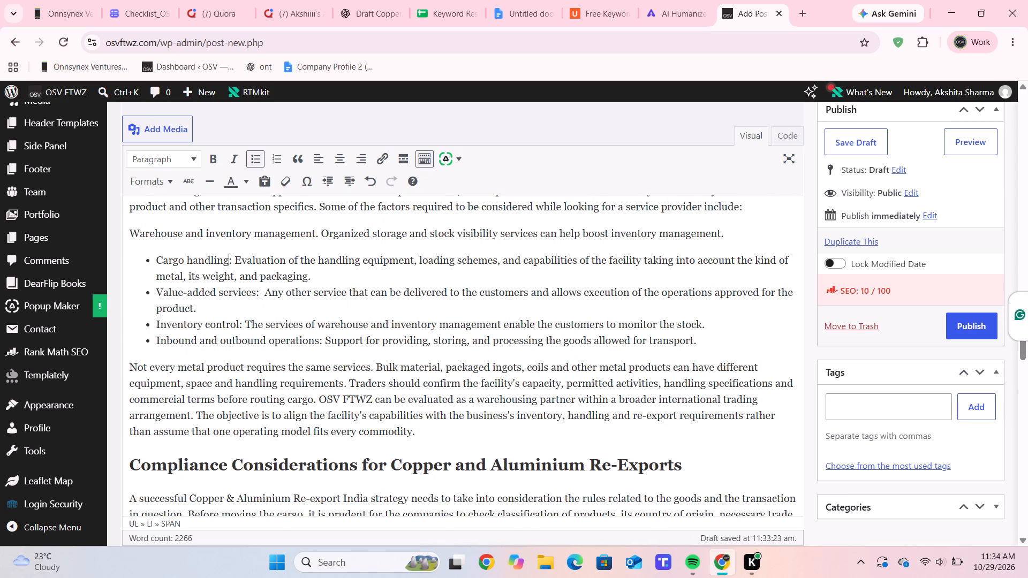
pyautogui.moveTo(227, 259); pyautogui.dragTo(162, 263)
pyautogui.hotkey('shift', 'Left')
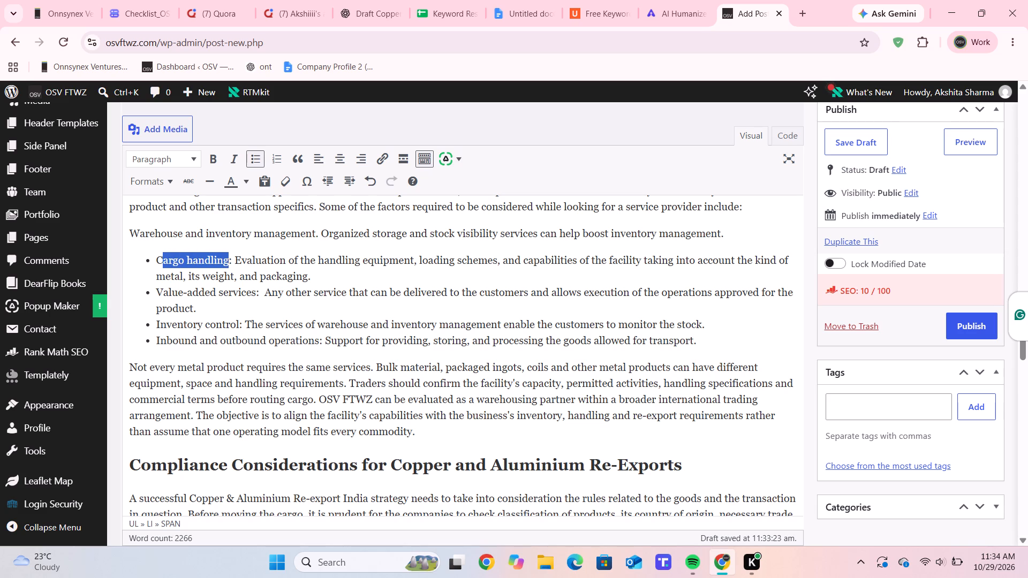
pyautogui.click(217, 153)
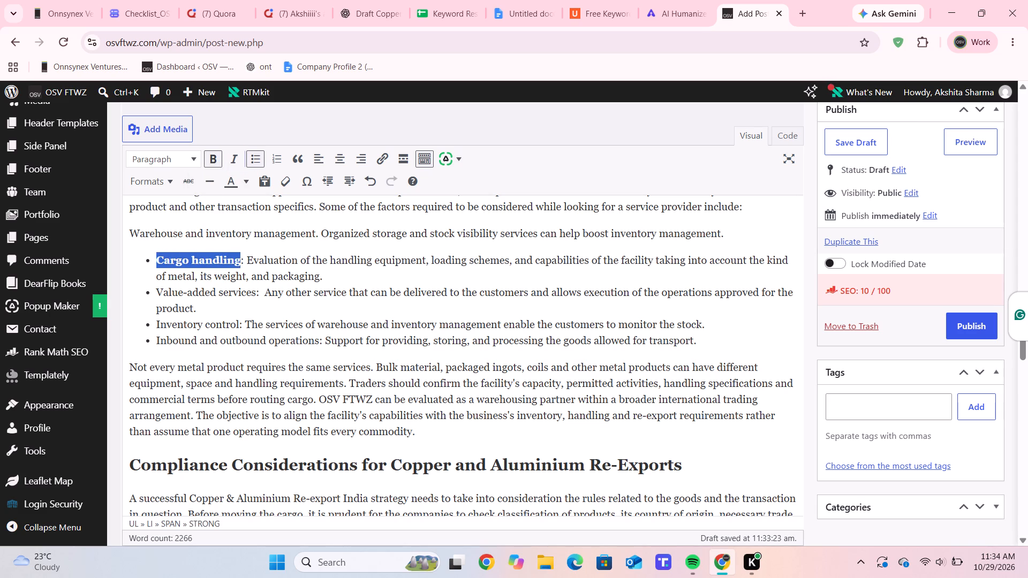
pyautogui.click(210, 309)
pyautogui.moveTo(257, 295); pyautogui.dragTo(199, 297)
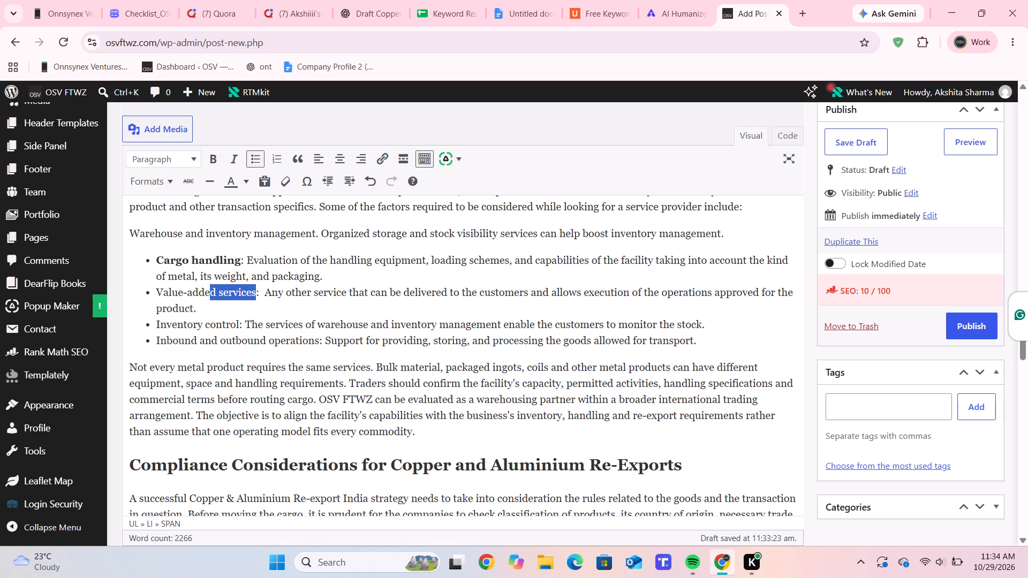
pyautogui.moveTo(199, 297); pyautogui.dragTo(146, 294)
pyautogui.click(215, 163)
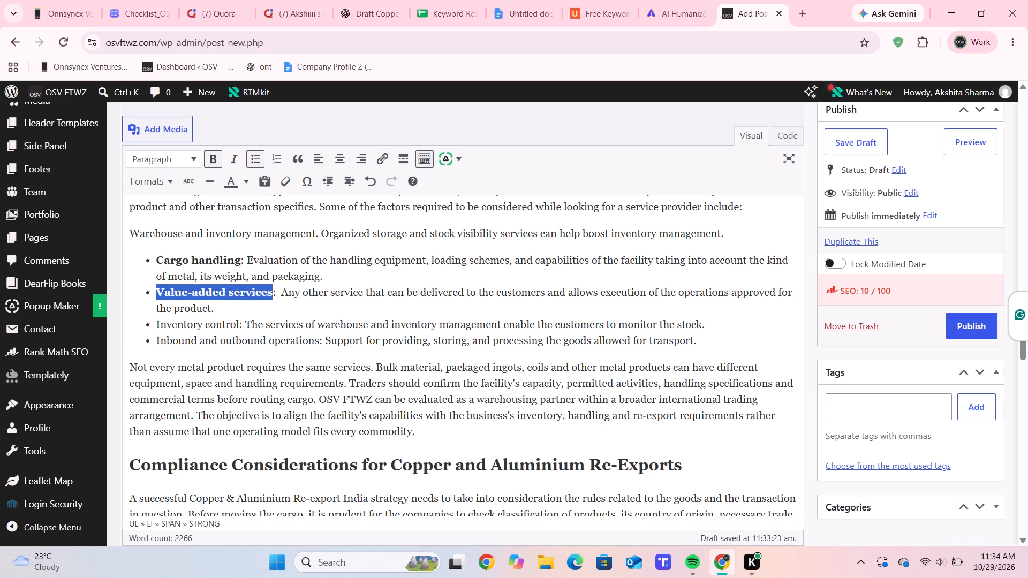
# Bold the "Inventory control:" and "Inbound and outbound operations:" labels in the warehousing support bullet list.
pyautogui.moveTo(244, 325); pyautogui.dragTo(155, 326)
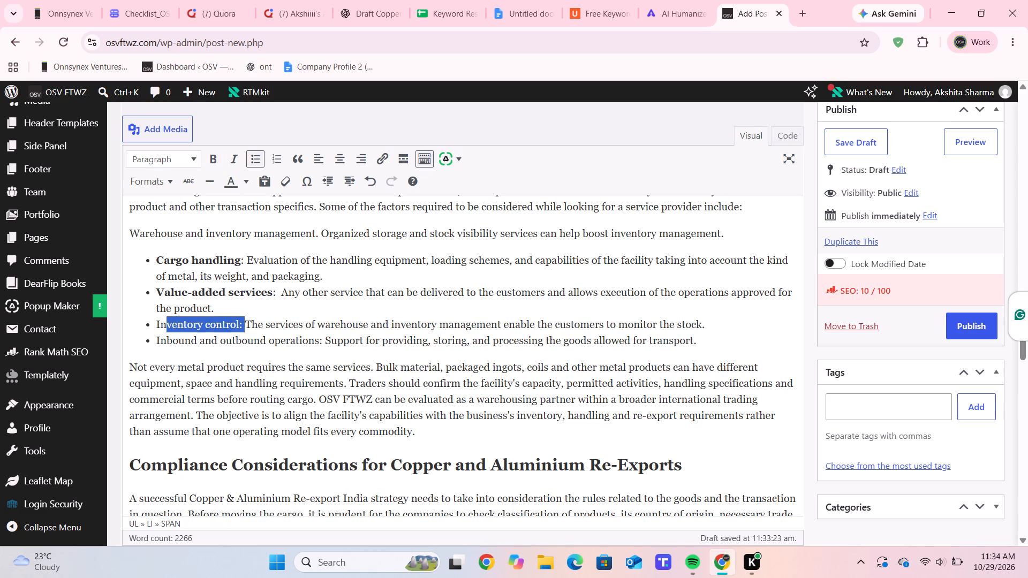
pyautogui.moveTo(155, 326); pyautogui.dragTo(146, 324)
pyautogui.click(217, 154)
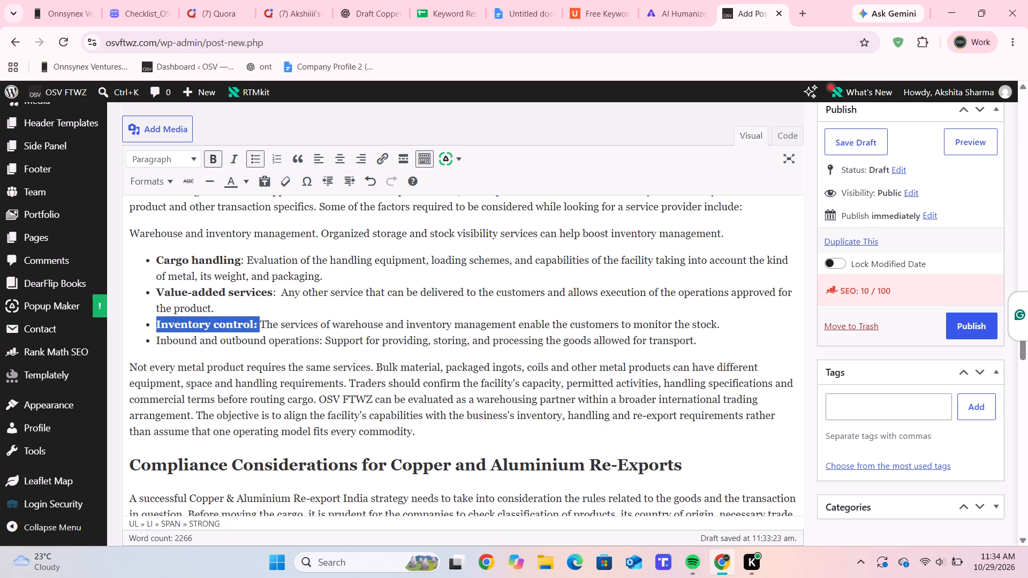
pyautogui.click(252, 309)
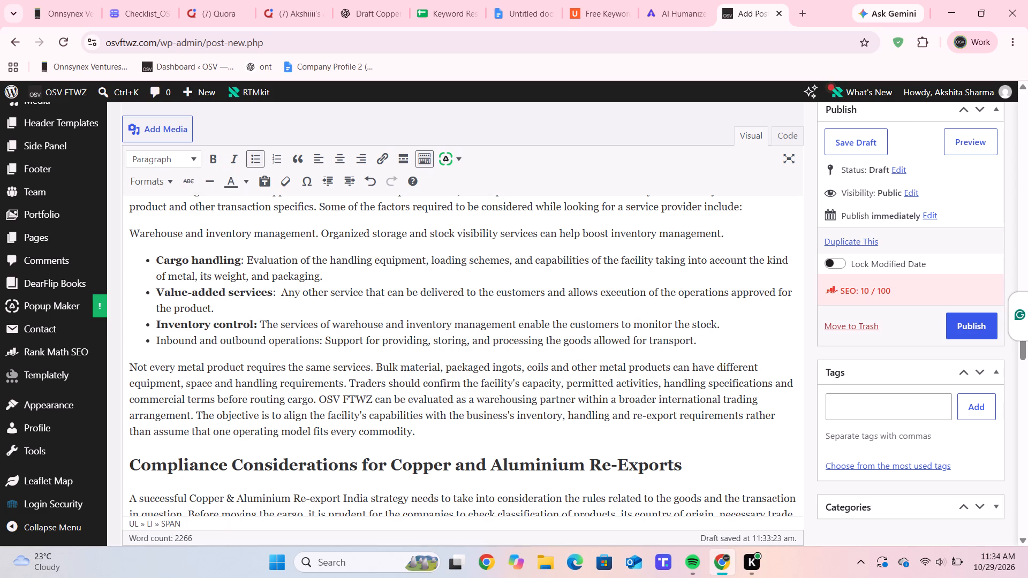
pyautogui.moveTo(323, 340); pyautogui.dragTo(165, 349)
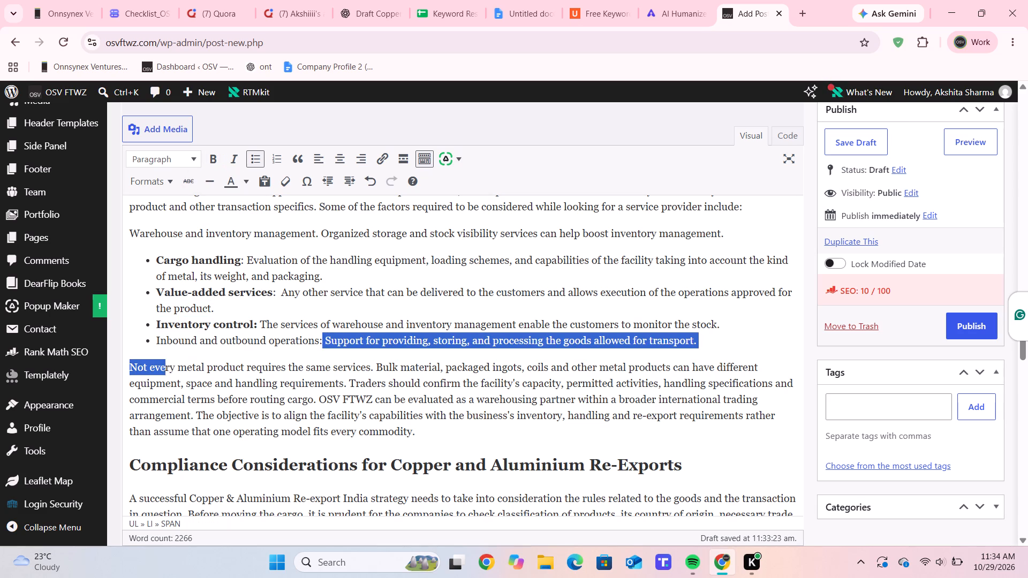
pyautogui.moveTo(165, 349); pyautogui.dragTo(147, 334)
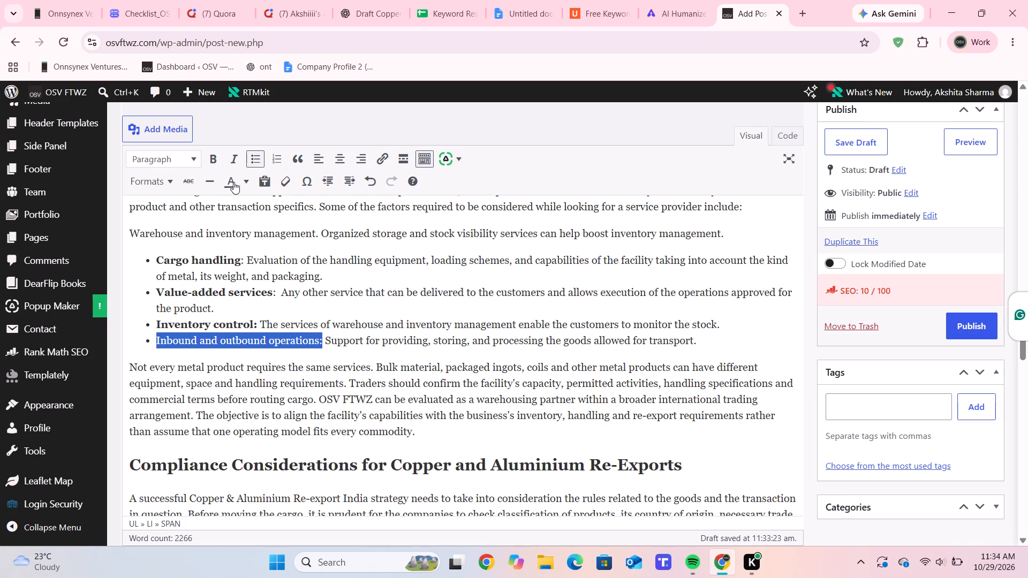
pyautogui.click(211, 158)
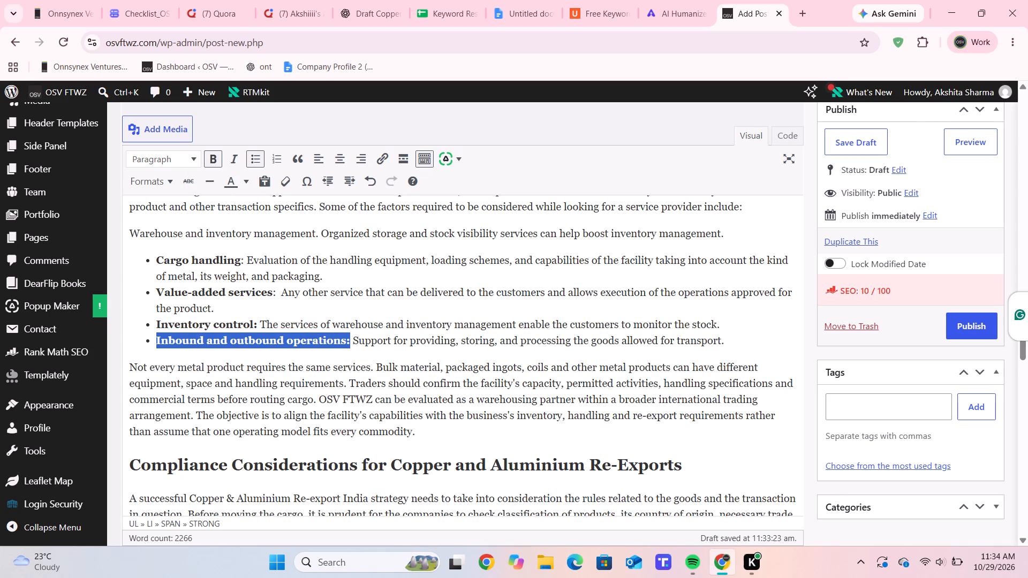
# Bold the colon after the "Cargo handling" label to match the other bullet labels.
pyautogui.moveTo(243, 254); pyautogui.dragTo(237, 253)
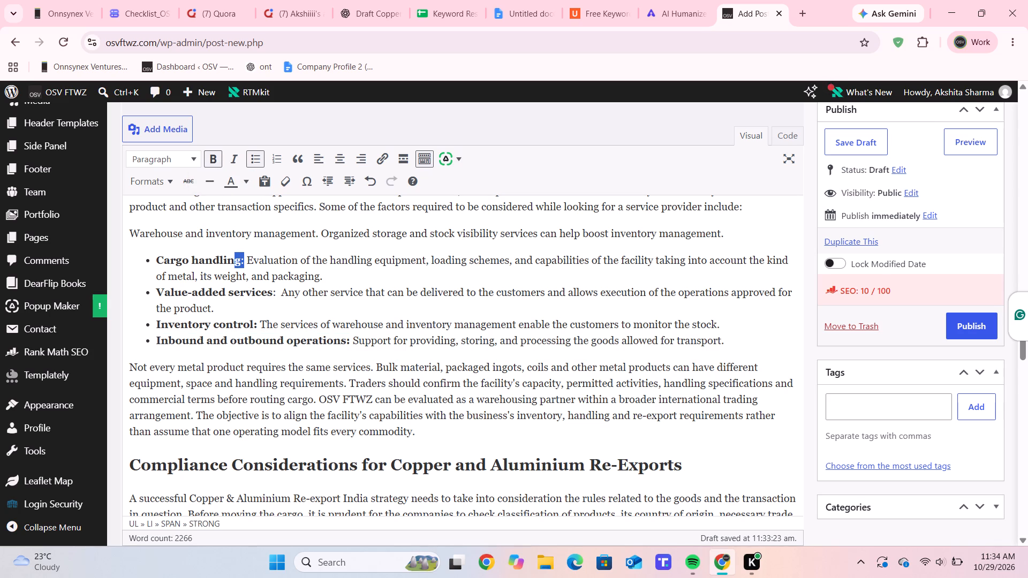
pyautogui.click(221, 158)
pyautogui.click(221, 158)
pyautogui.click(306, 341)
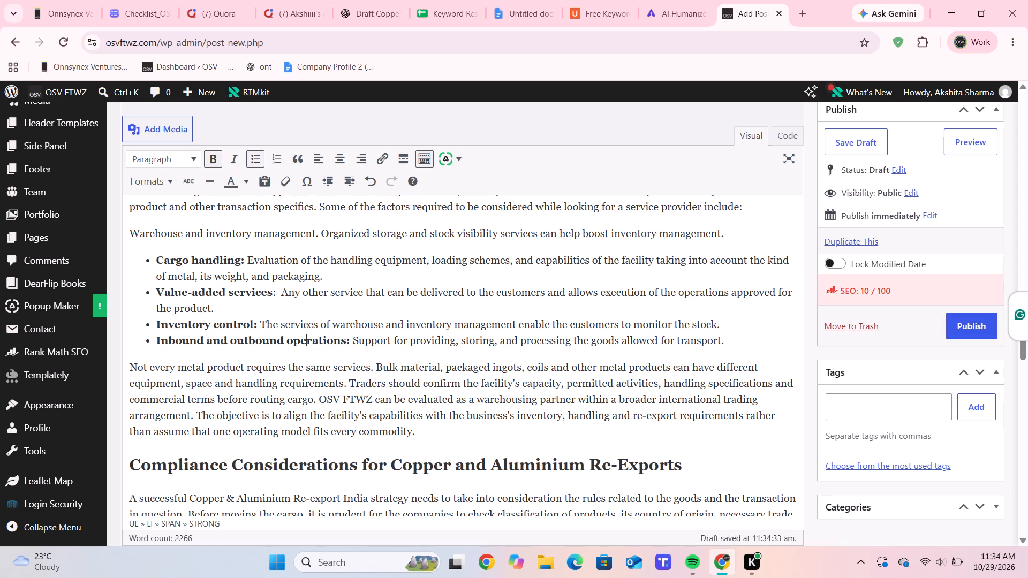
# Review the rest of the article through the conclusion, recheck the earlier sections, and look over the SEO checks below the post.
pyautogui.scroll(-4, 234, 401)
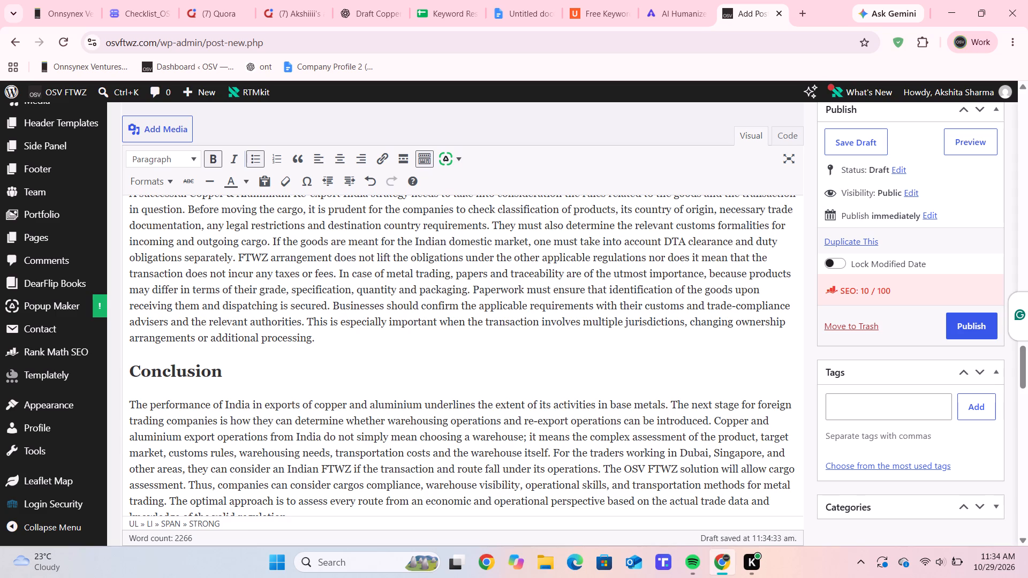
pyautogui.scroll(-2, 234, 401)
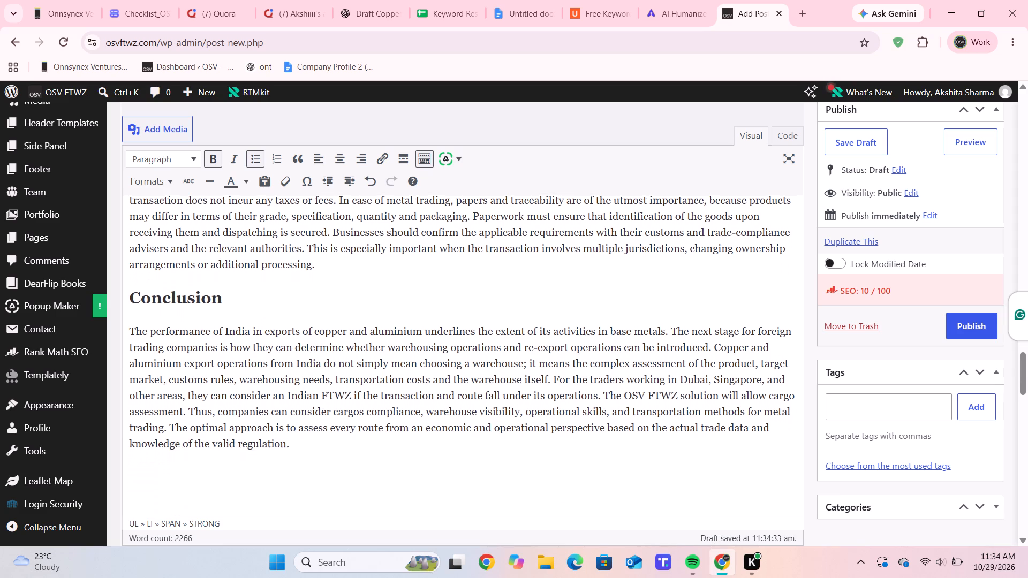
pyautogui.scroll(-5, 234, 401)
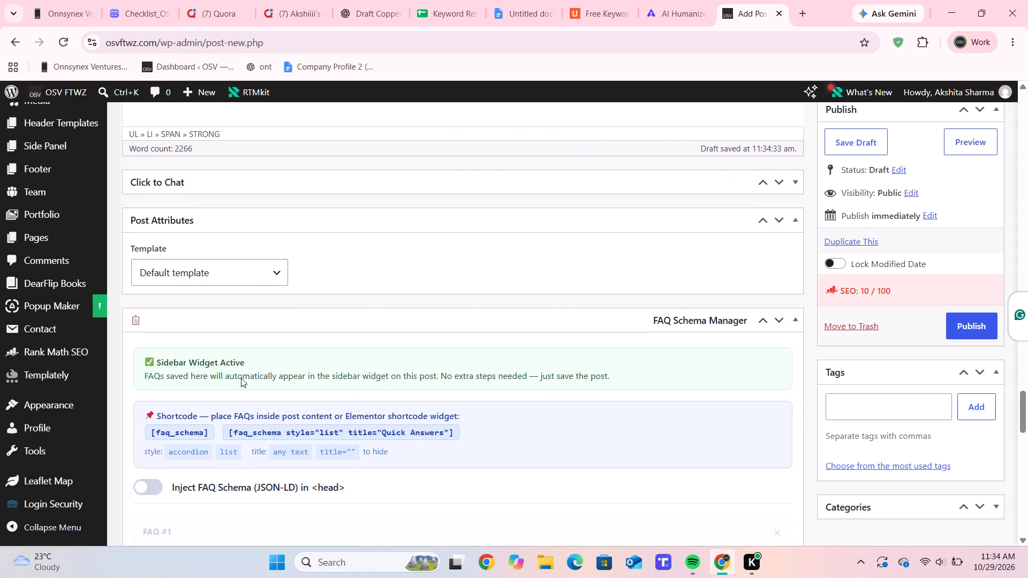
pyautogui.scroll(10, 241, 378)
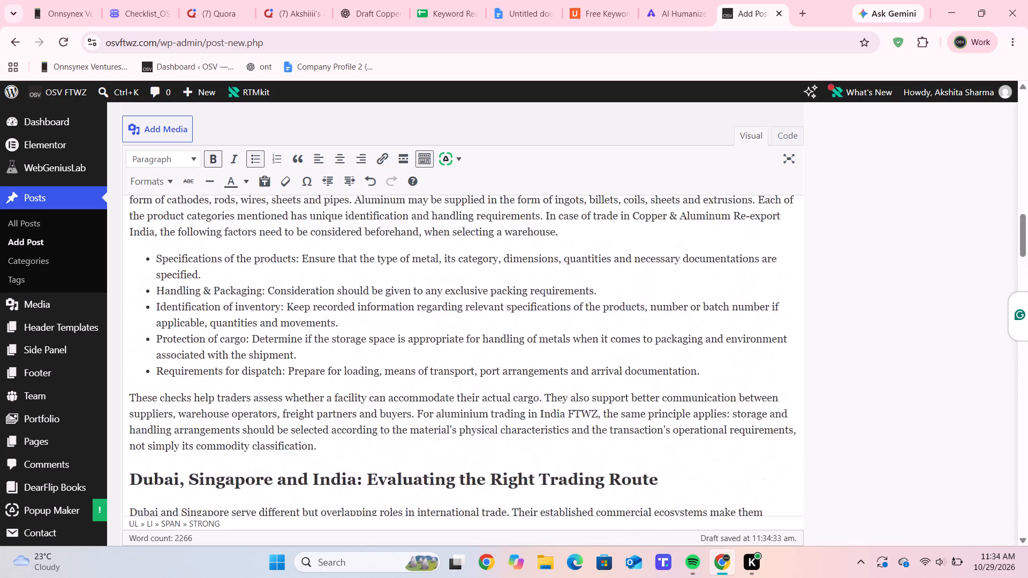
pyautogui.scroll(4, 241, 378)
pyautogui.scroll(-6, 241, 378)
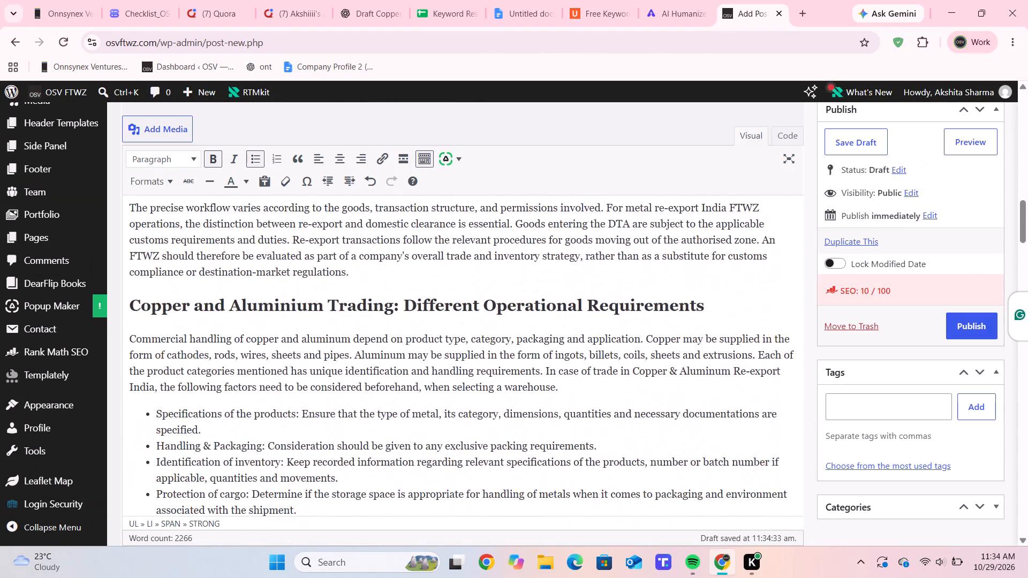
pyautogui.scroll(-11, 241, 378)
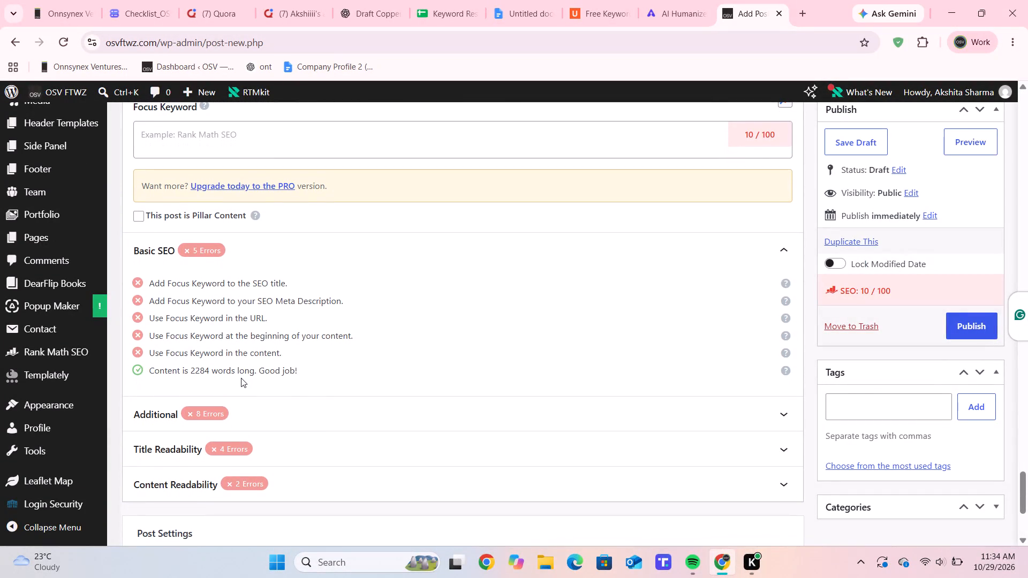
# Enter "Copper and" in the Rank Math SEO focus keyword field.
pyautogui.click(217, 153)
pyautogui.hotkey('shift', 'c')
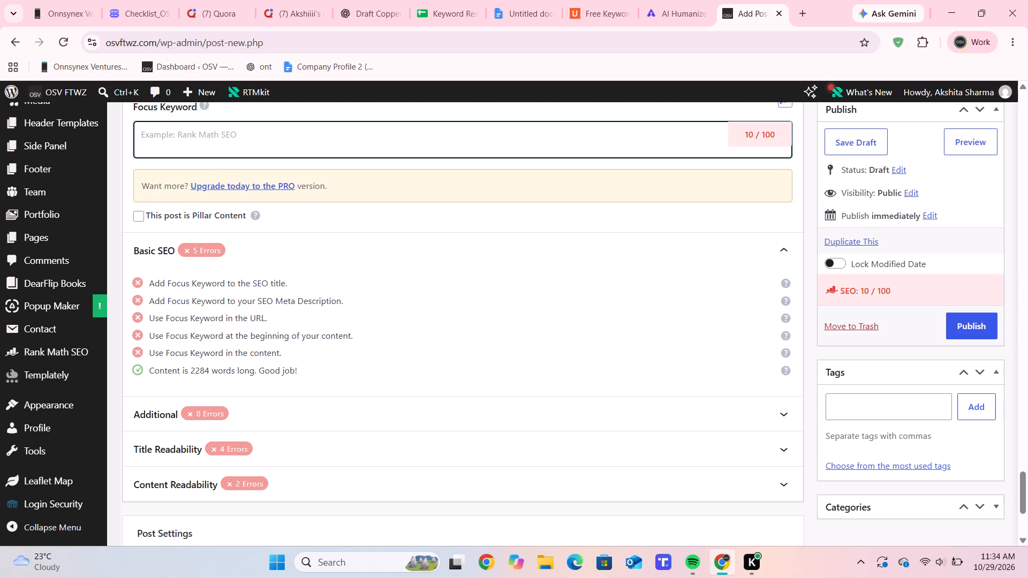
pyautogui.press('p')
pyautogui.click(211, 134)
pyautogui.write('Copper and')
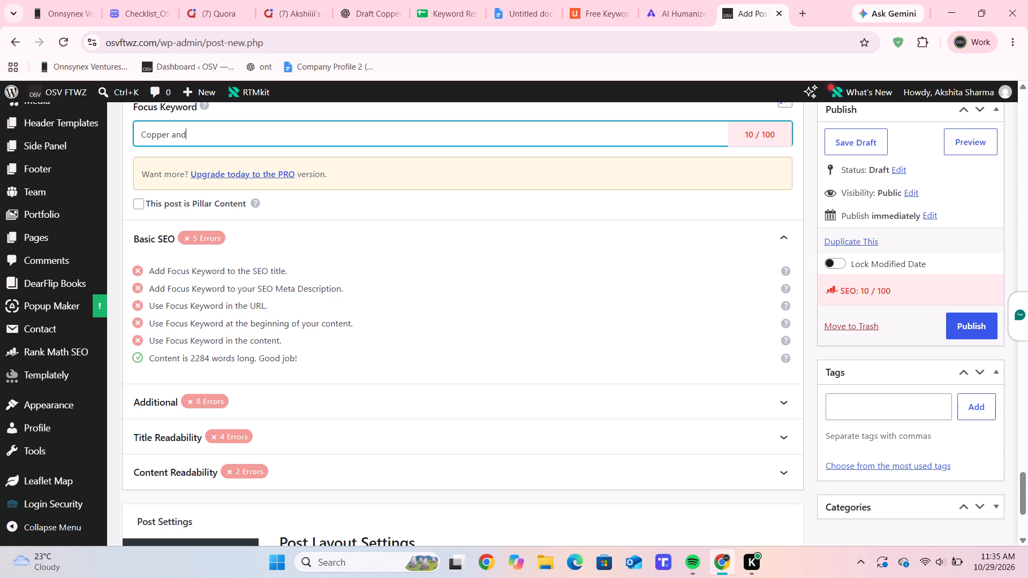
pyautogui.scroll(11, 211, 134)
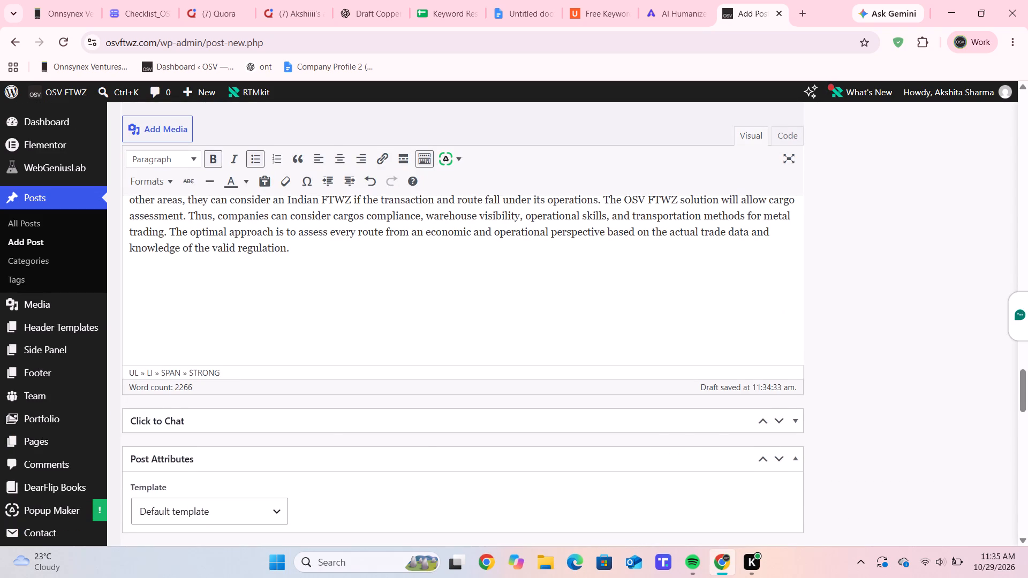
pyautogui.scroll(12, 202, 314)
pyautogui.scroll(14, 202, 314)
pyautogui.scroll(14, 202, 314)
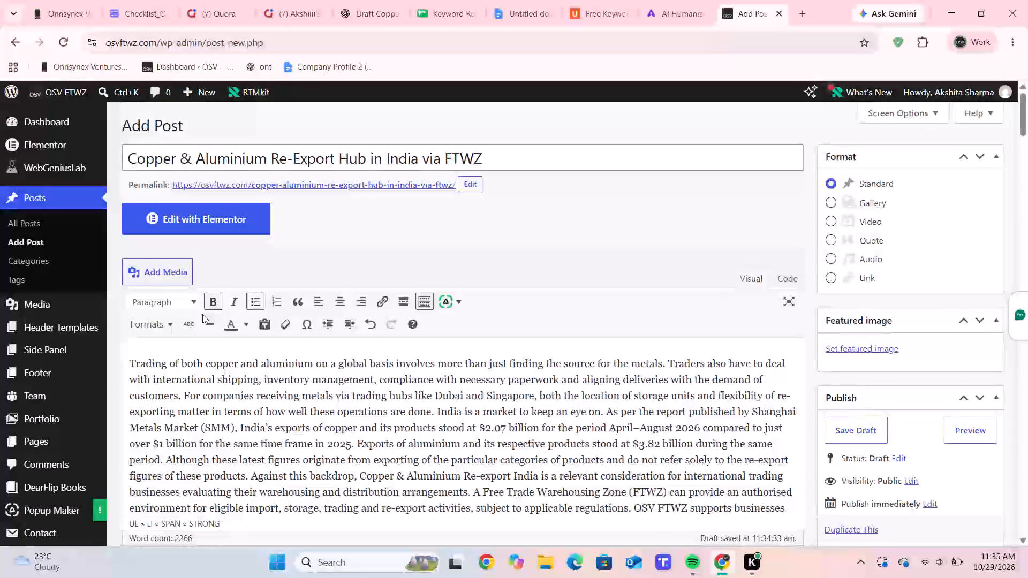
pyautogui.scroll(-14, 202, 314)
pyautogui.scroll(-20, 202, 314)
pyautogui.scroll(-5, 202, 314)
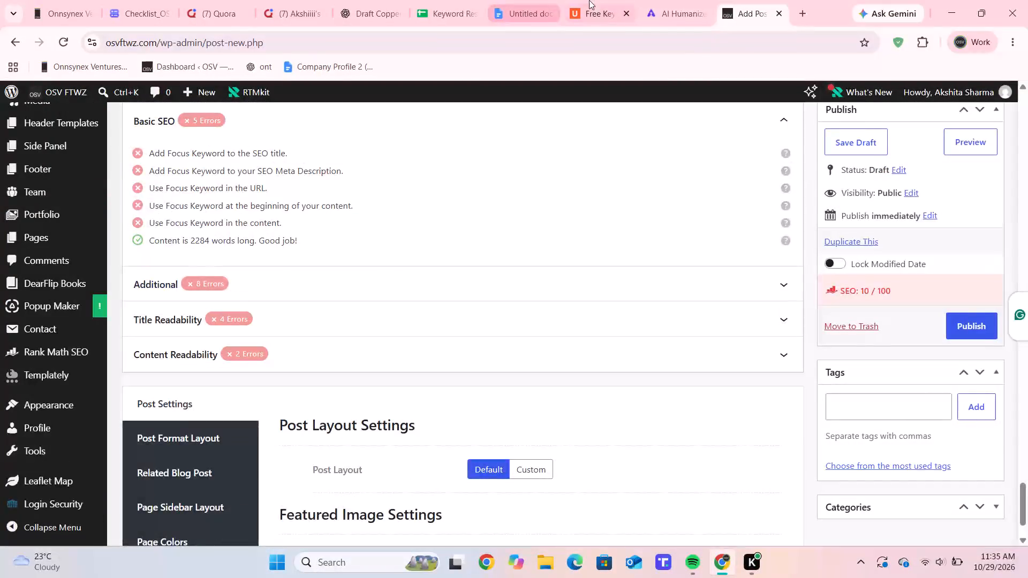
pyautogui.click(589, 0)
pyautogui.scroll(1, 358, 278)
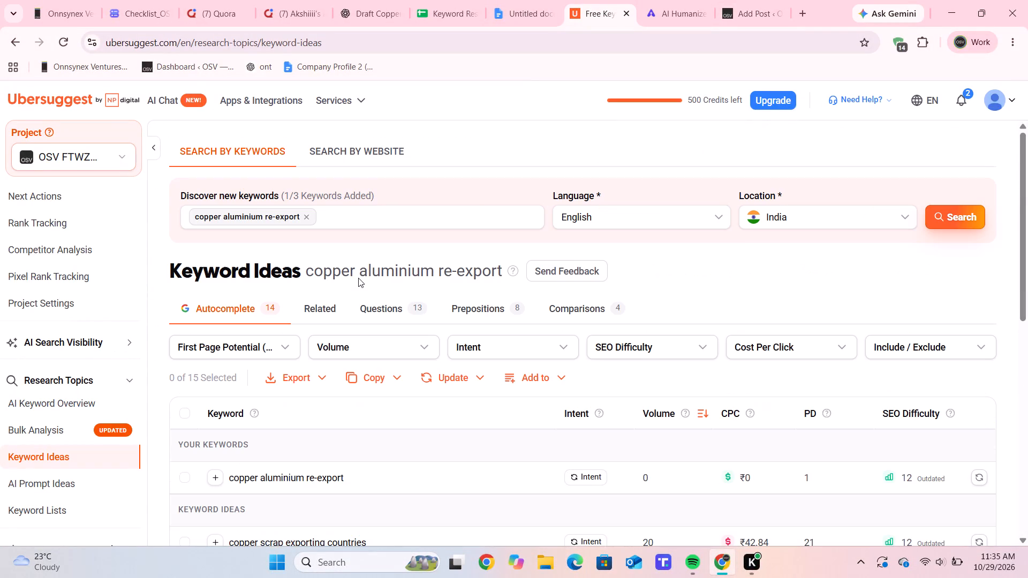
pyautogui.scroll(3, 358, 278)
pyautogui.click(304, 217)
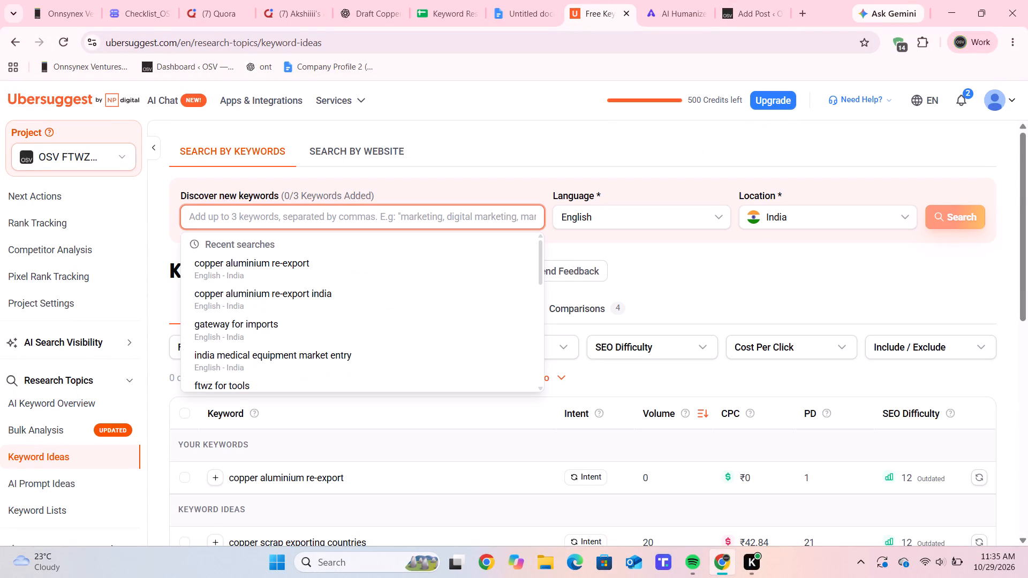
pyautogui.write('copper and Ali')
pyautogui.press('BackSpace')
pyautogui.write('umini')
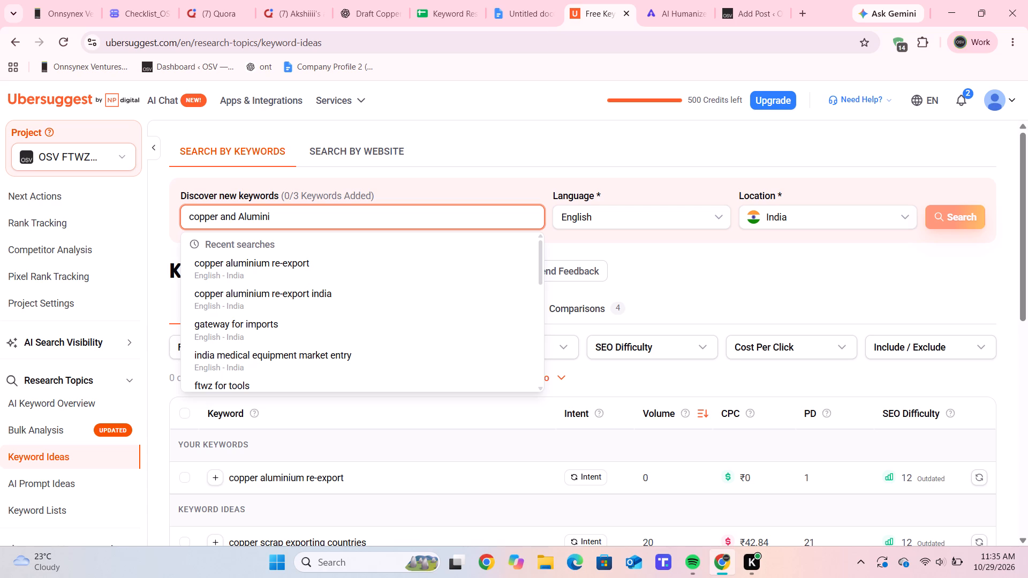
pyautogui.write('um')
pyautogui.press('space')
pyautogui.write('Re-export India')
pyautogui.press('Return')
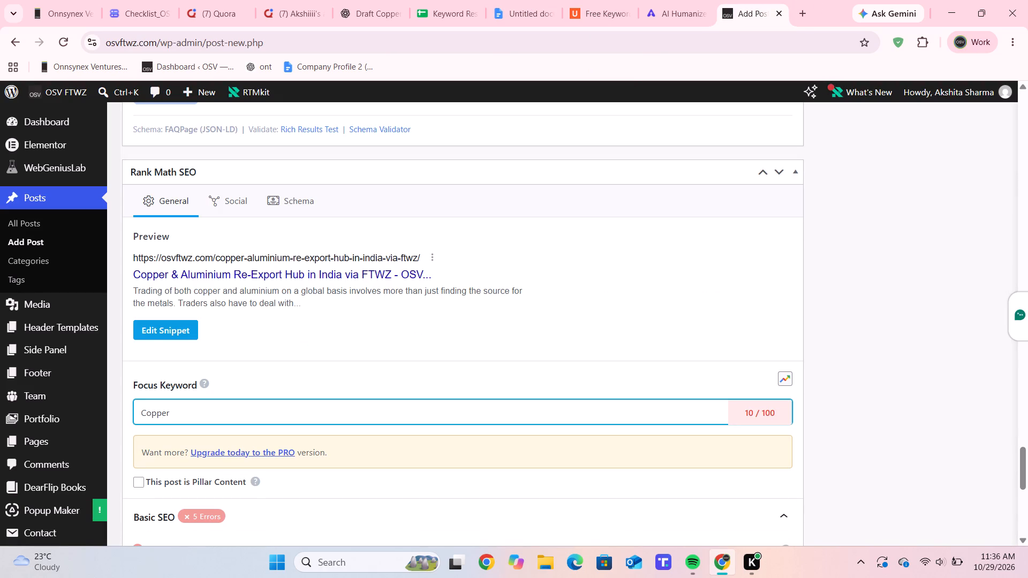
pyautogui.hotkey('shift', '&')
pyautogui.press('space')
pyautogui.write('Aluminium R')
pyautogui.write('e-Exp')
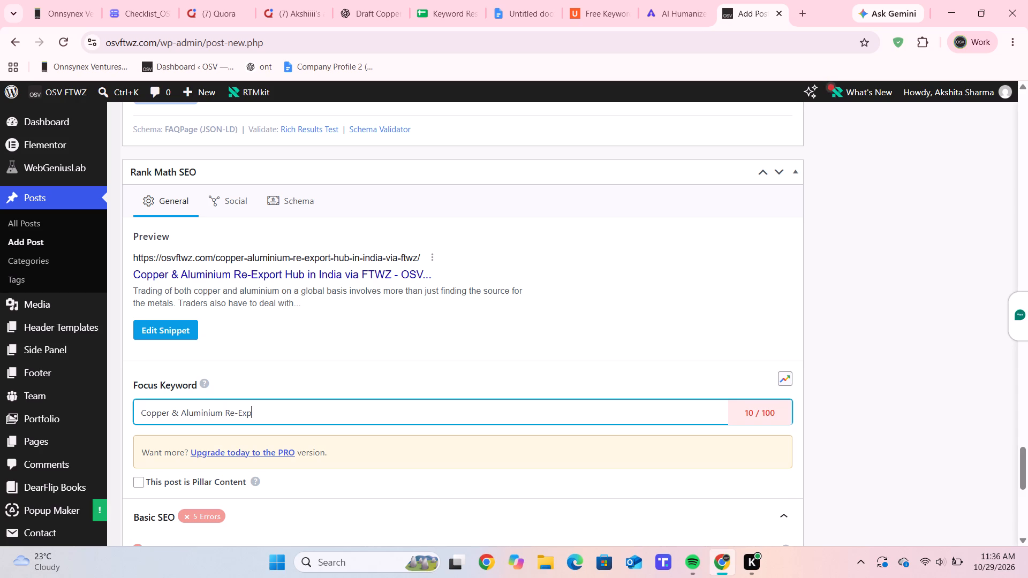
pyautogui.press('BackSpace')
pyautogui.press('BackSpace')
pyautogui.press('BackSpace')
pyautogui.write('expor')
pyautogui.write('ts Ind')
pyautogui.write('ia')
pyautogui.press('space')
pyautogui.press('Return')
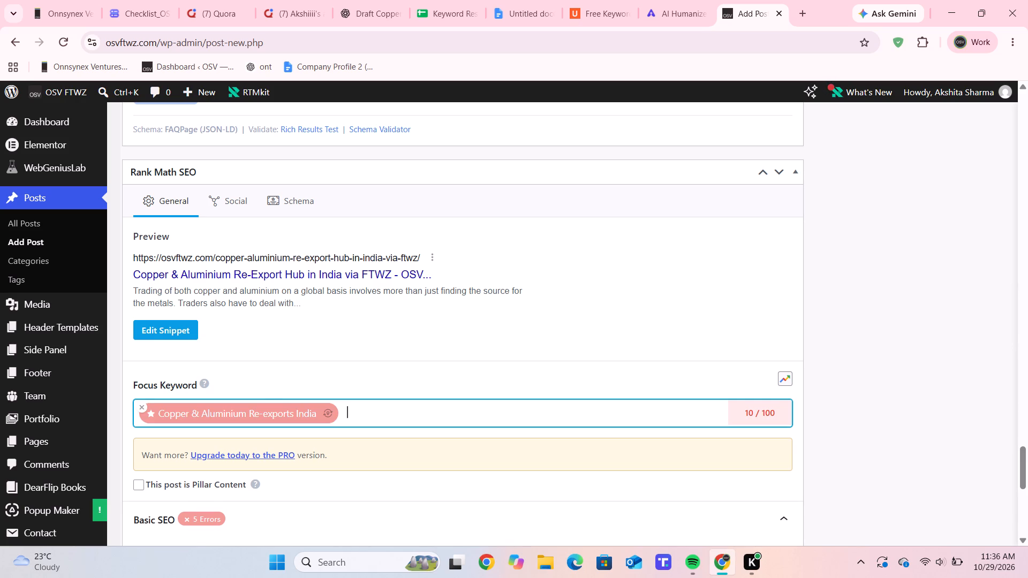
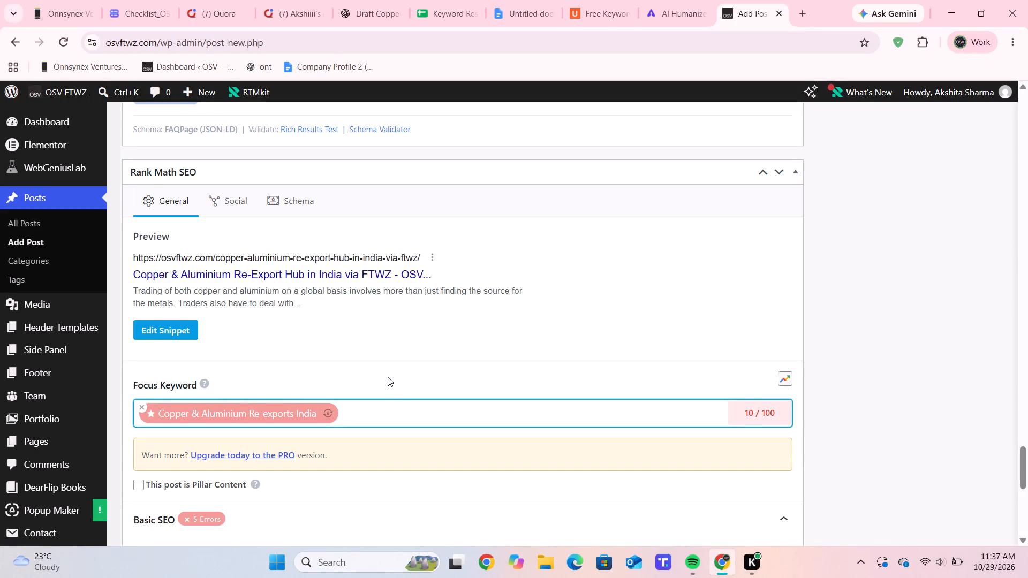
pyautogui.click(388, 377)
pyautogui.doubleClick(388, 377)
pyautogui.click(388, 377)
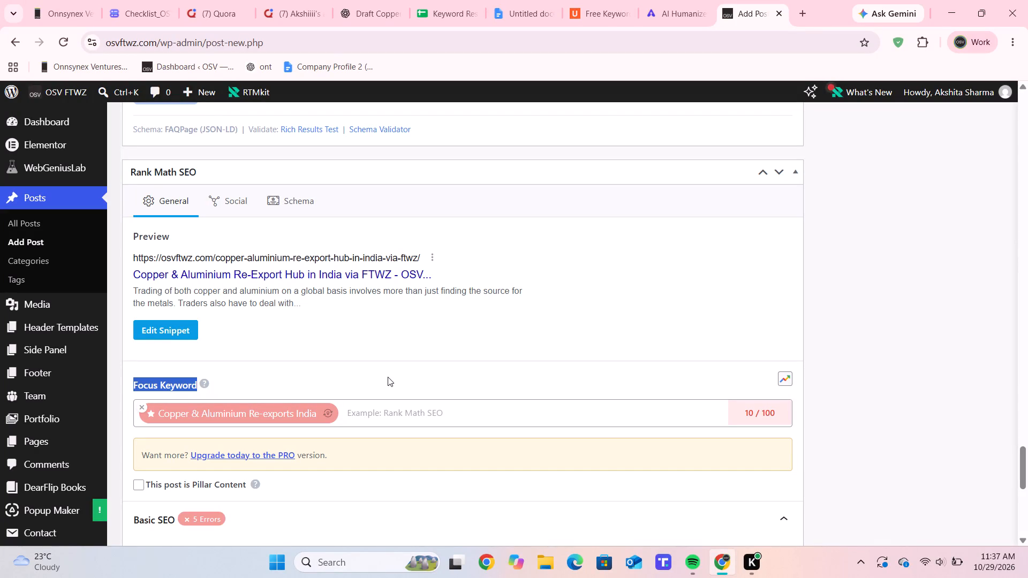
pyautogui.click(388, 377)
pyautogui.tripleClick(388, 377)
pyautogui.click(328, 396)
# Expand the Additional checks in Rank Math SEO and review them with the Basic SEO checks.
pyautogui.scroll(-3, 351, 393)
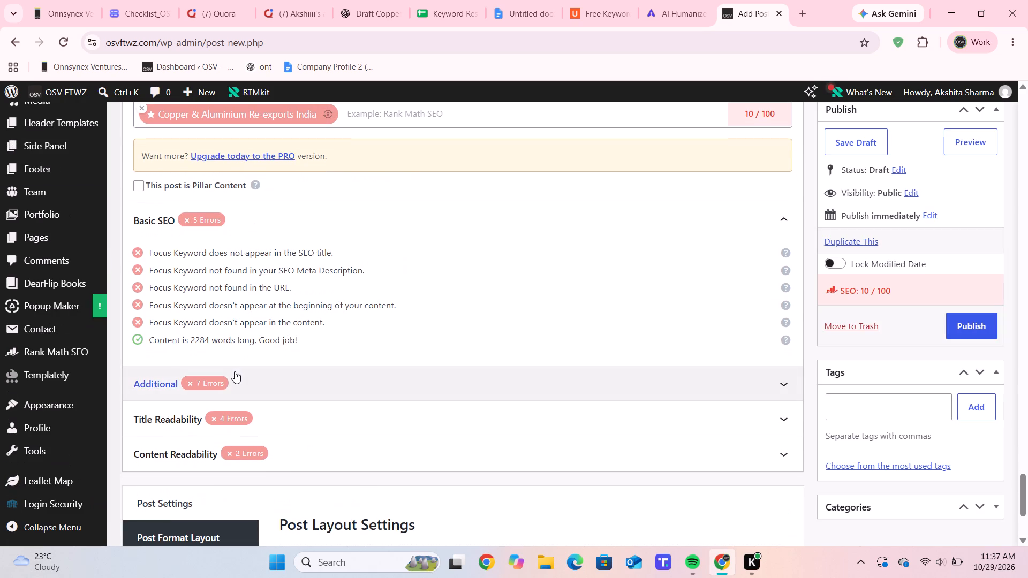
pyautogui.click(234, 371)
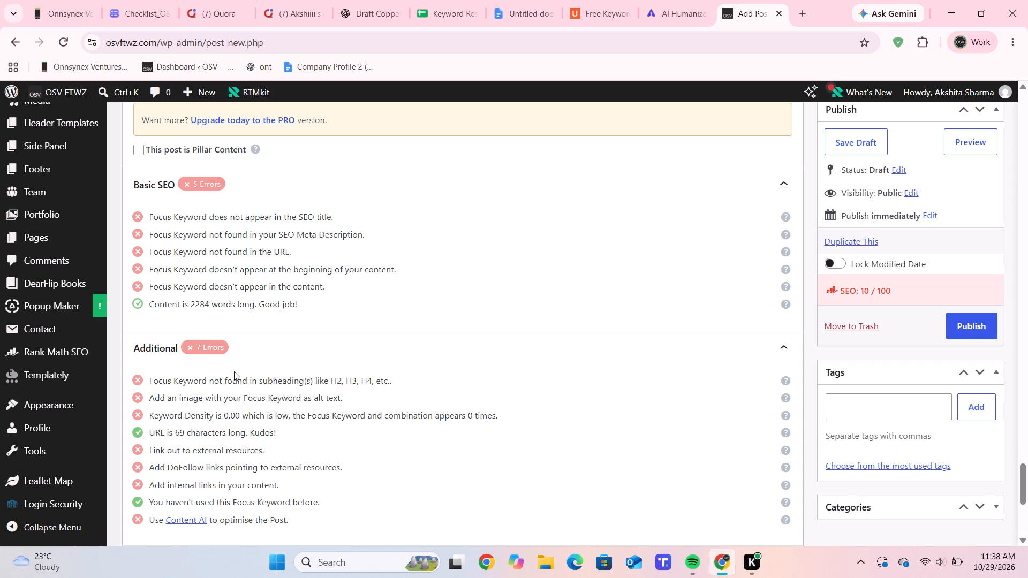
pyautogui.scroll(9, 234, 371)
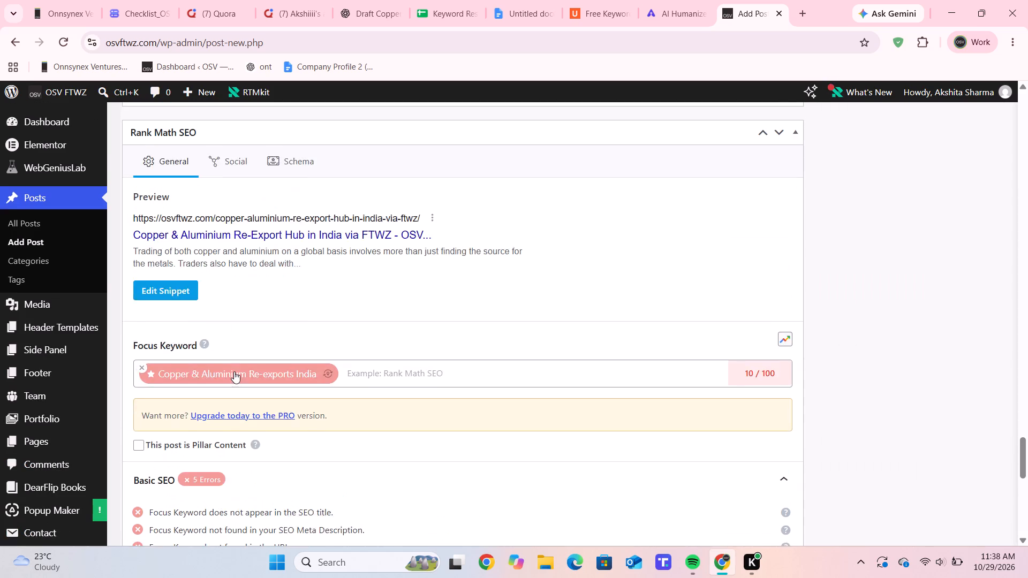
# Replace "and" with "&" in the article heading "Copper and Aluminium Trading: Different Operational Requirements".
pyautogui.scroll(12, 234, 371)
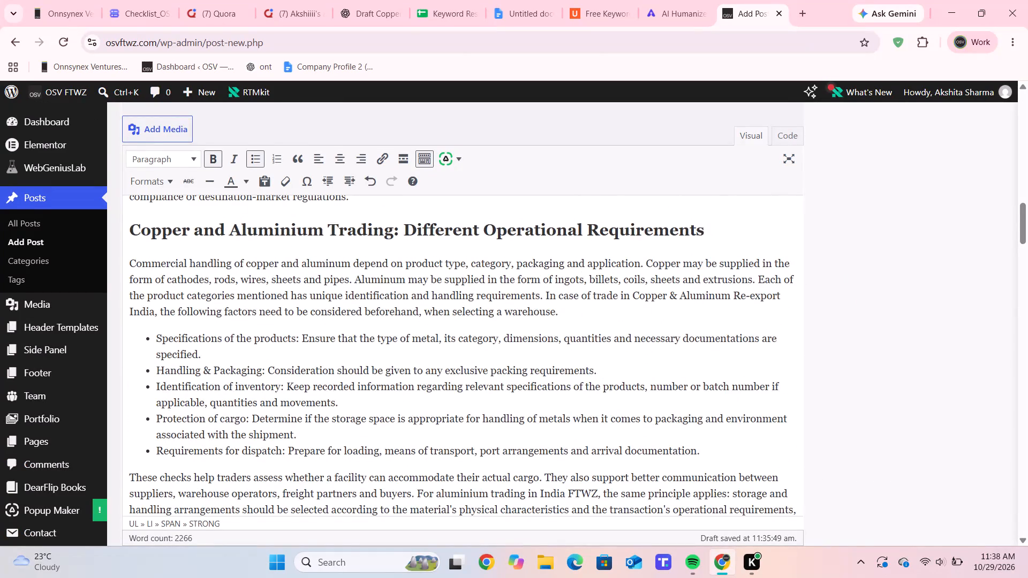
pyautogui.scroll(4, 234, 371)
pyautogui.scroll(-6, 234, 371)
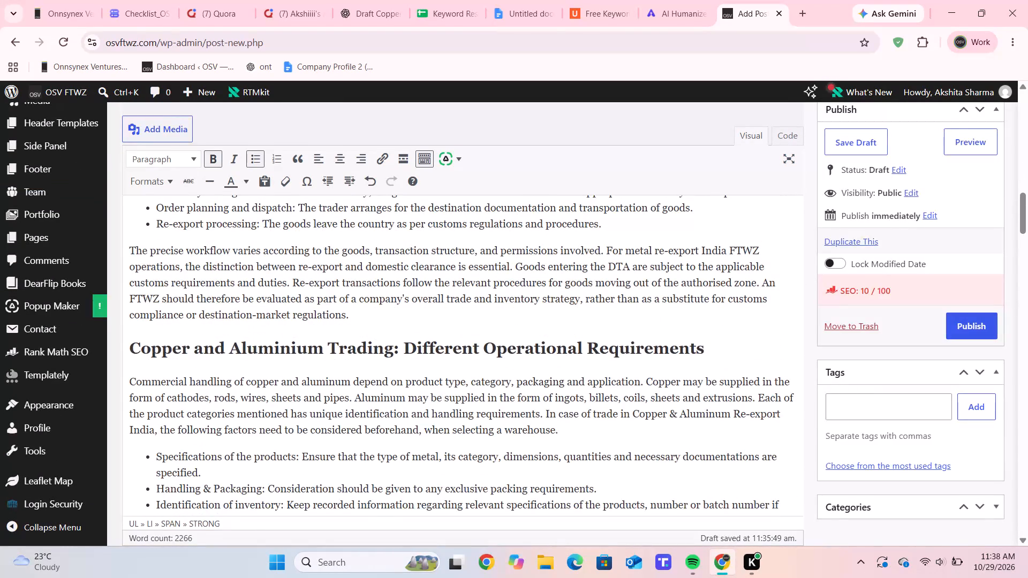
pyautogui.click(225, 349)
pyautogui.write(']]')
pyautogui.press('BackSpace')
pyautogui.press('BackSpace')
pyautogui.press('BackSpace')
pyautogui.press('BackSpace')
pyautogui.press('BackSpace')
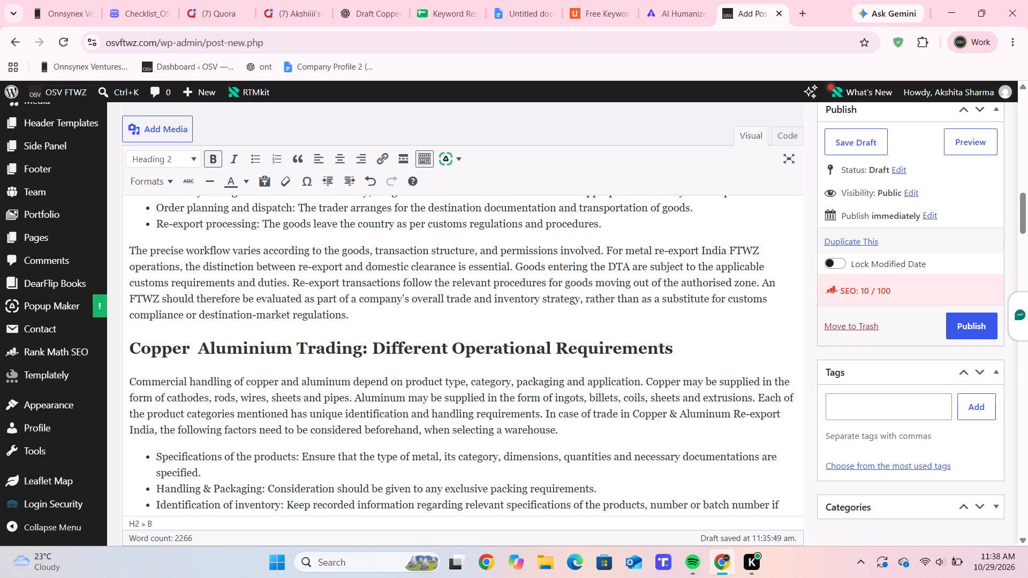
pyautogui.hotkey('shift', '&')
# Read through the rest of the article and re-examine the Rank Math Basic SEO and Additional checks.
pyautogui.scroll(-1, 273, 355)
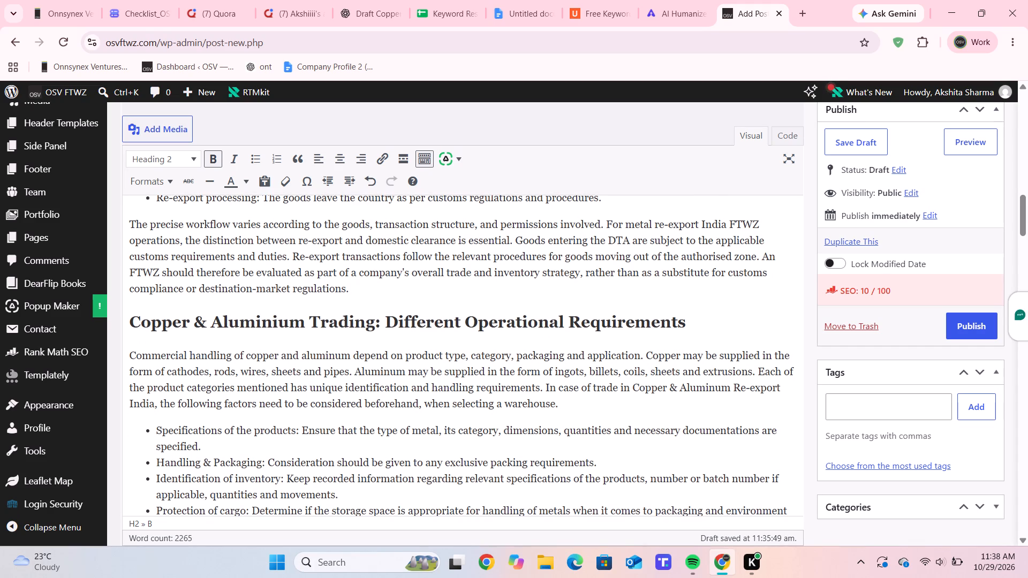
pyautogui.scroll(-1, 273, 355)
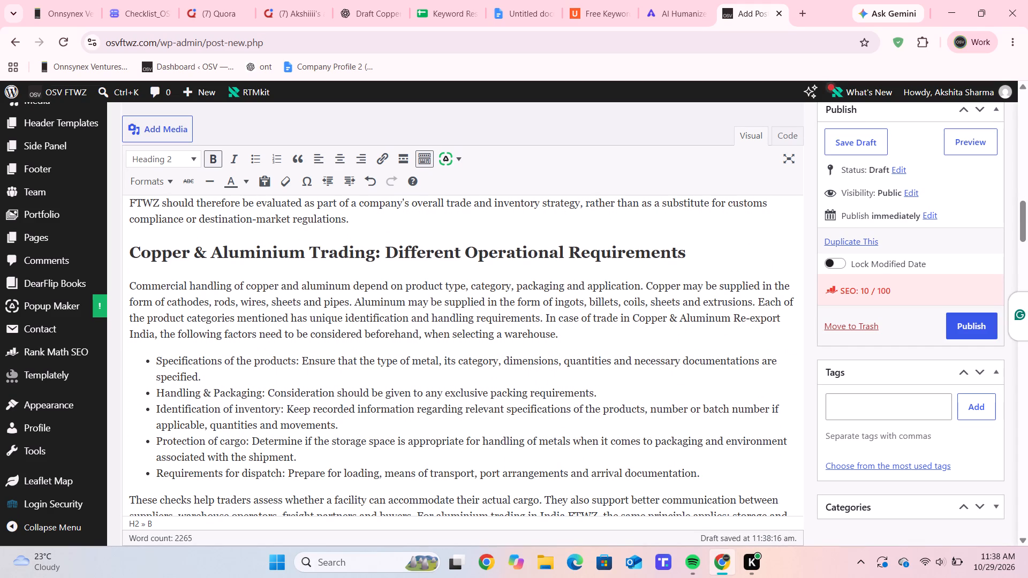
pyautogui.scroll(-2, 523, 370)
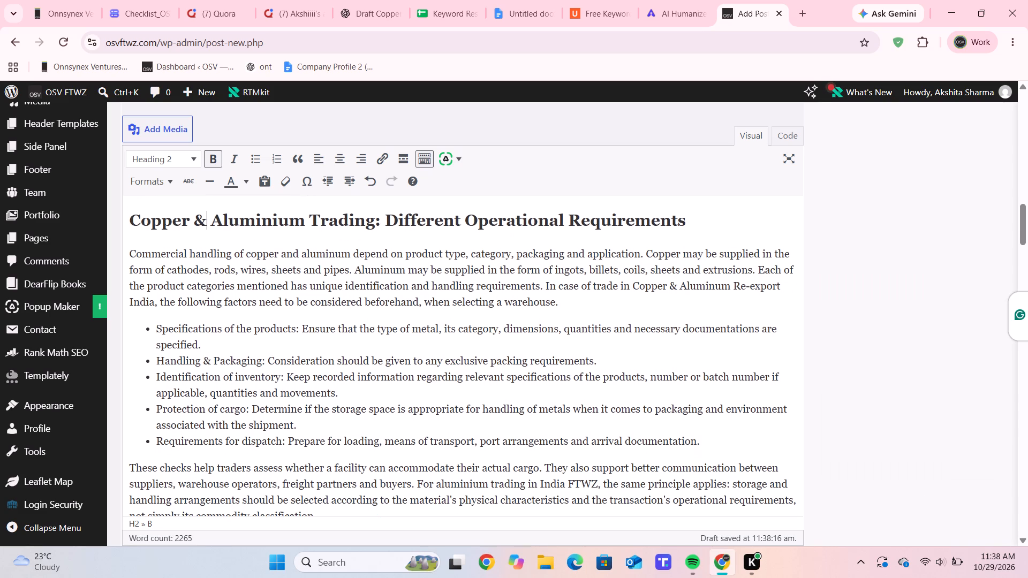
pyautogui.scroll(-3, 523, 370)
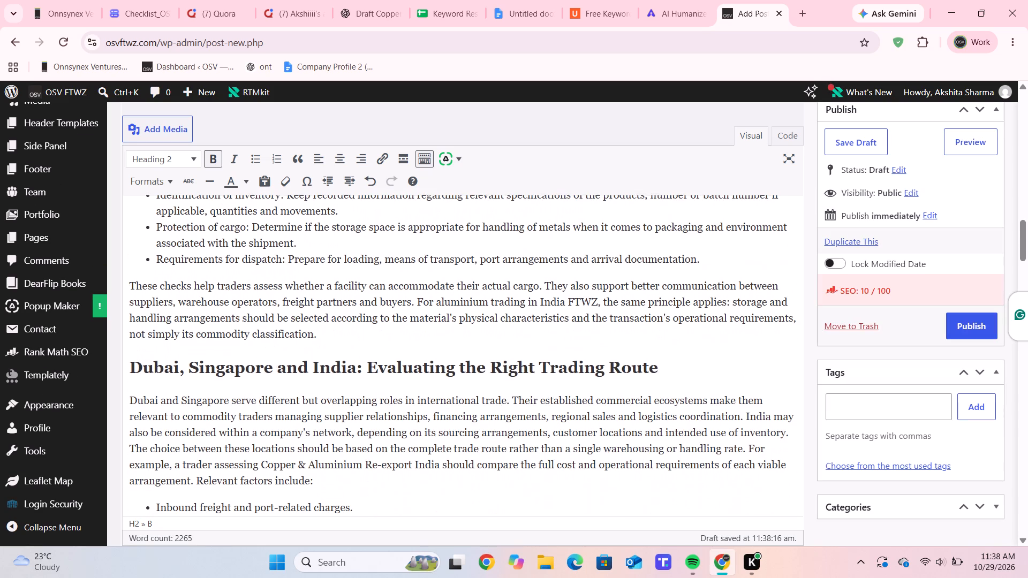
pyautogui.scroll(-6, 523, 370)
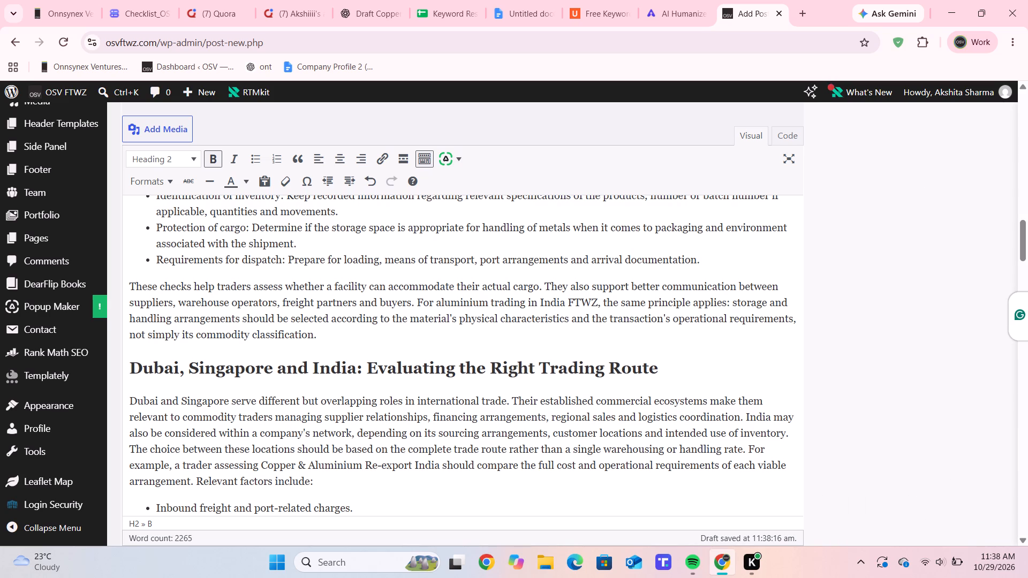
pyautogui.scroll(-3, 523, 370)
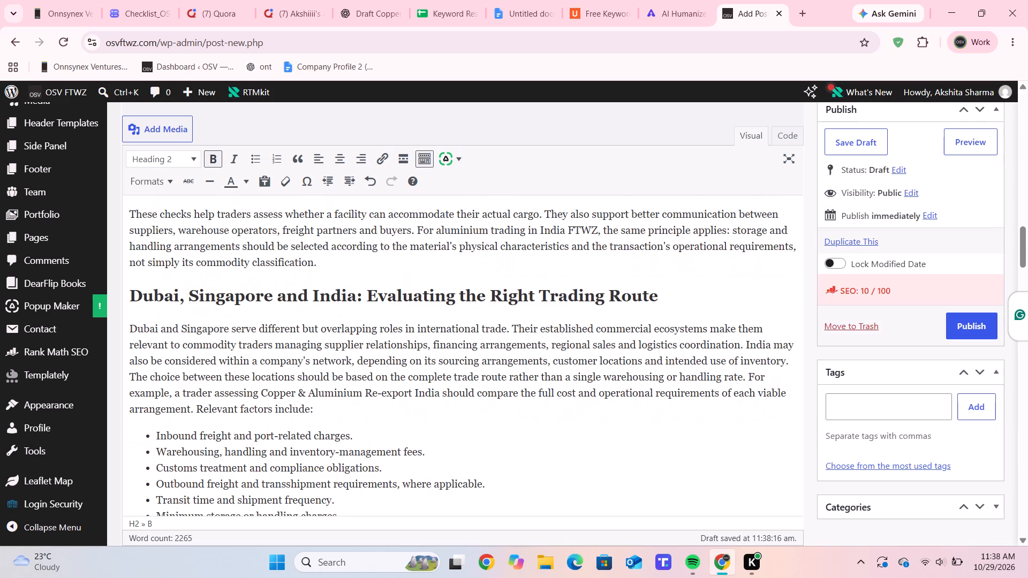
pyautogui.scroll(-1, 432, 461)
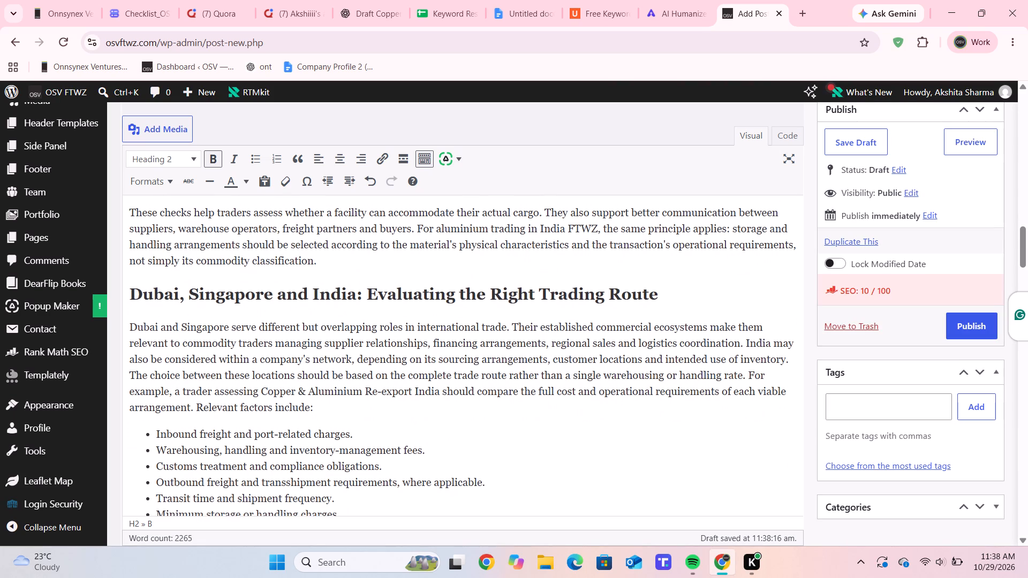
pyautogui.scroll(-4, 432, 461)
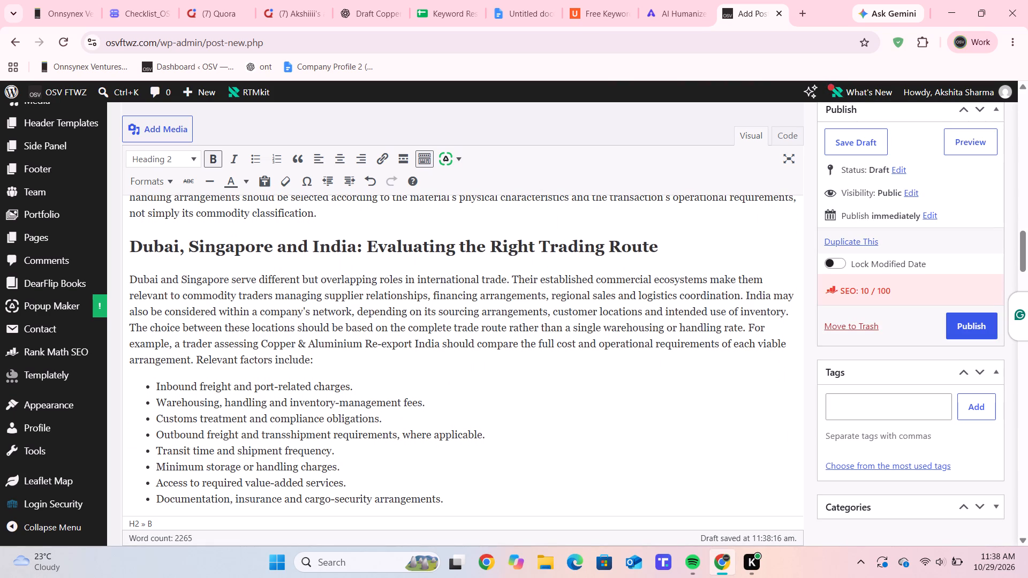
pyautogui.scroll(-18, 432, 461)
pyautogui.scroll(-4, 432, 461)
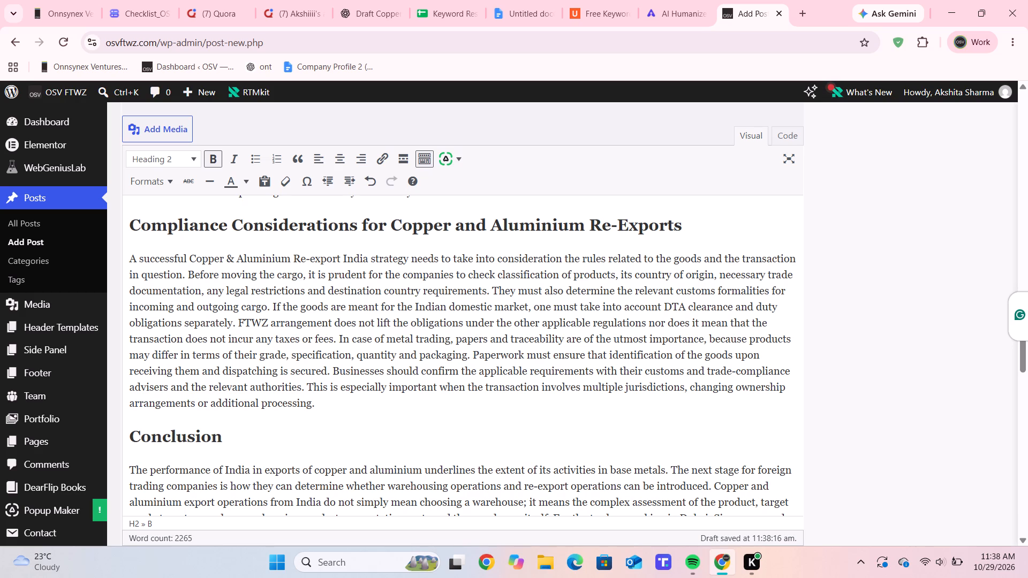
pyautogui.scroll(-12, 432, 461)
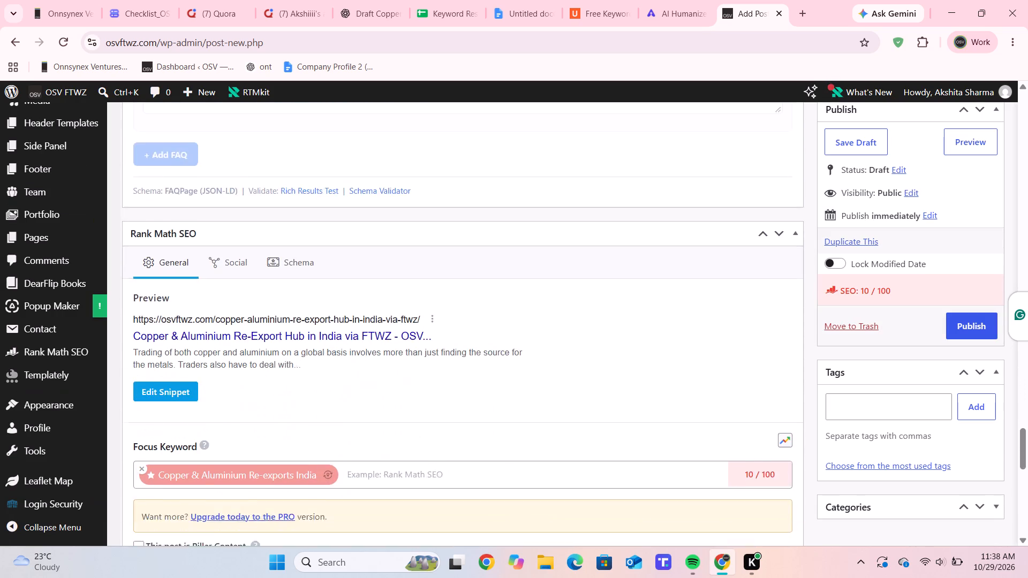
pyautogui.scroll(-8, 432, 461)
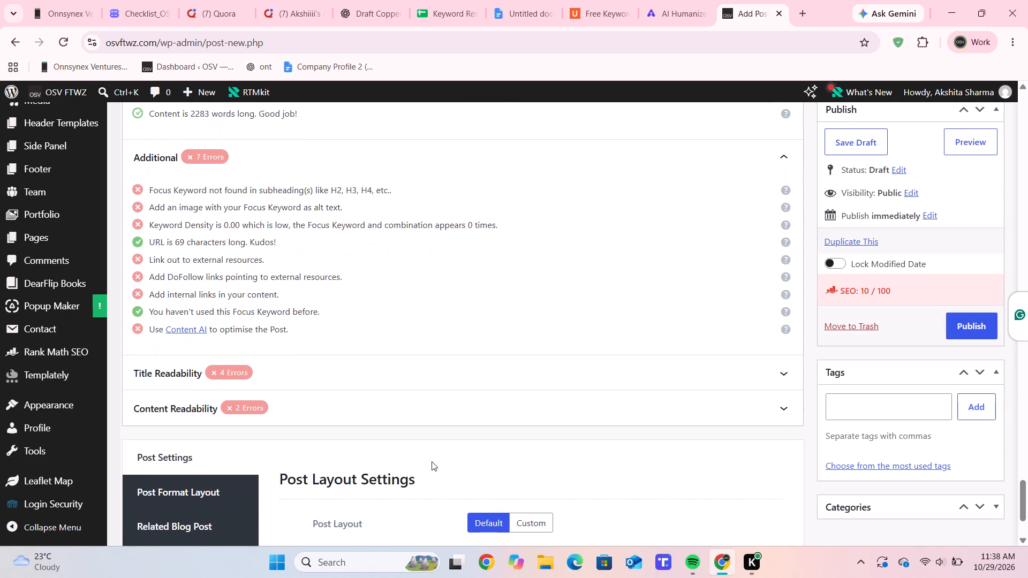
pyautogui.scroll(3, 432, 461)
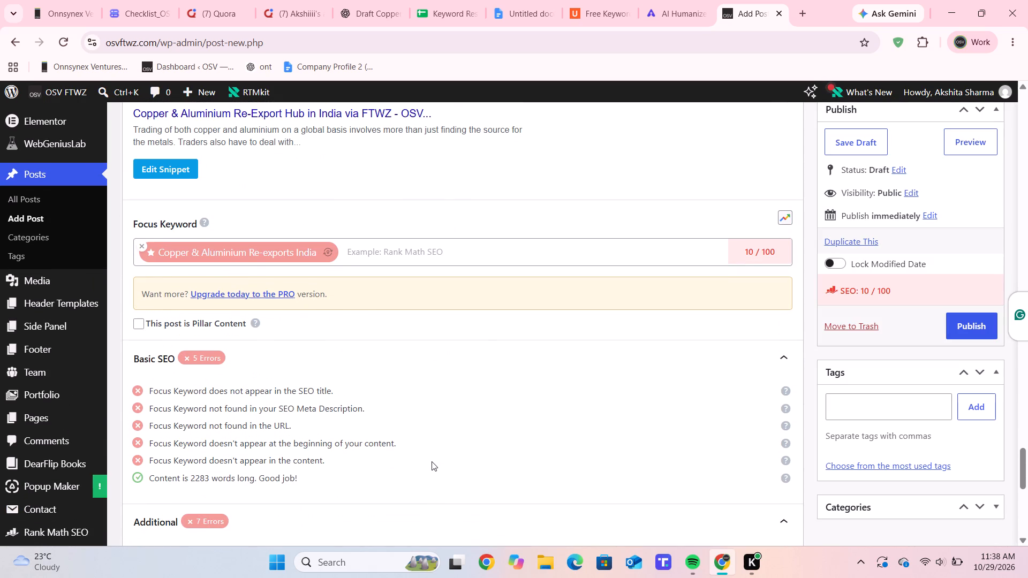
pyautogui.scroll(2, 432, 462)
# Reword the compliance heading as "Compliance Considerations for Copper & Aluminium Re-Exports India" to include the focus keyword.
pyautogui.scroll(13, 432, 462)
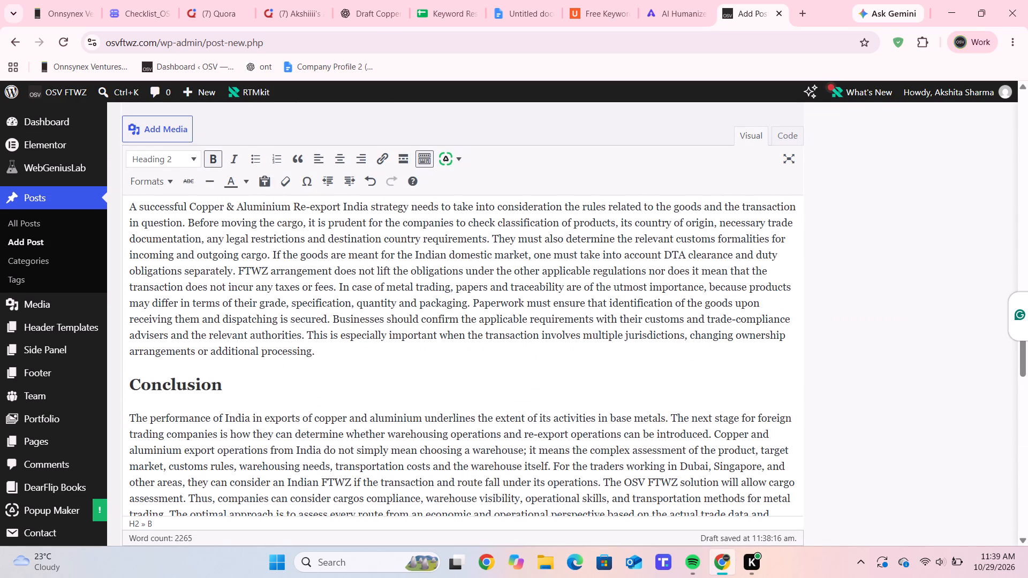
pyautogui.scroll(1, 435, 474)
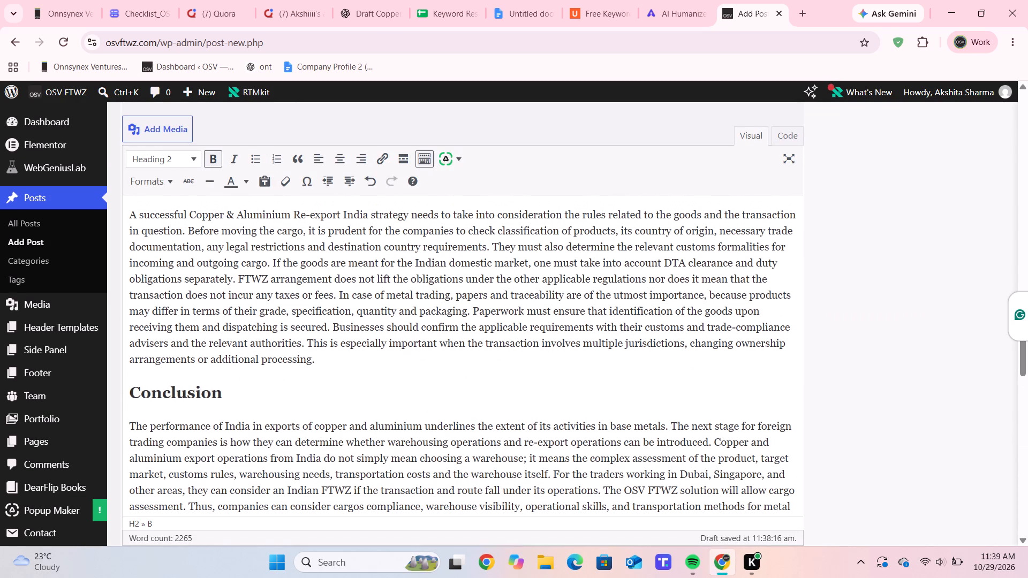
pyautogui.scroll(2, 435, 474)
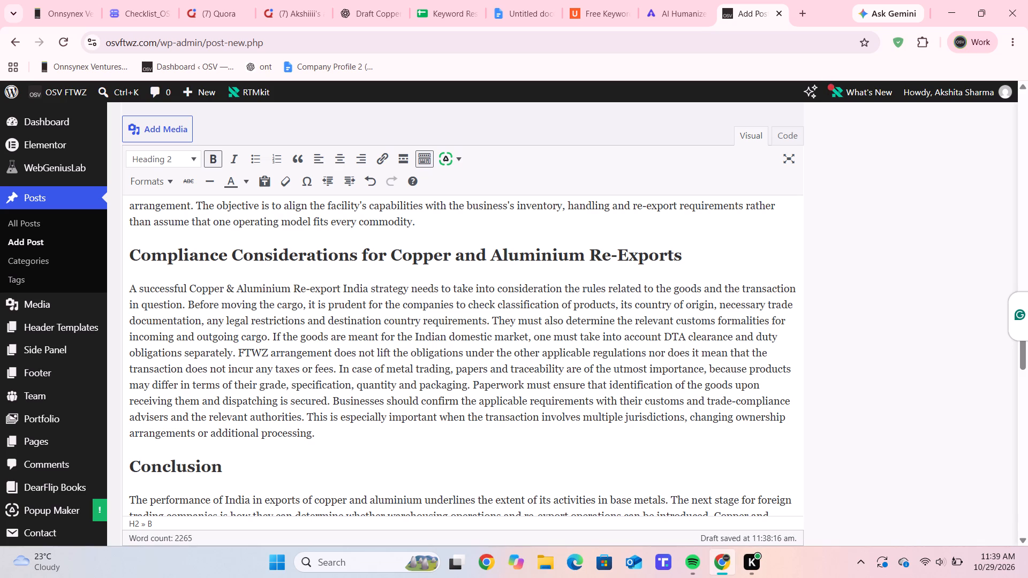
pyautogui.click(489, 252)
pyautogui.press('BackSpace')
pyautogui.press('BackSpace')
pyautogui.press('BackSpace')
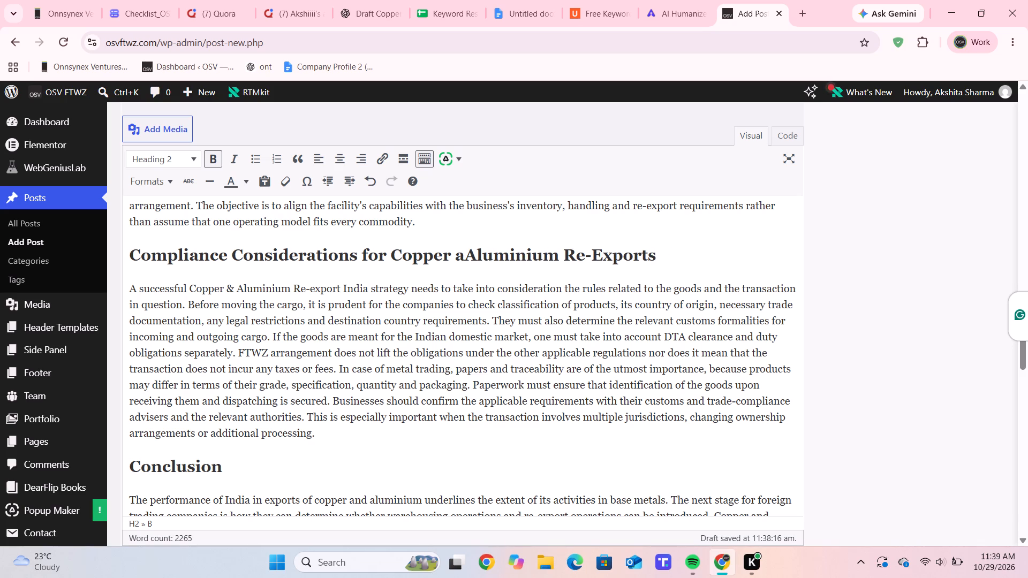
pyautogui.press('BackSpace')
pyautogui.write('&')
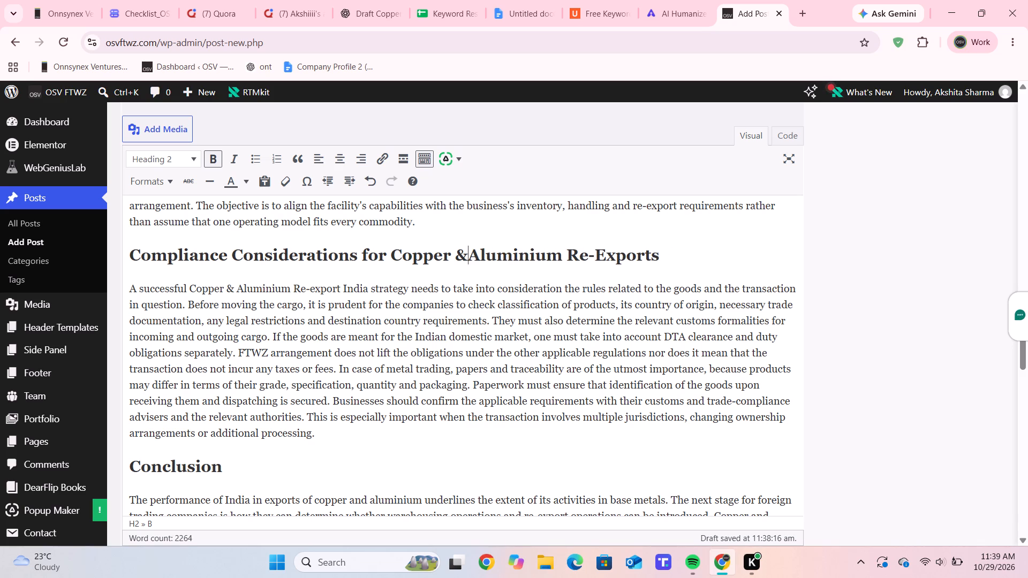
pyautogui.press('space')
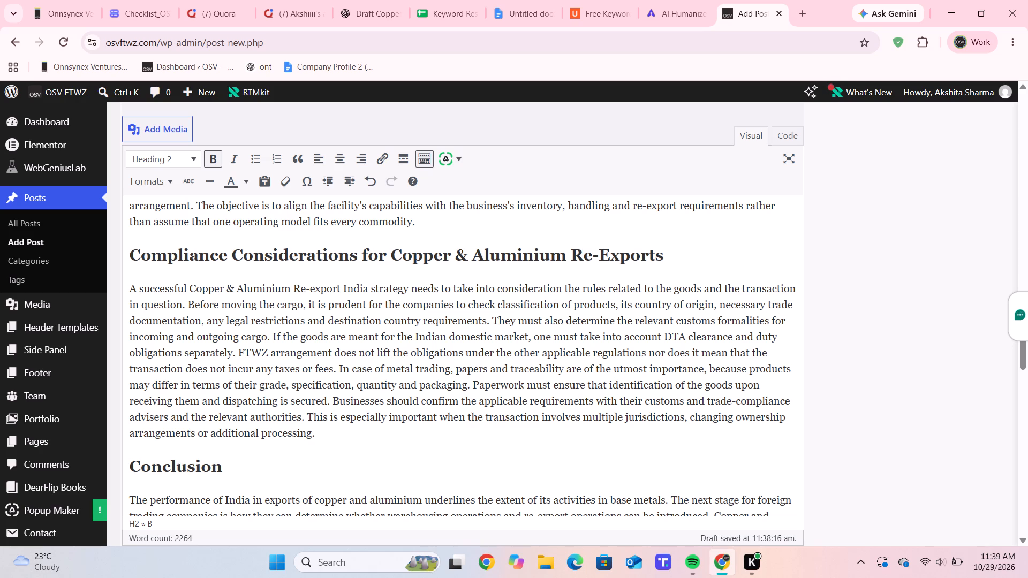
pyautogui.click(684, 252)
pyautogui.press('space')
pyautogui.write('India')
# Re-examine the Rank Math Basic SEO and Additional checks after the compliance heading change.
pyautogui.scroll(-3, 684, 252)
pyautogui.scroll(-2, 624, 360)
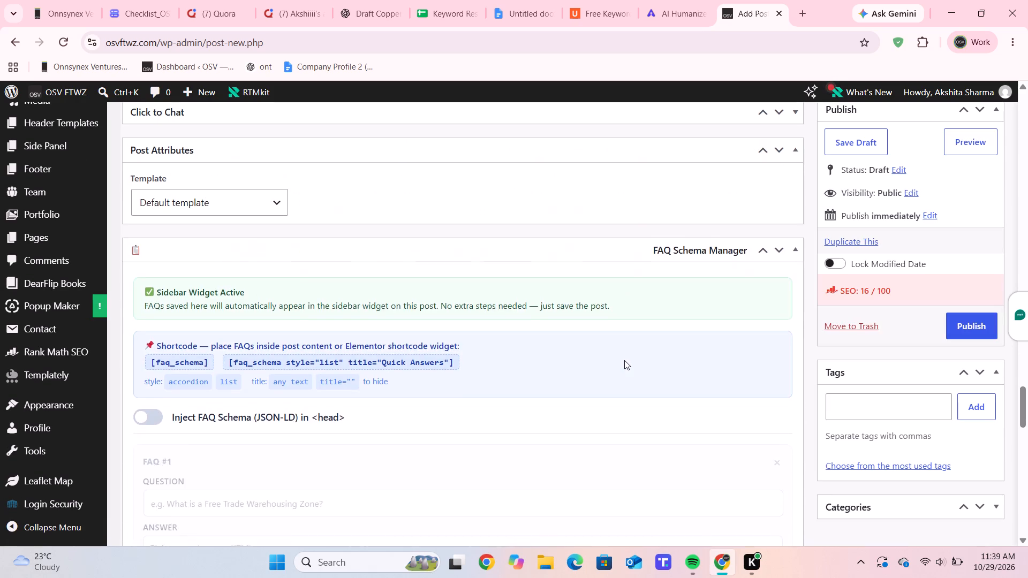
pyautogui.scroll(-9, 624, 360)
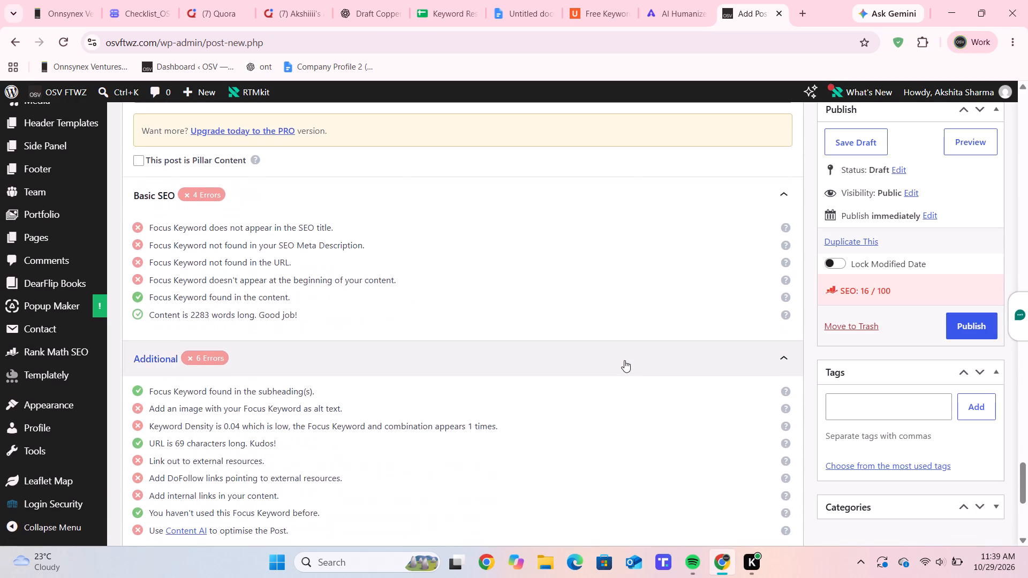
pyautogui.scroll(-2, 624, 360)
pyautogui.scroll(12, 624, 360)
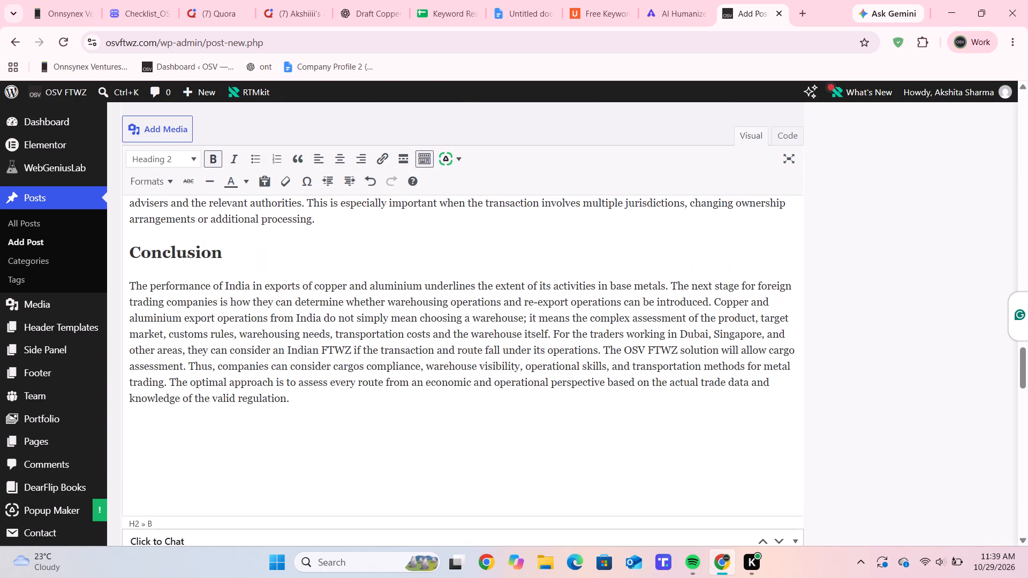
# In the opening paragraph of the OSV FTWZ warehousing support section, reword the keyword phrase as "Copper and Aluminum Re-exports India".
pyautogui.scroll(1, 624, 360)
pyautogui.scroll(5, 568, 399)
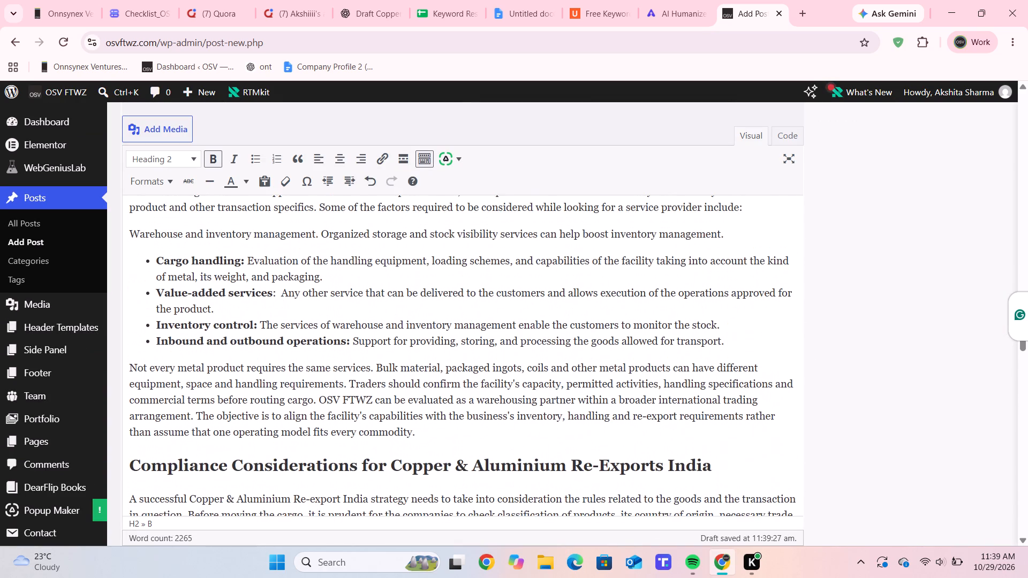
pyautogui.scroll(2, 568, 399)
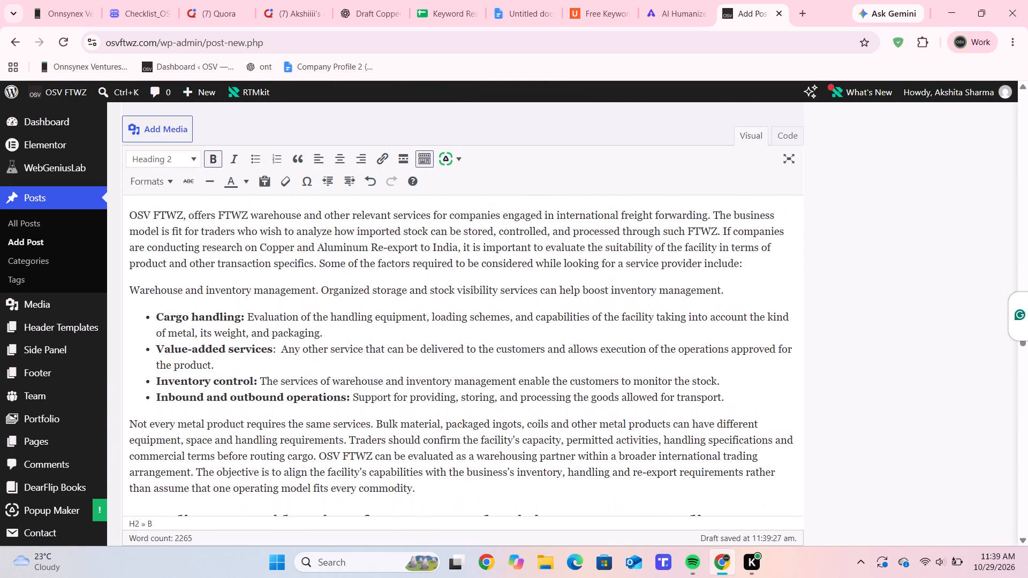
pyautogui.scroll(2, 568, 399)
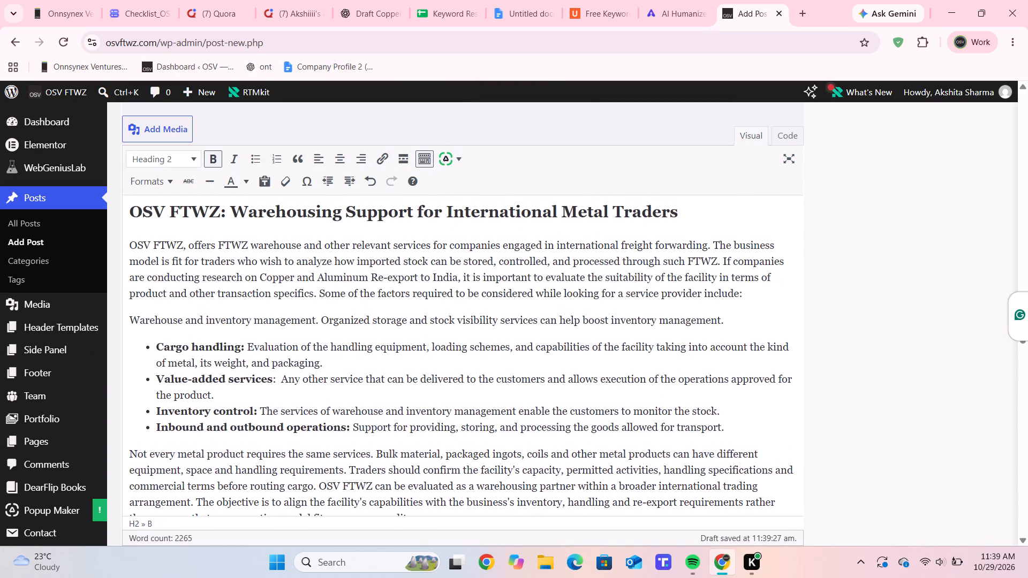
pyautogui.scroll(1, 568, 399)
pyautogui.click(417, 279)
pyautogui.press('s')
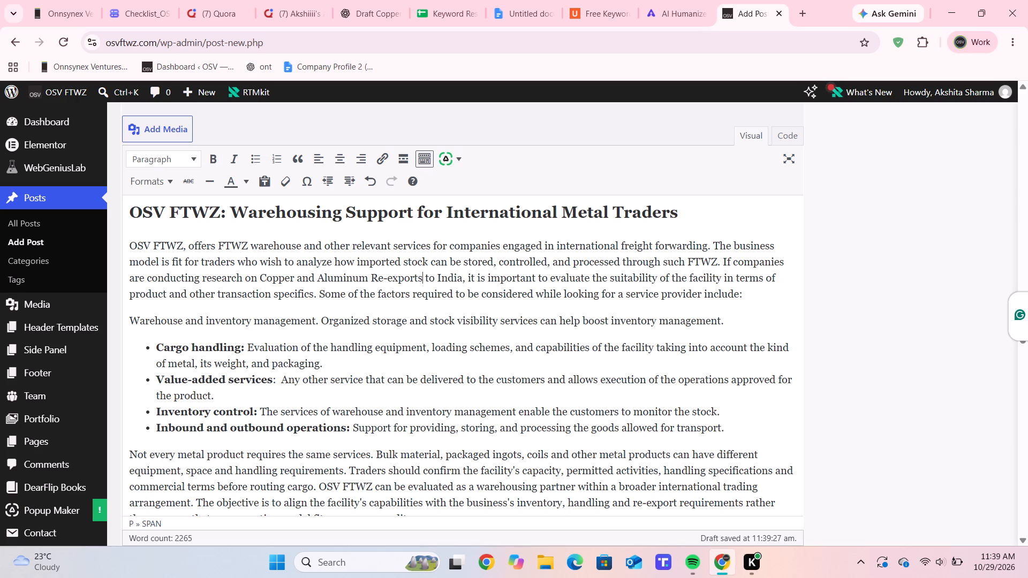
pyautogui.click(436, 283)
pyautogui.press('BackSpace')
pyautogui.press('BackSpace')
pyautogui.press('BackSpace')
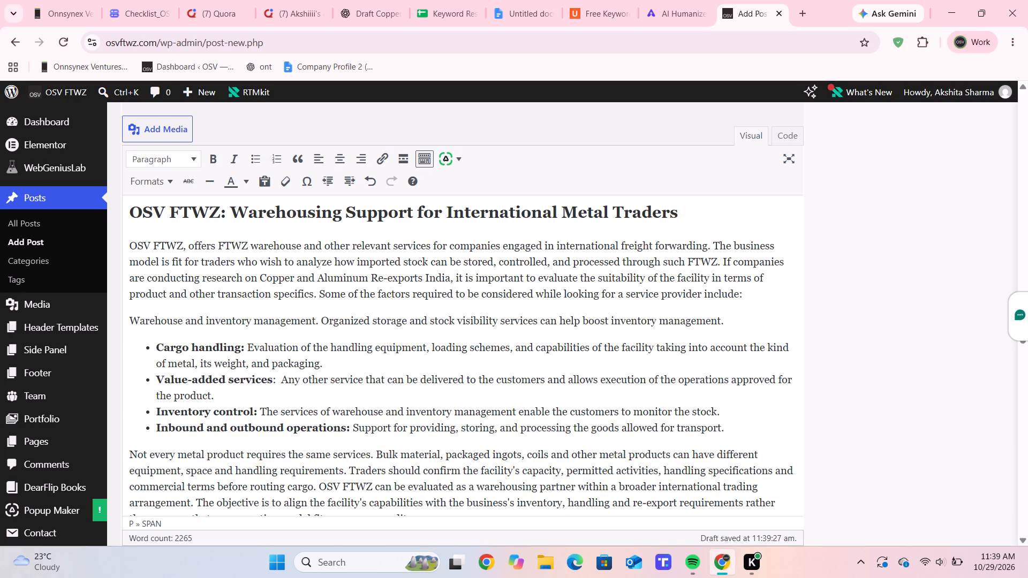
# Change "Re-export India" to "Re-exports India" in the paragraph below the base metals export table.
pyautogui.scroll(4, 436, 283)
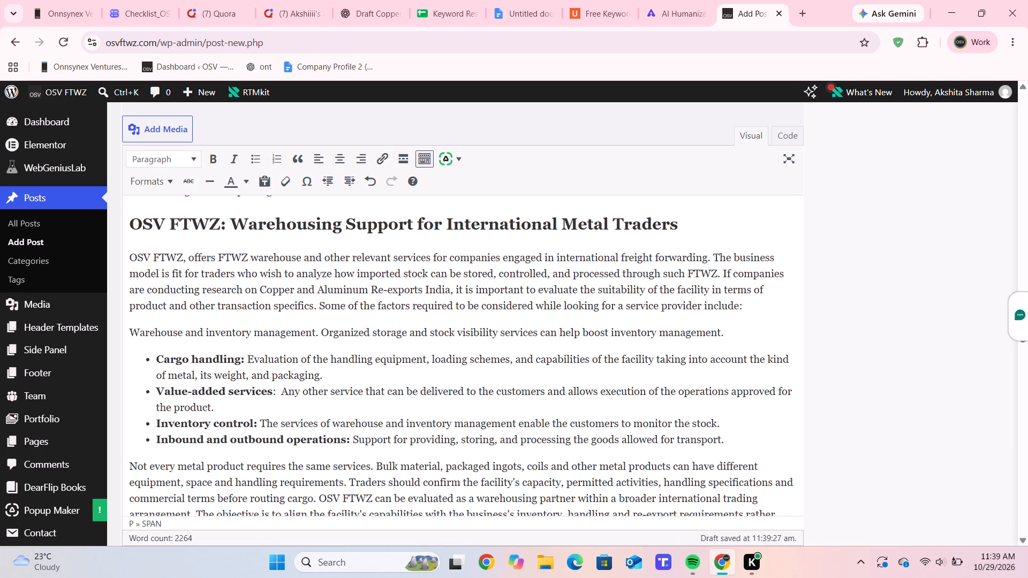
pyautogui.scroll(1, 436, 283)
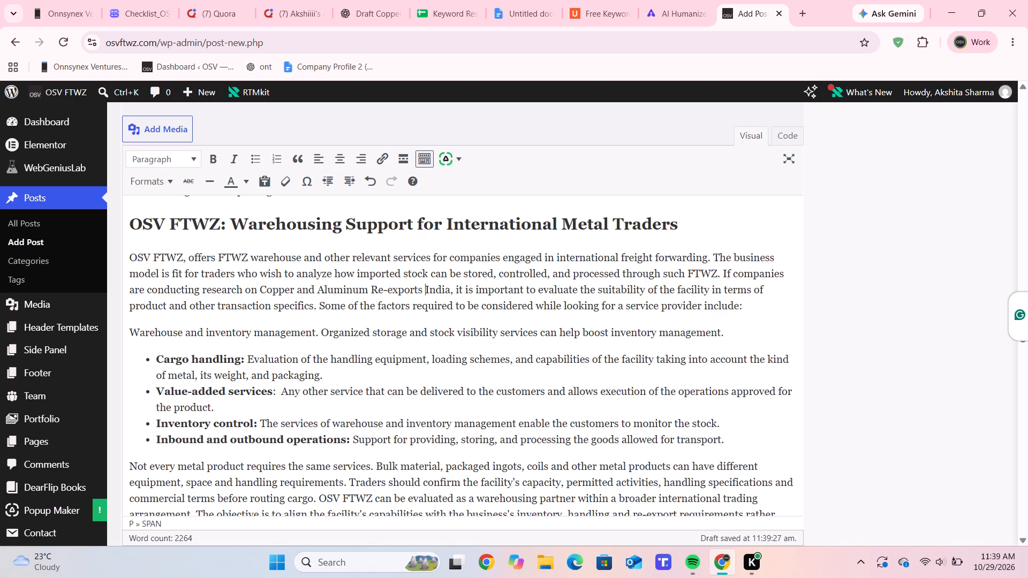
pyautogui.scroll(2, 442, 305)
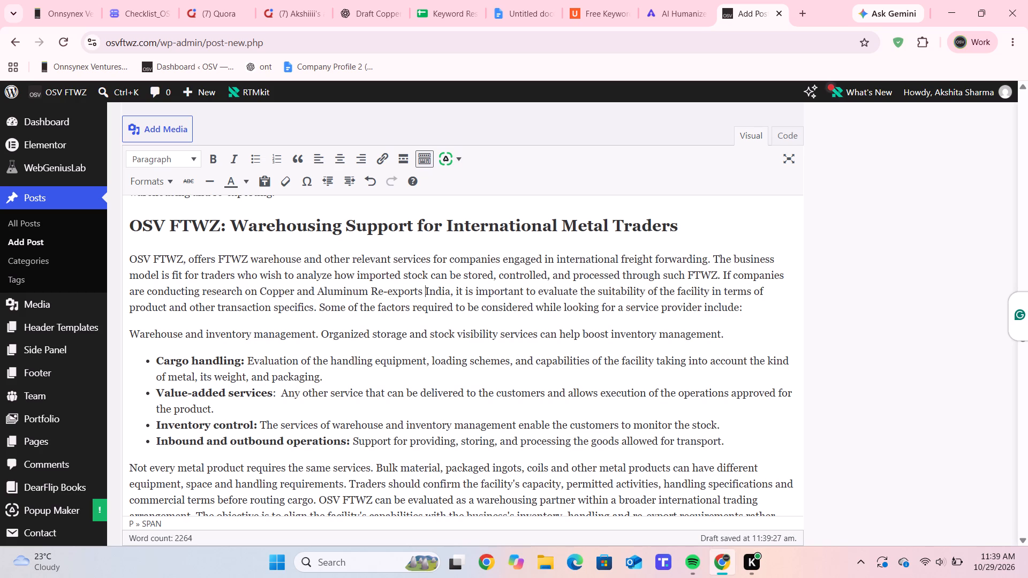
pyautogui.scroll(2, 442, 305)
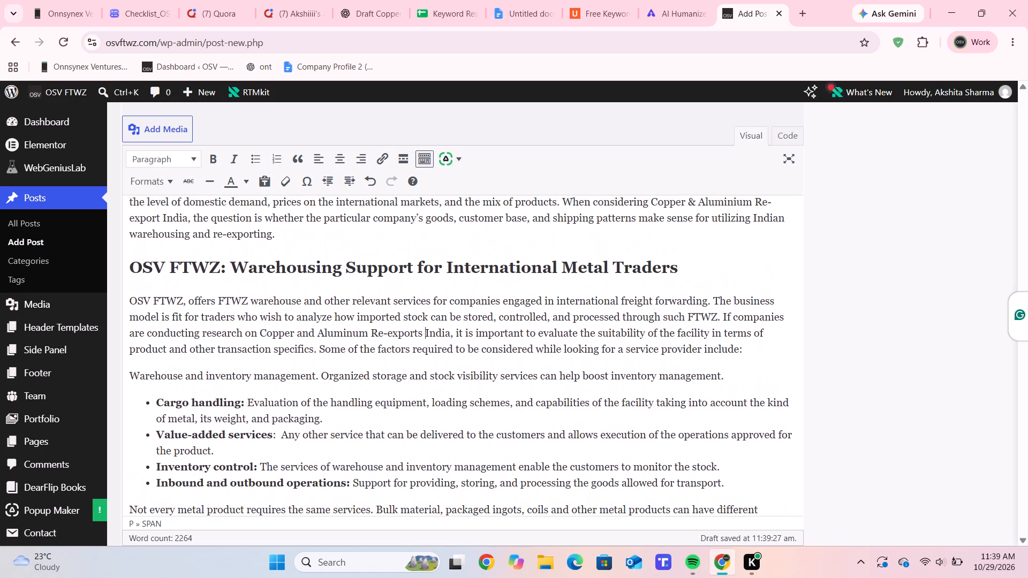
pyautogui.scroll(1, 442, 305)
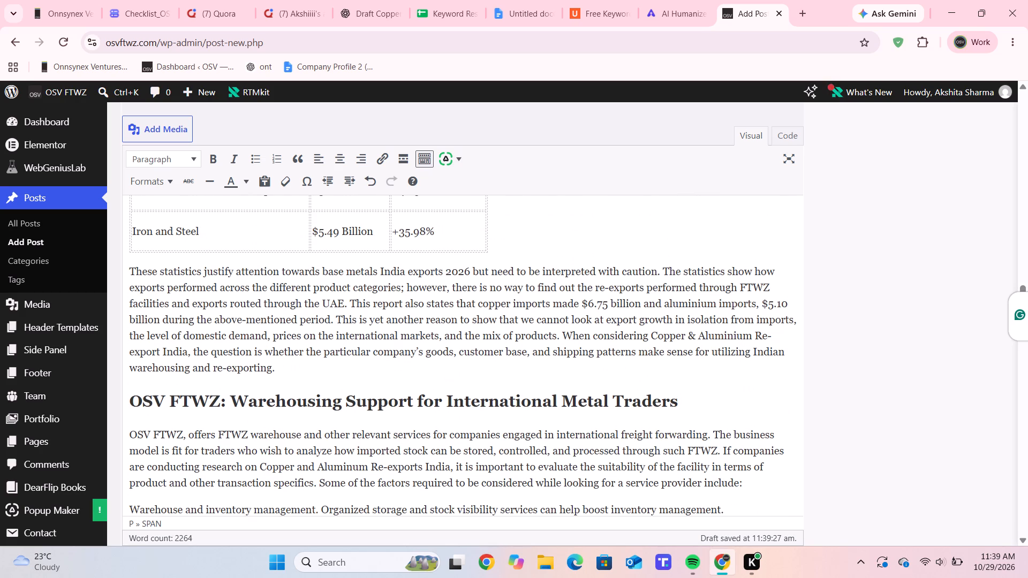
pyautogui.scroll(5, 442, 305)
pyautogui.scroll(-1, 443, 309)
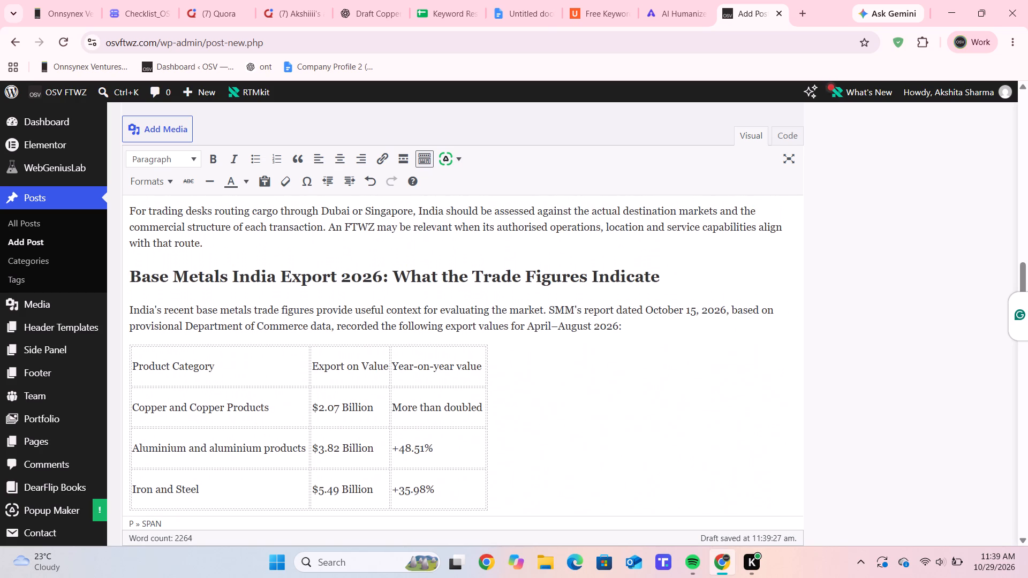
pyautogui.scroll(-2, 444, 316)
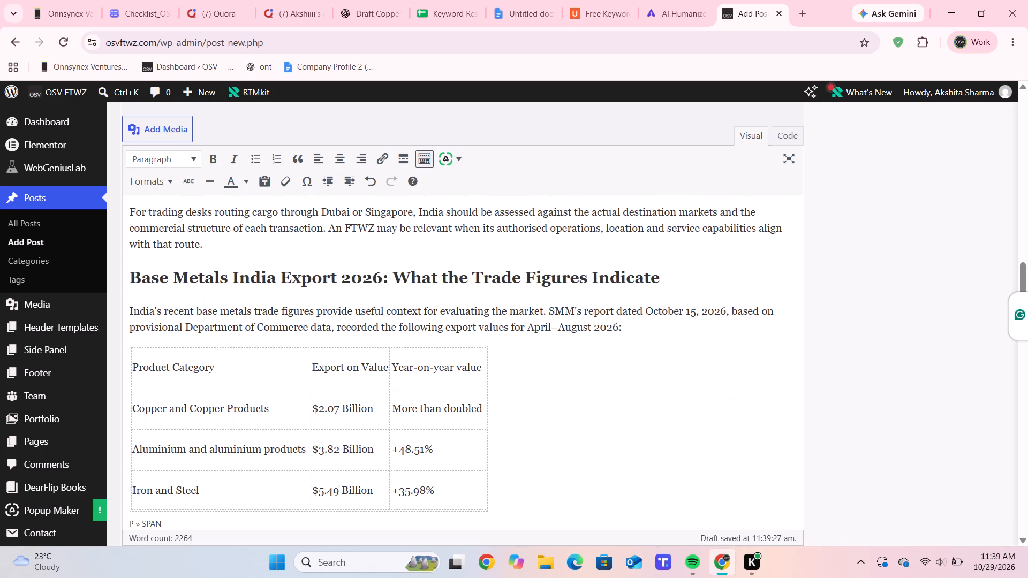
pyautogui.scroll(-1, 444, 316)
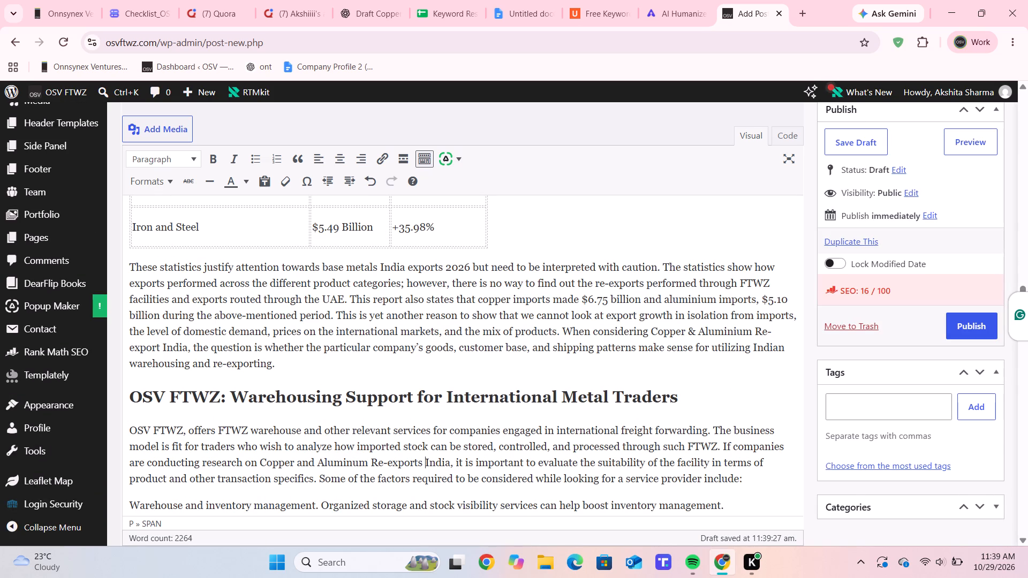
pyautogui.click(159, 347)
pyautogui.press('s')
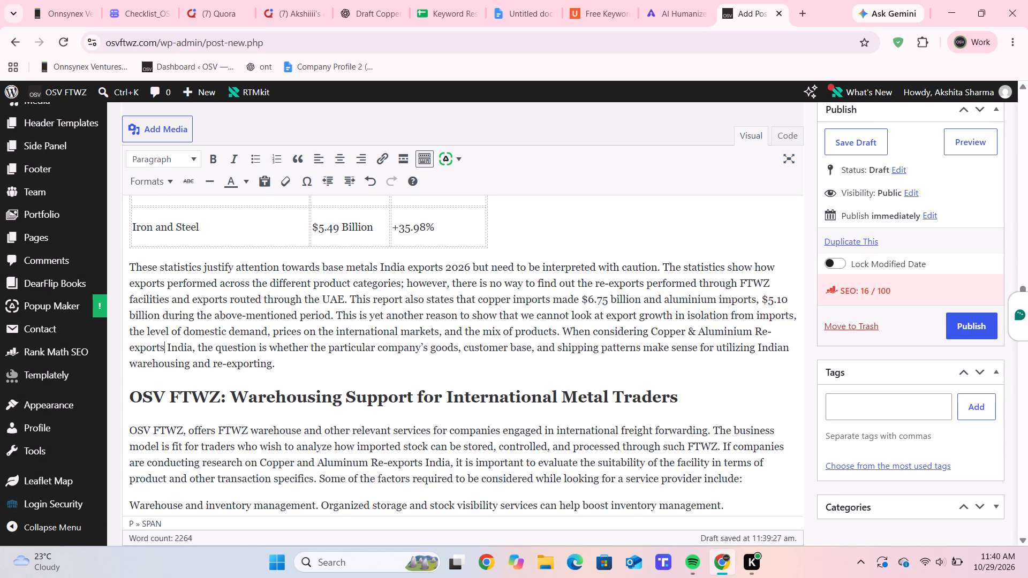
# Merge the paragraph starting "For trading desks routing cargo" into the preceding paragraph about the lowest quoted storage rate.
pyautogui.scroll(7, 260, 326)
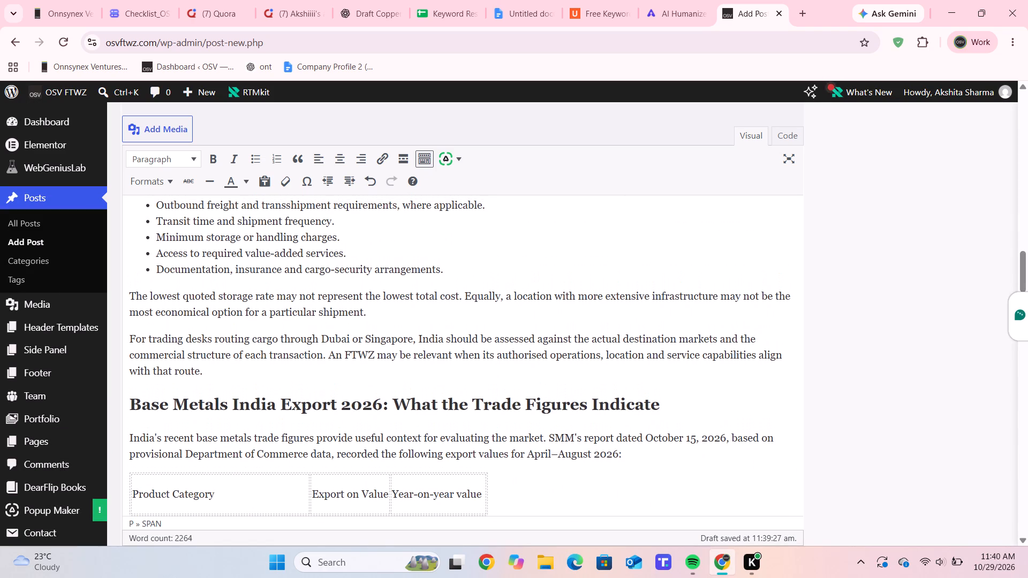
pyautogui.scroll(2, 260, 326)
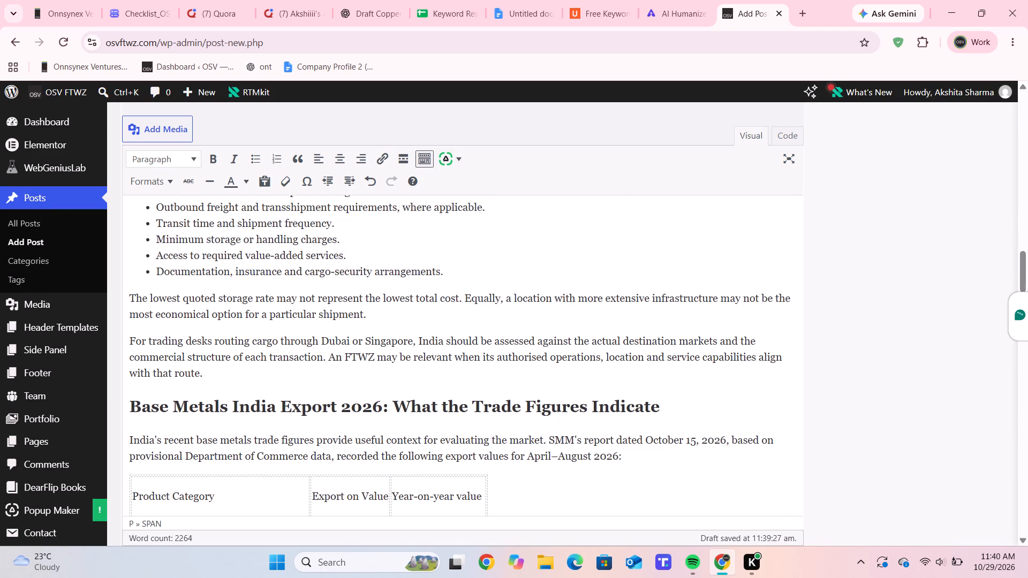
pyautogui.scroll(1, 260, 326)
pyautogui.click(126, 339)
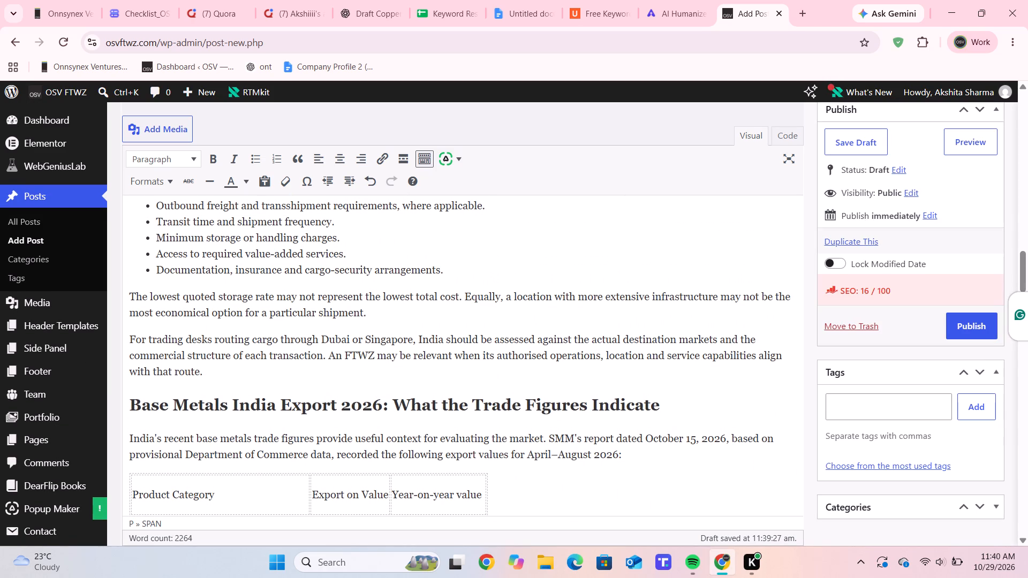
pyautogui.press('BackSpace')
pyautogui.press('space')
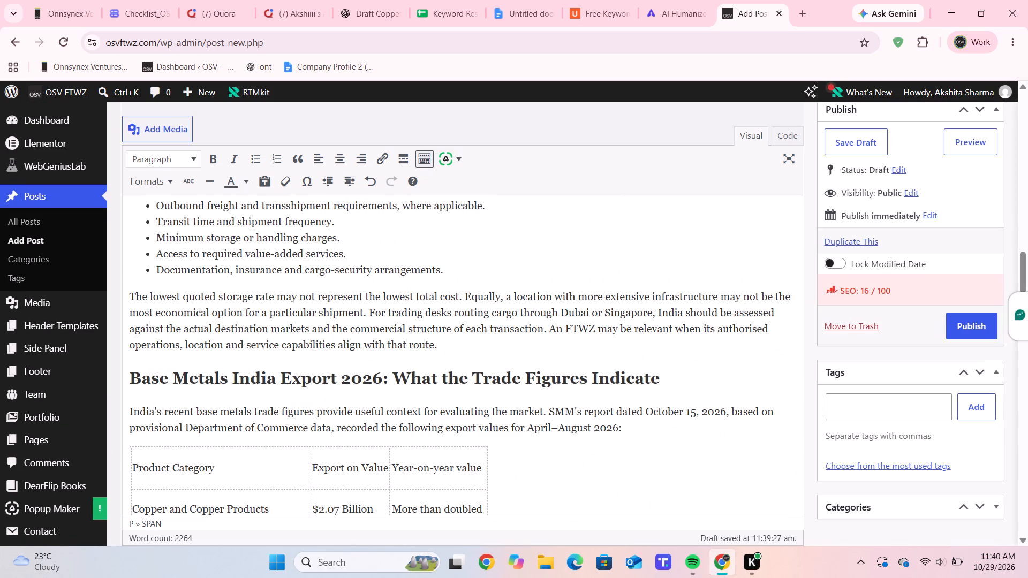
# Change "Re-export India" to "Re-exports India" in the opening paragraph of the Dubai, Singapore and India trading route section.
pyautogui.scroll(5, 126, 339)
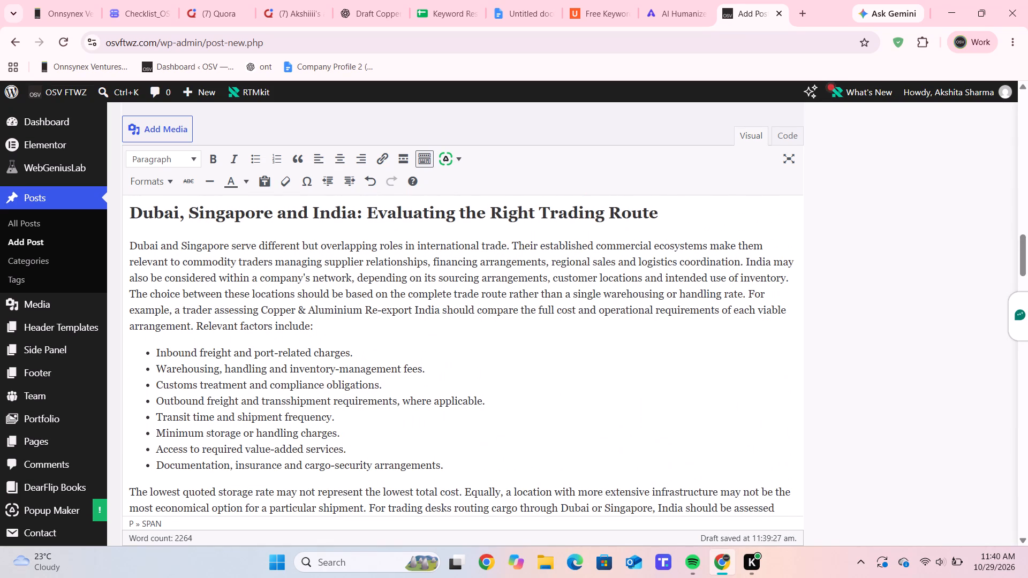
pyautogui.click(410, 309)
pyautogui.press('s')
pyautogui.press('BackSpace')
pyautogui.press('Right')
pyautogui.press('s')
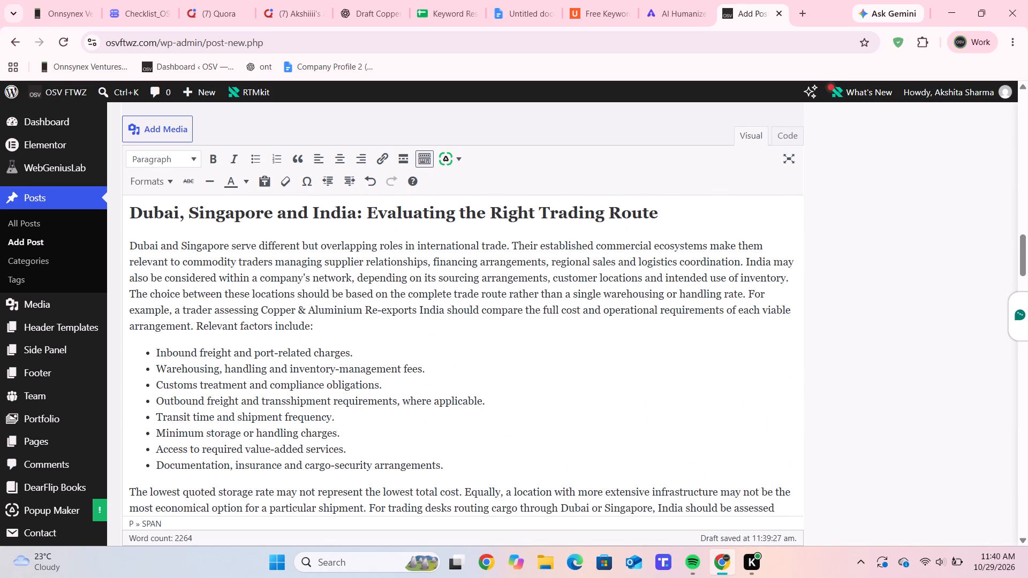
# Reword the "Copper & Aluminium Trading" heading as "Copper & Aluminium Re-export India: Different Operational Requirements".
pyautogui.scroll(4, 398, 288)
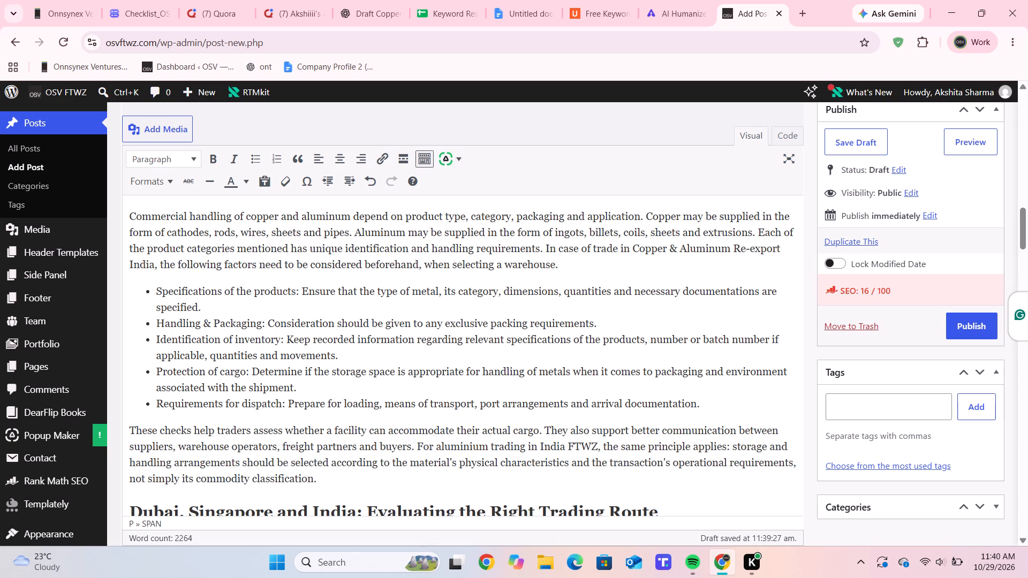
pyautogui.scroll(3, 398, 288)
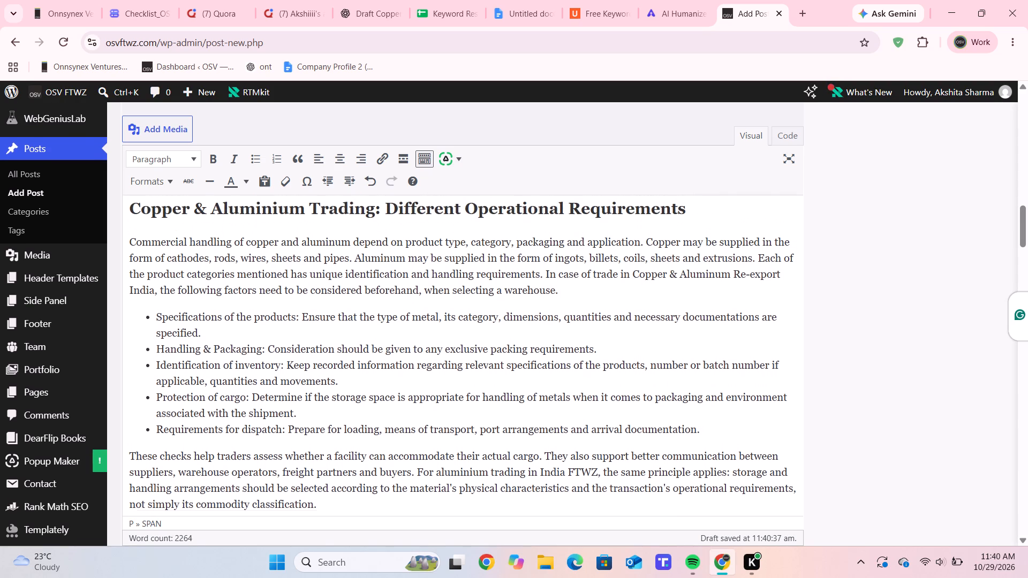
pyautogui.scroll(2, 393, 328)
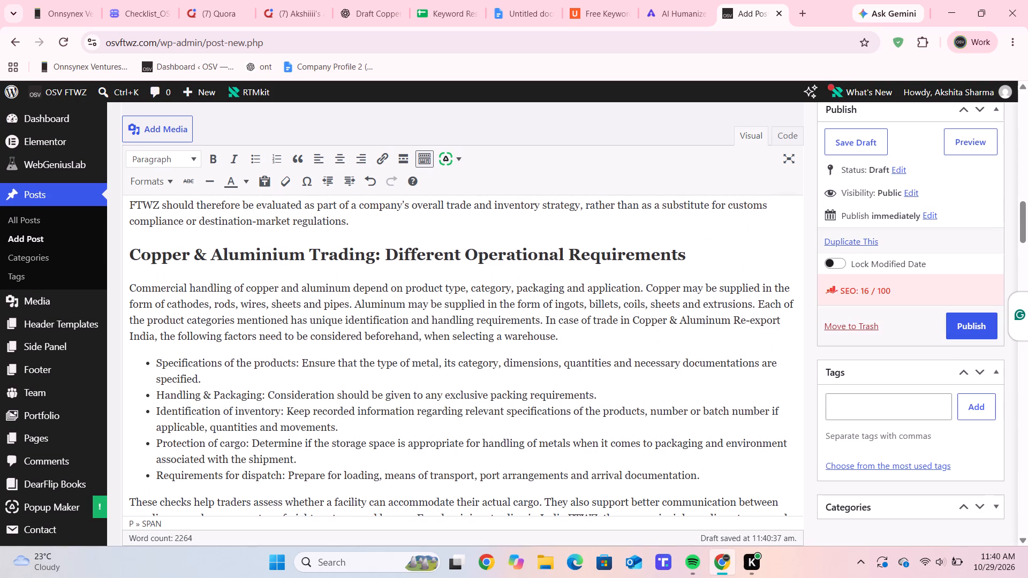
pyautogui.click(373, 254)
pyautogui.press('Delete')
pyautogui.press('.')
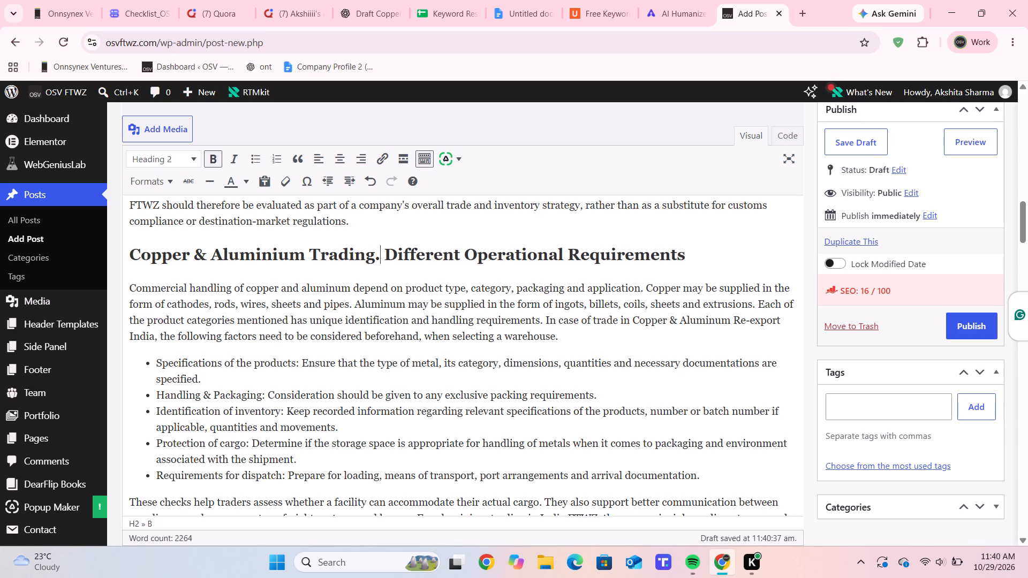
pyautogui.press('BackSpace')
pyautogui.press('BackSpace')
pyautogui.press('BackSpace')
pyautogui.press('BackSpace')
pyautogui.press('BackSpace')
pyautogui.press('BackSpace')
pyautogui.press('BackSpace')
pyautogui.press('BackSpace')
pyautogui.press('BackSpace')
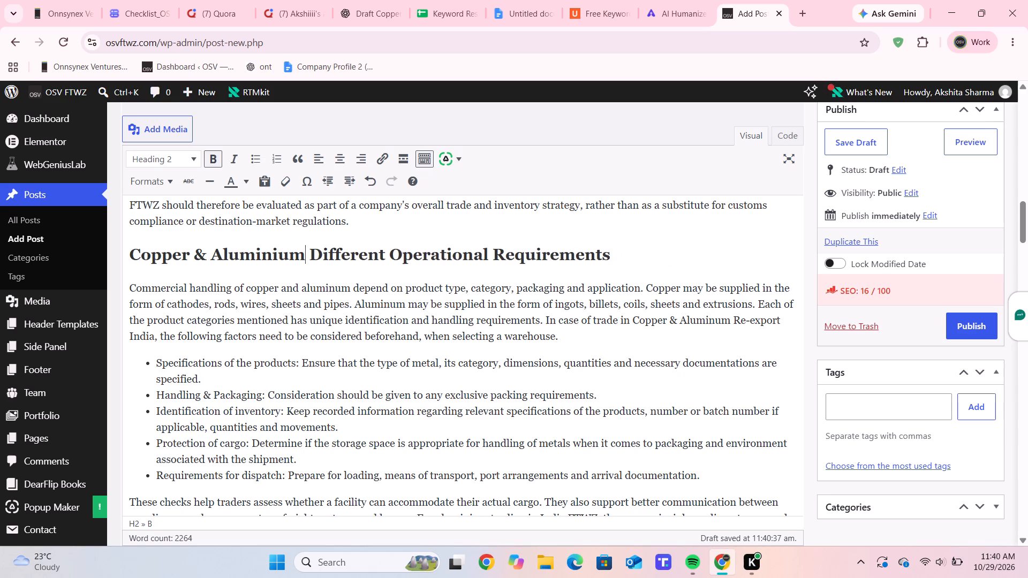
pyautogui.press('space')
pyautogui.write('Re')
pyautogui.write('-export')
pyautogui.press('space')
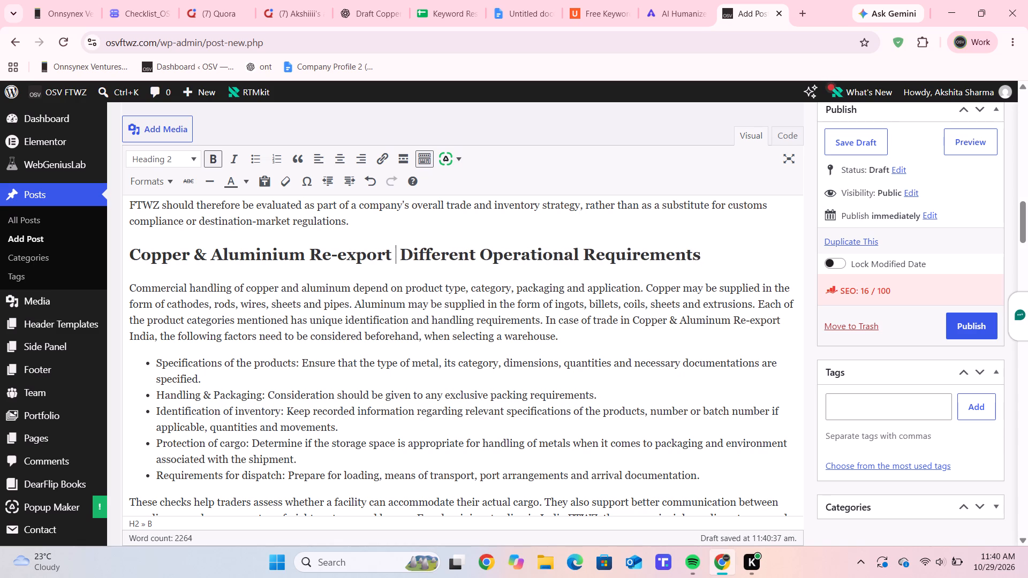
pyautogui.press('n')
pyautogui.press('BackSpace')
pyautogui.write('India:')
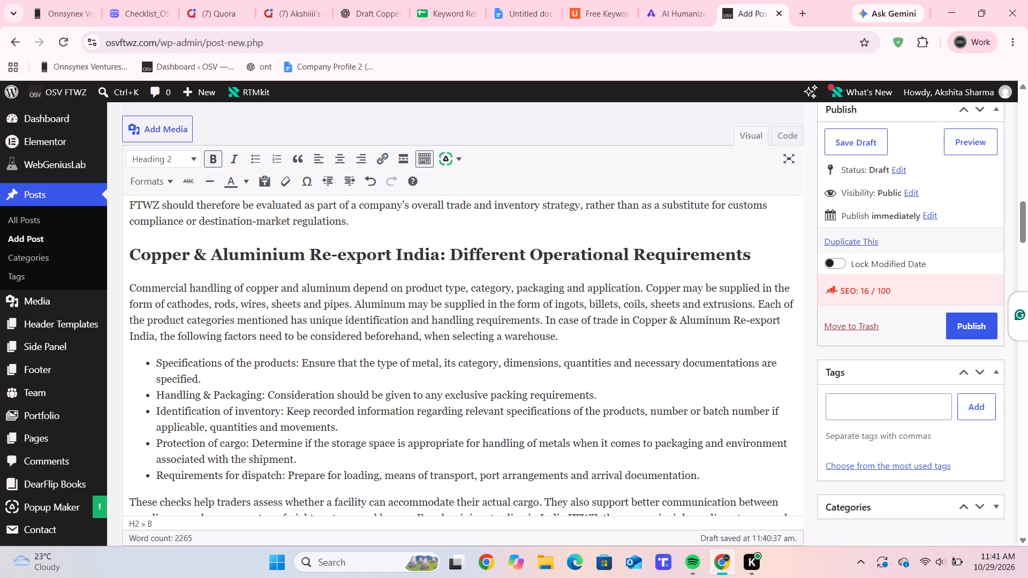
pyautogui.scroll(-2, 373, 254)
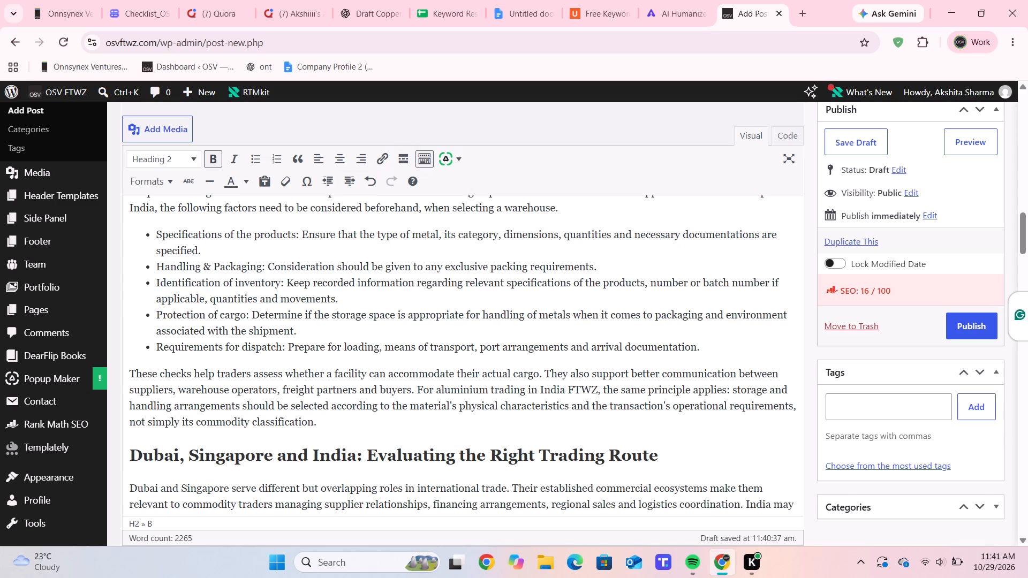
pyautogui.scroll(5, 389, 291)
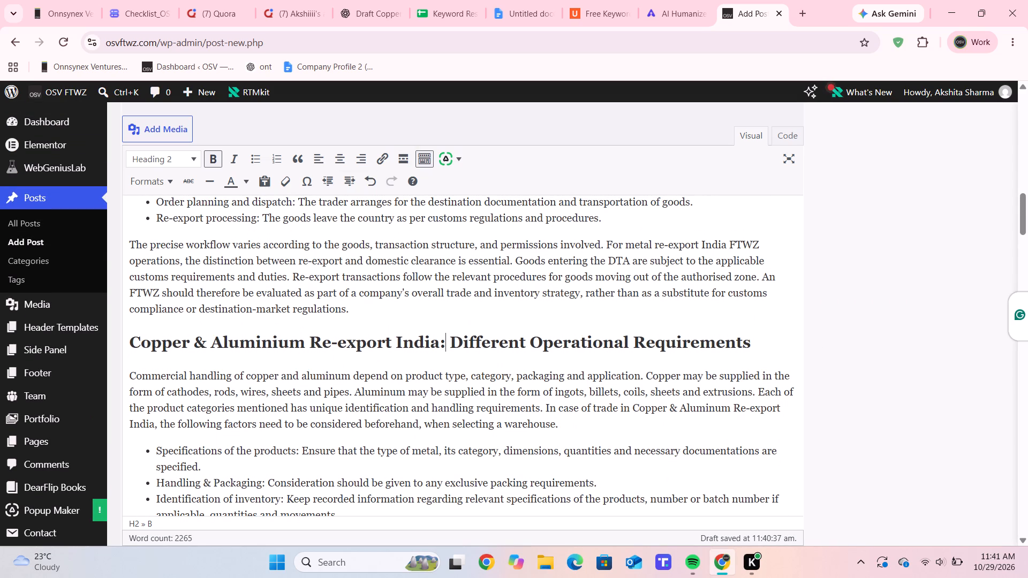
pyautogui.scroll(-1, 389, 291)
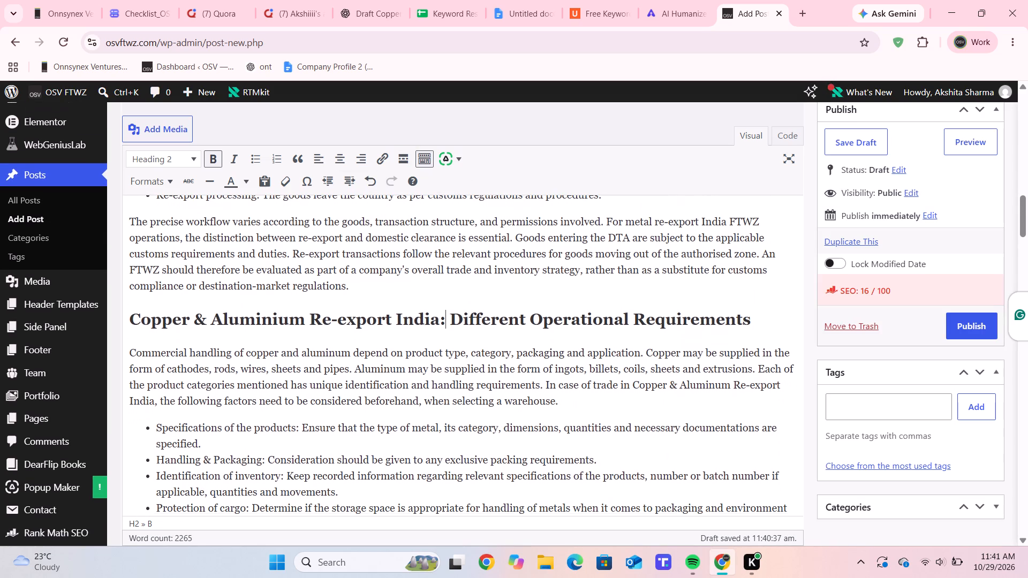
# Change "Re-export India" to "Re-exports India" in the opening paragraph under "Why Metal Traders Consider India for Re-Export Operations".
pyautogui.scroll(-1, 389, 291)
pyautogui.scroll(2, 389, 291)
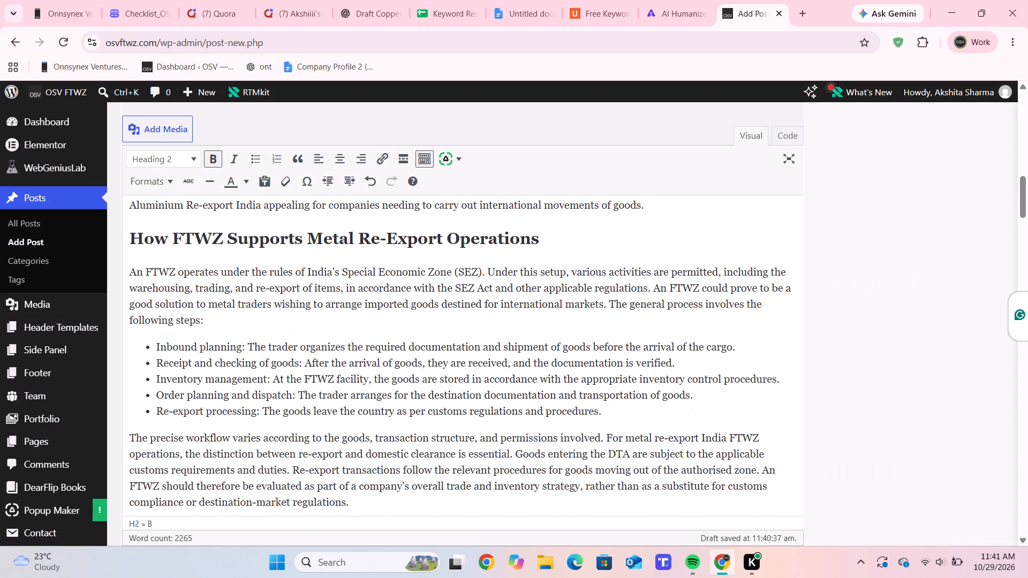
pyautogui.scroll(1, 389, 291)
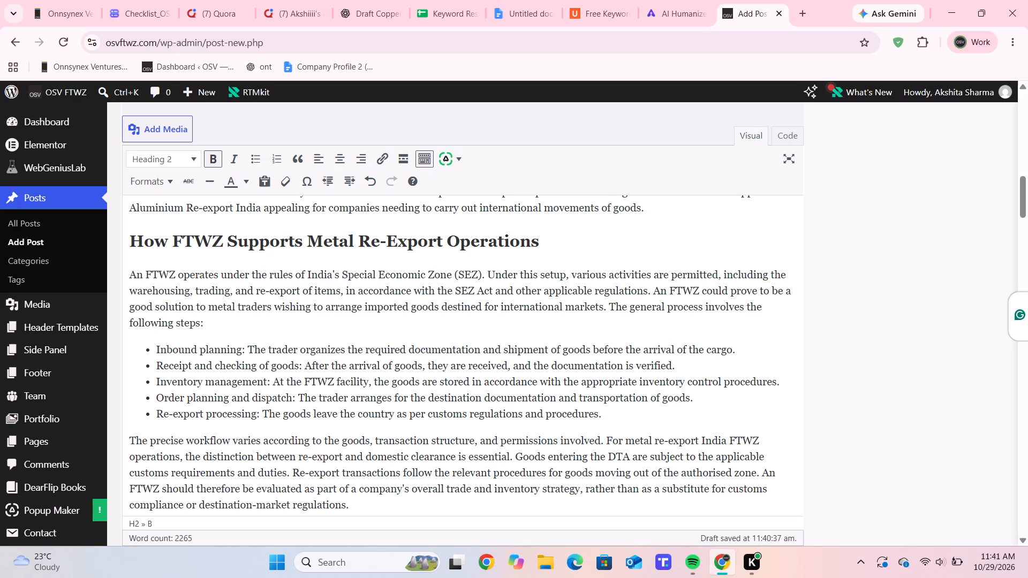
pyautogui.scroll(-2, 389, 291)
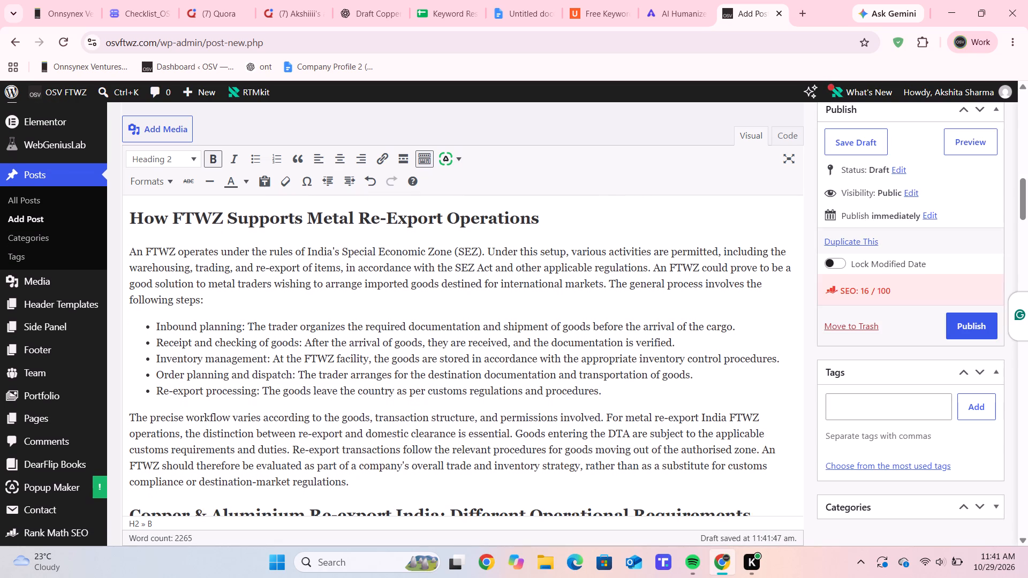
pyautogui.scroll(-2, 389, 291)
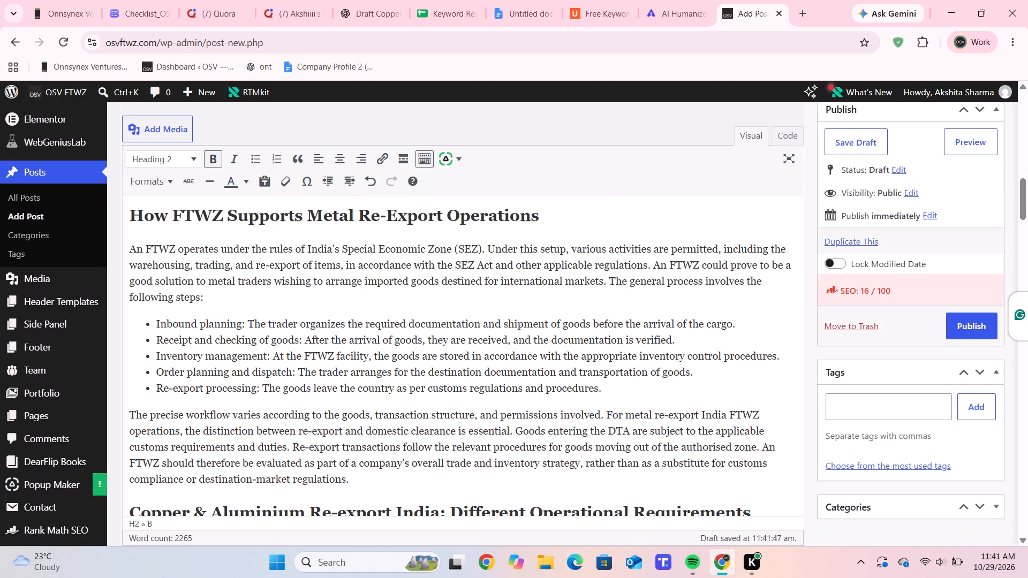
pyautogui.scroll(-2, 389, 291)
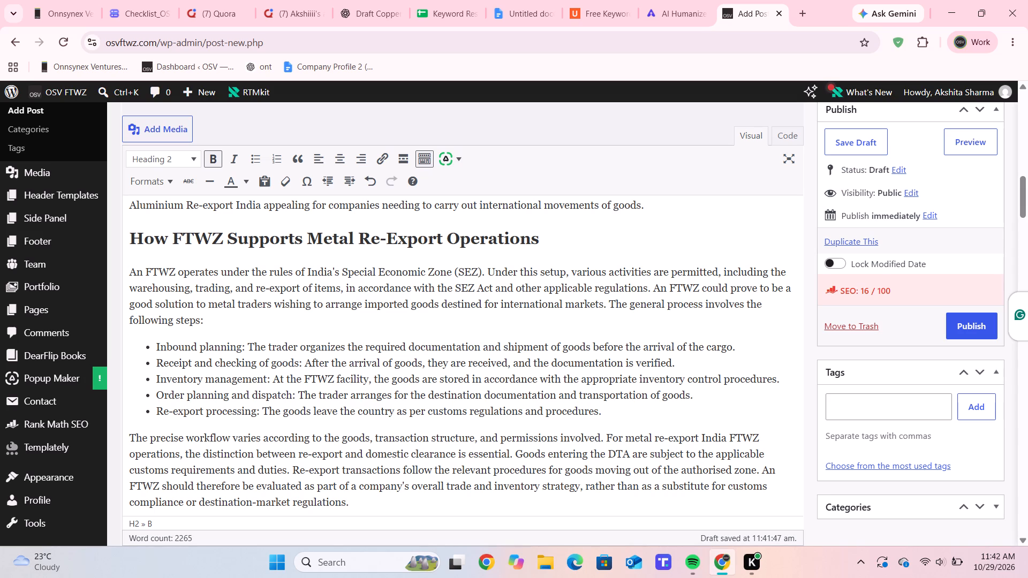
pyautogui.scroll(3, 392, 285)
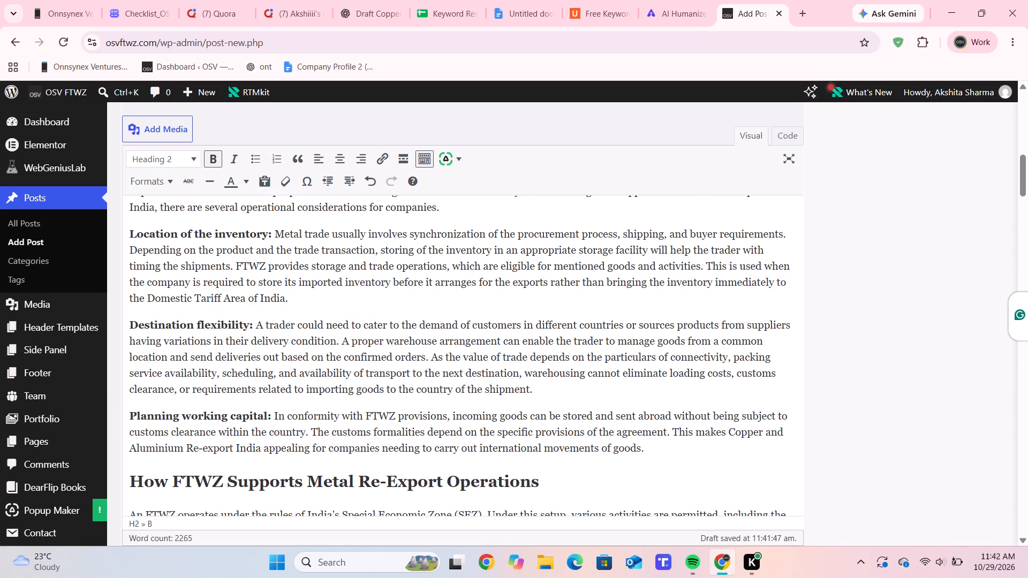
pyautogui.scroll(4, 392, 285)
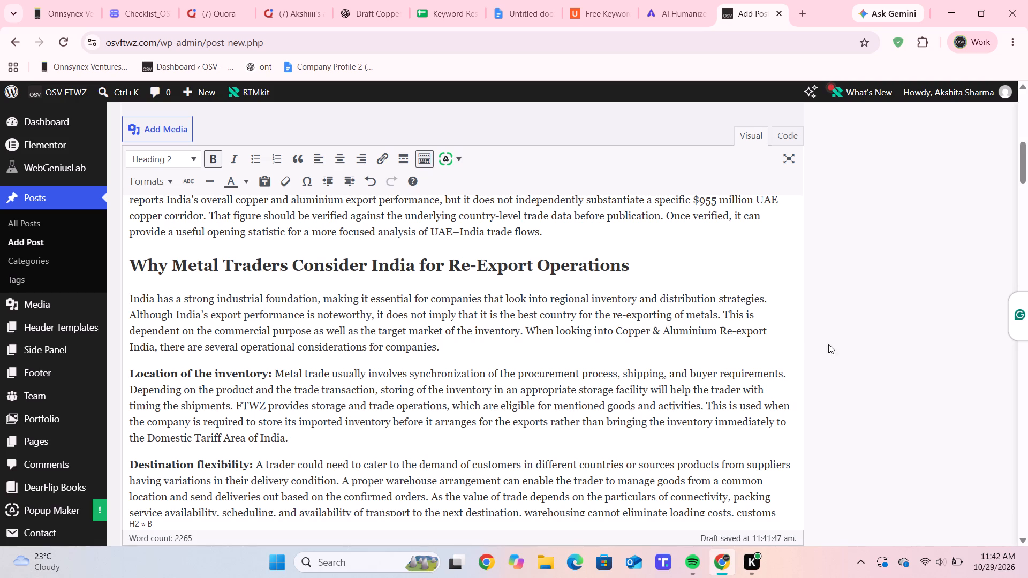
pyautogui.click(768, 332)
pyautogui.press('s')
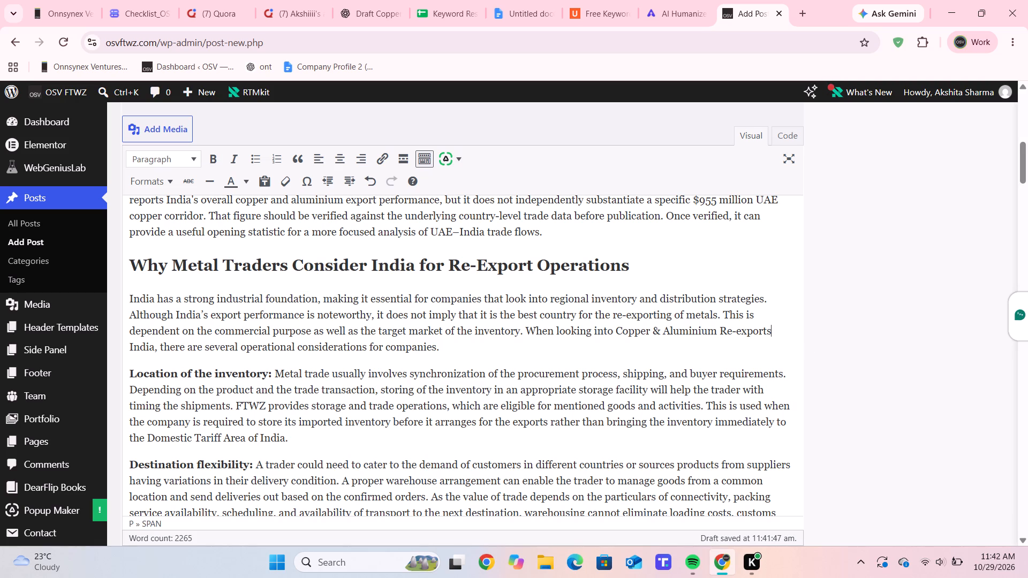
# Find "copper &" on the page and change "Re-export India" to "Re-exports India" in the paragraph under the "Different Operational Requirements" heading.
pyautogui.hotkey('ctrl', 'f')
pyautogui.write('copper')
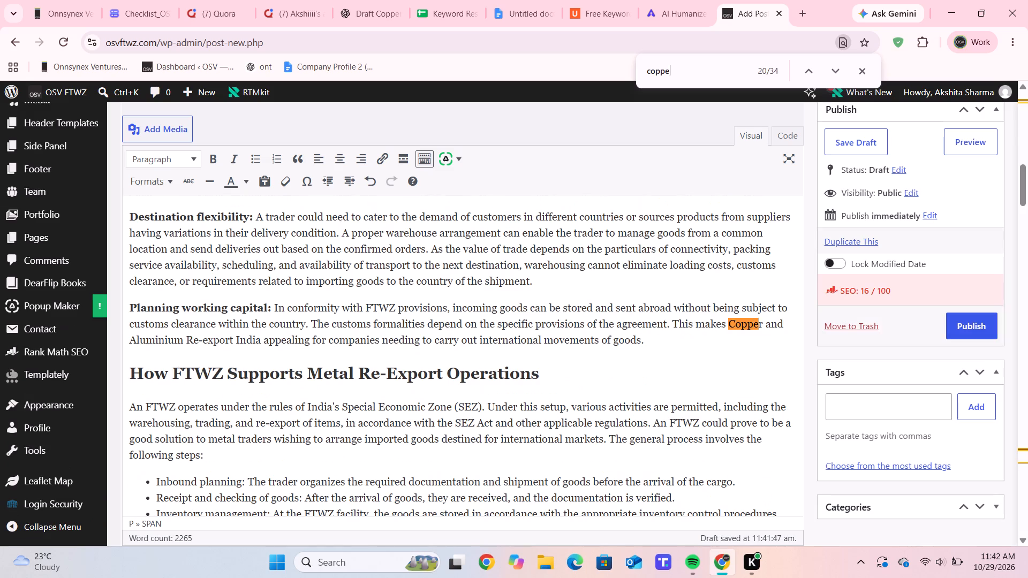
pyautogui.press('space')
pyautogui.hotkey('shift', '&')
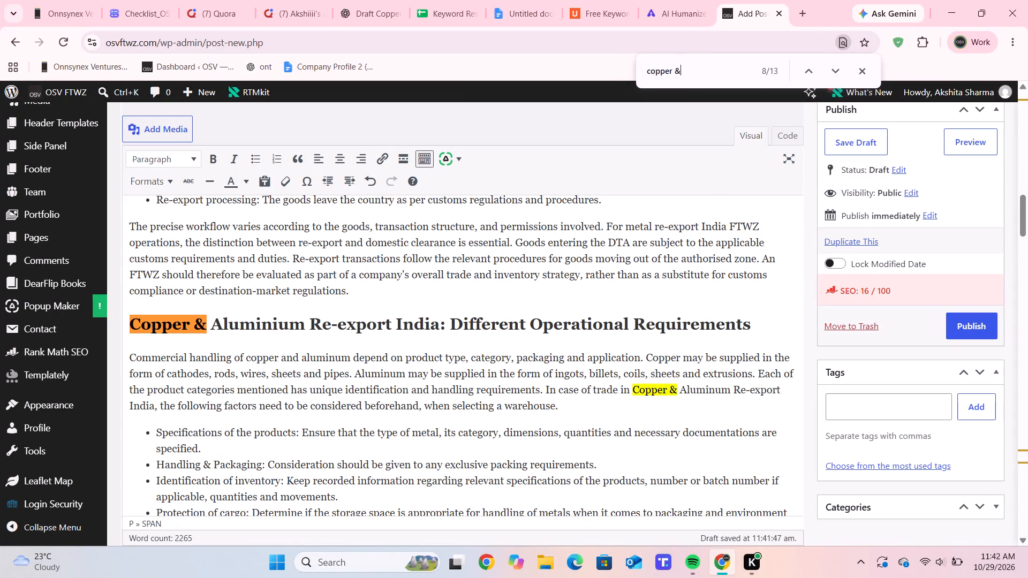
pyautogui.scroll(-1, 570, 463)
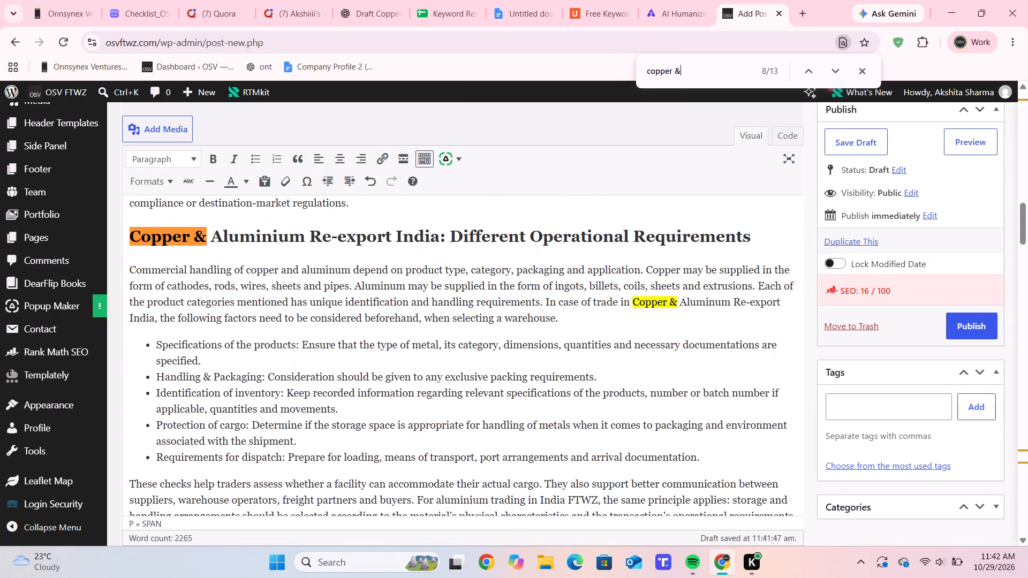
pyautogui.scroll(-2, 570, 463)
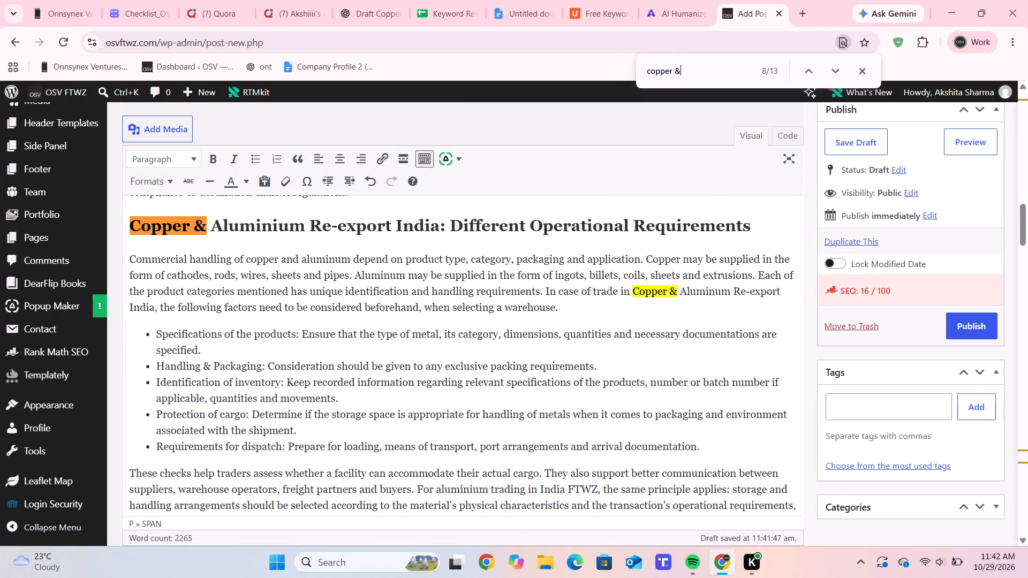
pyautogui.click(778, 294)
pyautogui.press('Right')
pyautogui.press('s')
# Change "Re-export" to "Re-exports" in the "Copper & Aluminium Re-export India: Different Operational Requirements" heading.
pyautogui.scroll(-4, 732, 307)
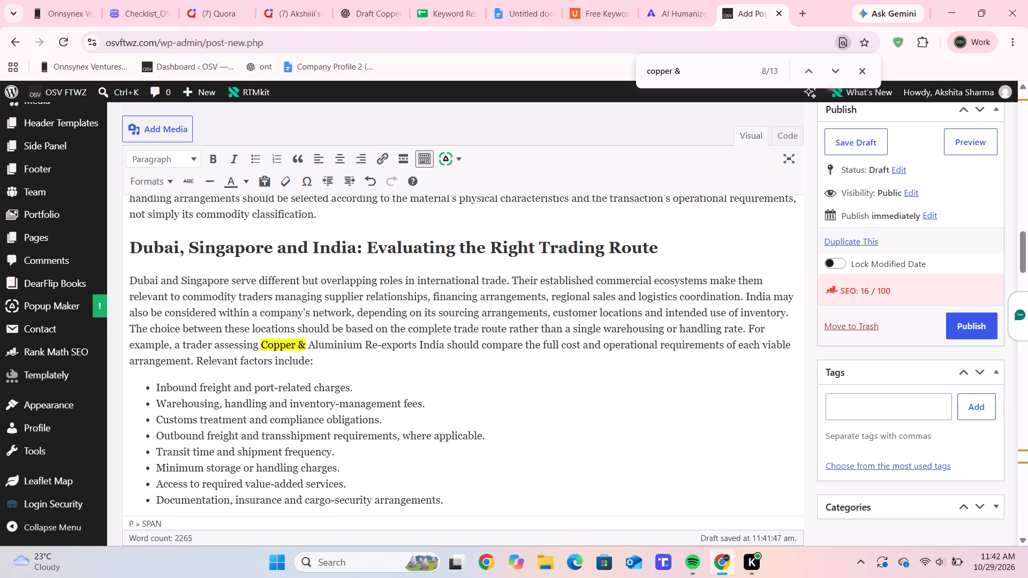
pyautogui.scroll(8, 459, 352)
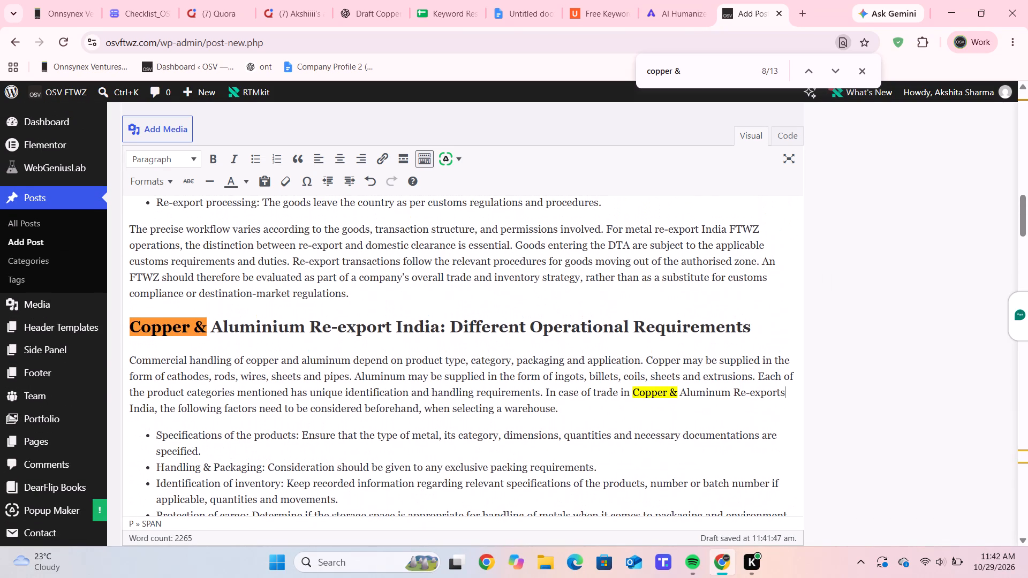
pyautogui.click(388, 327)
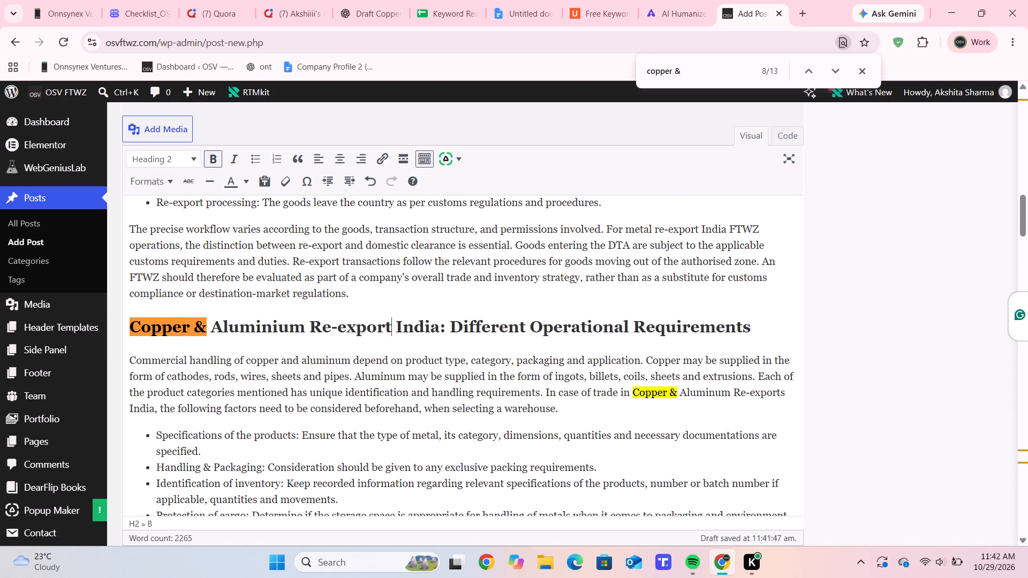
pyautogui.press('s')
# Change "Re-export India" to "Re-exports India" in the paragraph under "Understanding the UAE–India Copper Trade Corridor".
pyautogui.scroll(5, 388, 327)
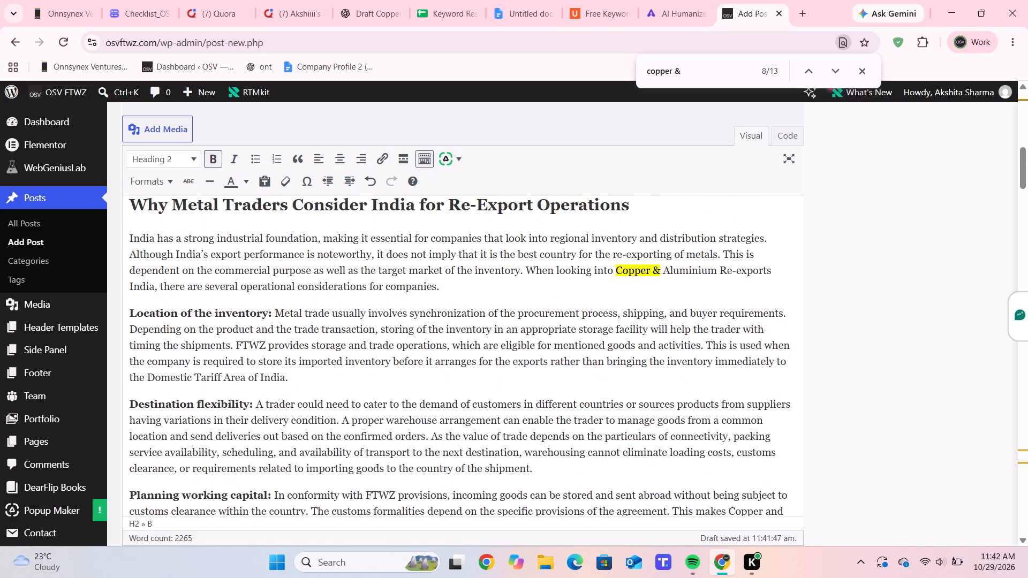
pyautogui.scroll(2, 388, 327)
pyautogui.scroll(-1, 520, 317)
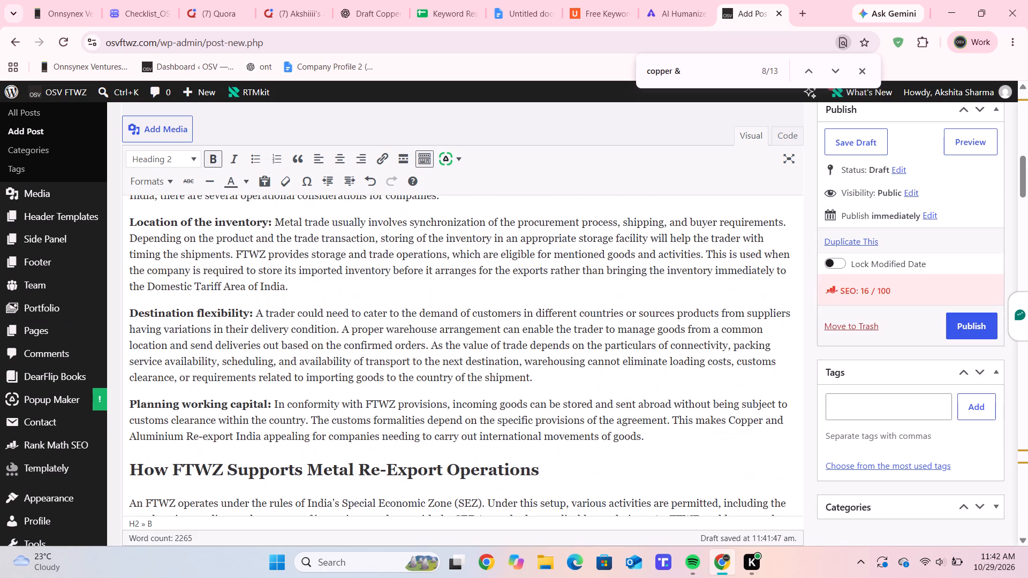
pyautogui.scroll(-1, 520, 317)
pyautogui.scroll(2, 520, 317)
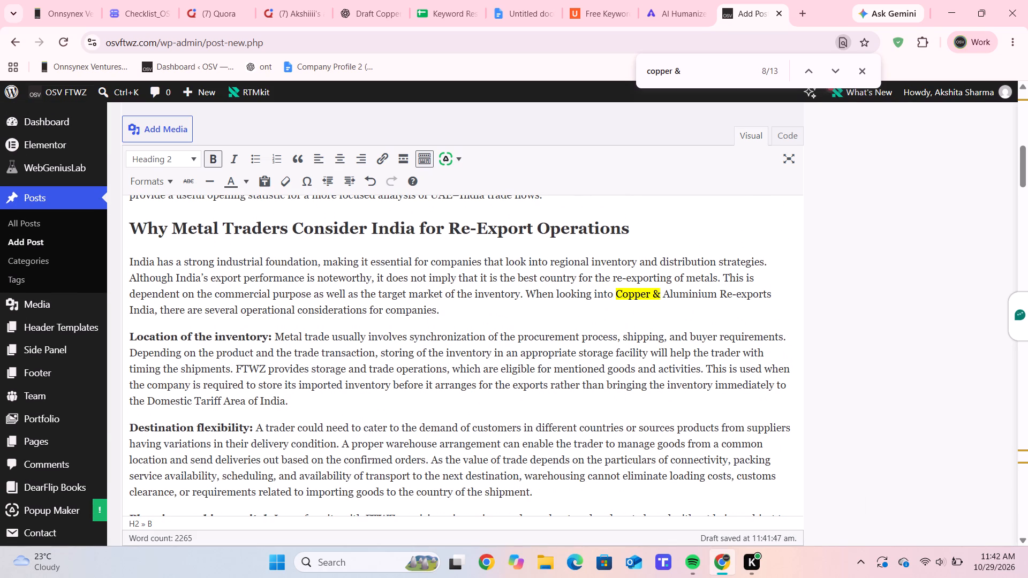
pyautogui.scroll(5, 520, 317)
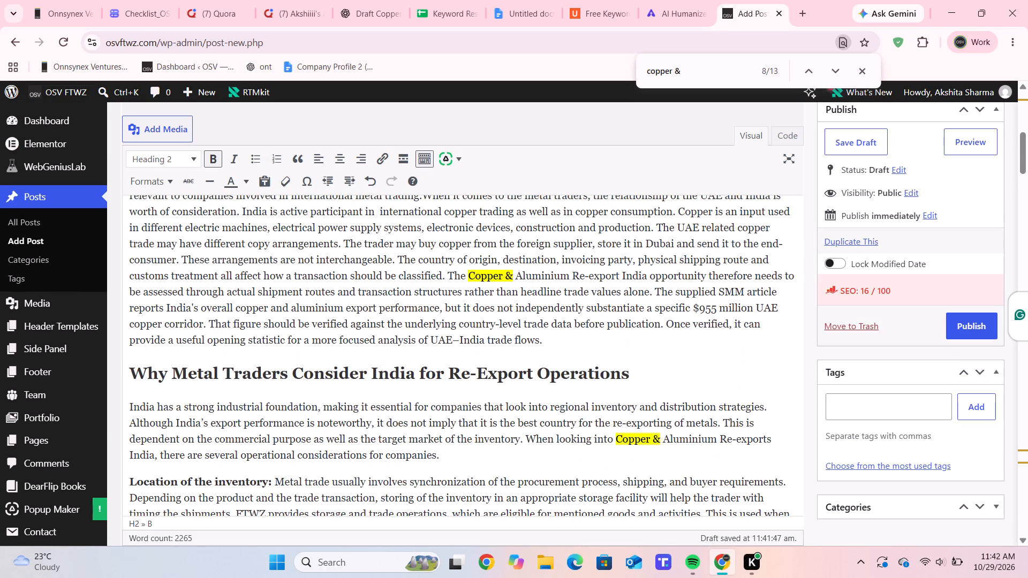
pyautogui.click(621, 278)
pyautogui.press('Left')
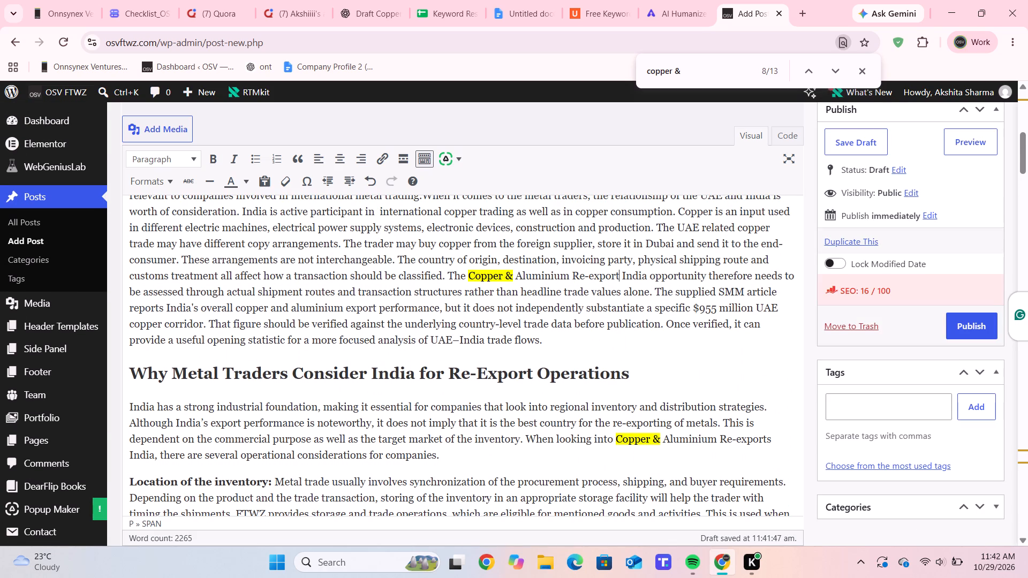
pyautogui.press('s')
# Review the keyword wording around the highlighted "Copper &" matches from the article's introduction through the OSV FTWZ warehousing support section.
pyautogui.scroll(3, 621, 278)
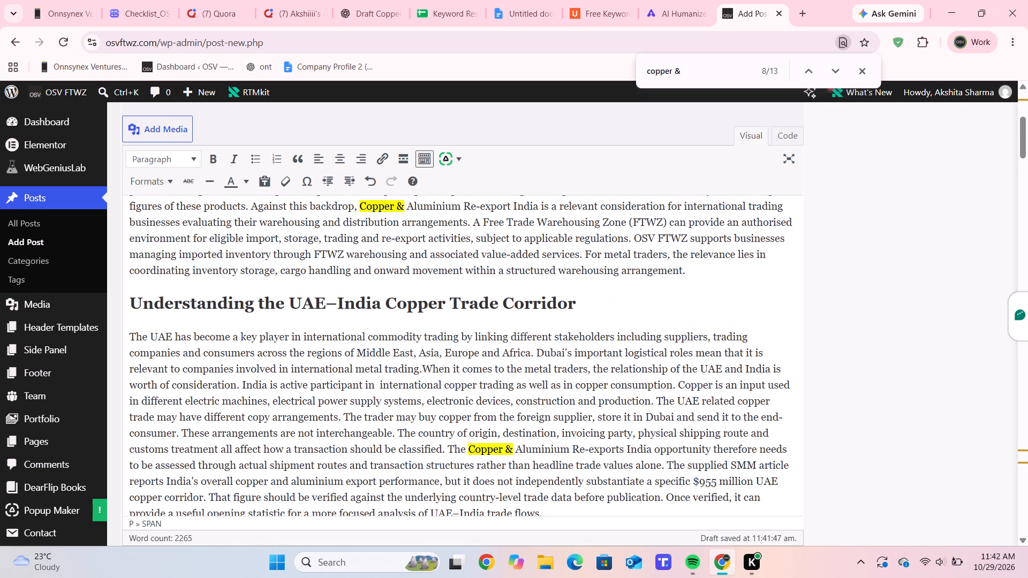
pyautogui.scroll(4, 621, 278)
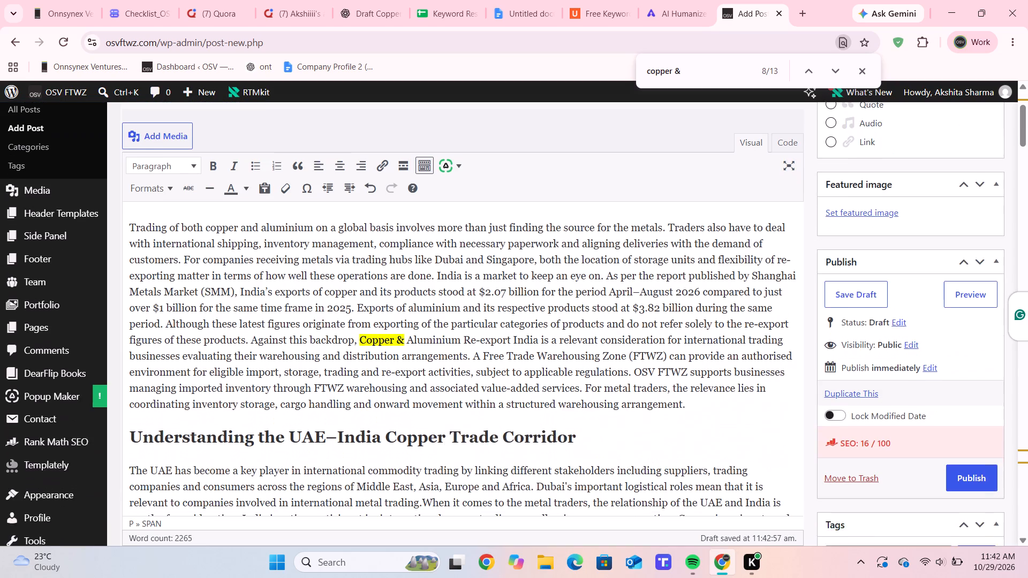
pyautogui.scroll(-8, 621, 278)
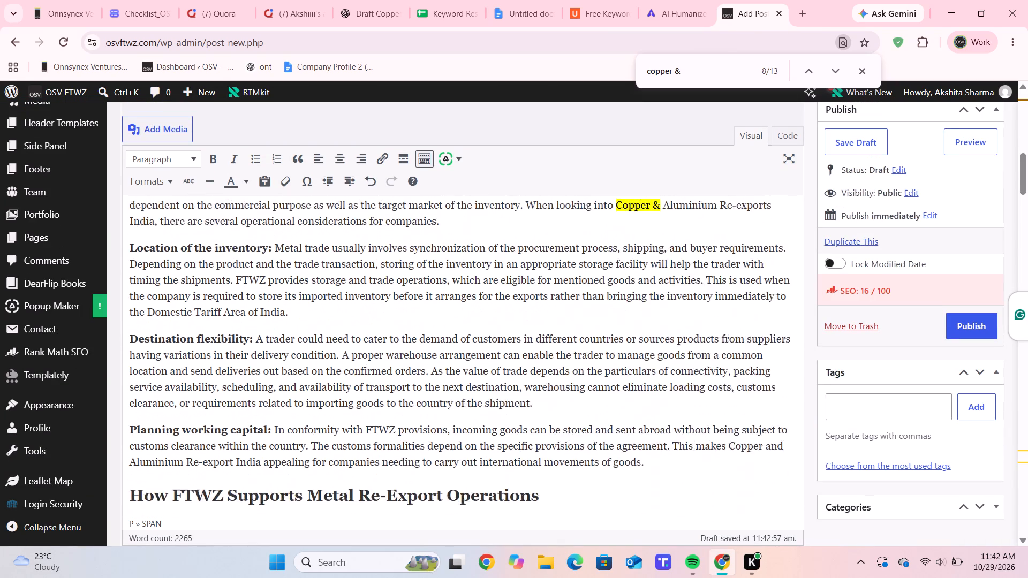
pyautogui.scroll(-3, 621, 278)
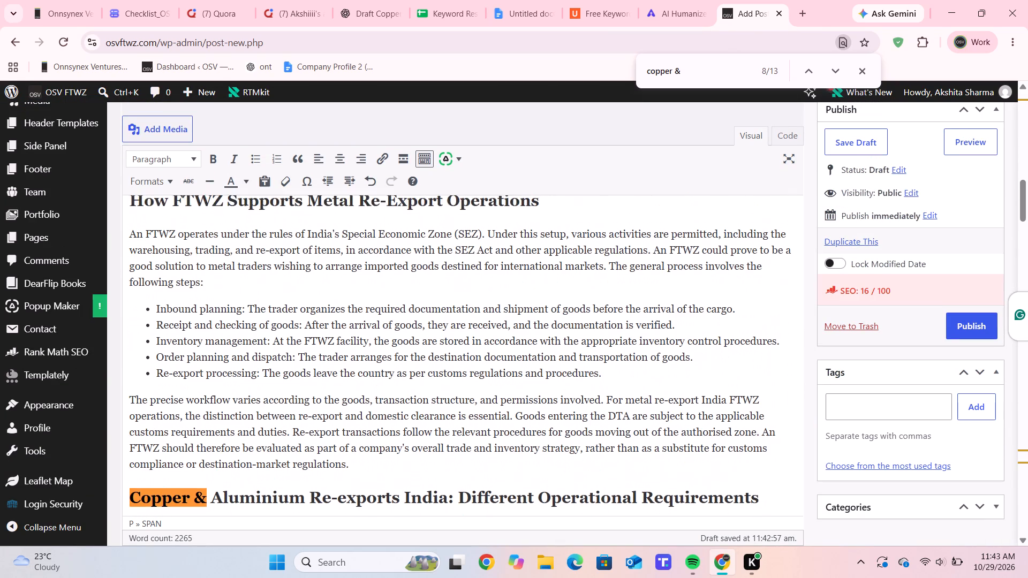
pyautogui.scroll(-1, 621, 278)
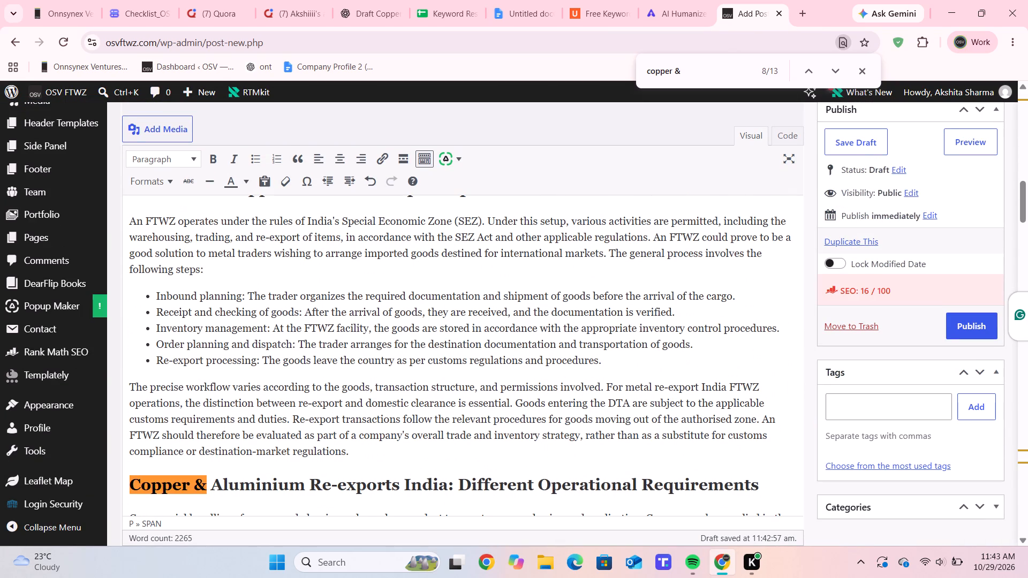
pyautogui.scroll(-2, 621, 278)
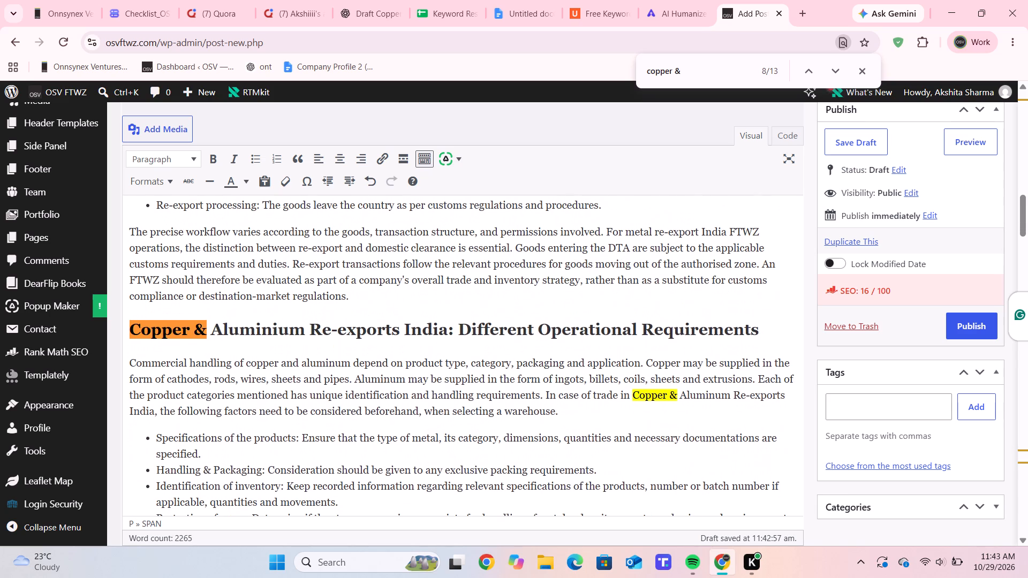
pyautogui.scroll(-3, 621, 278)
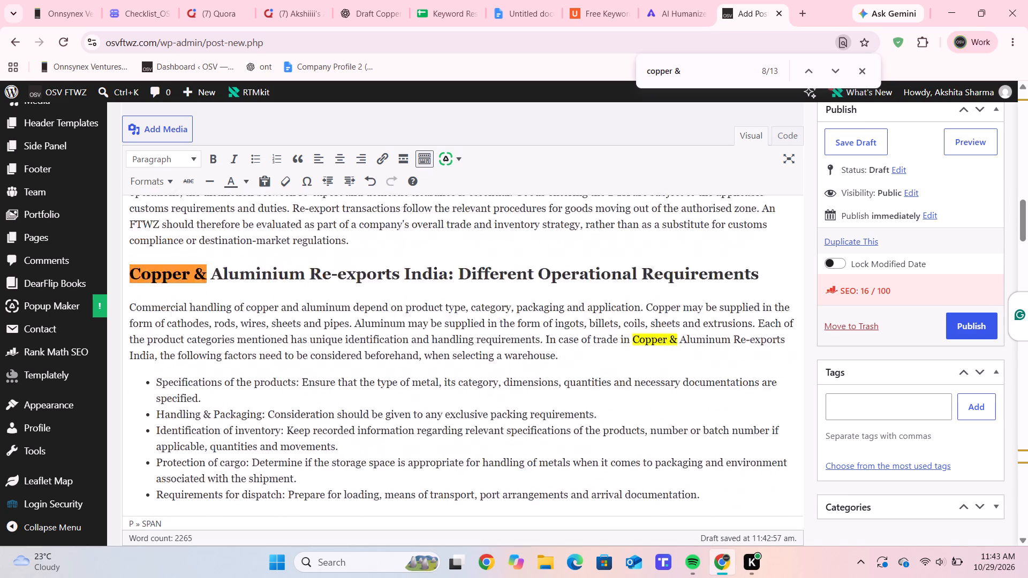
pyautogui.scroll(-6, 621, 278)
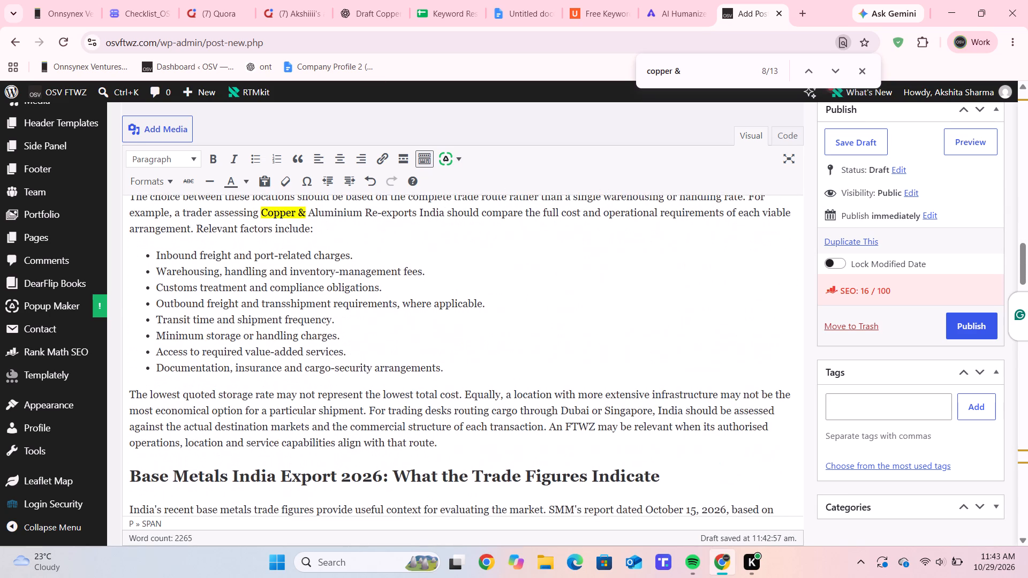
pyautogui.scroll(-6, 621, 278)
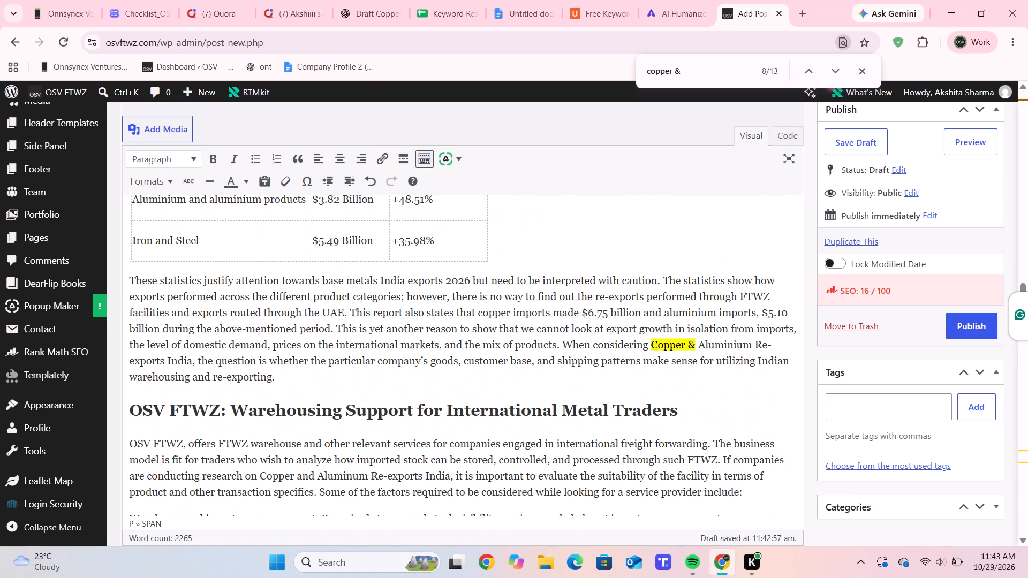
pyautogui.scroll(8, 621, 278)
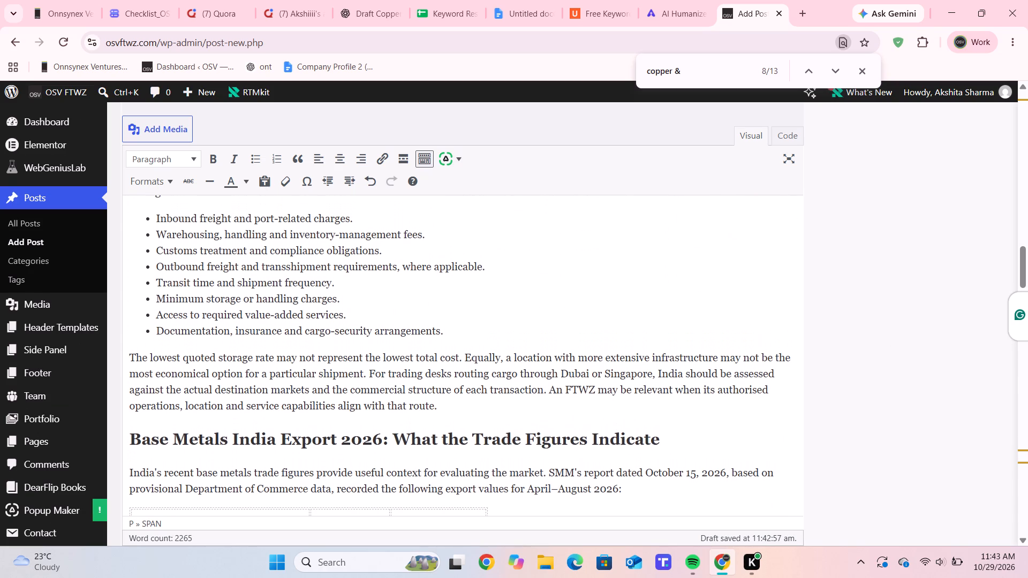
pyautogui.scroll(1, 621, 278)
pyautogui.scroll(-7, 621, 278)
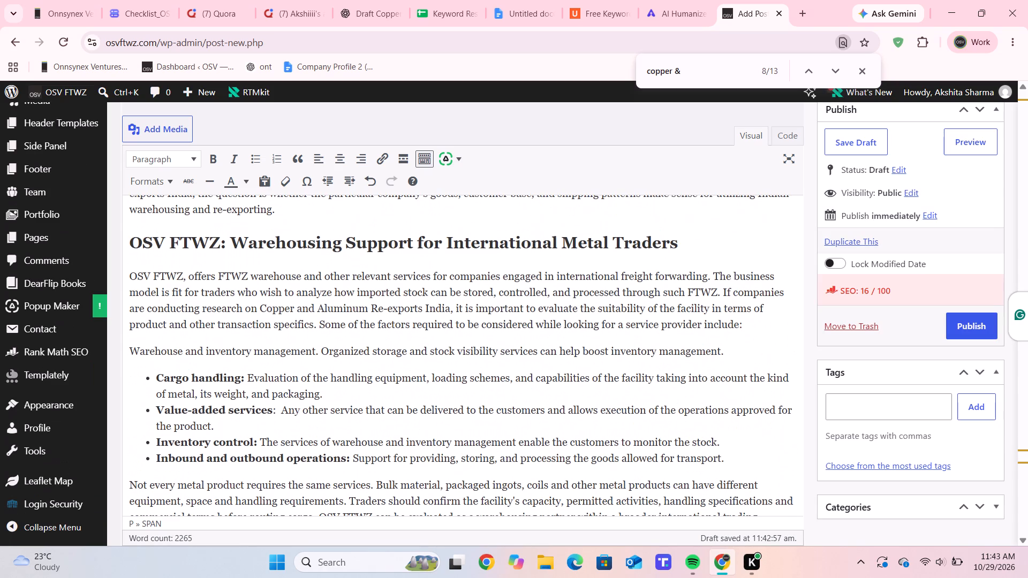
pyautogui.scroll(-2, 621, 278)
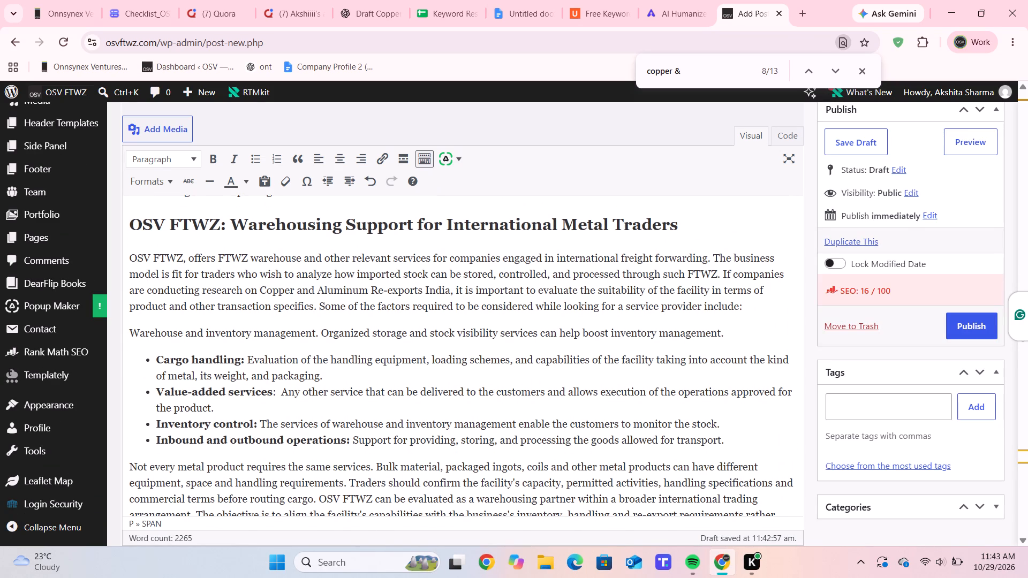
# Replace "and" with "&" in "Copper and Aluminum Re-exports India" in the paragraph under the OSV FTWZ warehousing support heading.
pyautogui.click(318, 285)
pyautogui.press('BackSpace')
pyautogui.press('BackSpace')
pyautogui.press('BackSpace')
pyautogui.press('BackSpace')
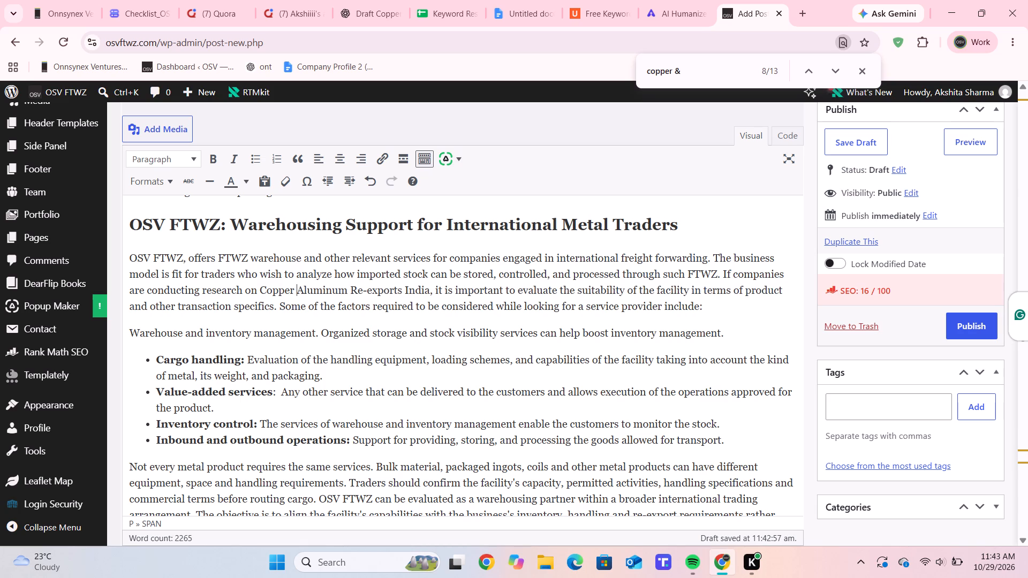
pyautogui.write('&')
pyautogui.press('space')
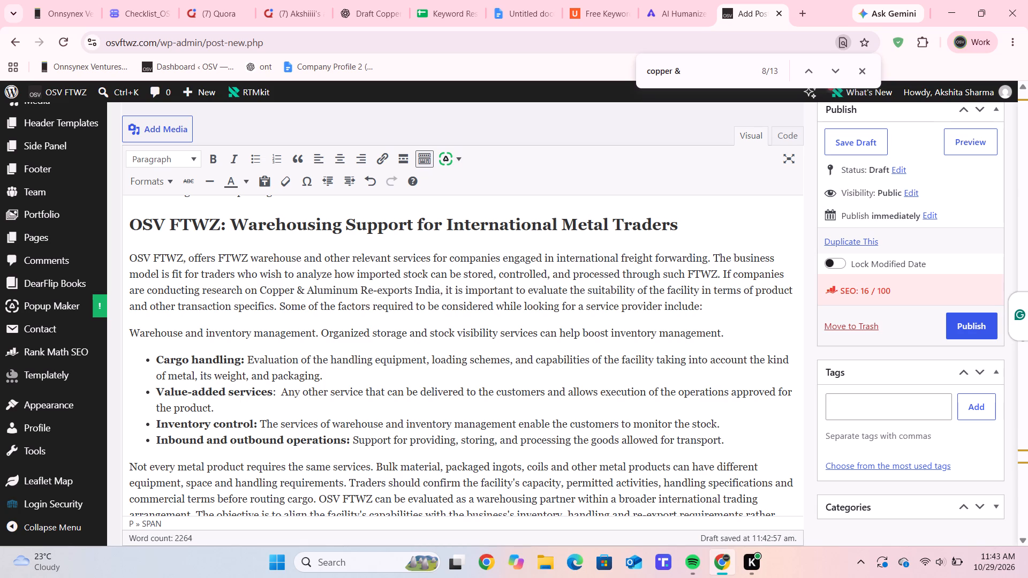
# Change "Re-export India" to "Re-exports India" in the first sentence under the "Compliance Considerations" heading.
pyautogui.scroll(-2, 372, 397)
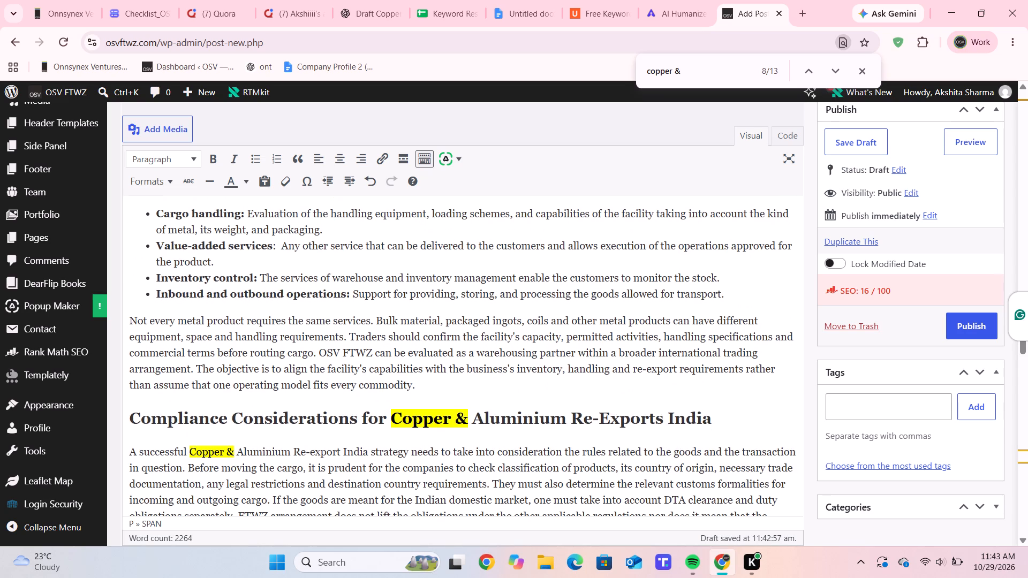
pyautogui.scroll(-1, 372, 397)
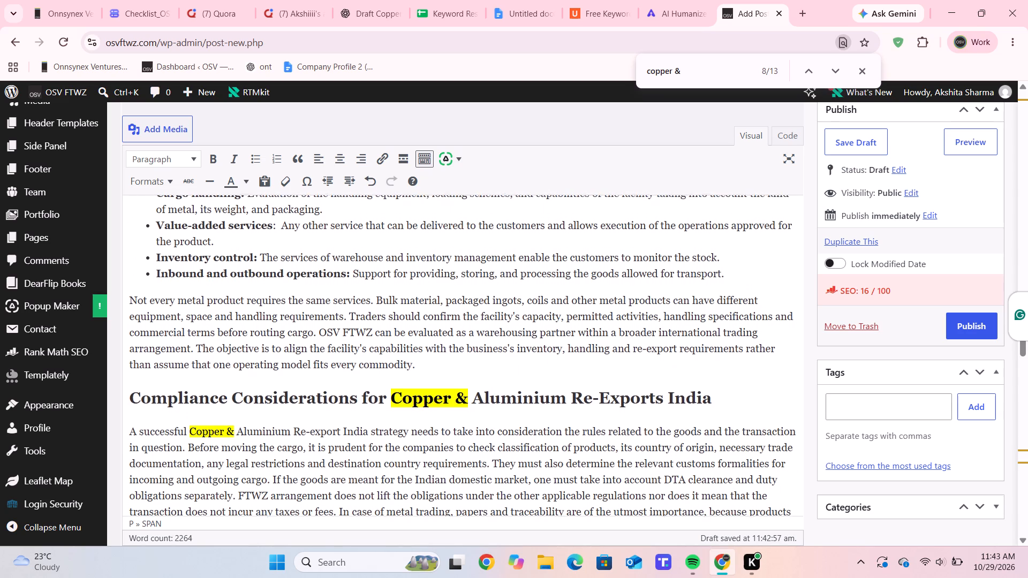
pyautogui.scroll(-2, 372, 397)
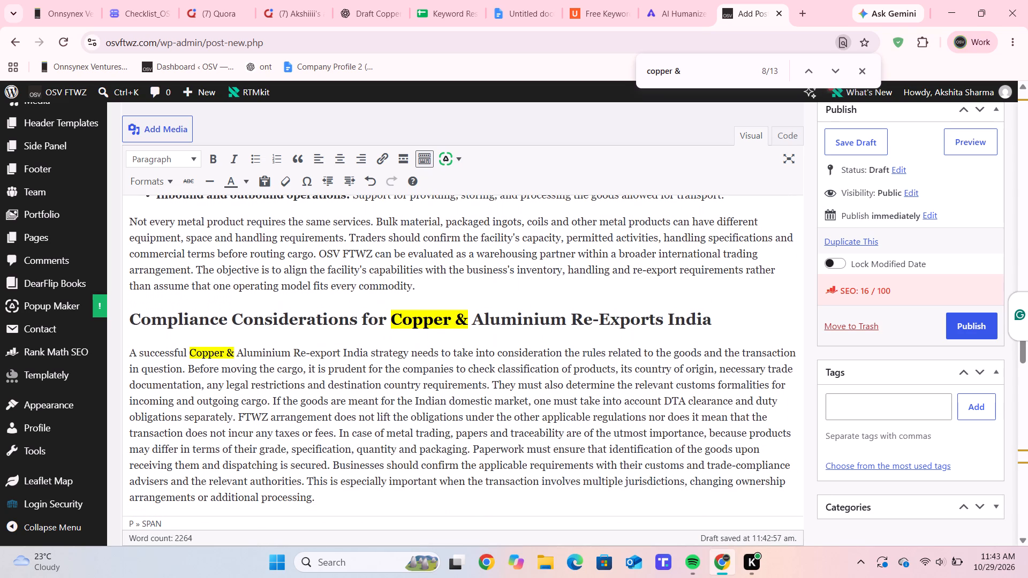
pyautogui.scroll(-1, 372, 397)
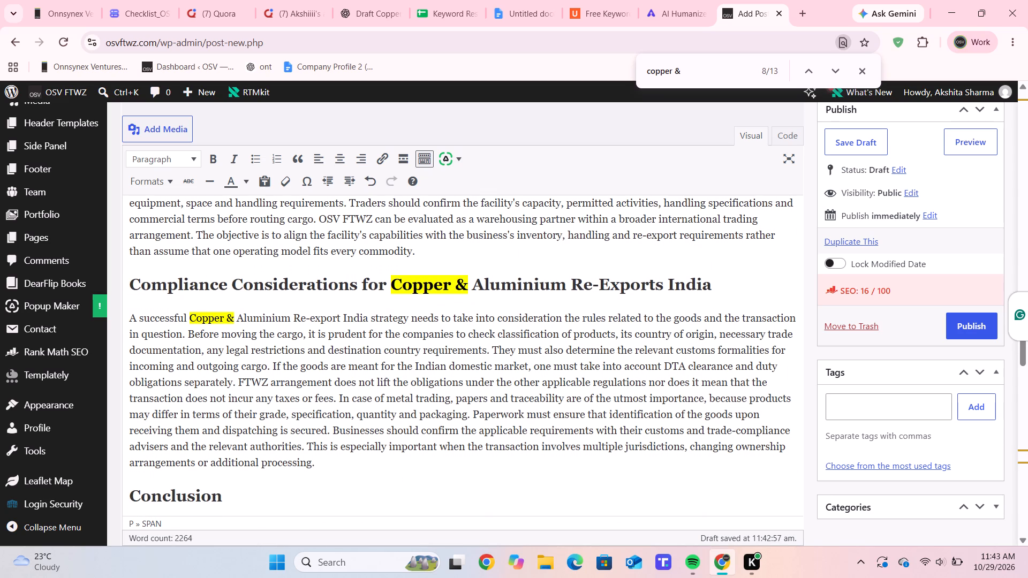
pyautogui.click(342, 316)
pyautogui.press('Left')
pyautogui.press('s')
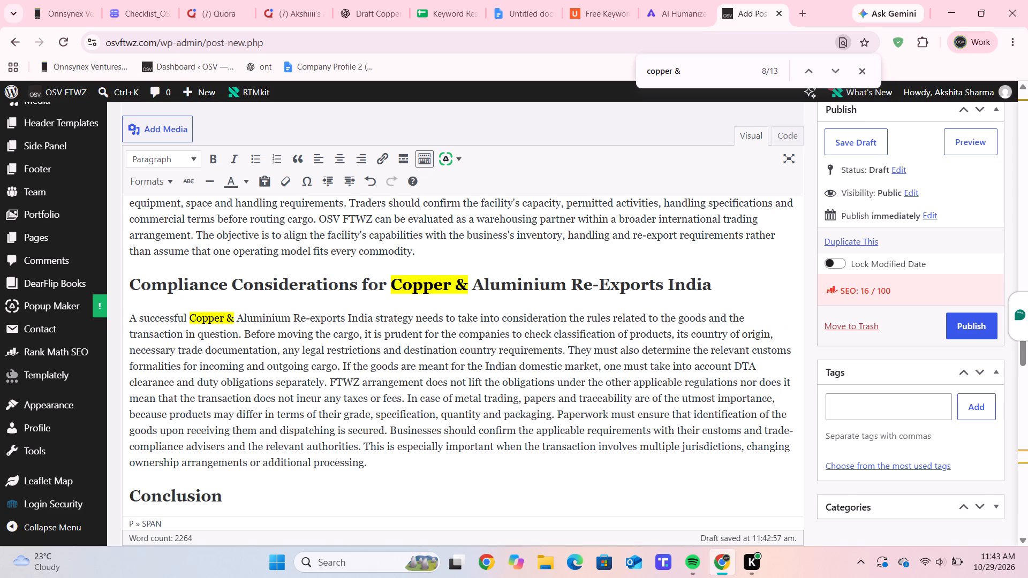
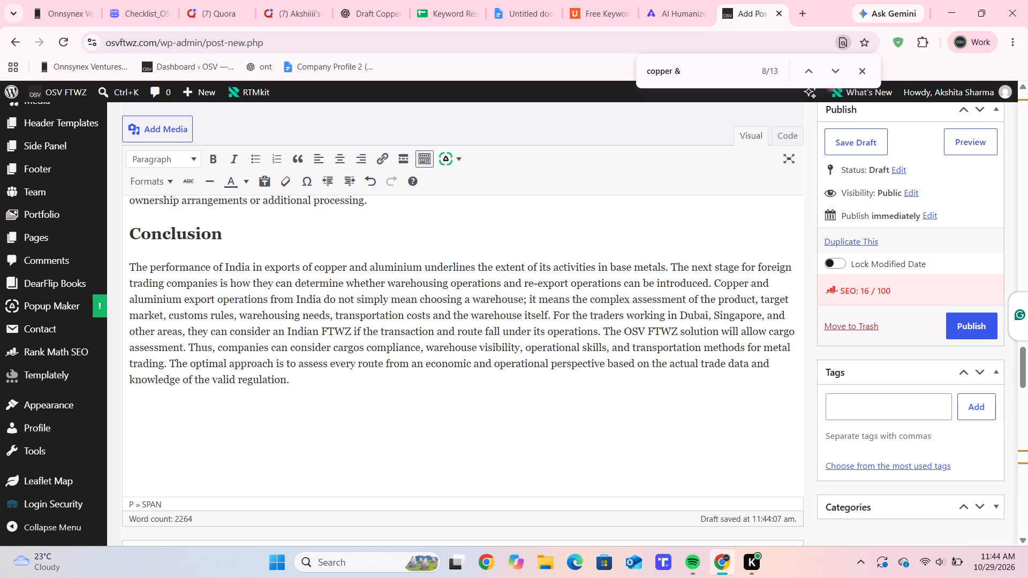
# Replace "and" with "&" in "Copper and aluminium export operations" in the Conclusion paragraph.
pyautogui.scroll(-1, 682, 309)
pyautogui.click(778, 271)
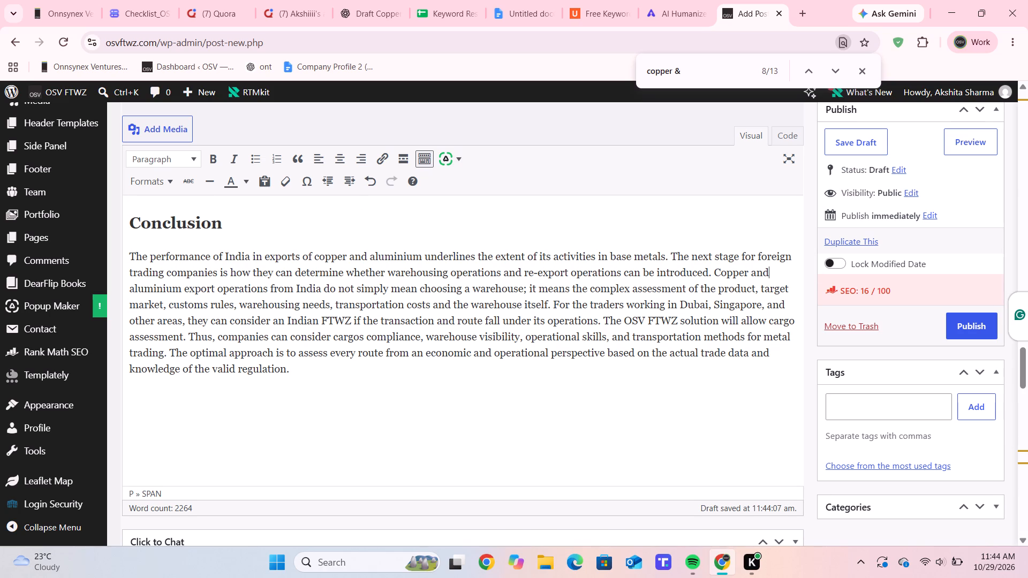
pyautogui.press('BackSpace')
pyautogui.press('BackSpace')
pyautogui.press('BackSpace')
pyautogui.hotkey('shift', '&')
# Change "export" to "re-export" after "Copper & aluminium" in the Conclusion paragraph.
pyautogui.click(222, 290)
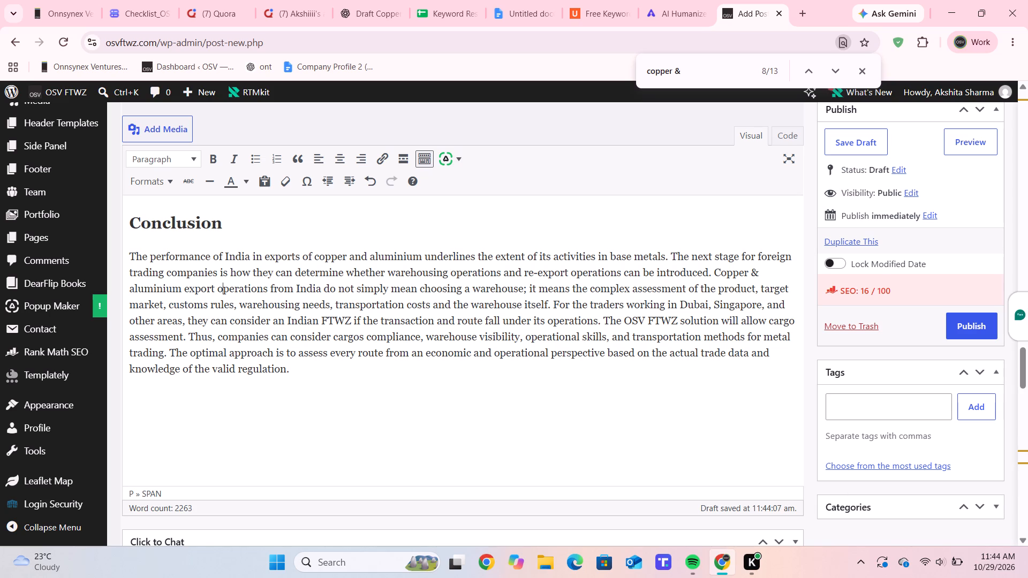
pyautogui.click(182, 288)
pyautogui.press('Right')
pyautogui.write('re-')
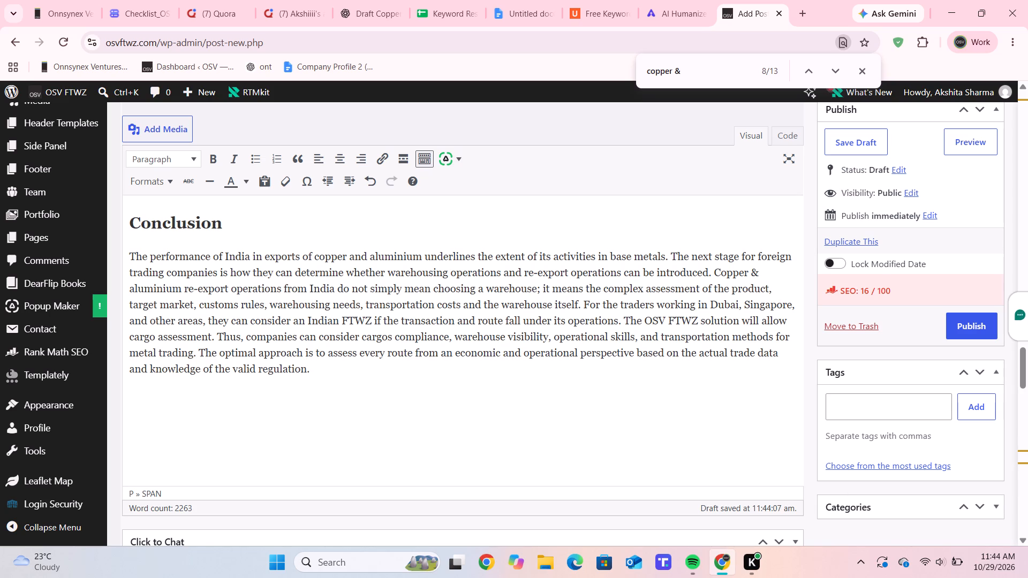
# Delete "operations from" in the Conclusion paragraph so the phrase reads "Copper & aluminium re-export India".
pyautogui.click(279, 292)
pyautogui.press('BackSpace')
pyautogui.press('BackSpace')
pyautogui.press('BackSpace')
pyautogui.press('BackSpace')
pyautogui.press('BackSpace')
pyautogui.press('BackSpace')
pyautogui.press('BackSpace')
pyautogui.press('BackSpace')
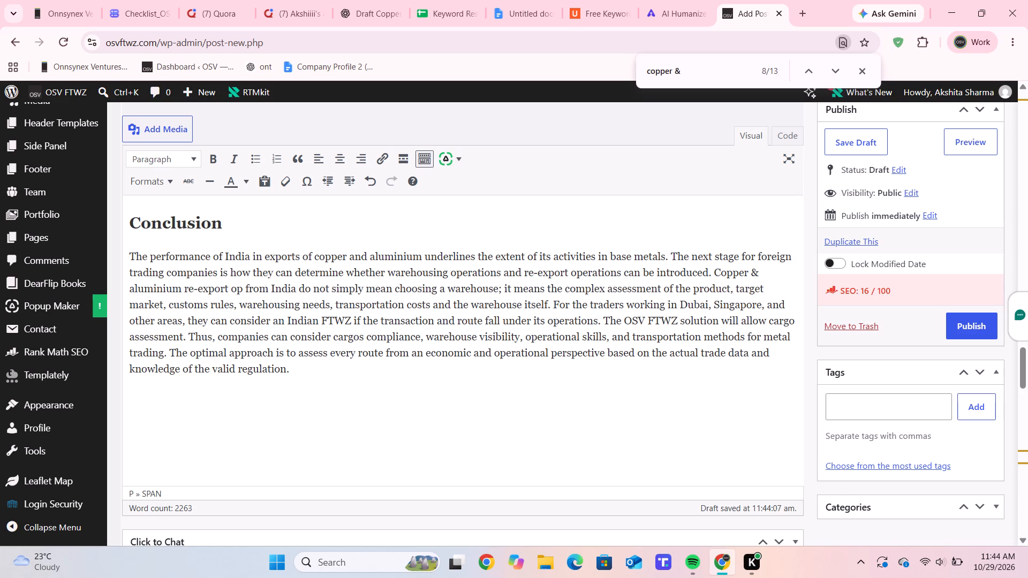
pyautogui.press('BackSpace')
pyautogui.press('BackSpace')
pyautogui.press('Right')
pyautogui.press('Right')
pyautogui.press('Right')
pyautogui.press('Right')
pyautogui.press('Right')
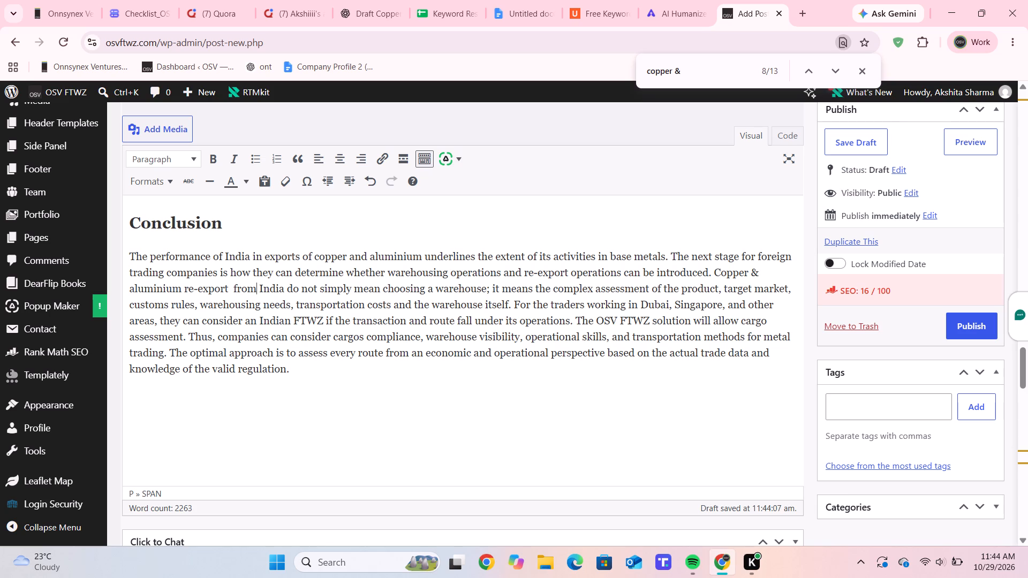
pyautogui.press('Right')
pyautogui.press('BackSpace')
pyautogui.press('BackSpace')
pyautogui.press('BackSpace')
pyautogui.press('BackSpace')
pyautogui.press('BackSpace')
pyautogui.press('BackSpace')
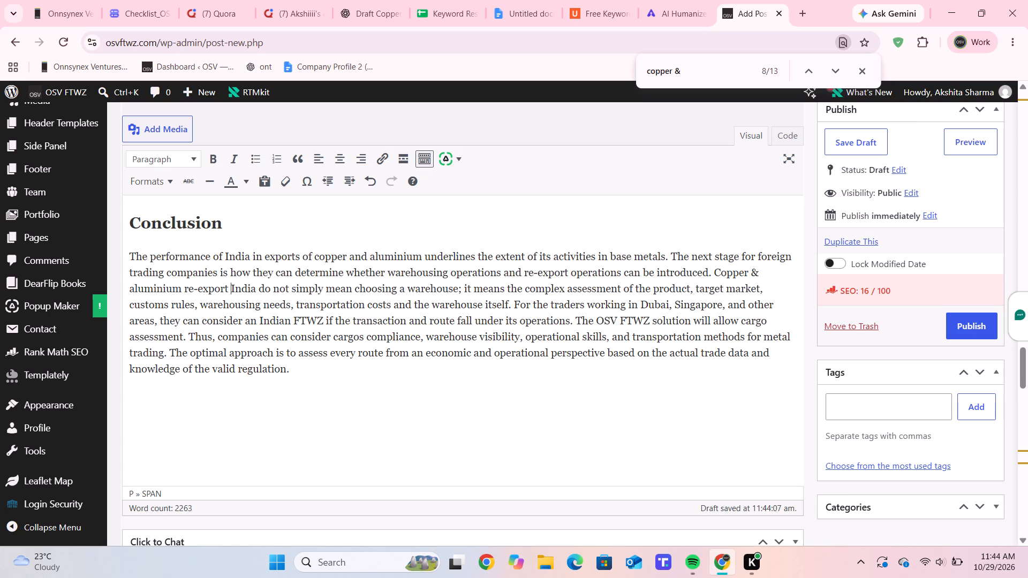
# Check the focus keyword density and the other SEO checklist items below the post editor.
pyautogui.scroll(-12, 407, 403)
pyautogui.click(595, 0)
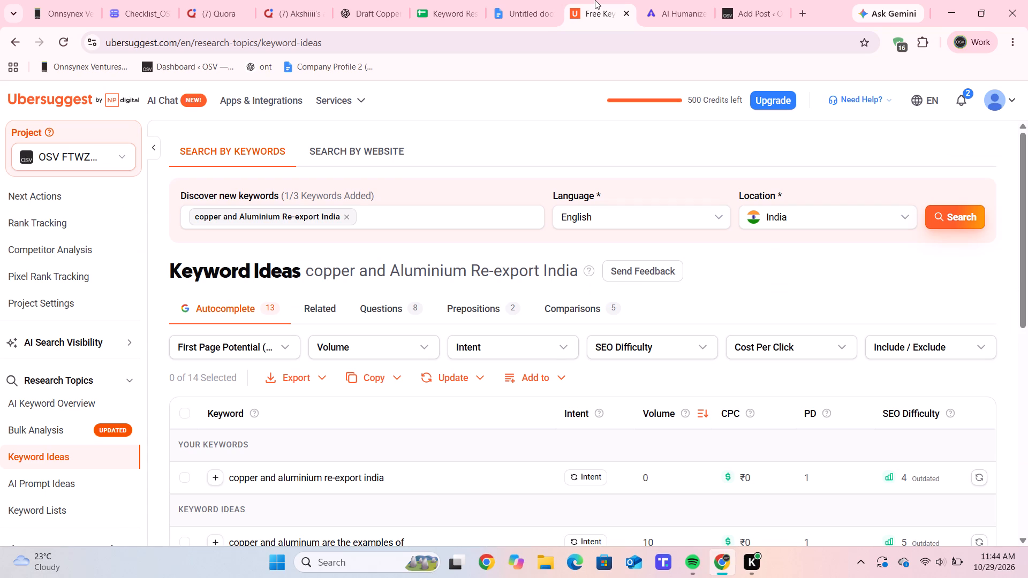
pyautogui.click(718, 1)
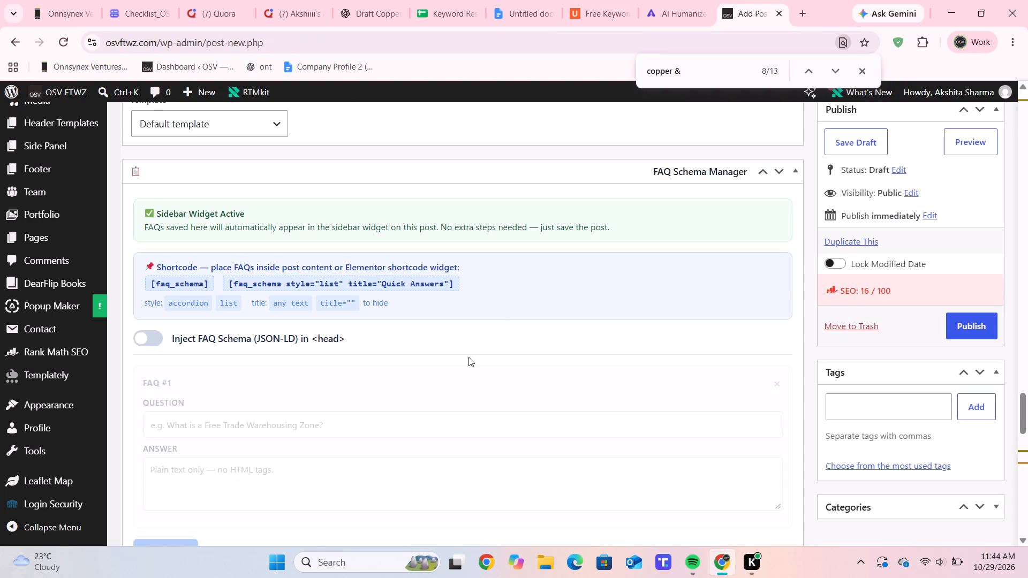
pyautogui.scroll(-8, 468, 357)
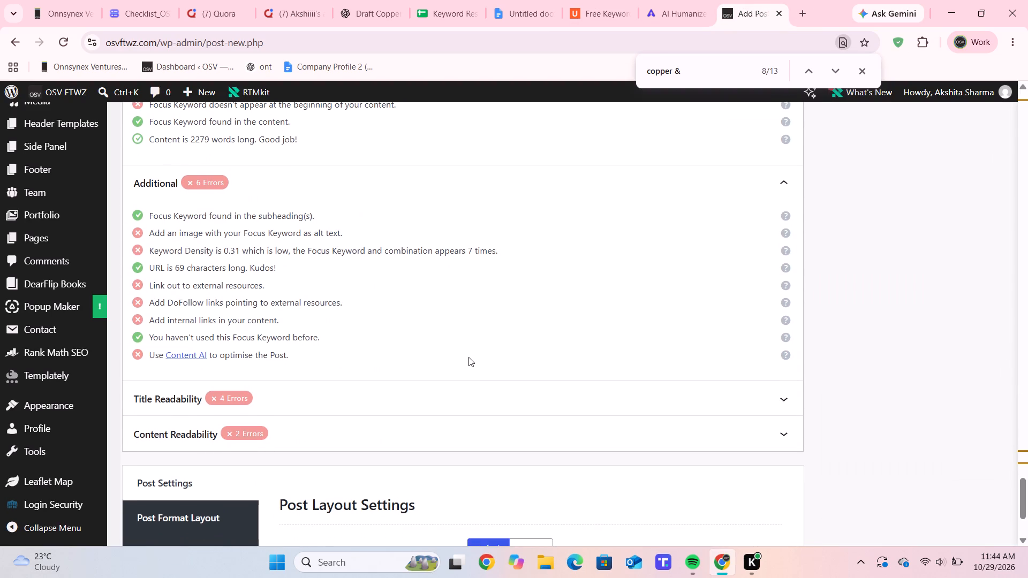
pyautogui.scroll(5, 468, 357)
pyautogui.scroll(-1, 468, 357)
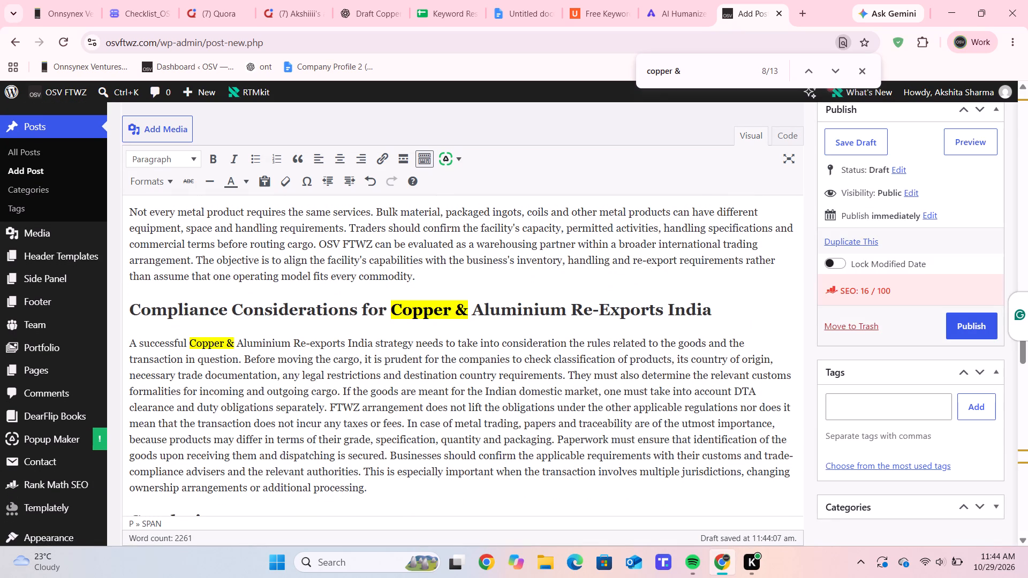
# Review the keyword wording from the Compliance Considerations section back up to the post title.
pyautogui.scroll(3, 535, 315)
pyautogui.hscroll(2, 535, 315)
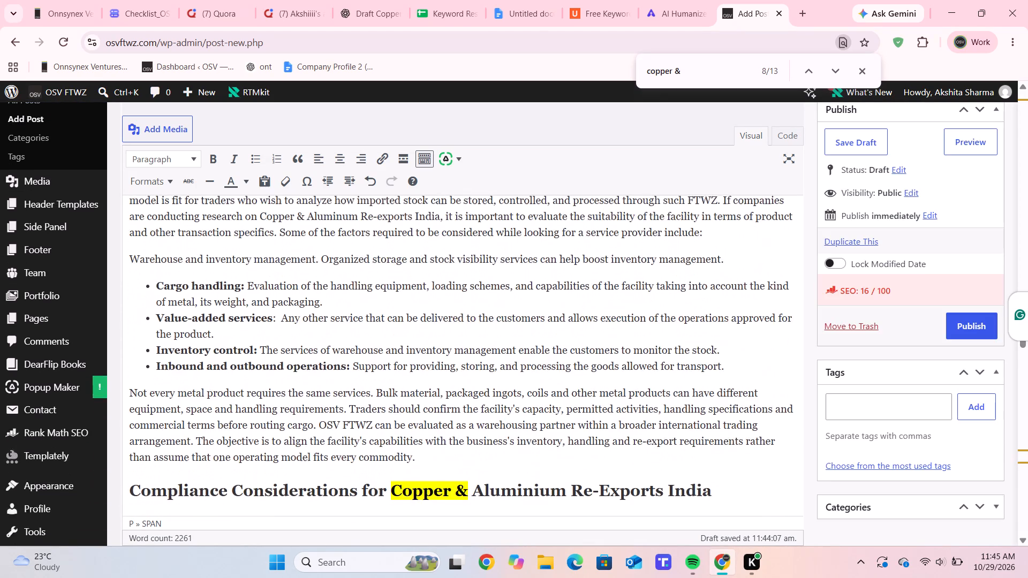
pyautogui.scroll(7, 541, 306)
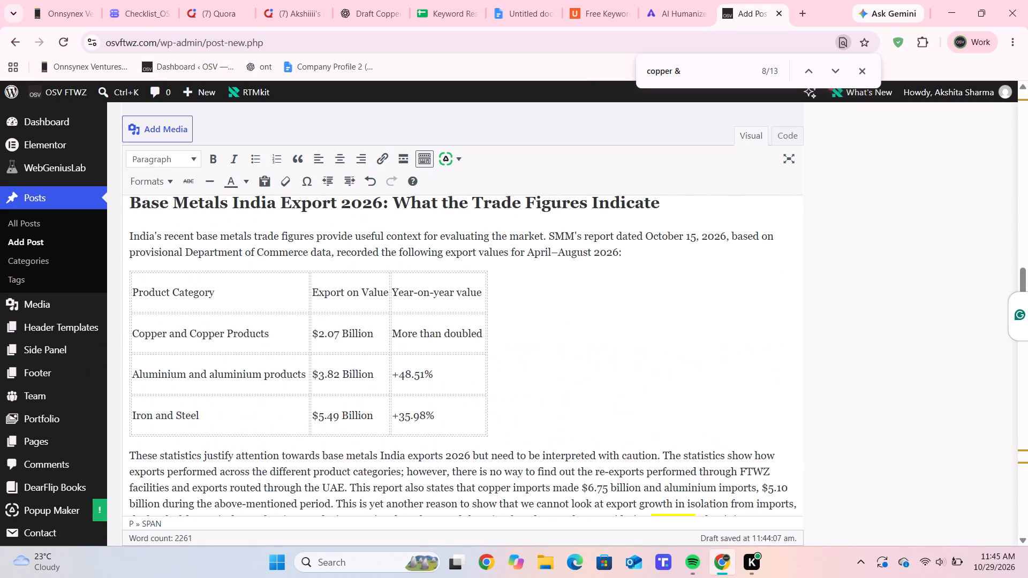
pyautogui.scroll(9, 541, 306)
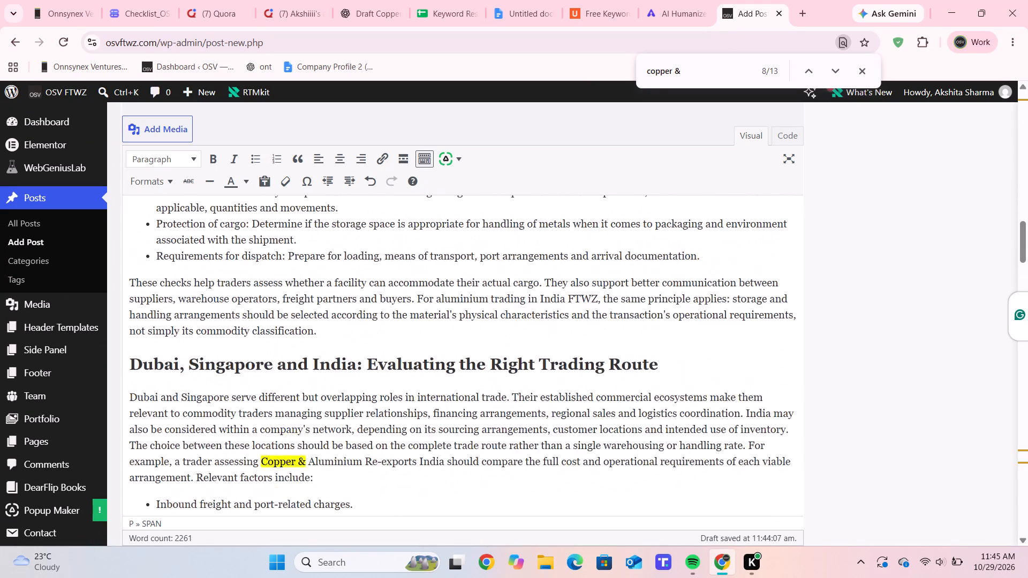
pyautogui.scroll(6, 541, 306)
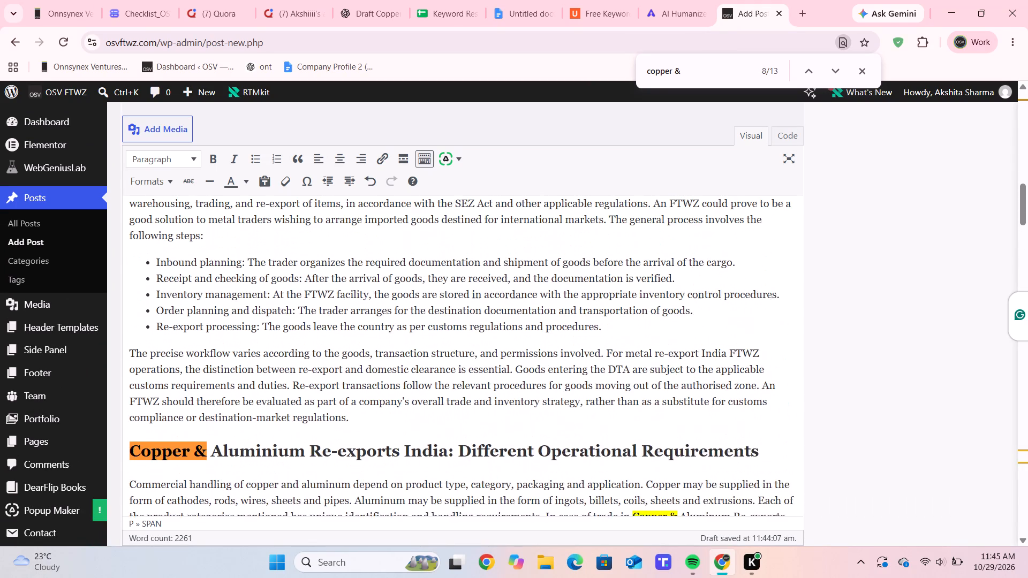
pyautogui.scroll(9, 541, 306)
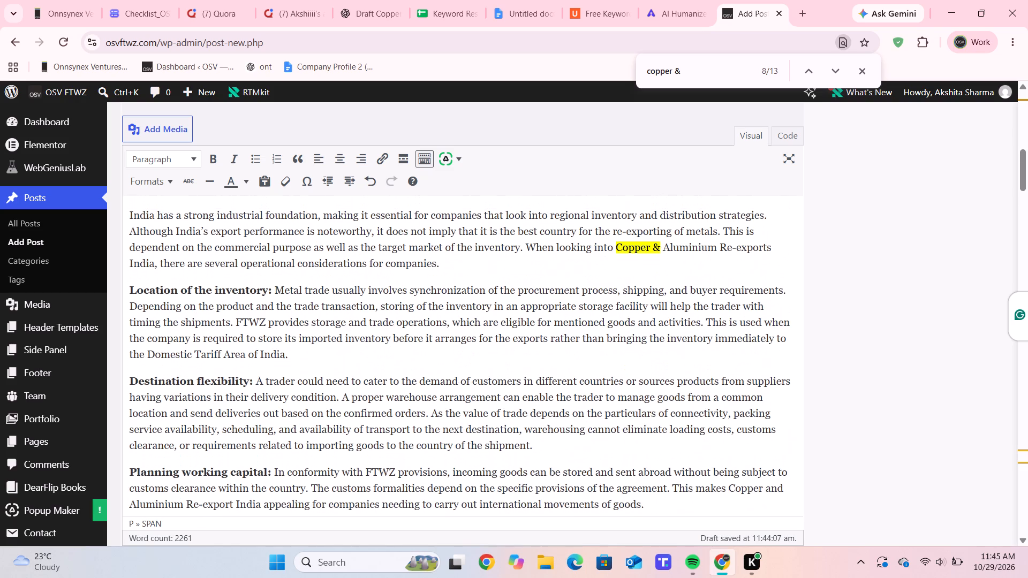
pyautogui.scroll(12, 541, 306)
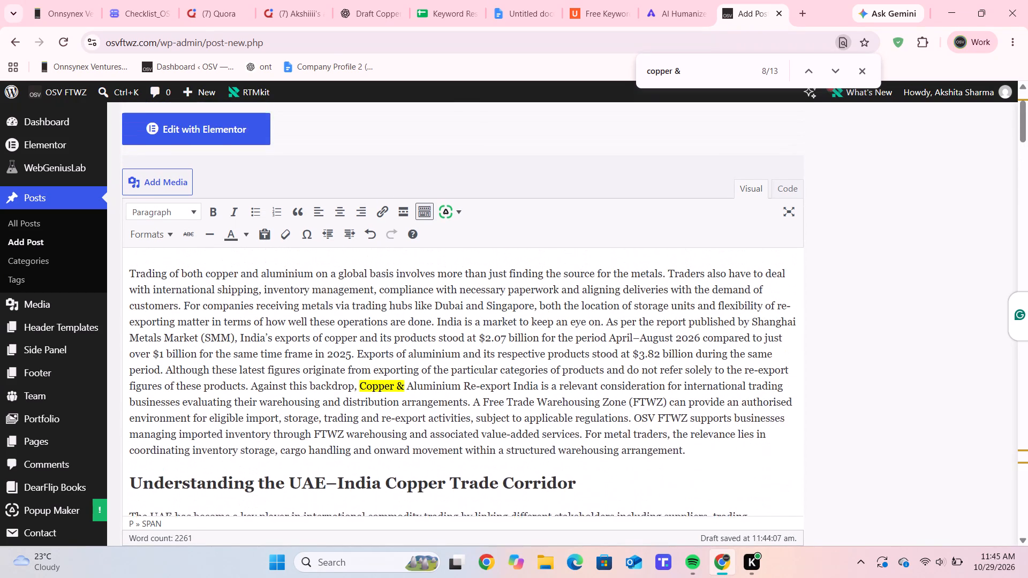
pyautogui.scroll(1, 541, 306)
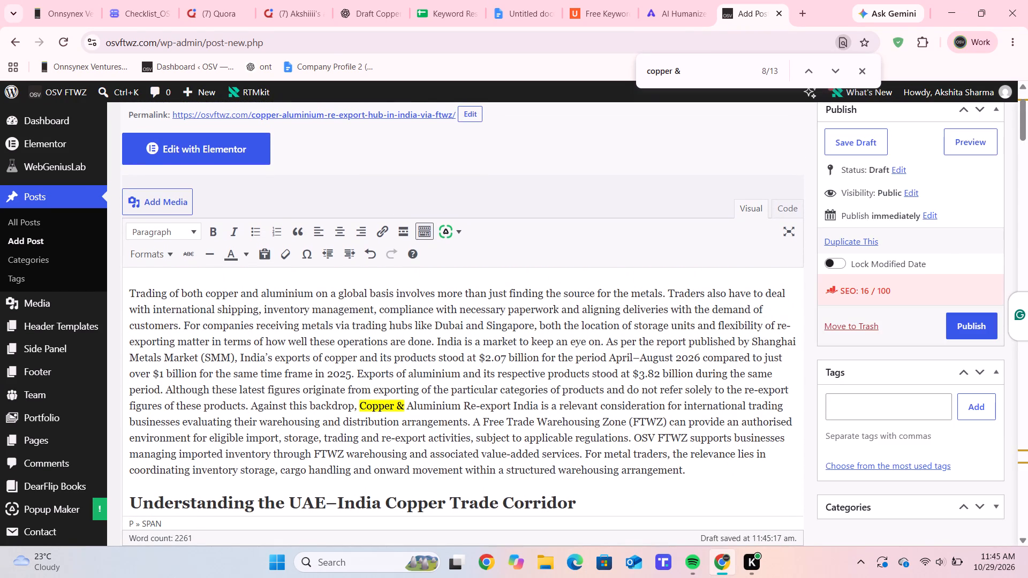
pyautogui.scroll(1, 541, 306)
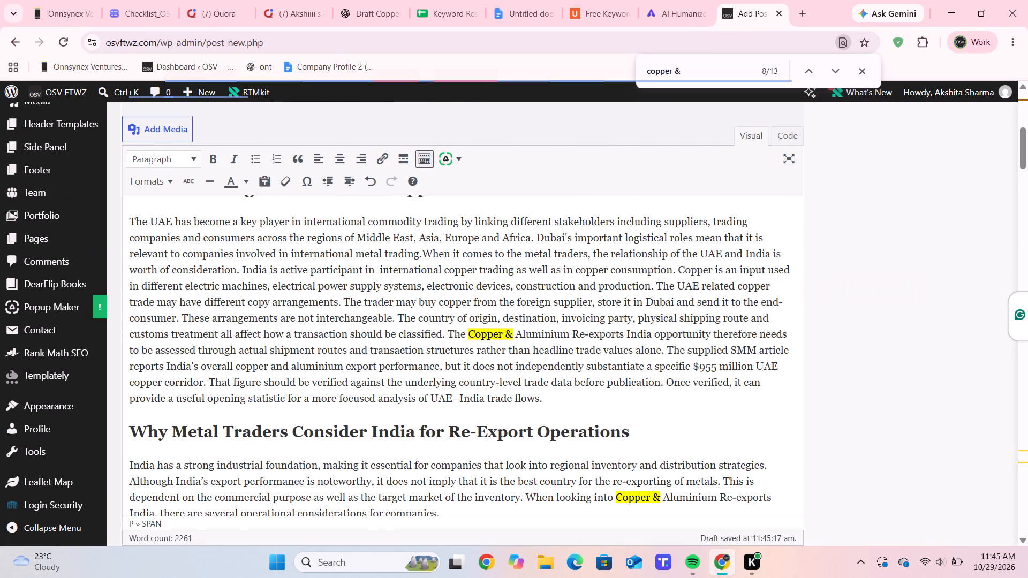
pyautogui.scroll(1, 541, 306)
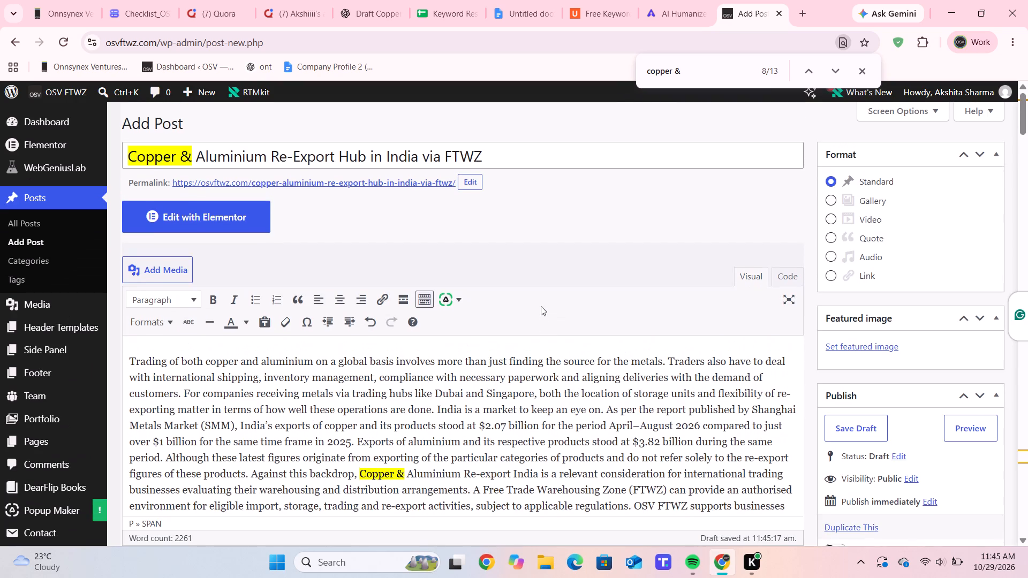
# Replace "and" with "&" in "Copper and Aluminium Re-export India" in the "Planning working capital" paragraph.
pyautogui.scroll(-5, 541, 306)
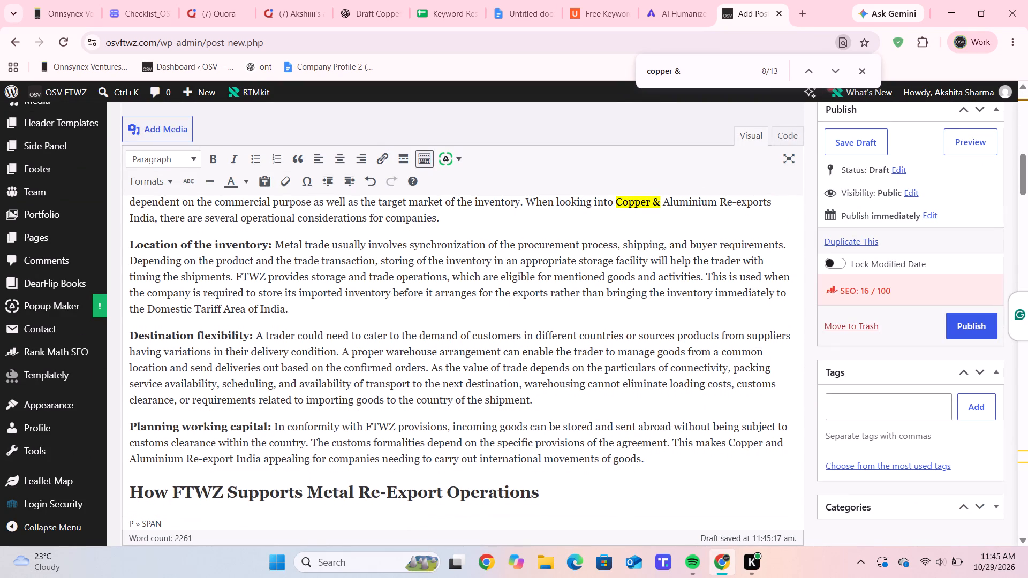
pyautogui.click(785, 453)
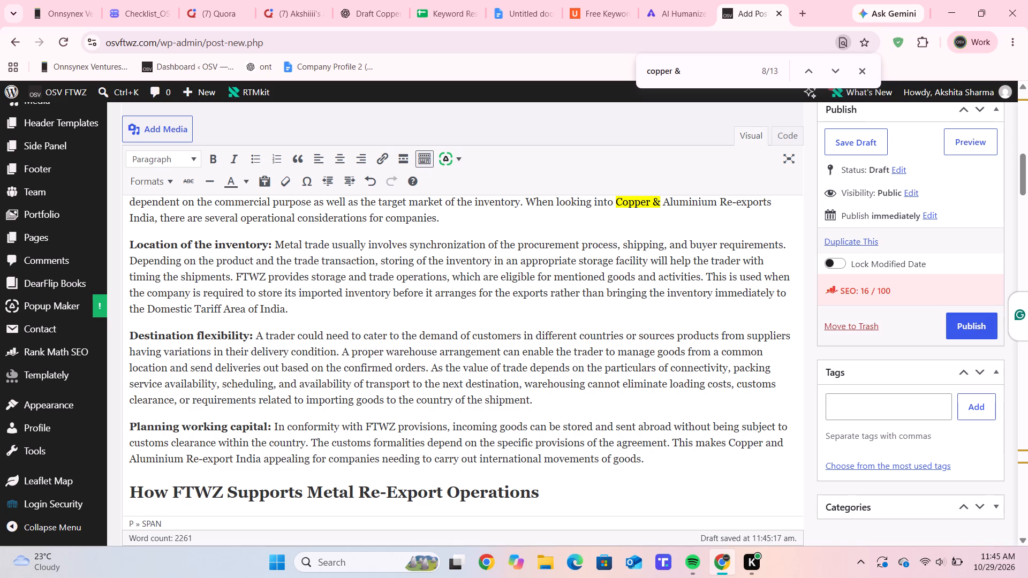
pyautogui.click(782, 440)
pyautogui.press('BackSpace')
pyautogui.press('BackSpace')
pyautogui.press('BackSpace')
pyautogui.hotkey('shift', '&')
# Search the page for "copper and" and replace "and" with "&" in the first sentence under the "Different Operational Requirements" heading.
pyautogui.click(692, 69)
pyautogui.press('BackSpace')
pyautogui.write('and')
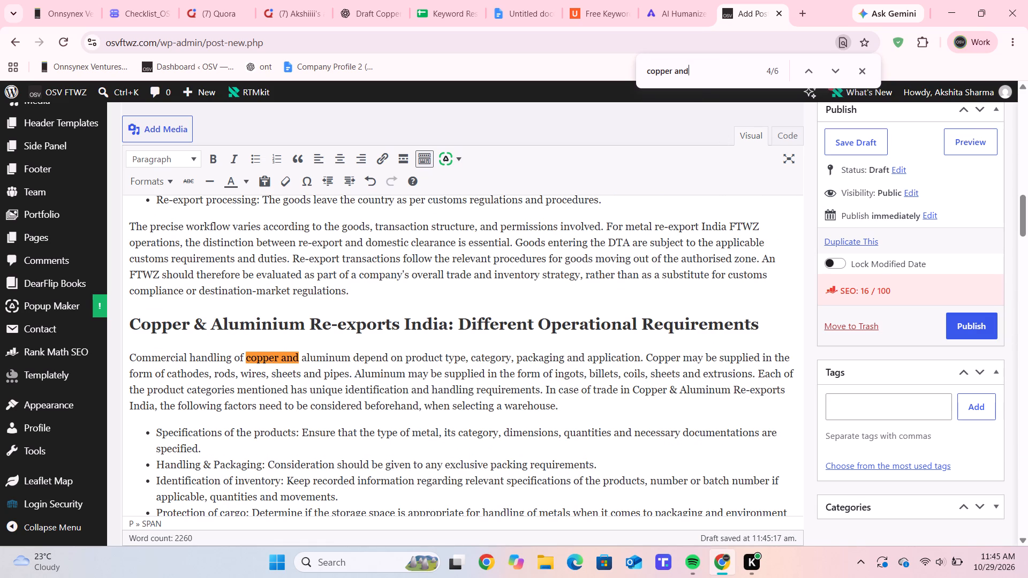
pyautogui.click(299, 353)
pyautogui.press('BackSpace')
pyautogui.press('BackSpace')
pyautogui.press('BackSpace')
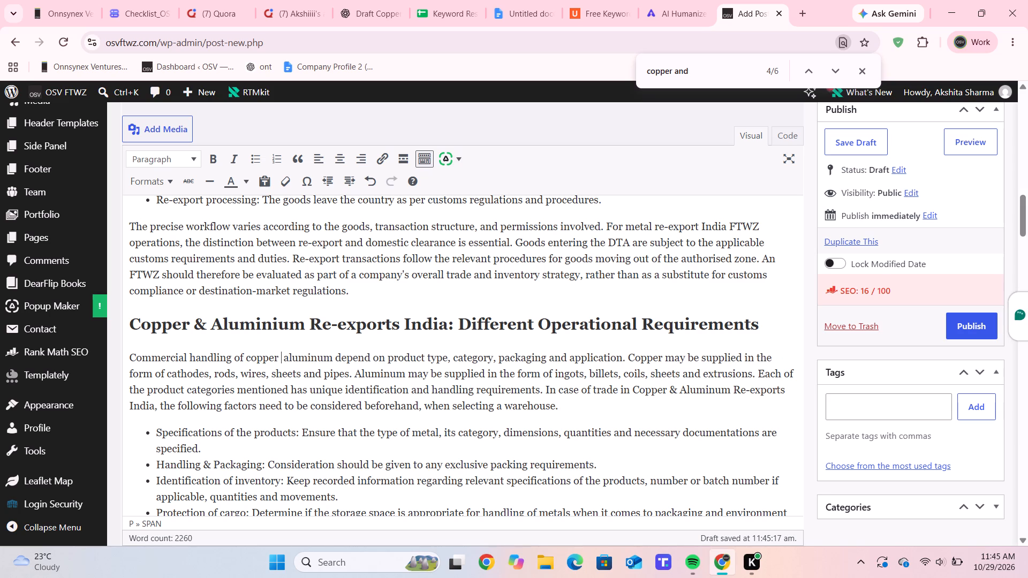
pyautogui.hotkey('shift', '&')
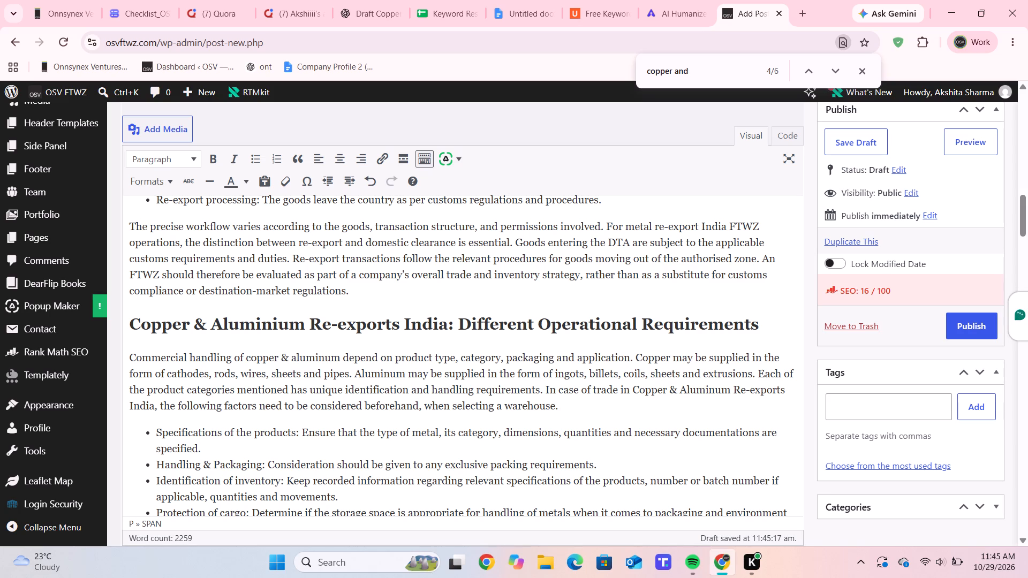
# Insert "re-export India," after "copper & aluminum" in the first sentence under the "Different Operational Requirements" heading.
pyautogui.click(345, 354)
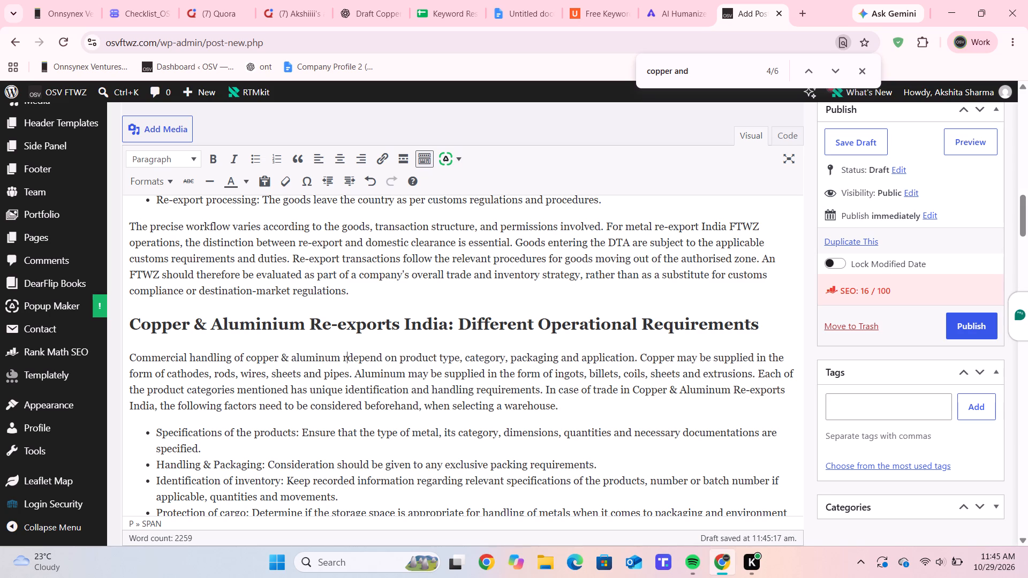
pyautogui.press('BackSpace')
pyautogui.press('e')
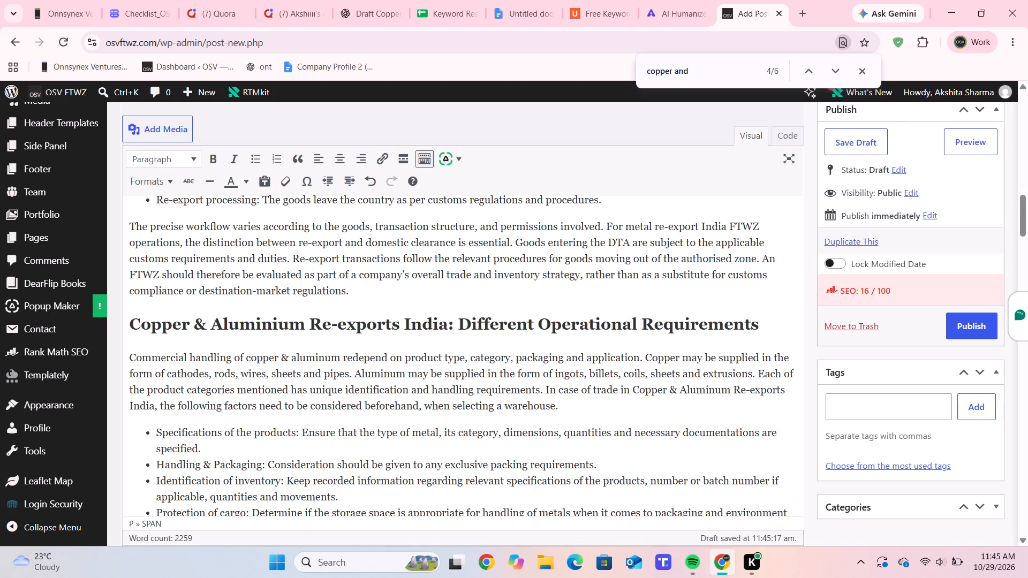
pyautogui.write('-export India')
pyautogui.write(',')
pyautogui.press('space')
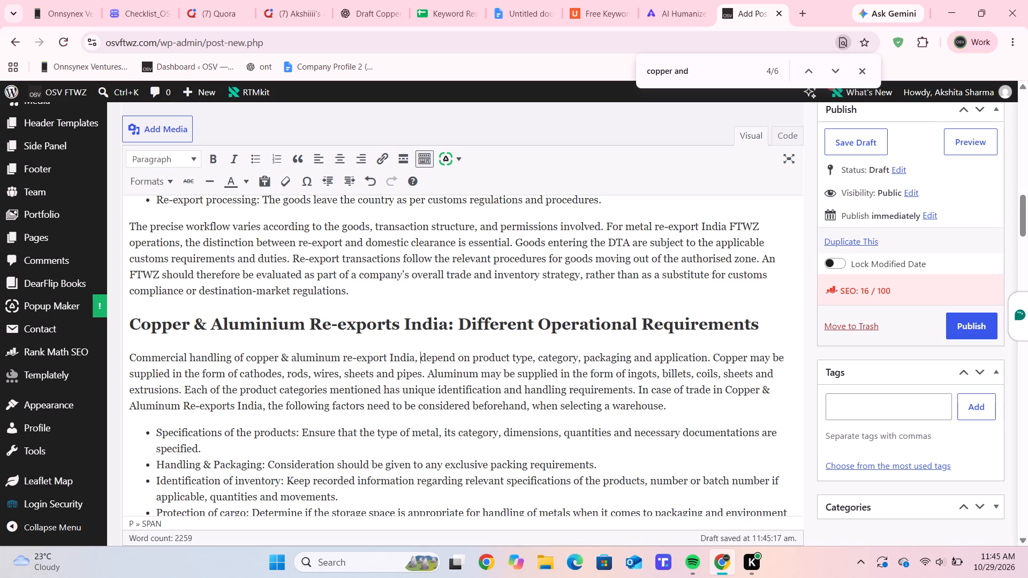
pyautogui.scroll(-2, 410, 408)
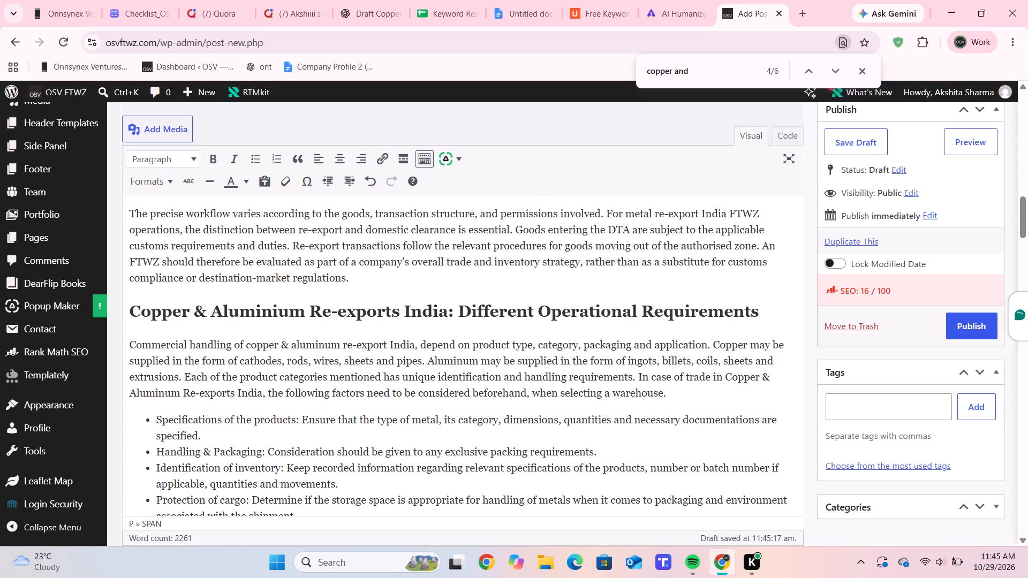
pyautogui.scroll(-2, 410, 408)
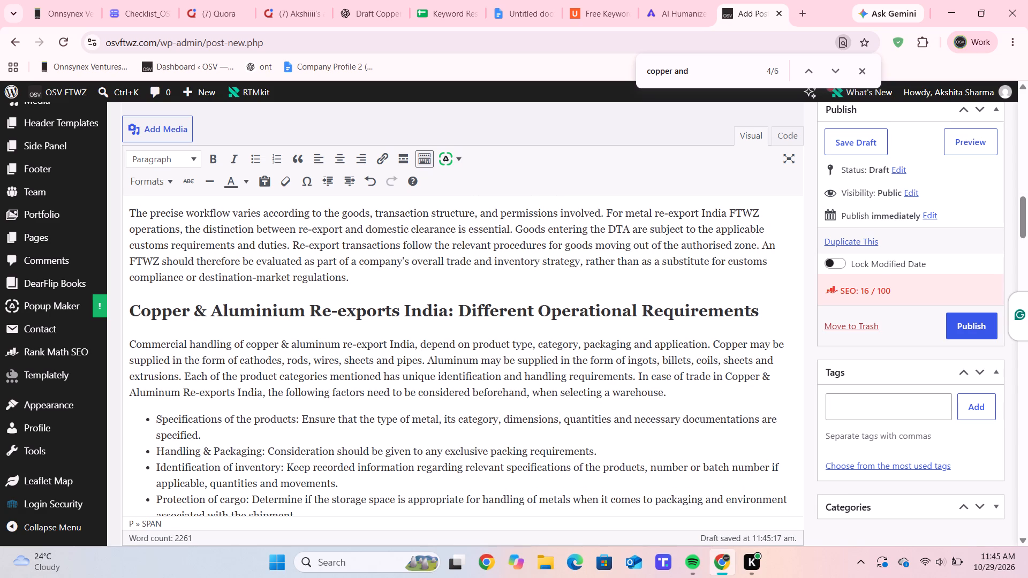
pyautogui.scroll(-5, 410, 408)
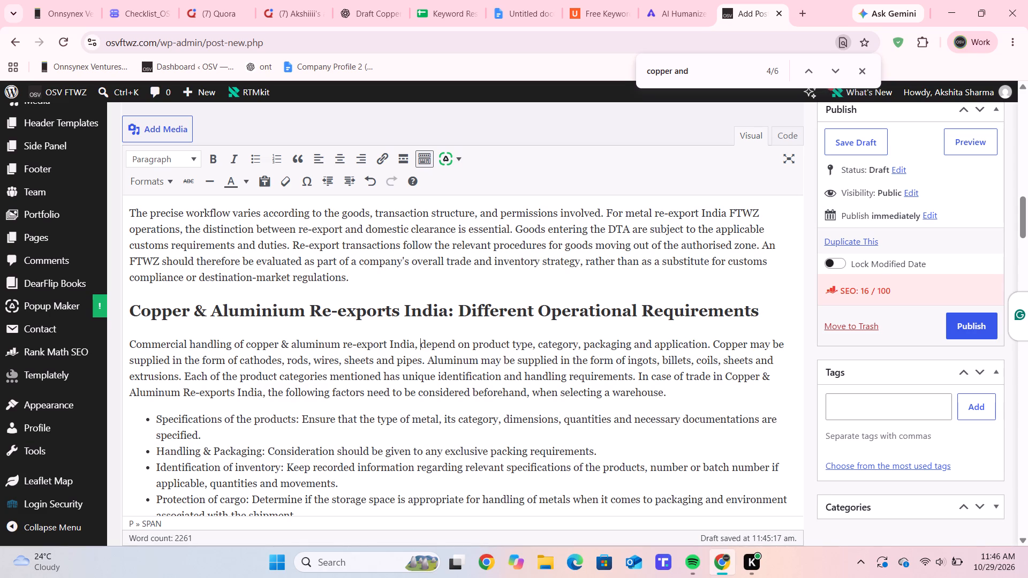
# Replace "of India in exports of copper and aluminium" with "copper & aluminium re-exports India," in the first sentence under the "Conclusion" heading.
pyautogui.scroll(-2, 410, 408)
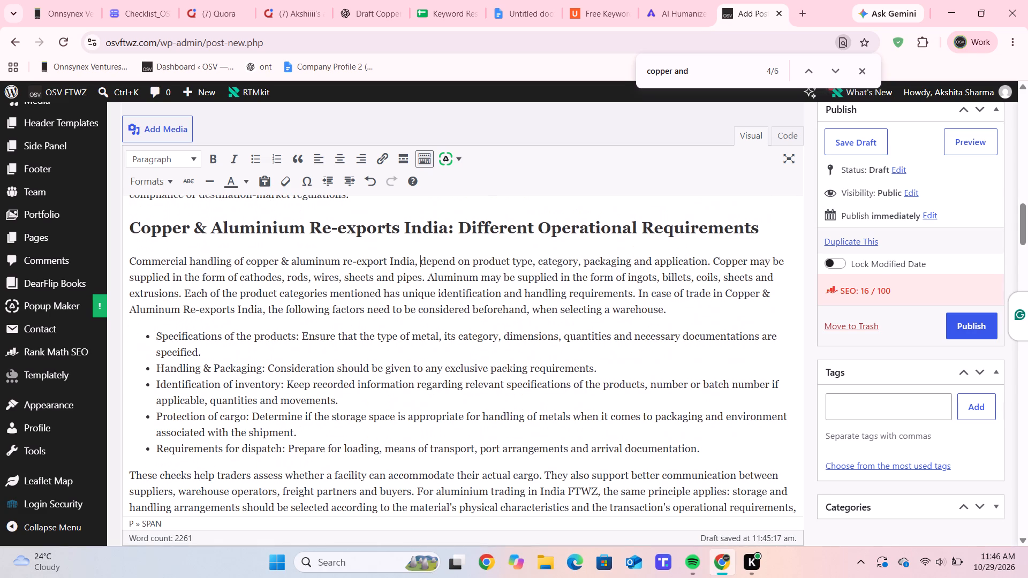
pyautogui.scroll(-3, 410, 408)
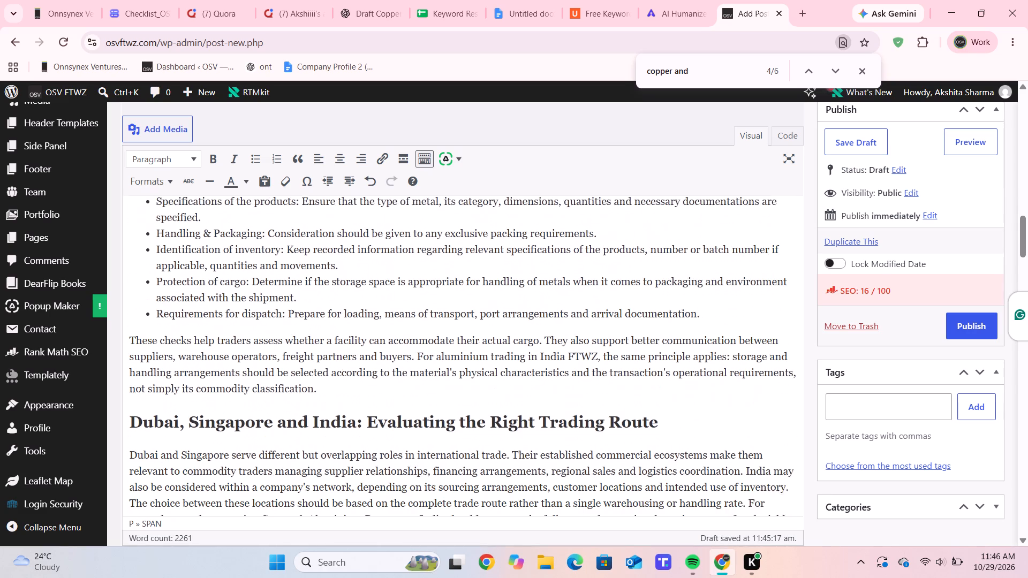
pyautogui.scroll(-1, 410, 408)
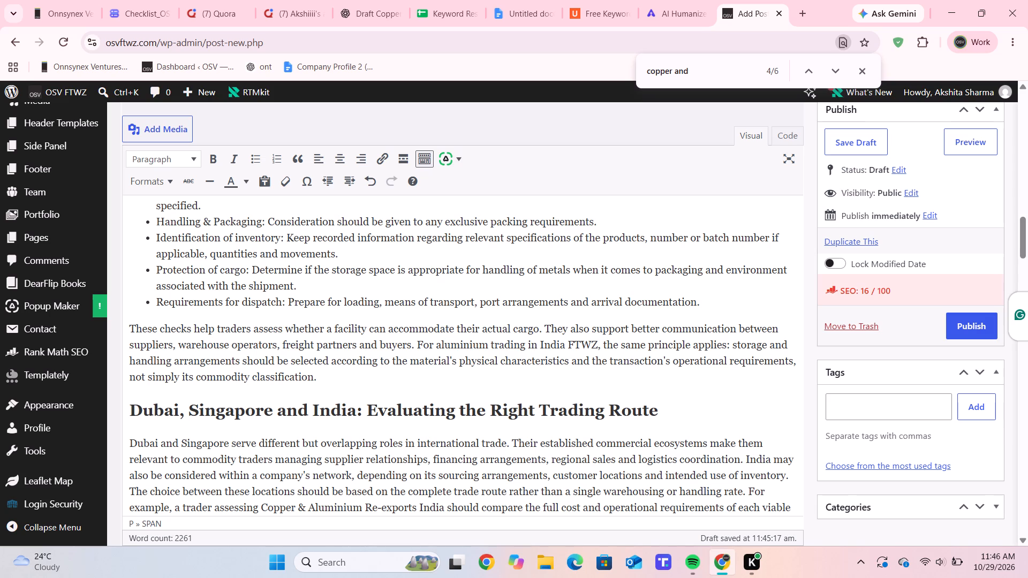
pyautogui.scroll(-1, 410, 408)
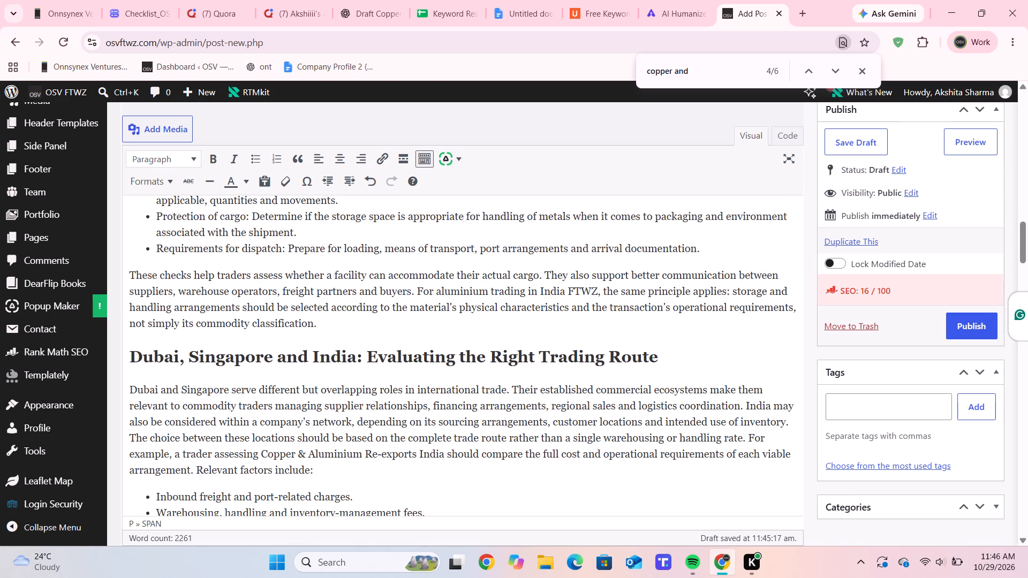
pyautogui.scroll(-1, 410, 408)
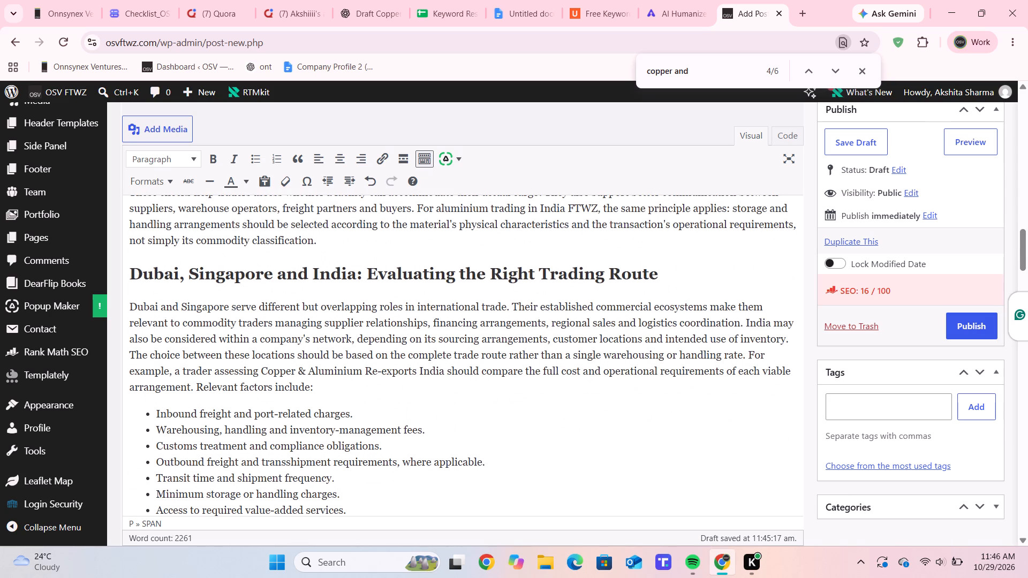
pyautogui.scroll(-6, 410, 408)
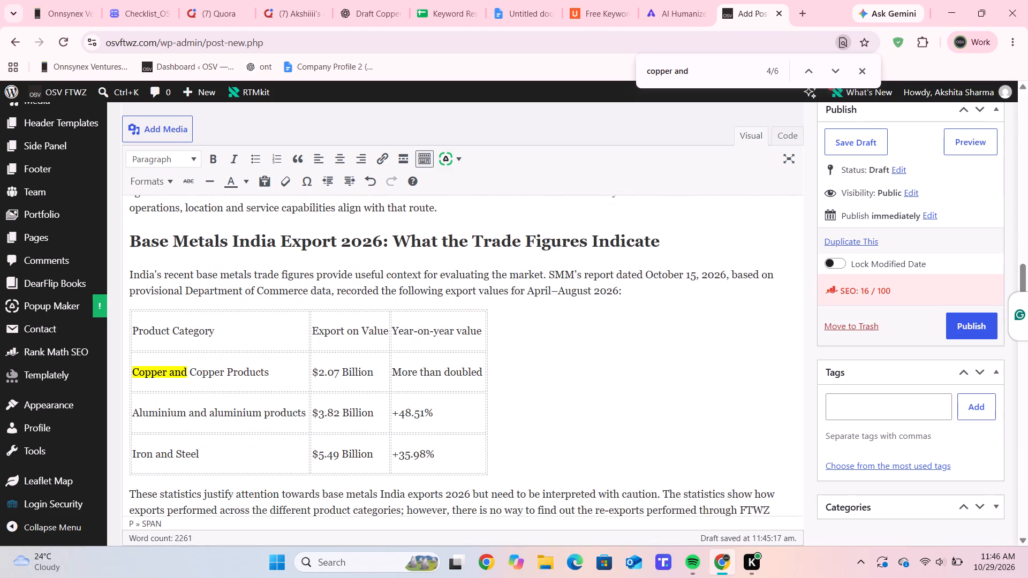
pyautogui.scroll(-2, 288, 387)
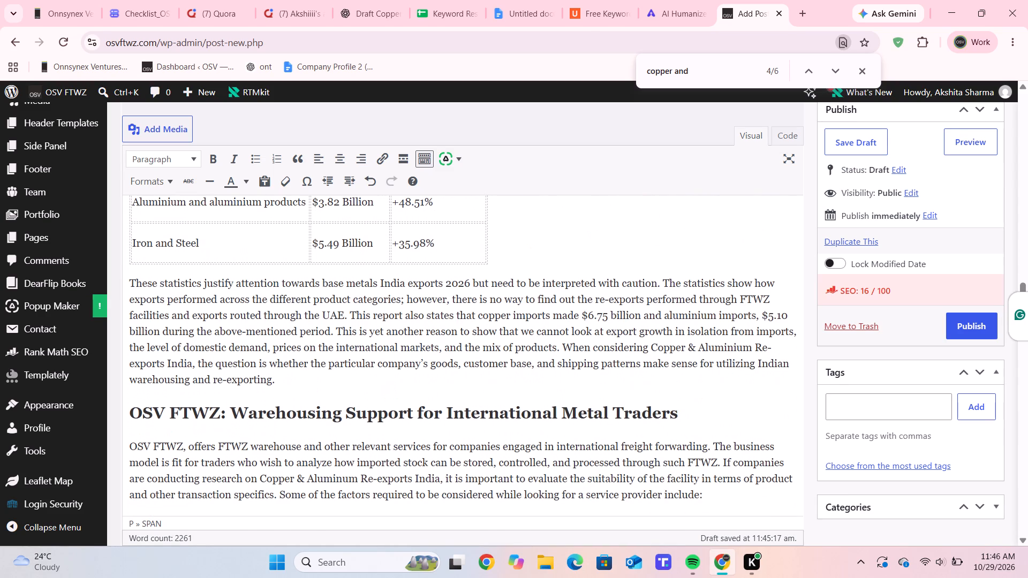
pyautogui.scroll(-3, 288, 387)
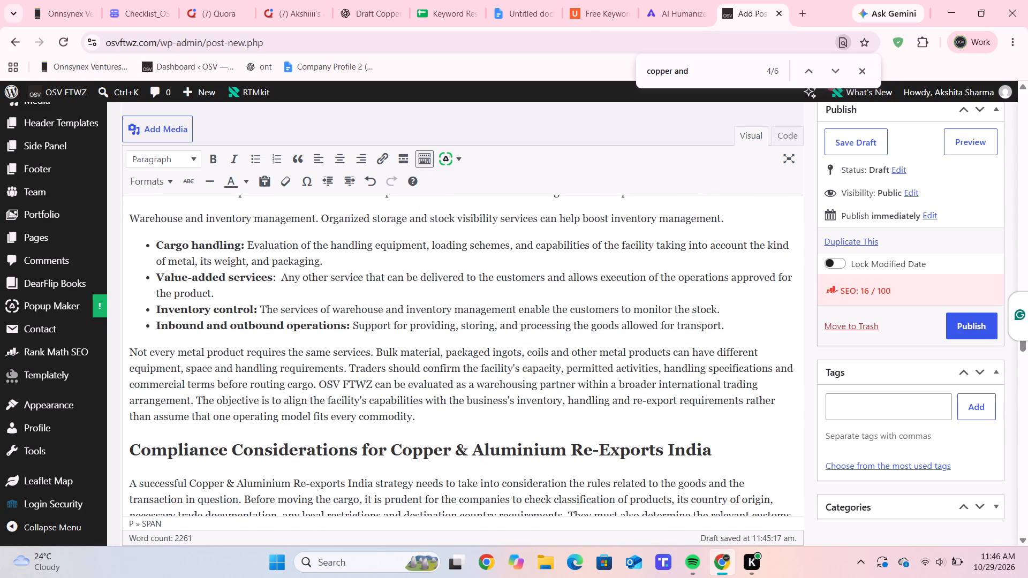
pyautogui.scroll(-3, 288, 387)
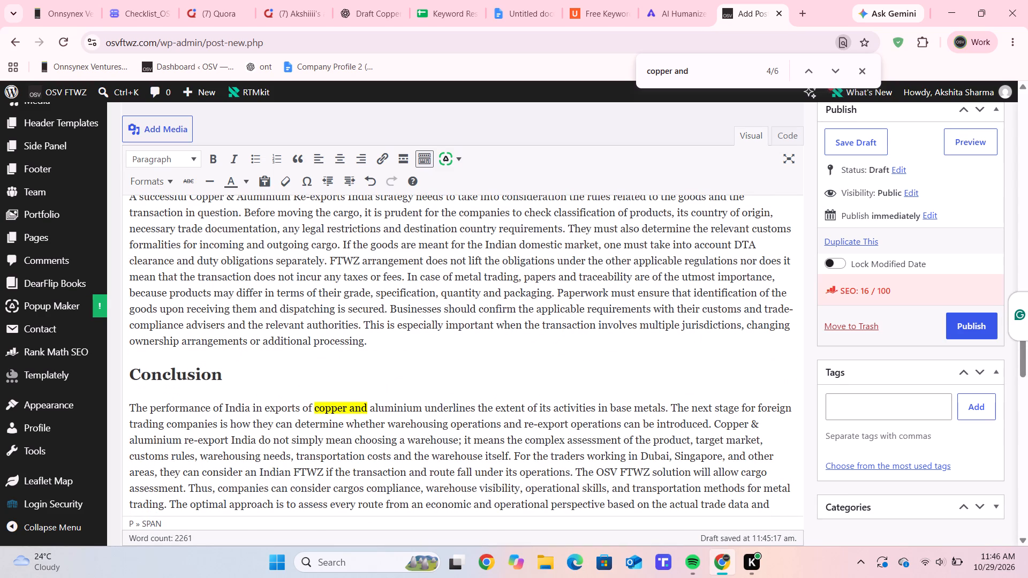
pyautogui.click(372, 403)
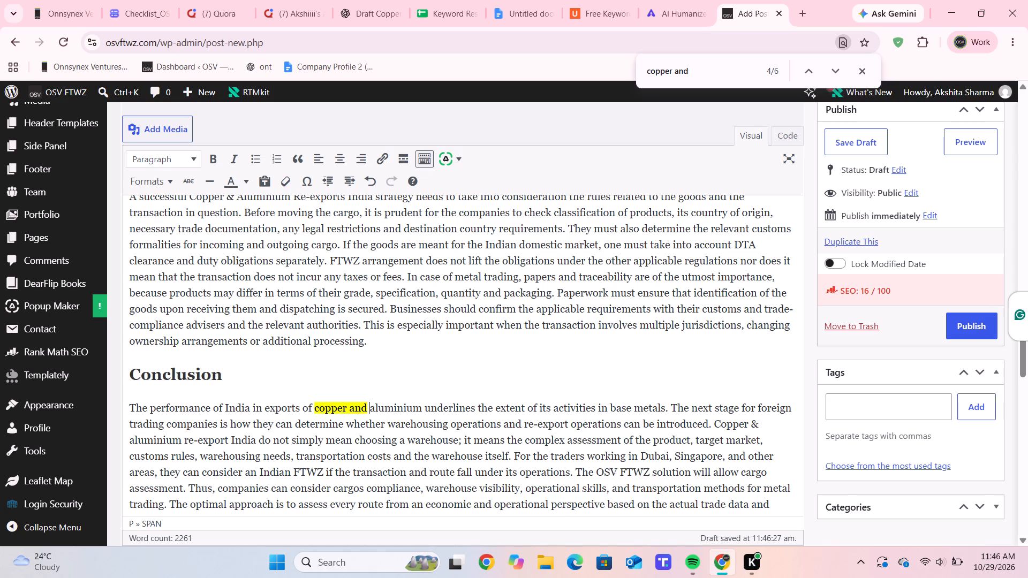
pyautogui.moveTo(419, 407); pyautogui.dragTo(293, 408)
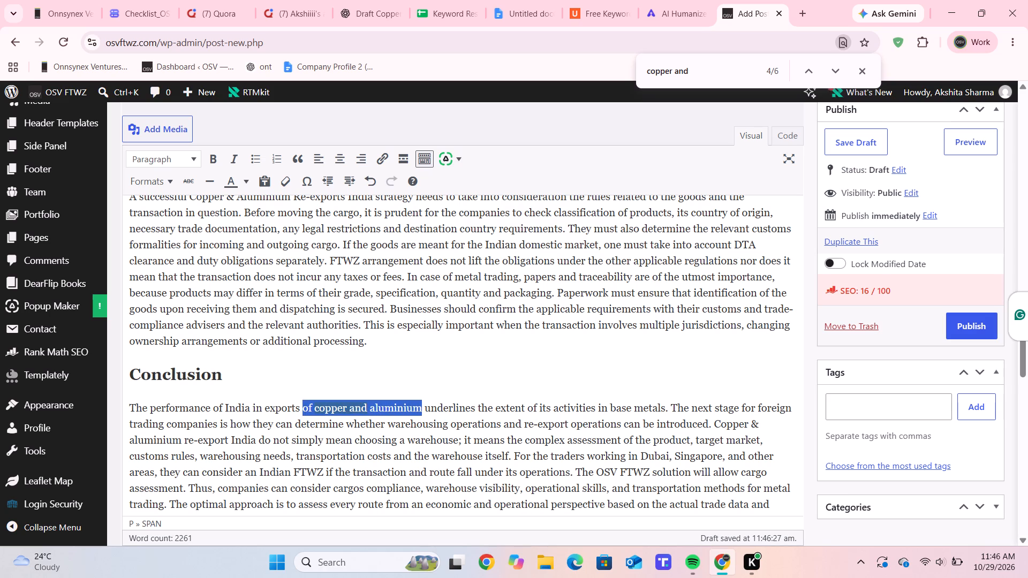
pyautogui.moveTo(293, 408); pyautogui.dragTo(212, 409)
pyautogui.press('BackSpace')
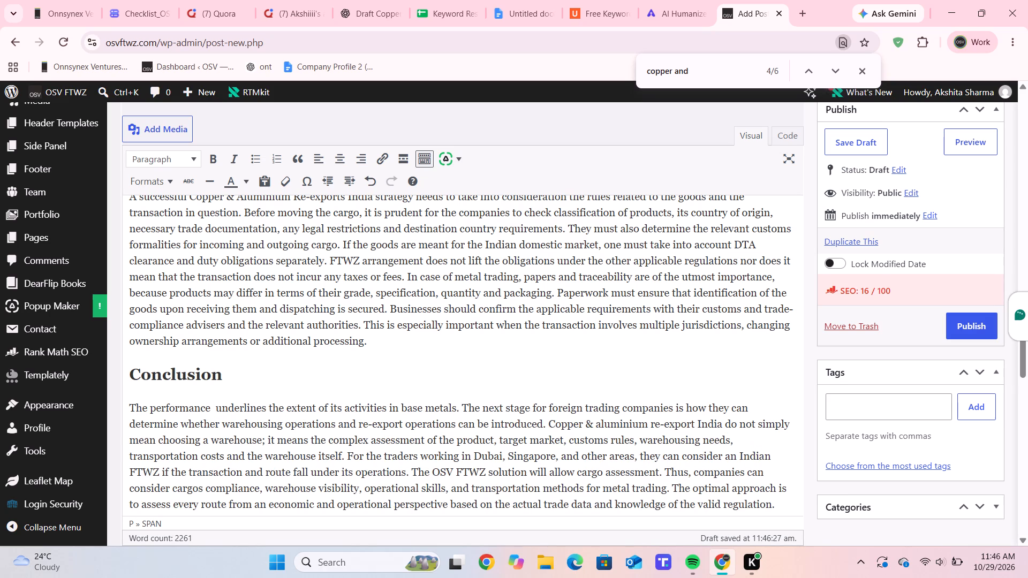
pyautogui.write('copper')
pyautogui.press('space')
pyautogui.write('& aluminium re-expo')
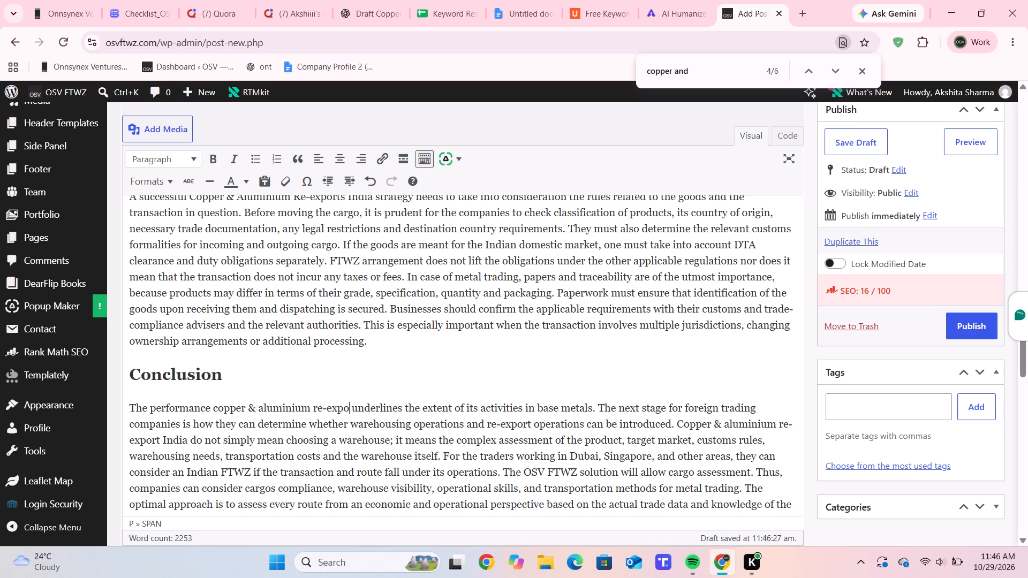
pyautogui.write('rts O')
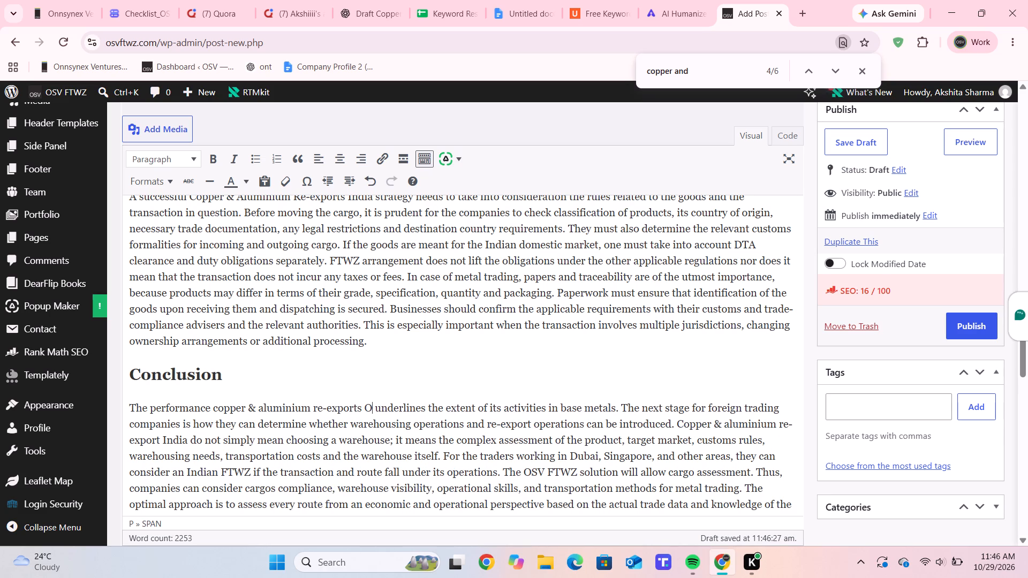
pyautogui.press('BackSpace')
pyautogui.write('India,')
pyautogui.press('space')
pyautogui.press('BackSpace')
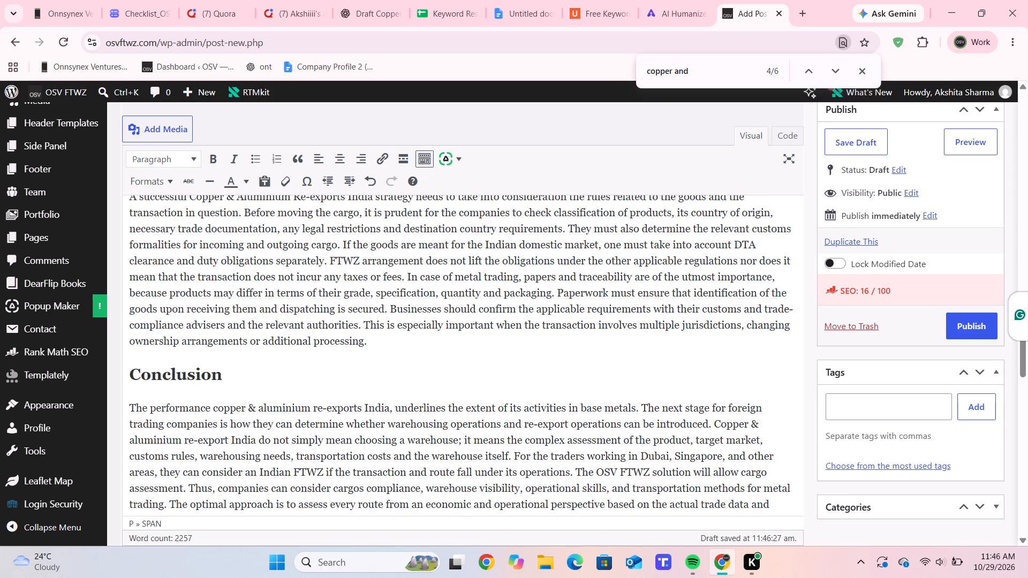
# Remove the empty paragraphs below the Conclusion text at the end of the article.
pyautogui.scroll(-2, 212, 409)
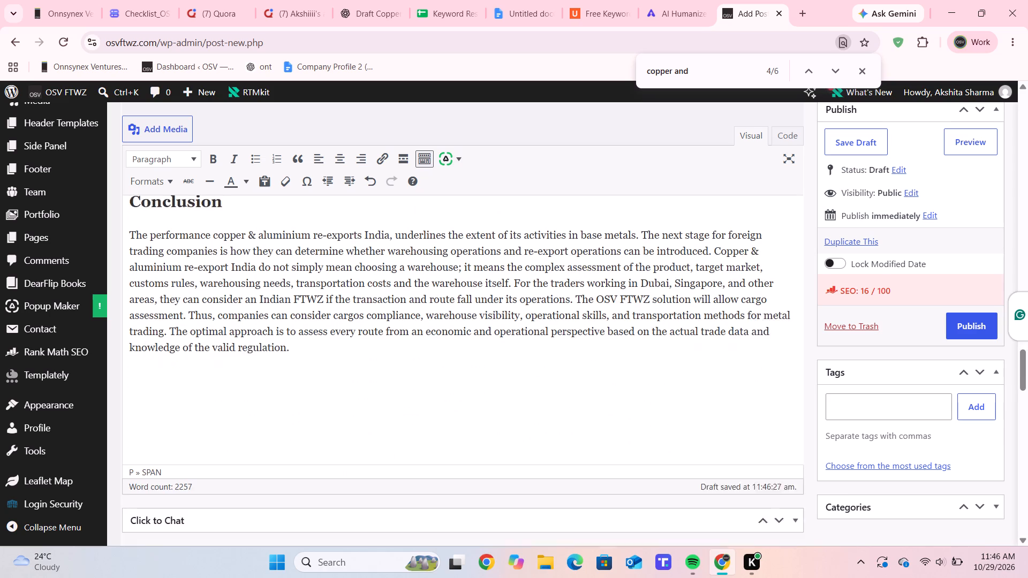
pyautogui.scroll(-1, 212, 409)
pyautogui.click(170, 372)
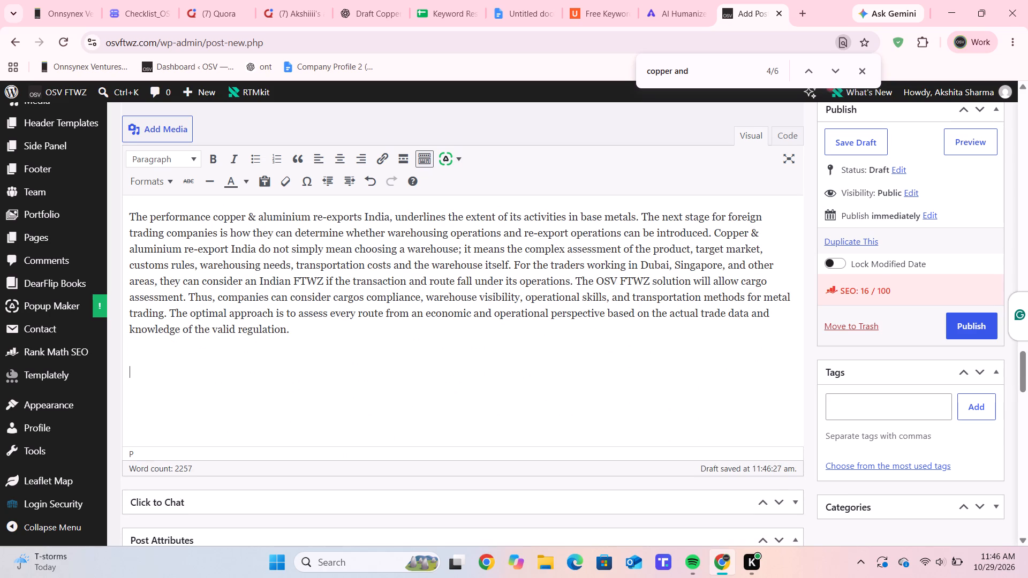
pyautogui.press('BackSpace')
pyautogui.press('BackSpace')
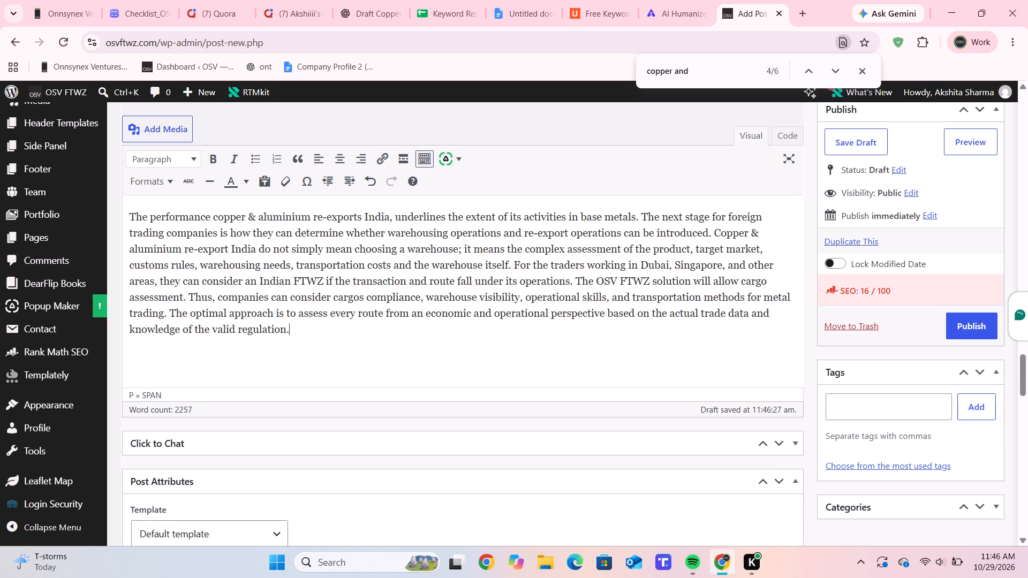
pyautogui.click(159, 368)
pyautogui.press('BackSpace')
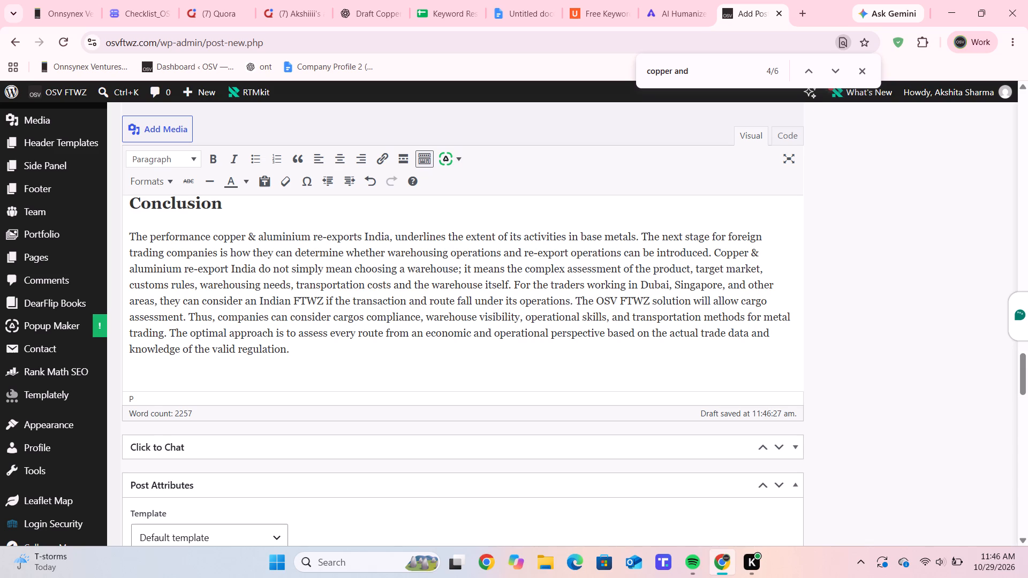
pyautogui.press('BackSpace')
# Review the article from the Conclusion back up to the trade figures table, checking the wording and layout.
pyautogui.scroll(2, 159, 368)
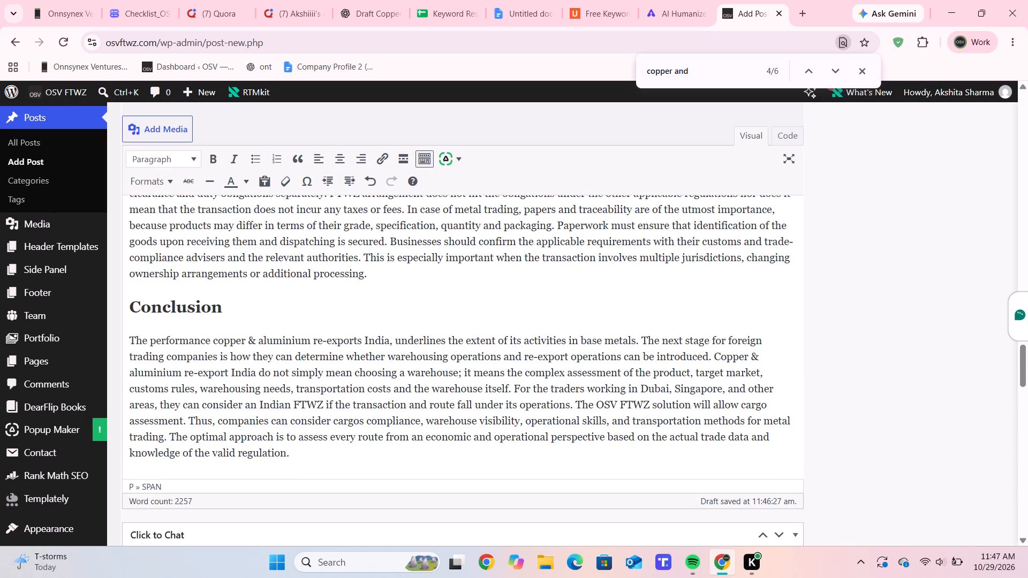
pyautogui.scroll(3, 127, 320)
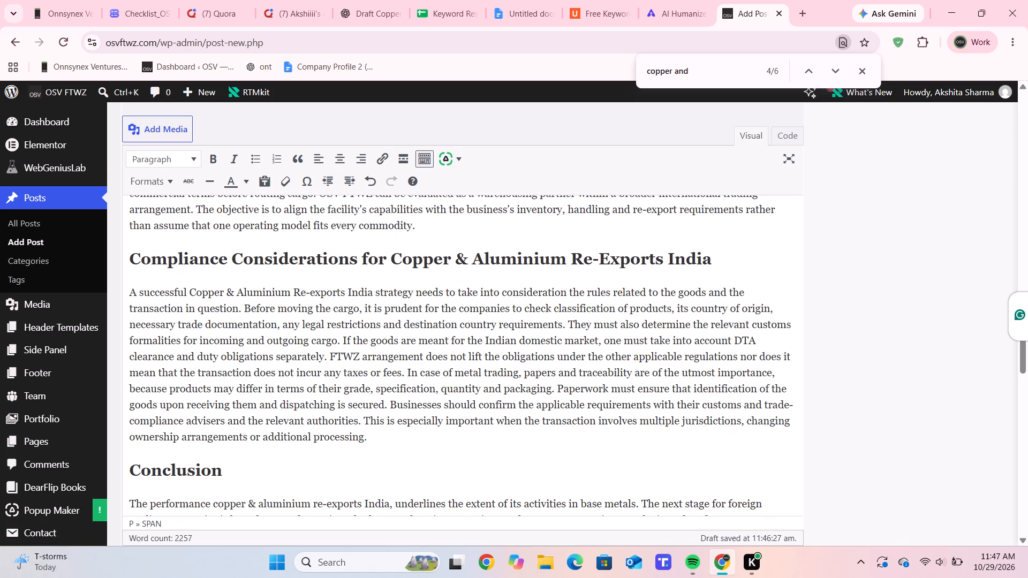
pyautogui.scroll(6, 127, 320)
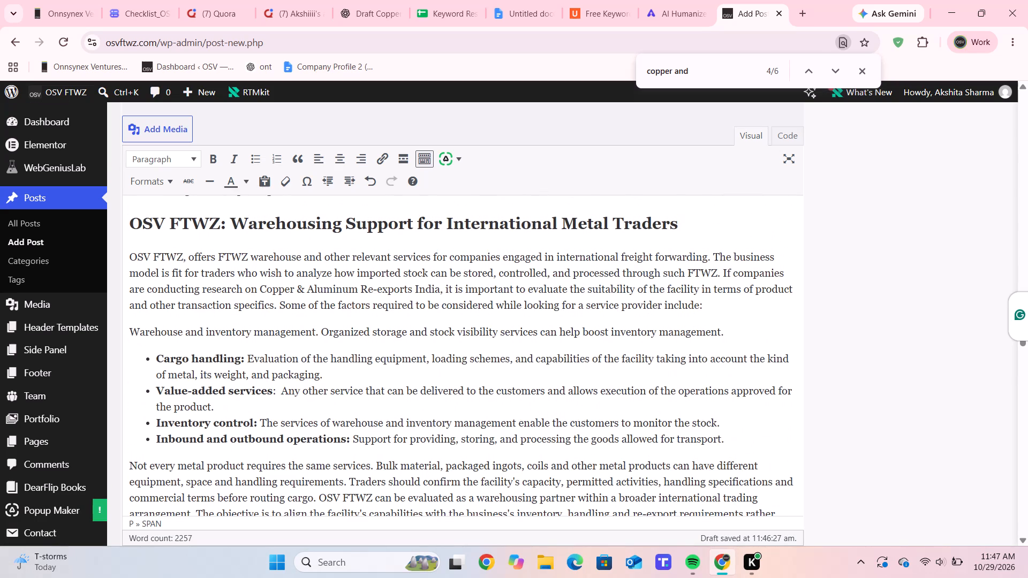
pyautogui.click(129, 325)
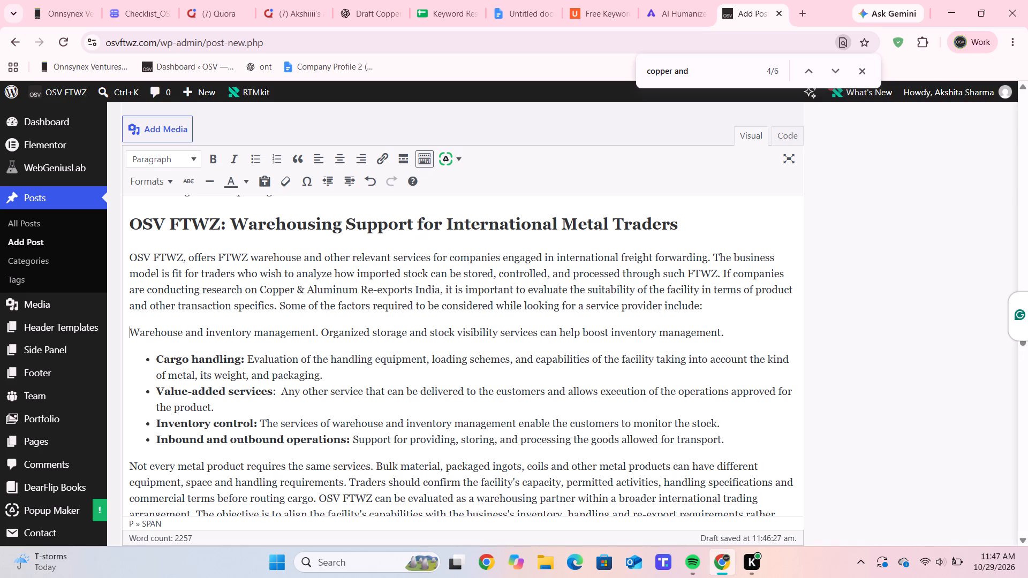
pyautogui.scroll(4, 129, 325)
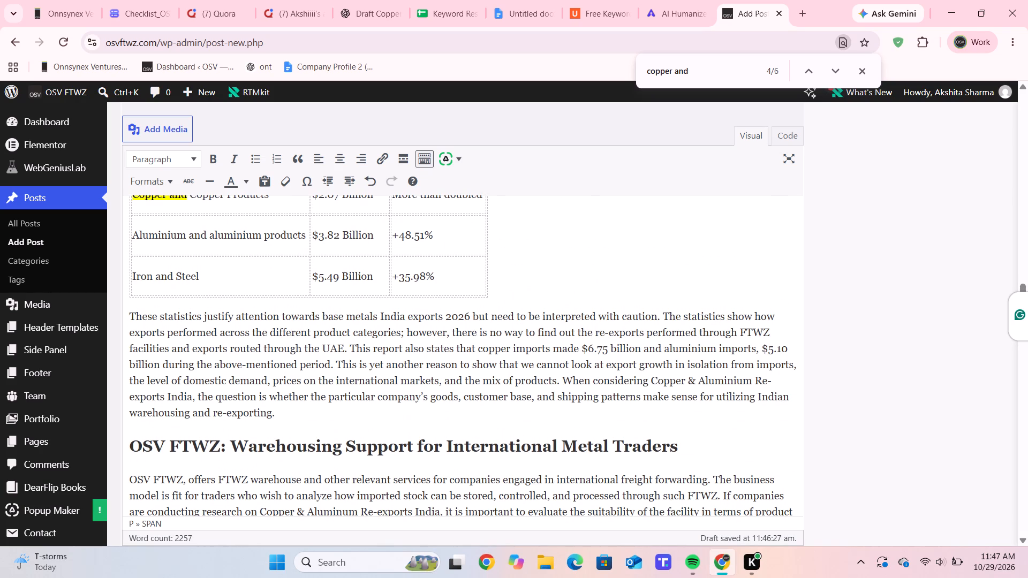
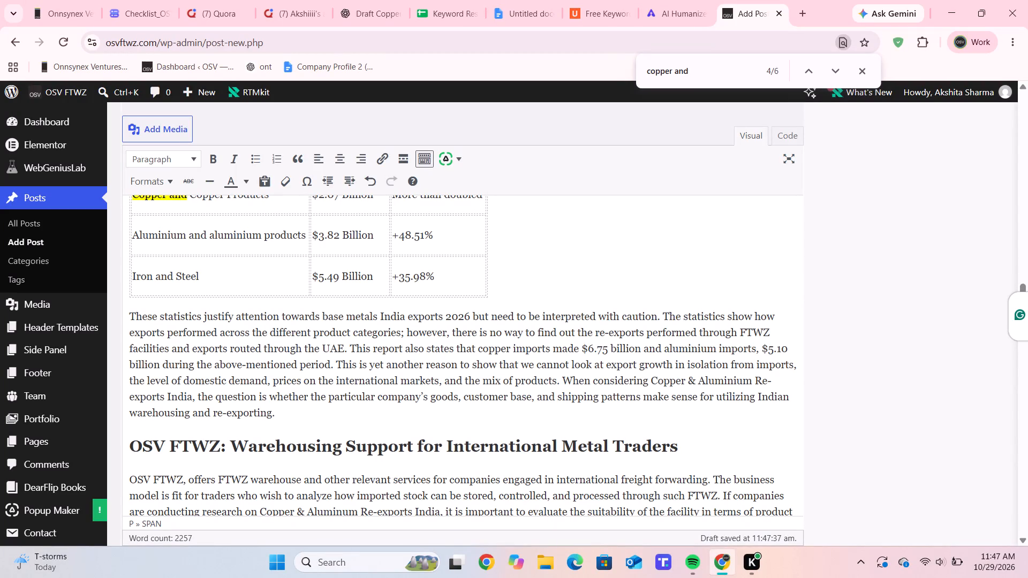
# Review the article's OSV FTWZ warehousing section and the Rank Math SEO checks for the focus keyword.
pyautogui.scroll(-9, 615, 391)
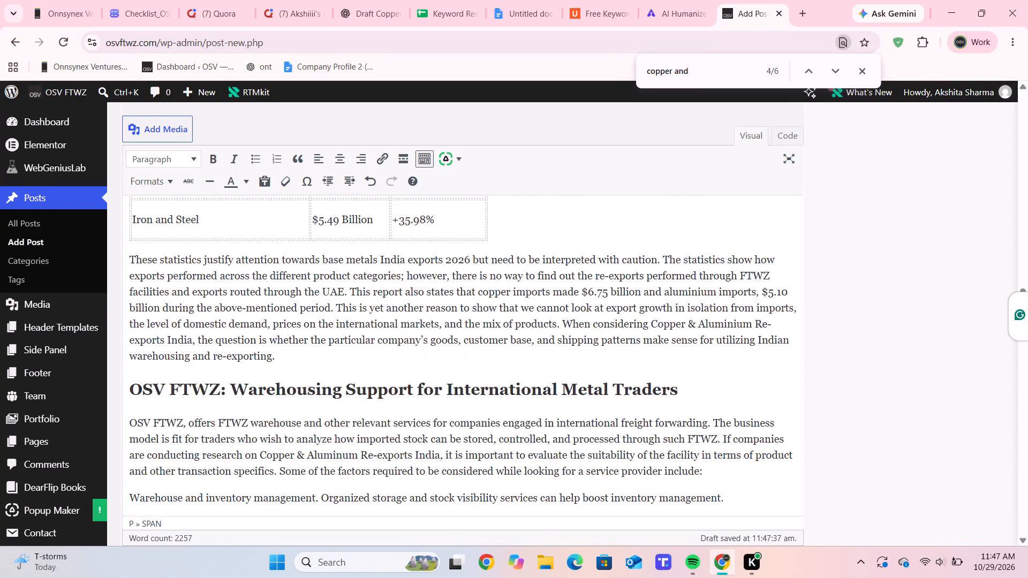
pyautogui.scroll(-13, 615, 391)
pyautogui.scroll(5, 615, 391)
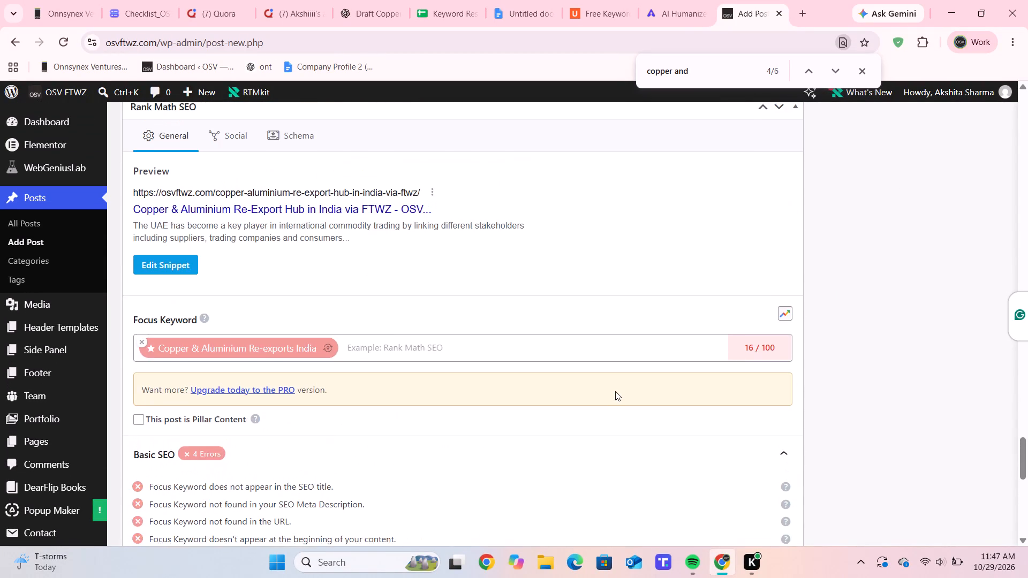
pyautogui.scroll(12, 615, 391)
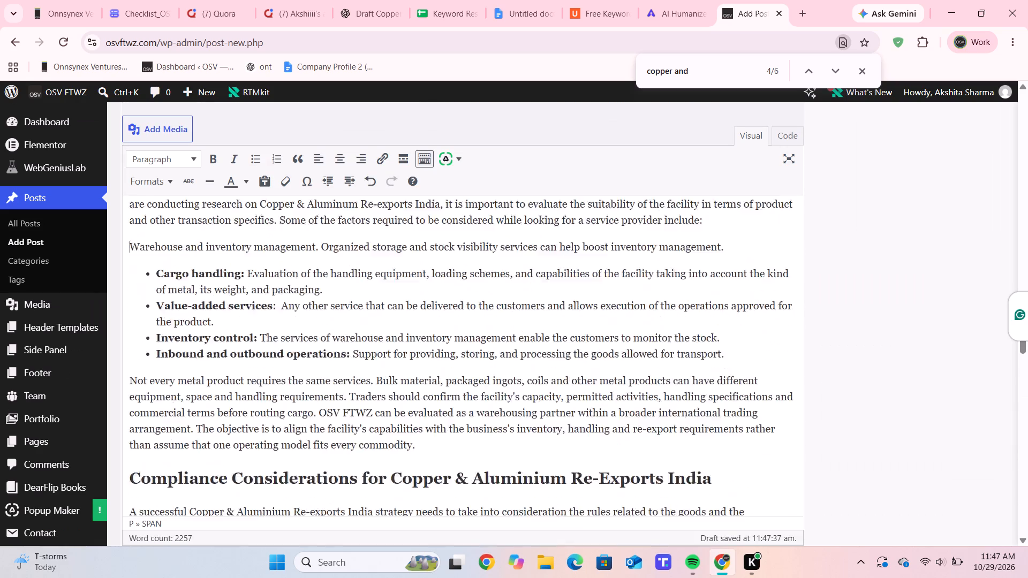
pyautogui.scroll(10, 615, 391)
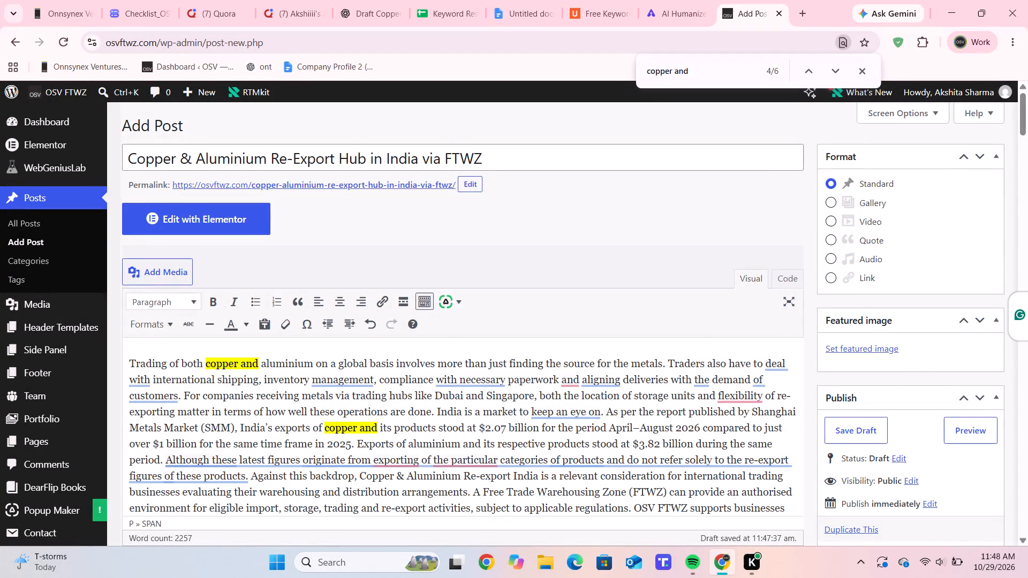
pyautogui.scroll(-1, 615, 391)
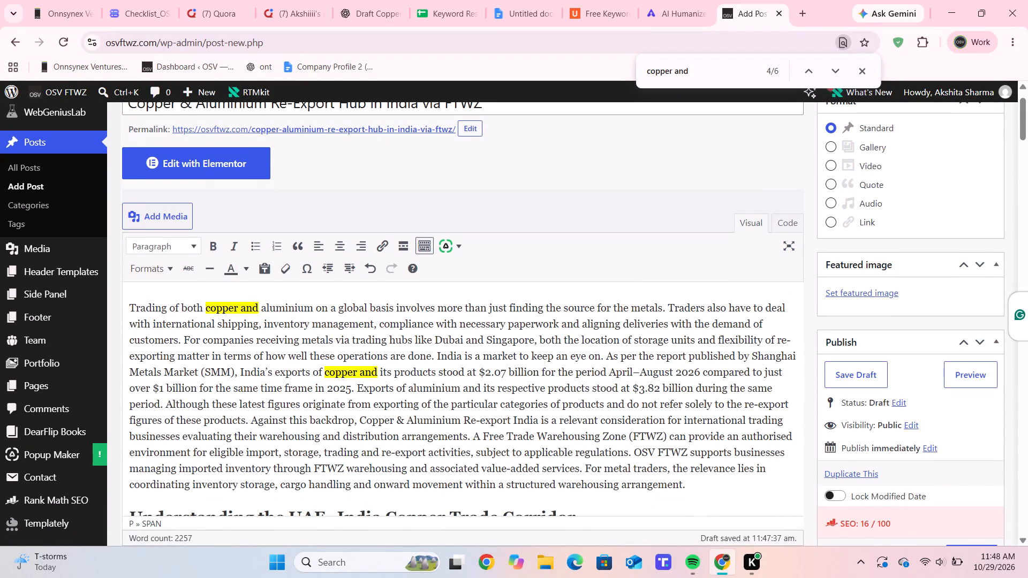
pyautogui.scroll(-2, 615, 391)
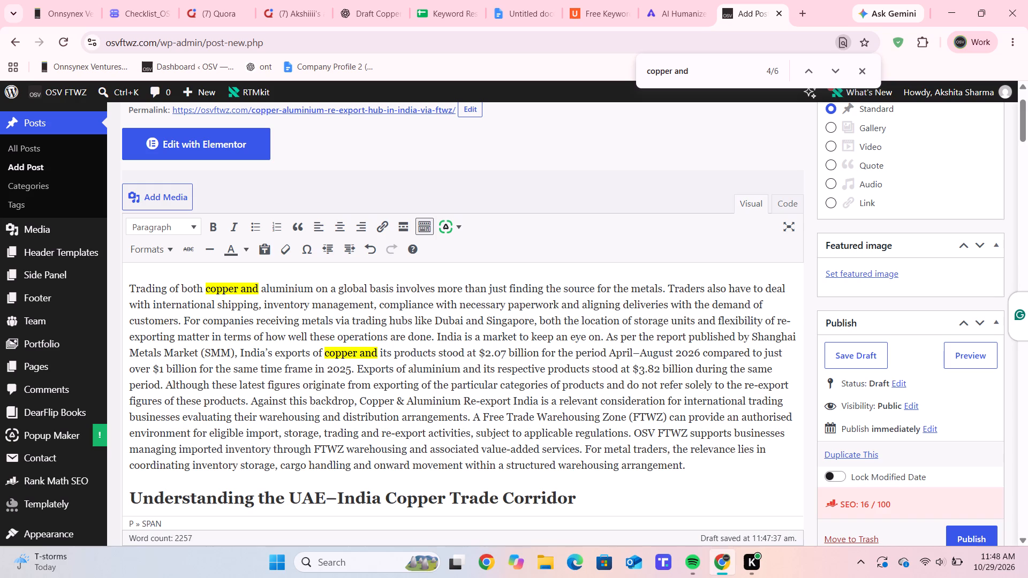
pyautogui.scroll(-1, 615, 391)
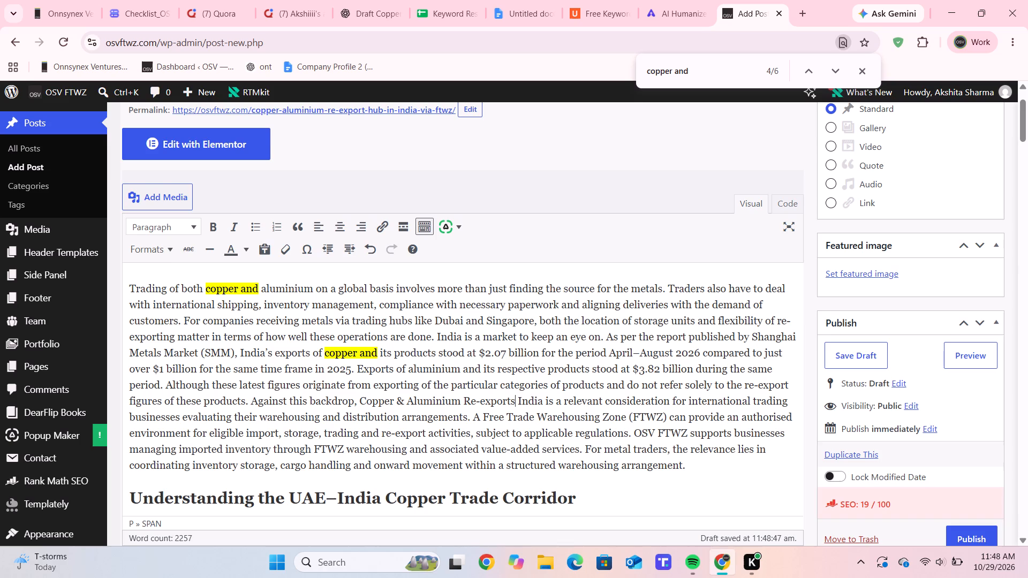
# Replace "and" with "&" in "India's overall copper and aluminium export performance" under the "Understanding the UAE–India Copper Trade Corridor" heading.
pyautogui.scroll(-2, 449, 458)
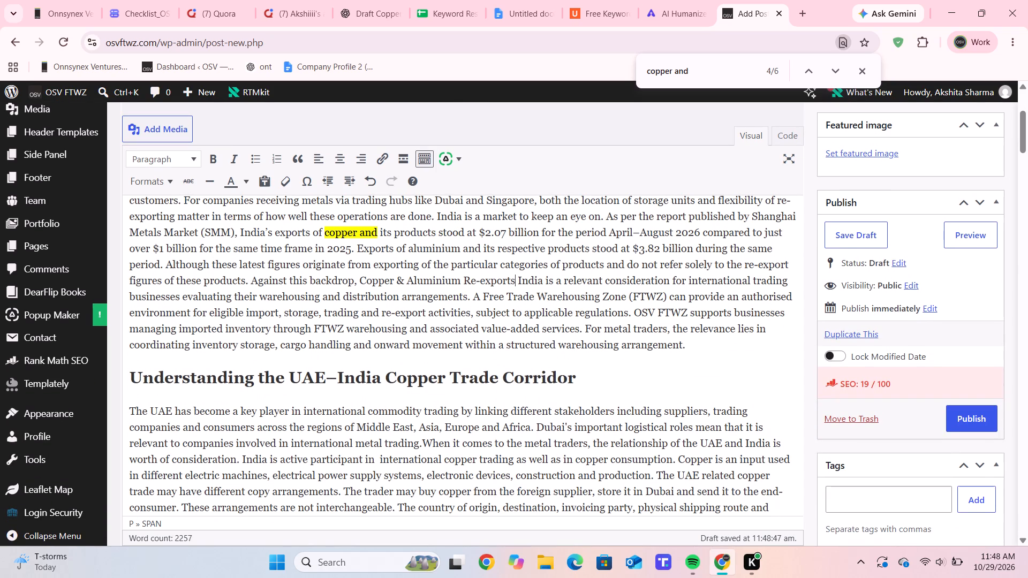
pyautogui.scroll(-1, 449, 458)
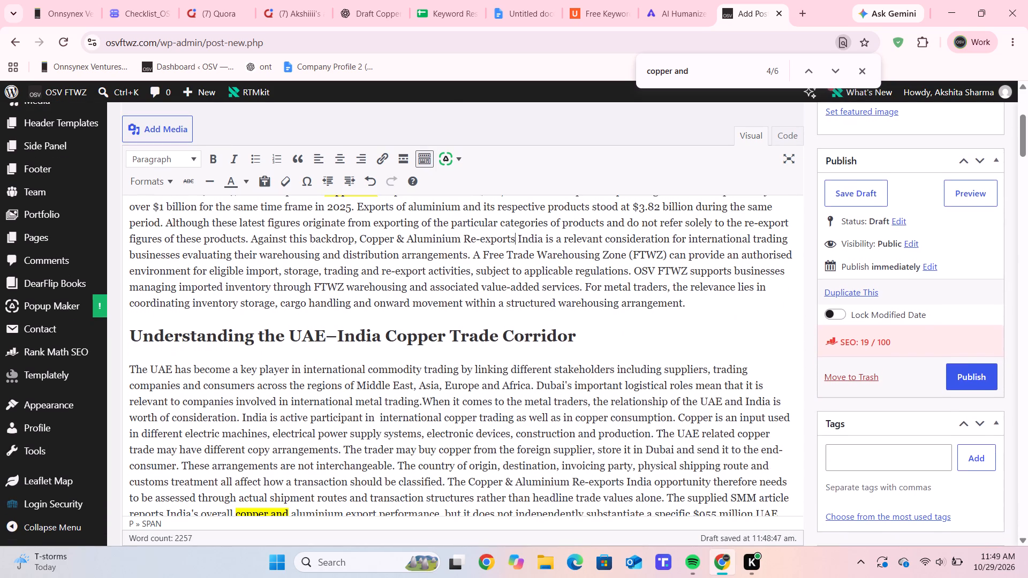
pyautogui.scroll(-1, 449, 458)
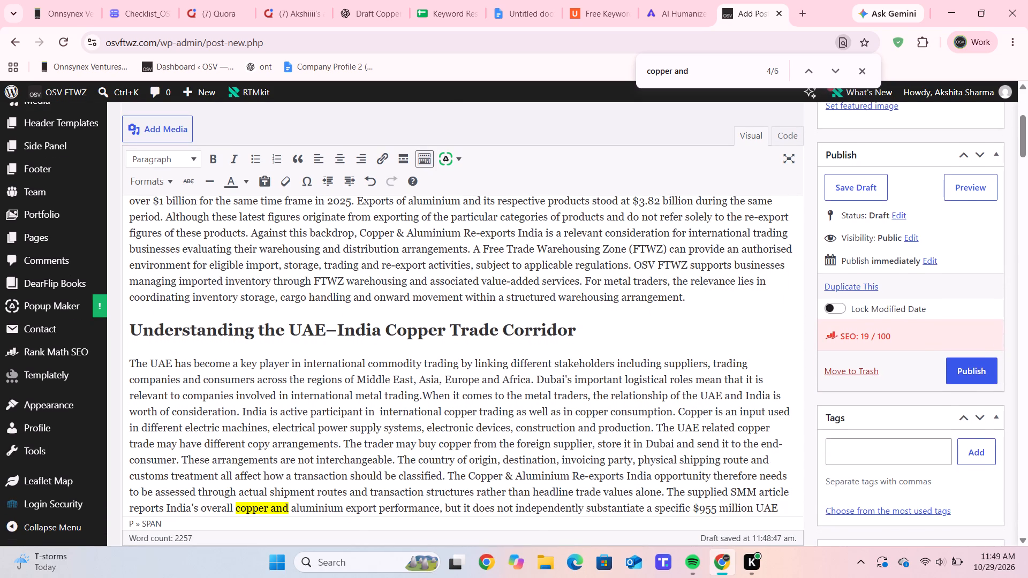
pyautogui.scroll(-1, 449, 458)
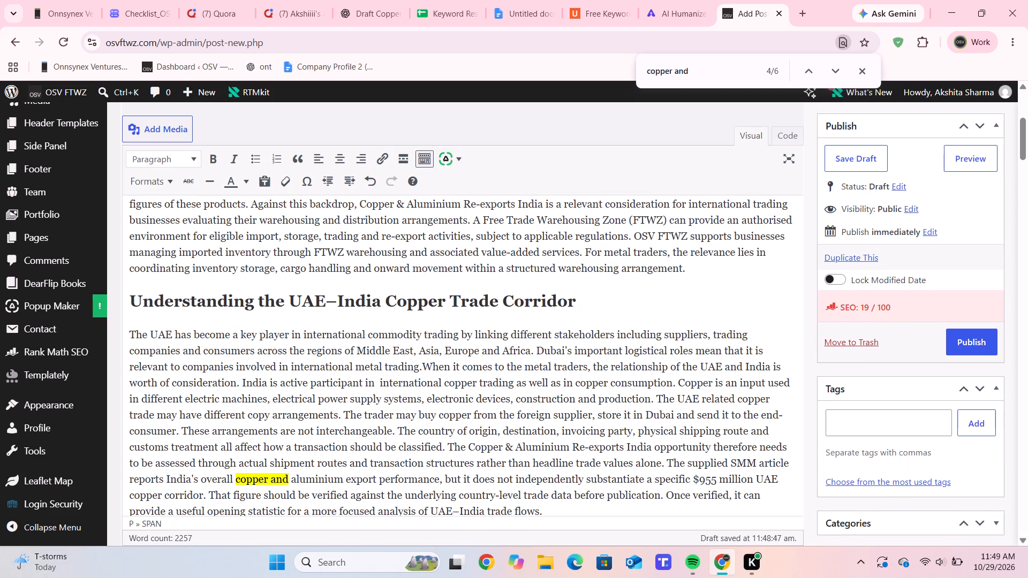
pyautogui.scroll(-1, 449, 458)
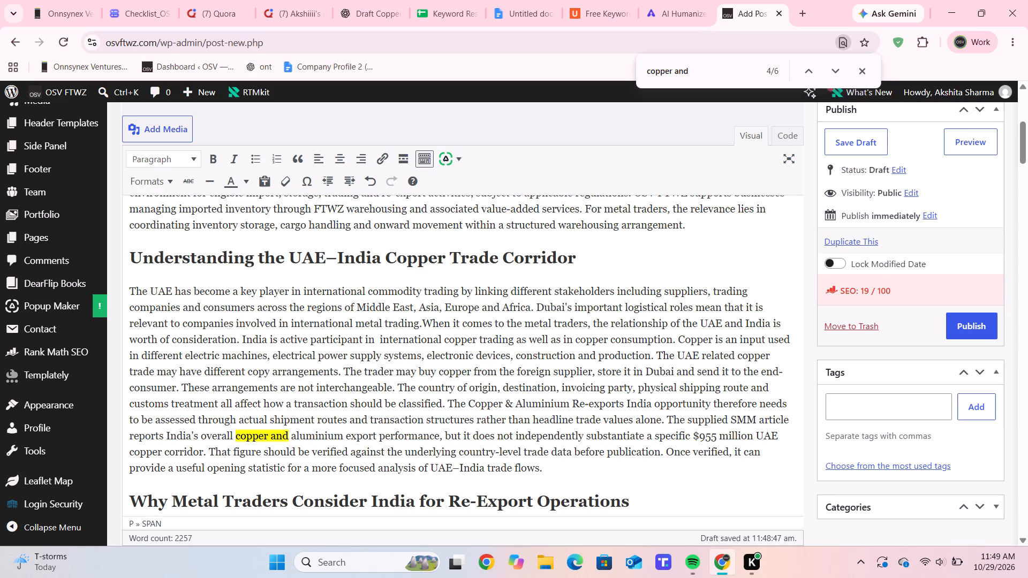
pyautogui.moveTo(440, 435); pyautogui.dragTo(345, 442)
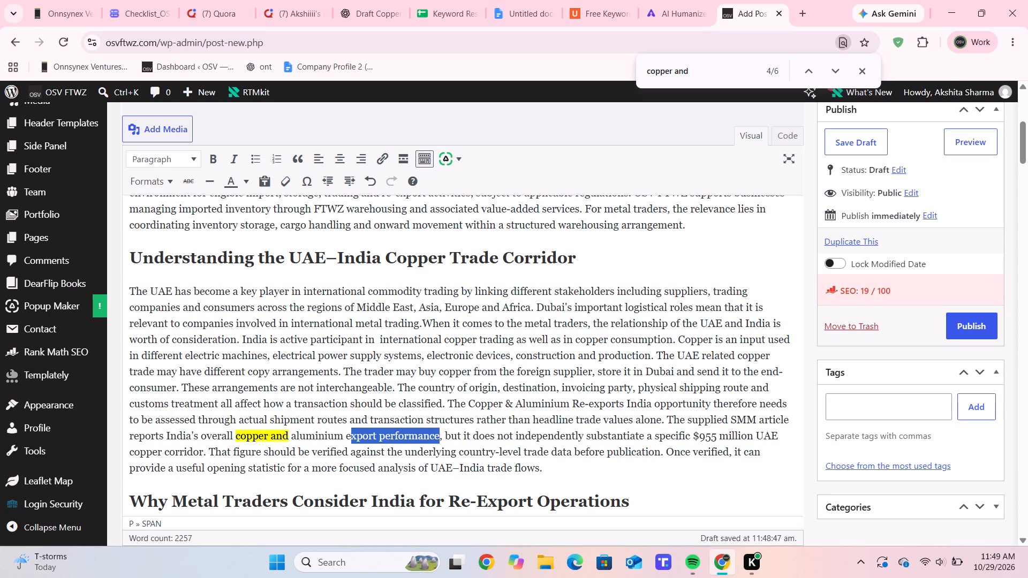
pyautogui.moveTo(345, 442); pyautogui.dragTo(171, 439)
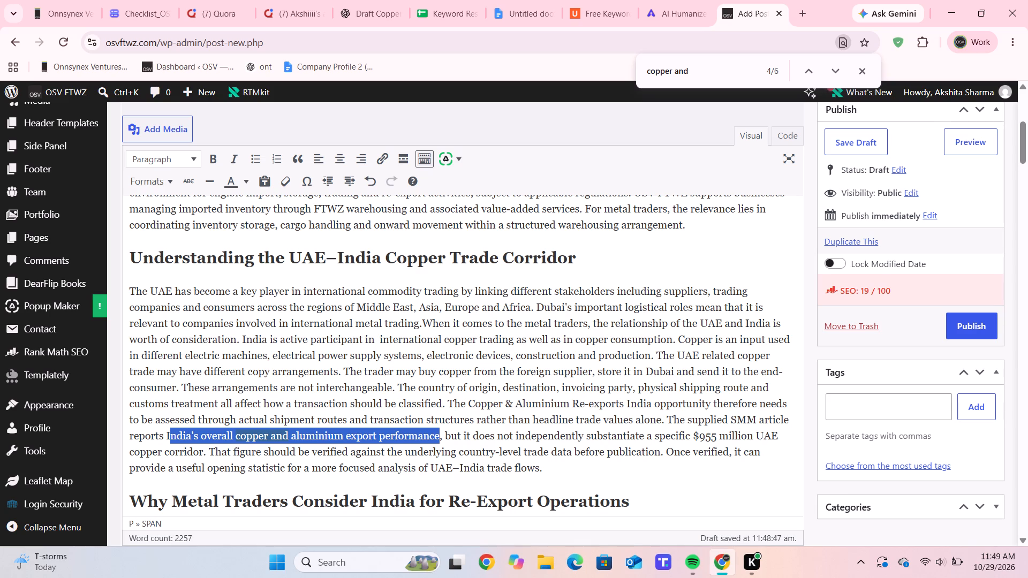
pyautogui.click(294, 436)
pyautogui.press('Left')
pyautogui.press('BackSpace')
pyautogui.press('BackSpace')
pyautogui.press('BackSpace')
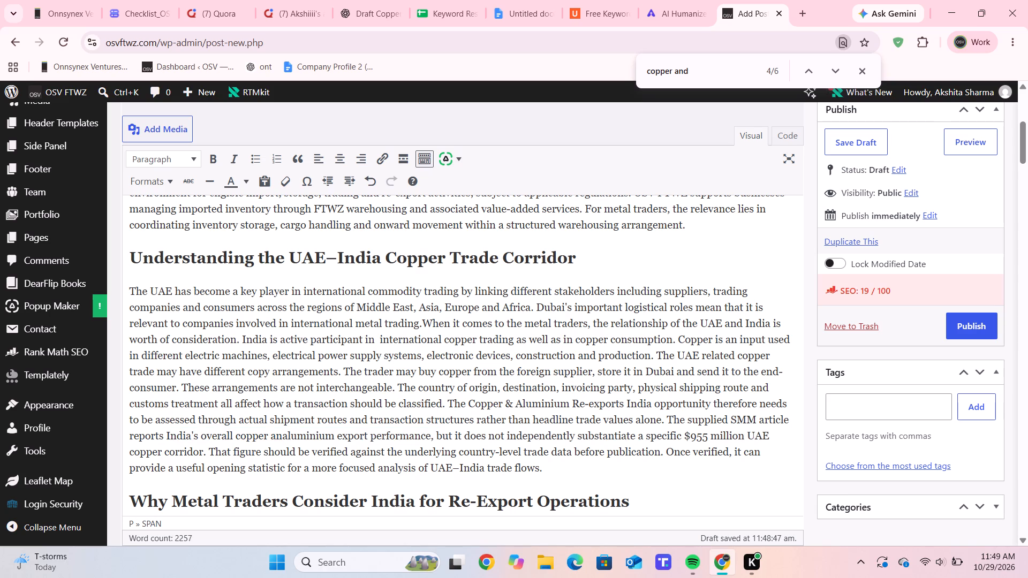
pyautogui.press('BackSpace')
pyautogui.press('BackSpace')
pyautogui.press('space')
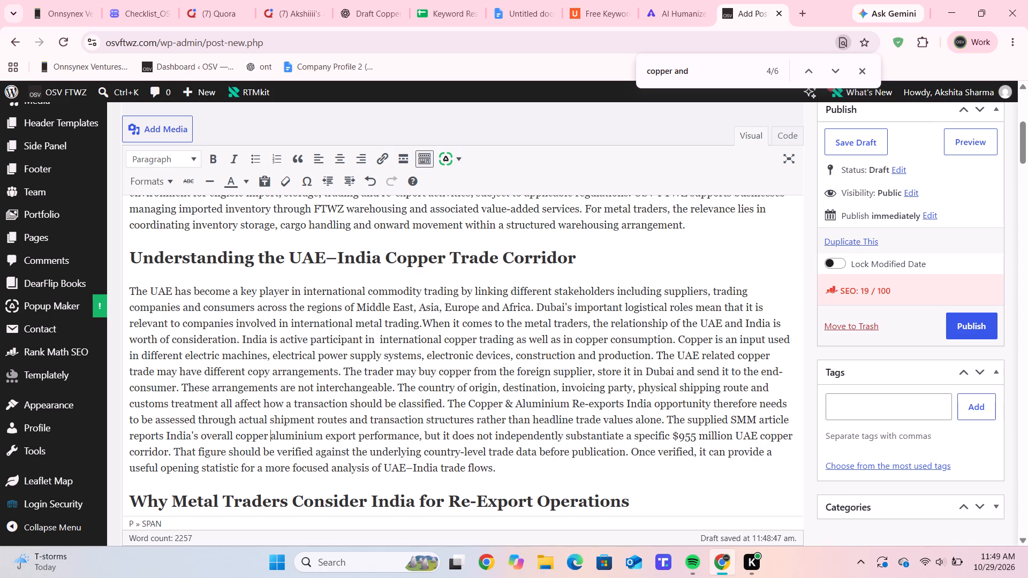
pyautogui.write('&')
pyautogui.press('space')
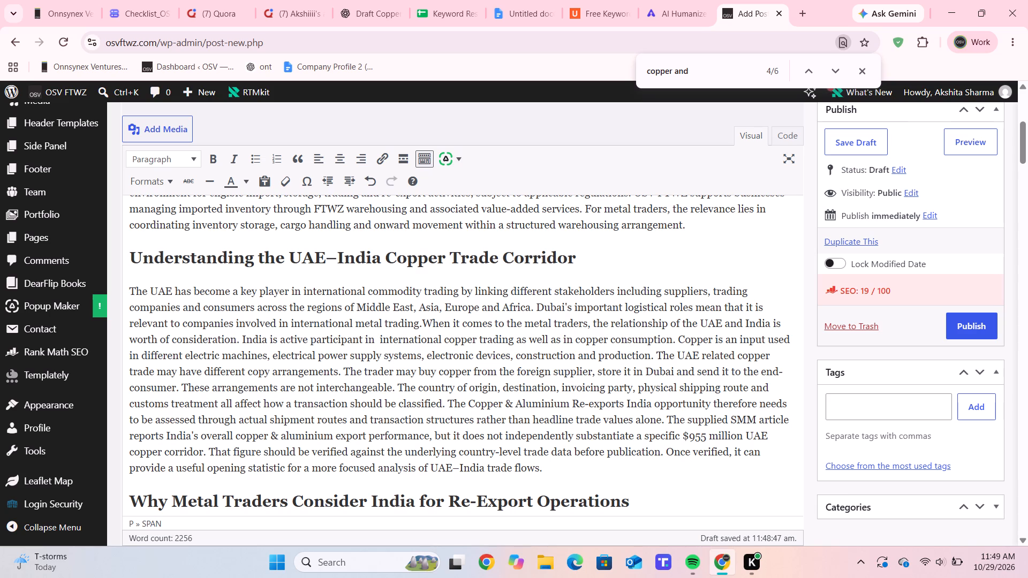
# In the same SMM article sentence, change "export performance" to "re-export India overall performance".
pyautogui.click(339, 435)
pyautogui.press('Left')
pyautogui.write('re-')
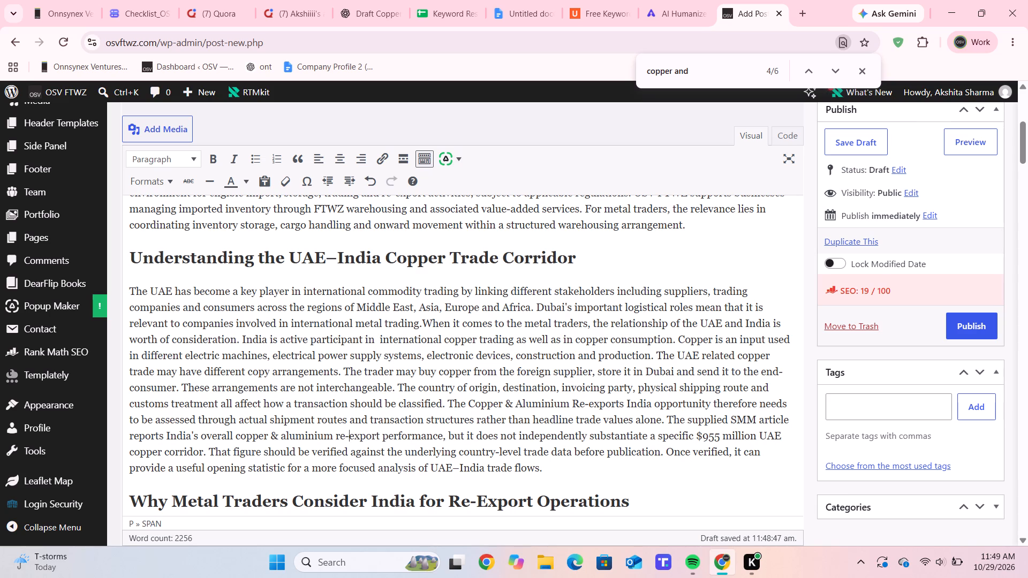
pyautogui.click(380, 435)
pyautogui.press('space')
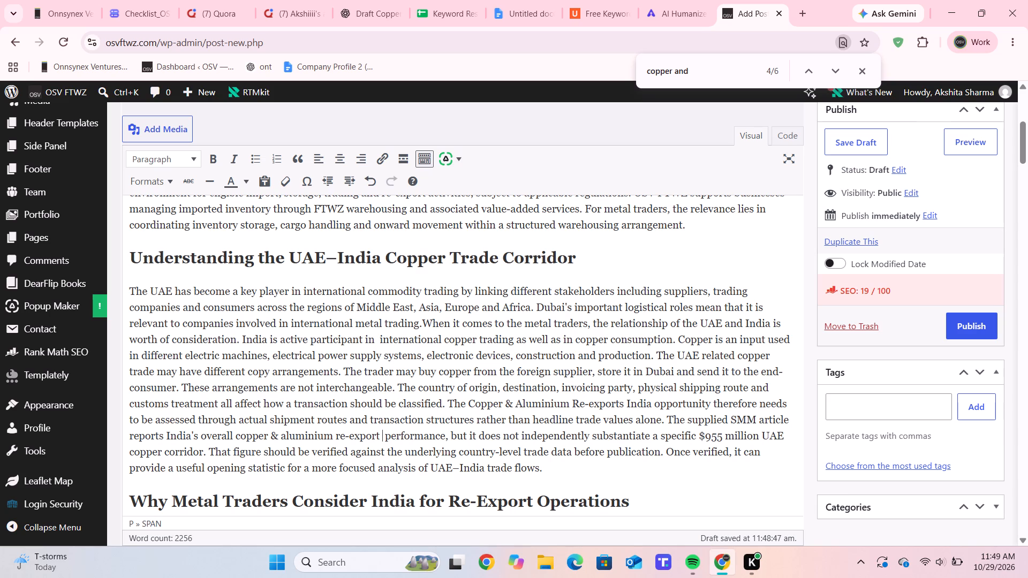
pyautogui.hotkey('shift', 'i')
pyautogui.write('ndia')
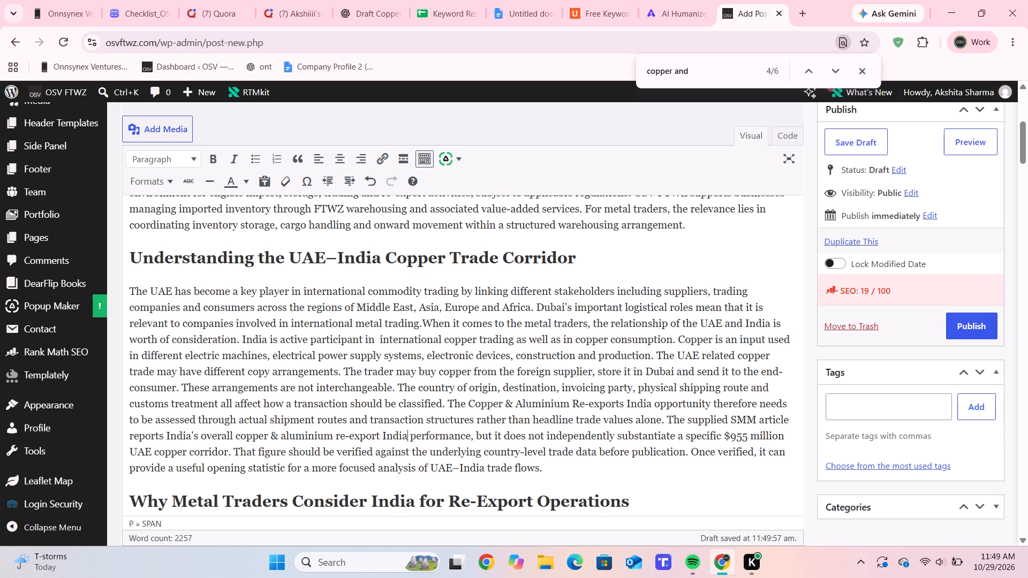
pyautogui.press('space')
pyautogui.write('o')
pyautogui.write('verall')
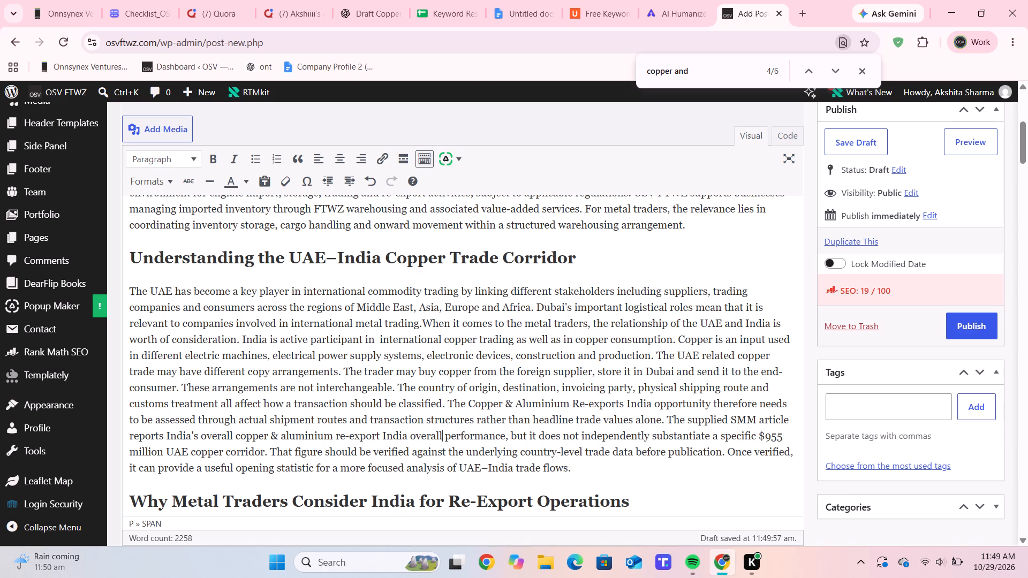
# Delete "India's overall" before "copper & aluminium" in that sentence and add a comma after "reports".
pyautogui.click(230, 435)
pyautogui.press('Right')
pyautogui.press('BackSpace')
pyautogui.press('BackSpace')
pyautogui.press('BackSpace')
pyautogui.press('BackSpace')
pyautogui.press('BackSpace')
pyautogui.press('BackSpace')
pyautogui.press('BackSpace')
pyautogui.press('BackSpace')
pyautogui.press('BackSpace')
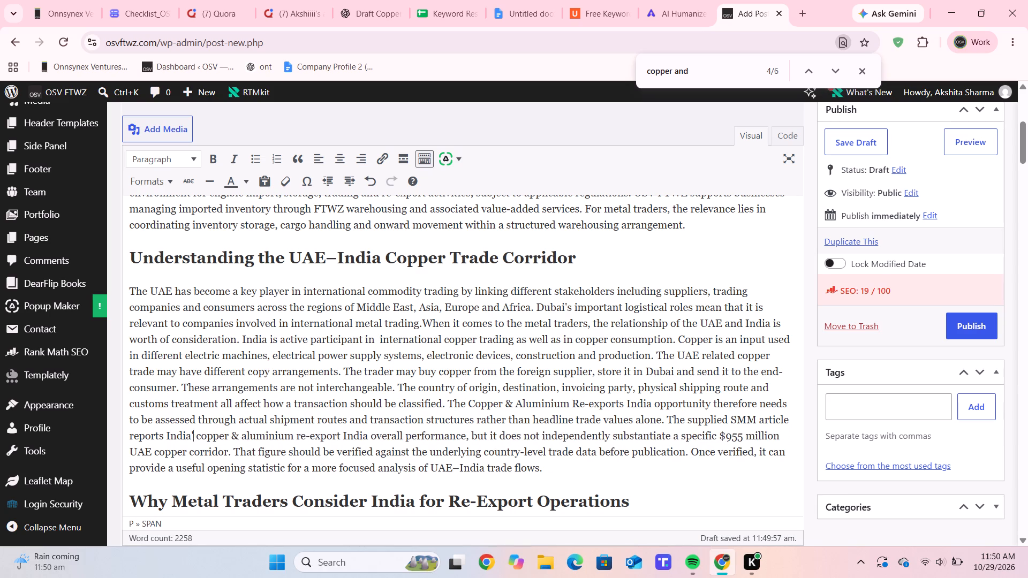
pyautogui.press('BackSpace')
pyautogui.press('BackSpace')
pyautogui.press('BackSpace')
pyautogui.press('BackSpace')
pyautogui.press('BackSpace')
pyautogui.press('BackSpace')
pyautogui.press('BackSpace')
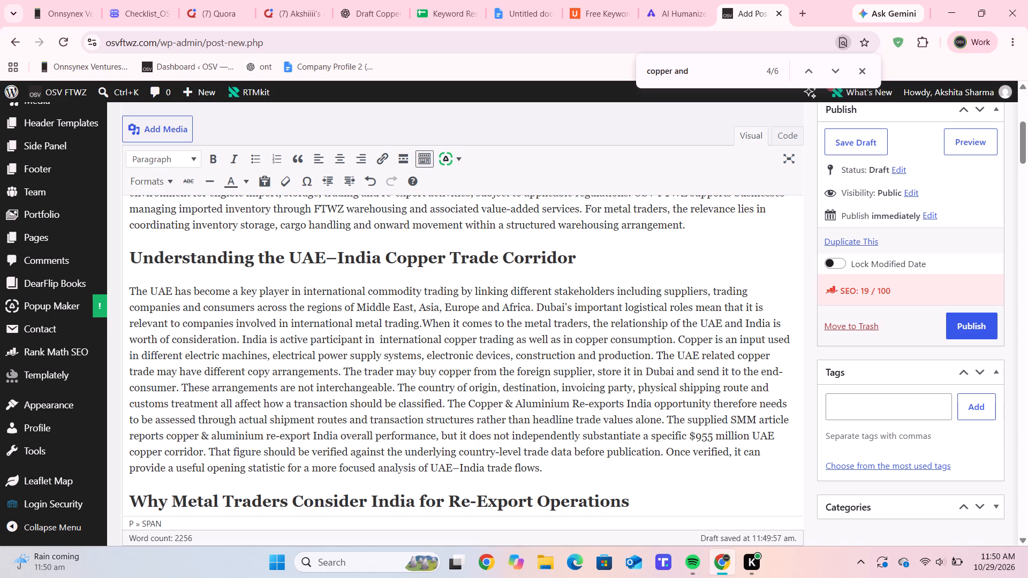
pyautogui.press(',')
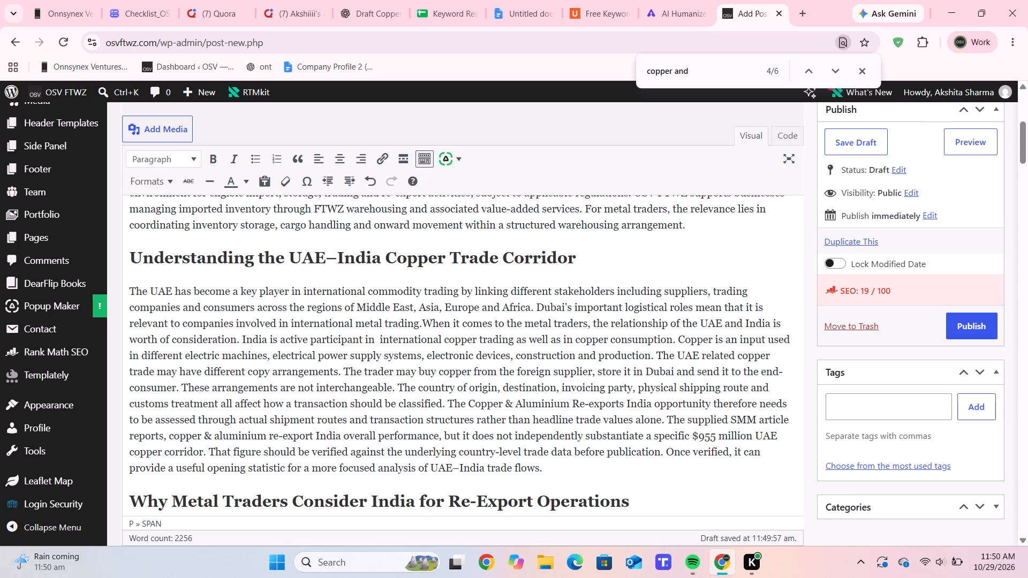
# Change "Re-export" to "Re-exports" in "Copper & Aluminium Re-export India" in the "Planning working capital" paragraph.
pyautogui.scroll(-4, 230, 435)
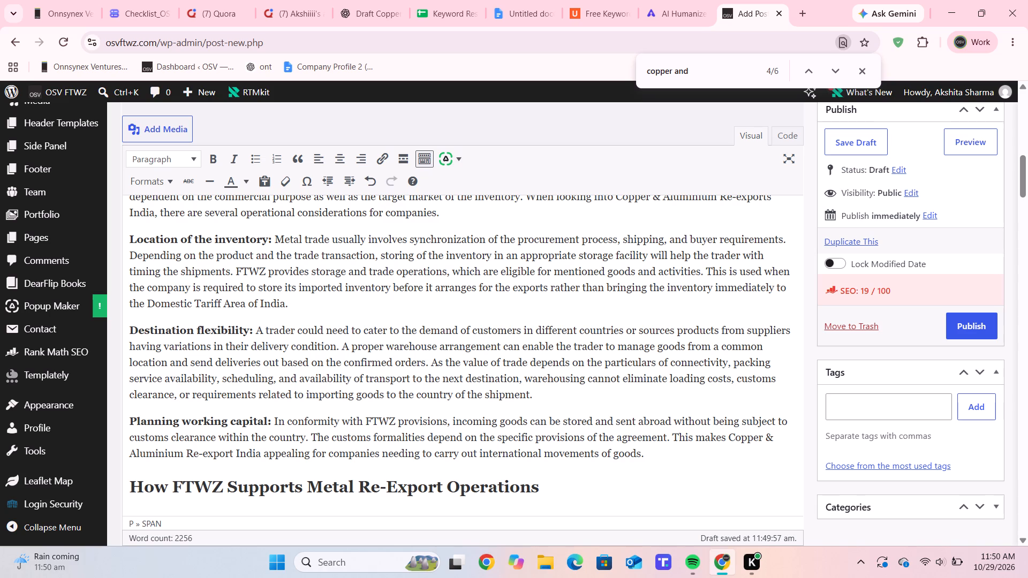
pyautogui.click(234, 455)
pyautogui.press('s')
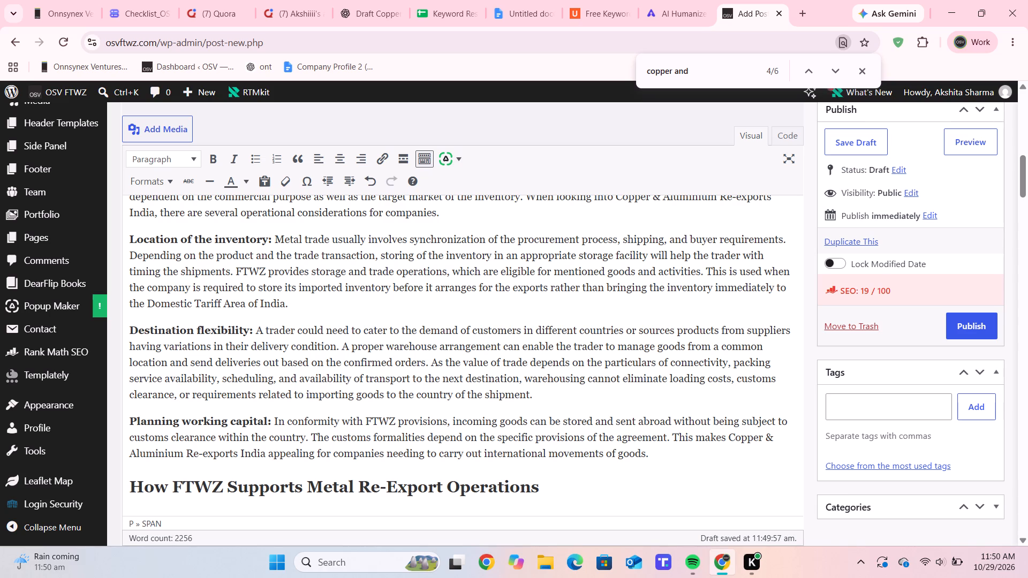
# Change "re-export" to "re-exports" in "copper & aluminum re-export India" in the paragraph under the "Different Operational Requirements" heading.
pyautogui.scroll(2, 234, 455)
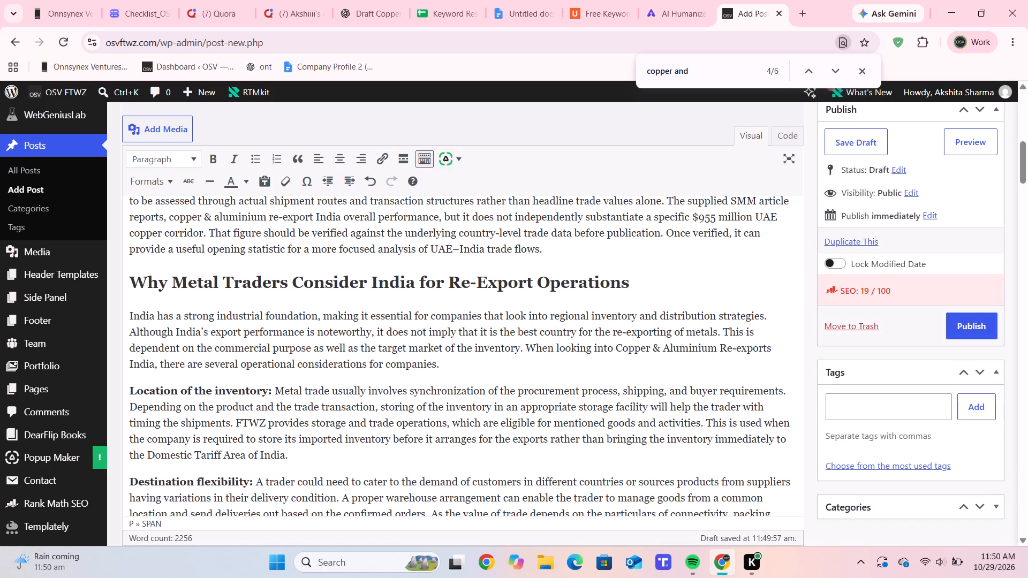
pyautogui.scroll(-5, 234, 455)
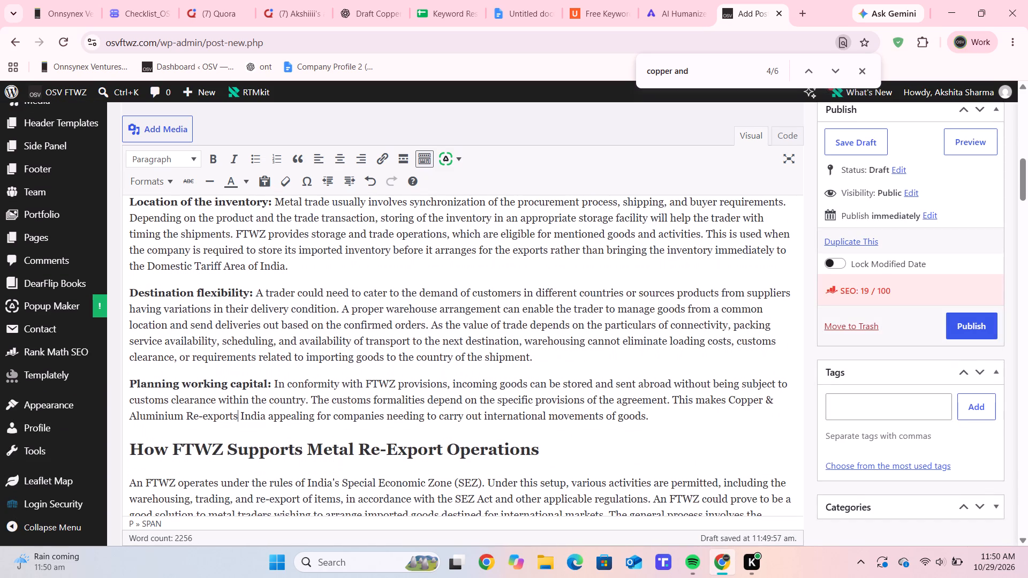
pyautogui.scroll(-4, 234, 455)
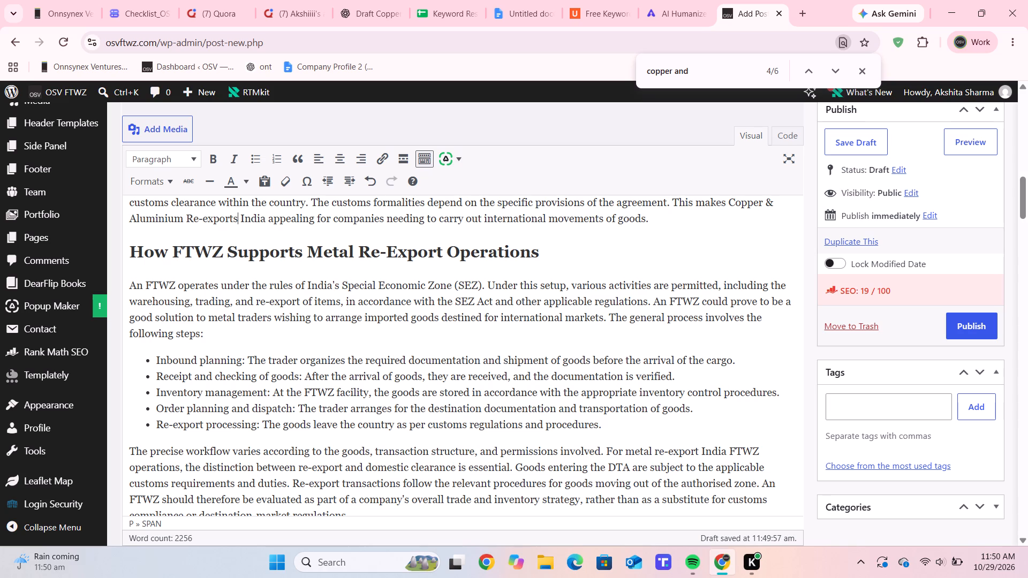
pyautogui.scroll(-2, 234, 455)
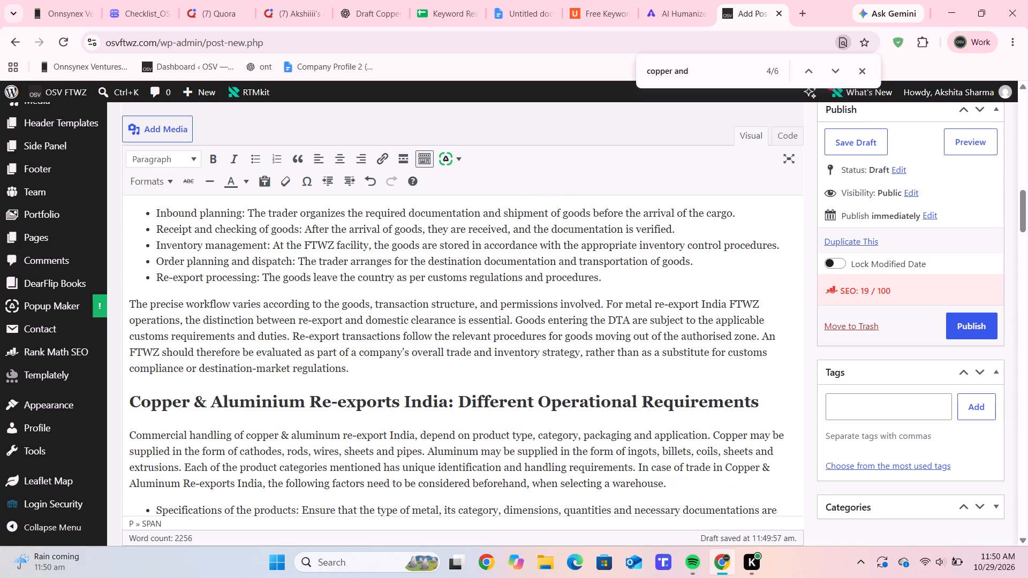
pyautogui.scroll(1, 234, 455)
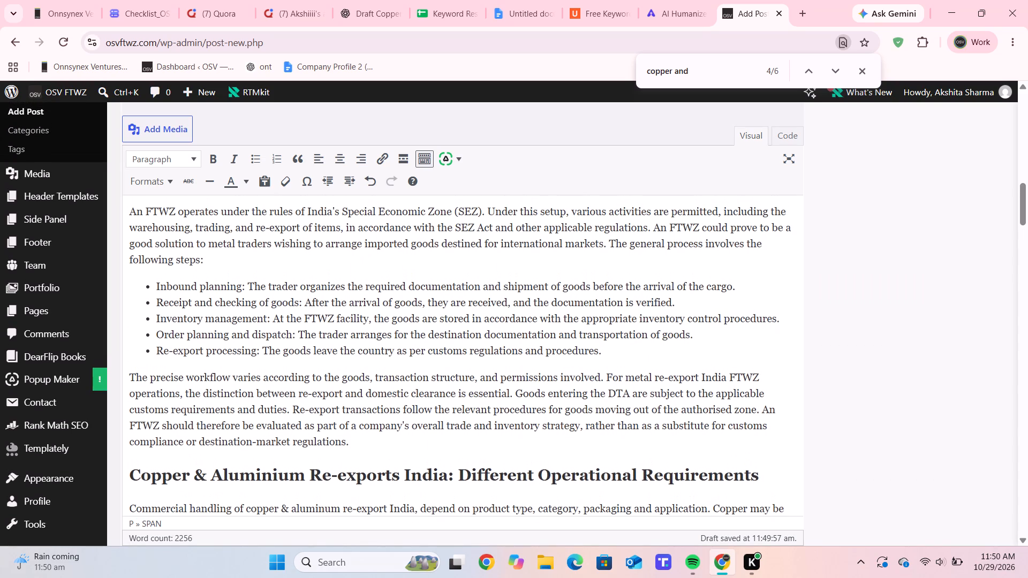
pyautogui.scroll(2, 234, 455)
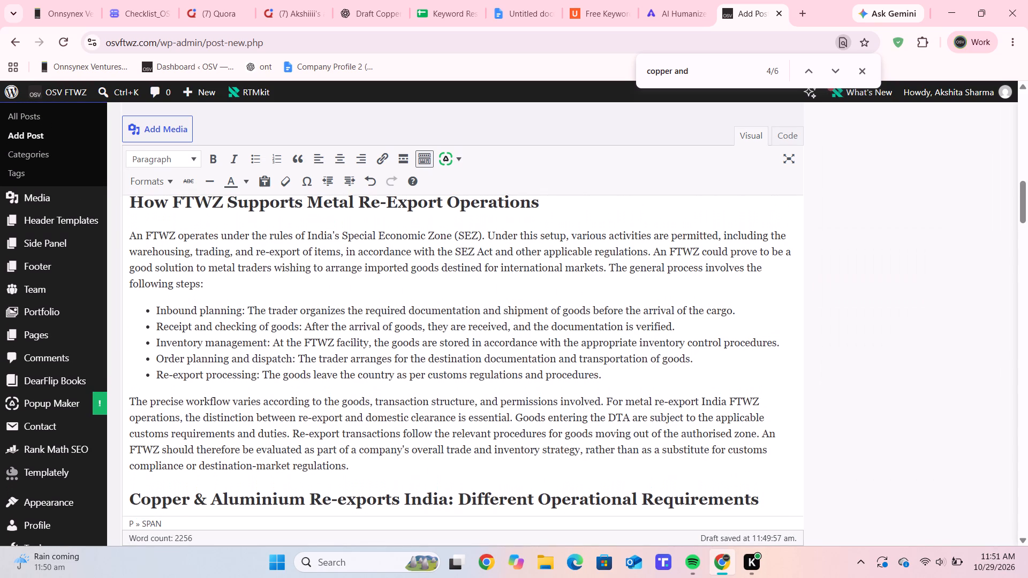
pyautogui.scroll(2, 234, 455)
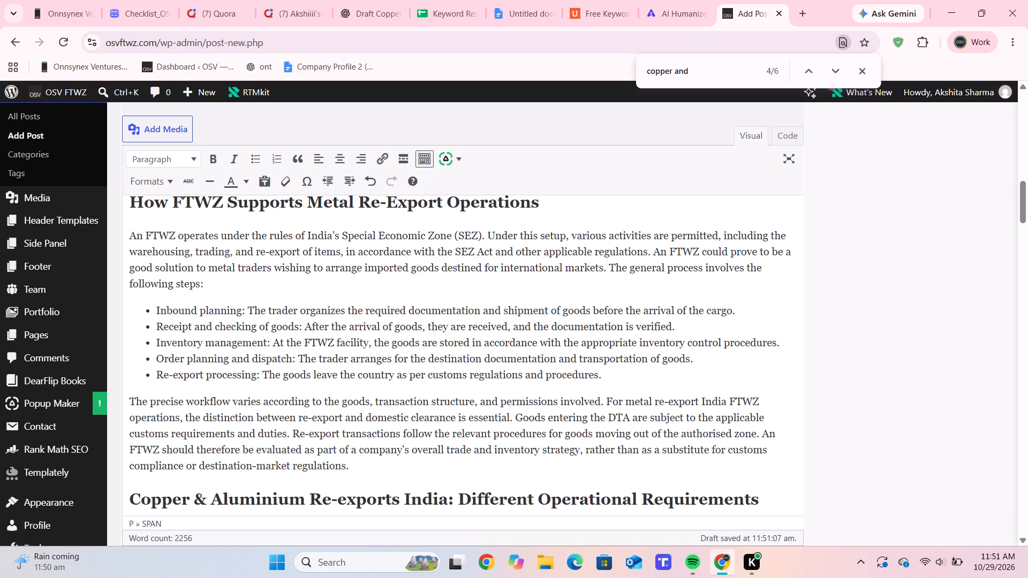
pyautogui.scroll(-3, 234, 455)
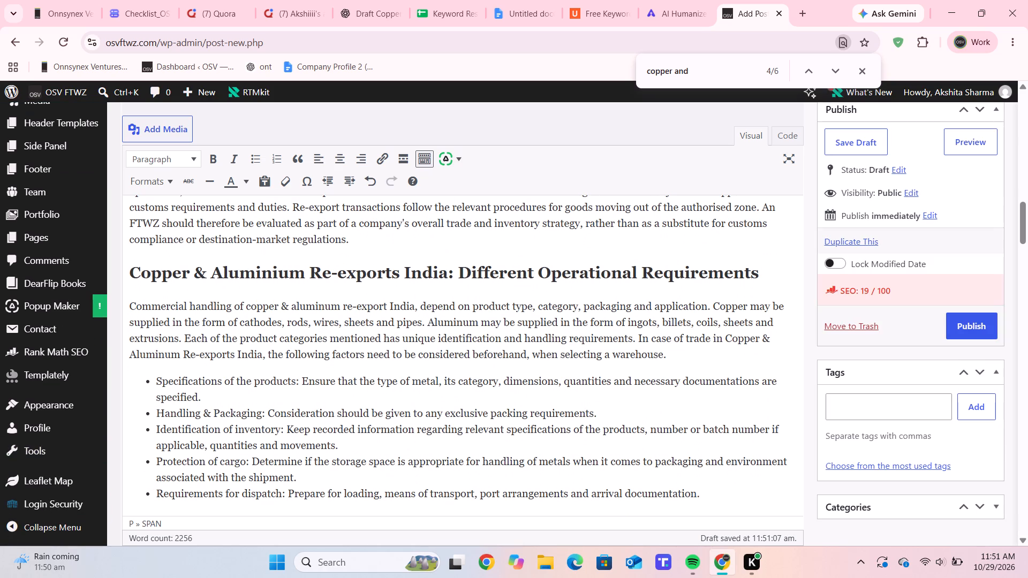
pyautogui.click(384, 307)
pyautogui.press('Right')
pyautogui.press('s')
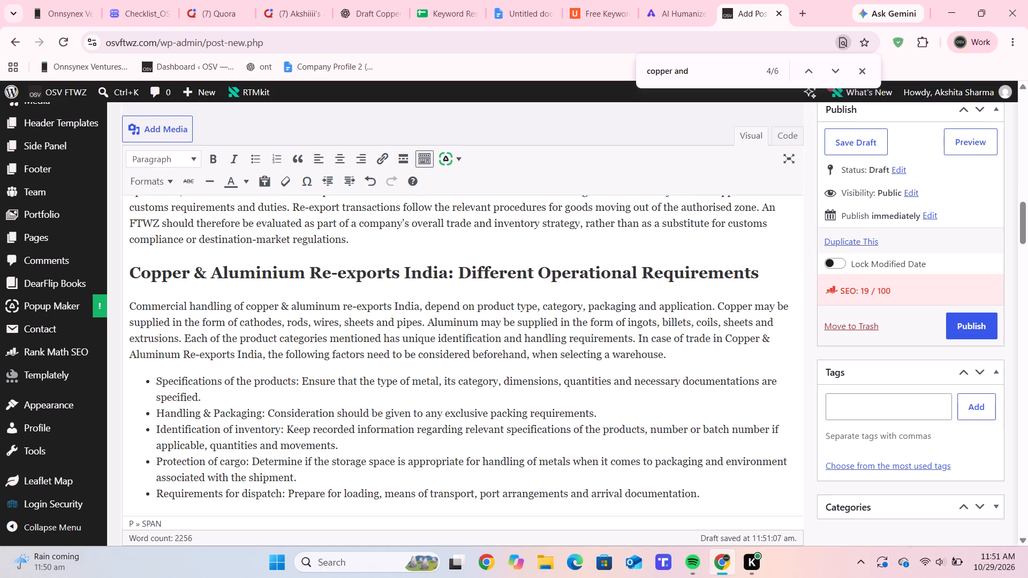
# Review the rest of the article, from the "Different Operational Requirements" section through the Conclusion, for consistent use of the focus keyword.
pyautogui.scroll(-2, 363, 432)
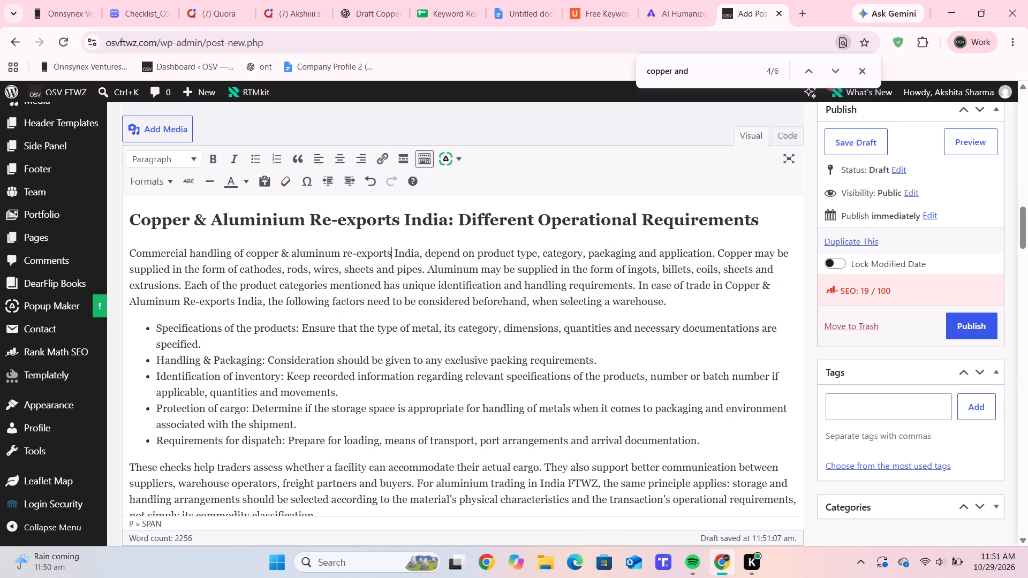
pyautogui.scroll(-1, 318, 306)
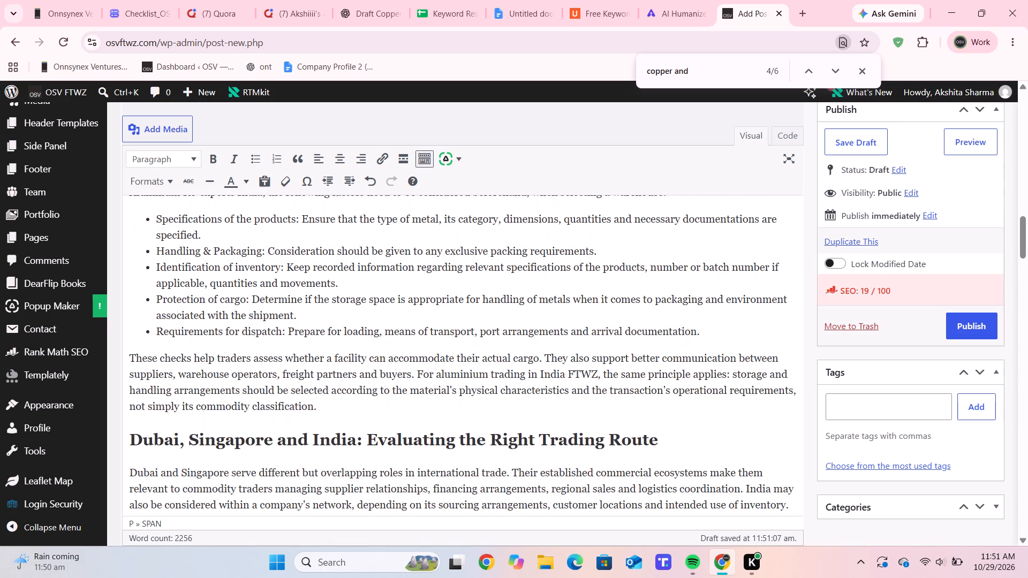
pyautogui.scroll(-1, 318, 306)
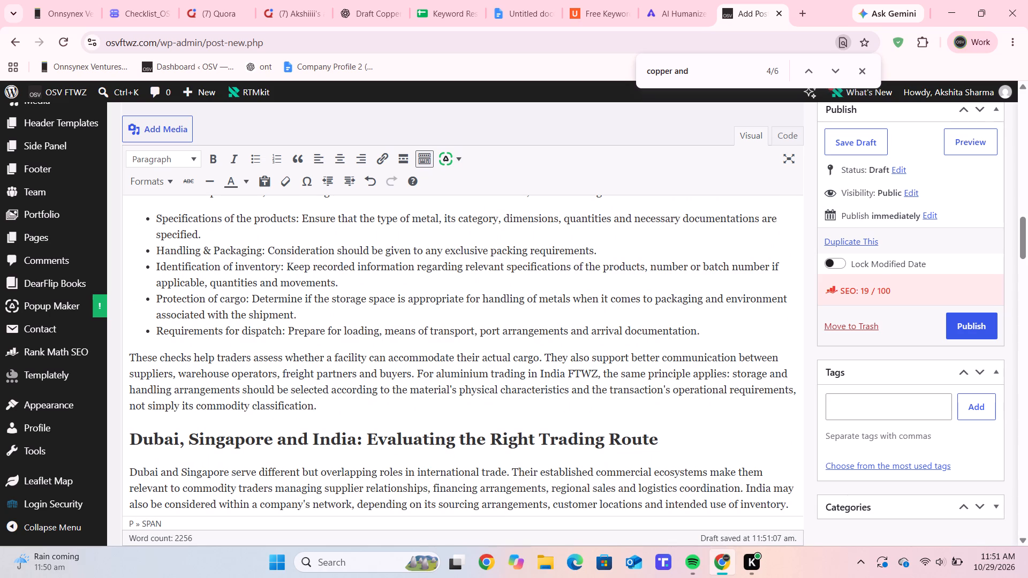
pyautogui.scroll(-1, 318, 306)
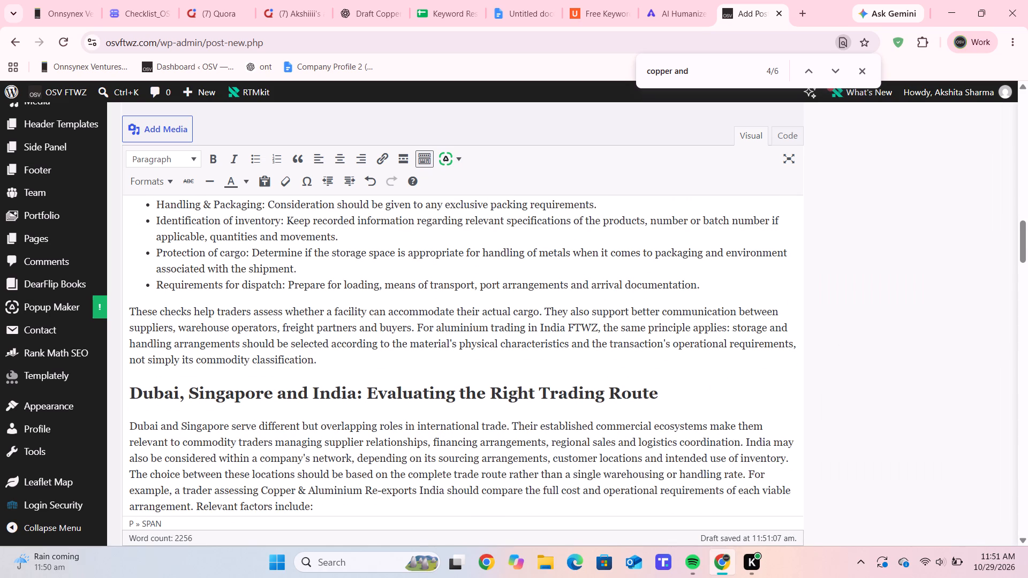
pyautogui.scroll(-2, 318, 306)
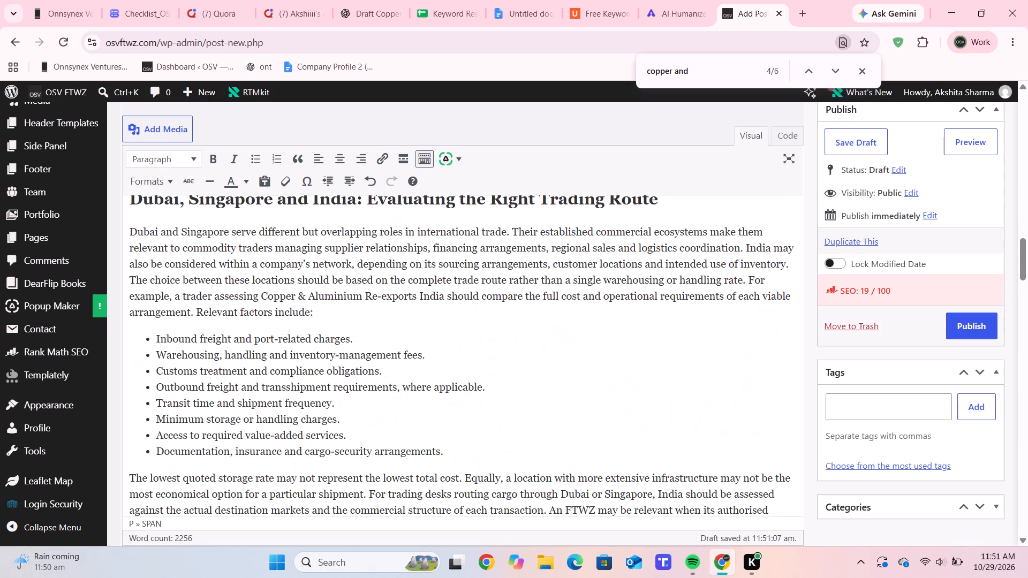
pyautogui.scroll(-1, 318, 306)
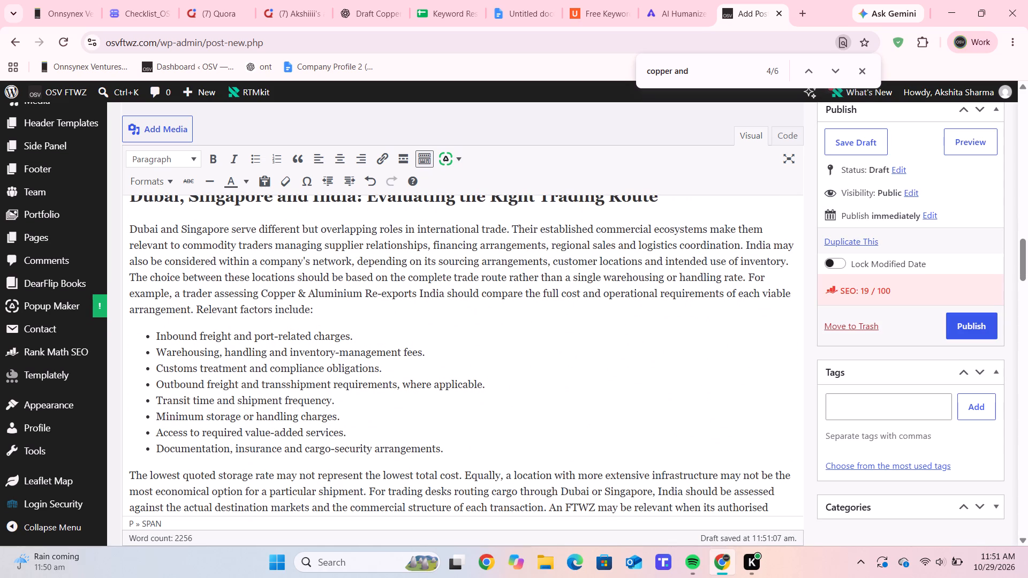
pyautogui.scroll(-1, 556, 412)
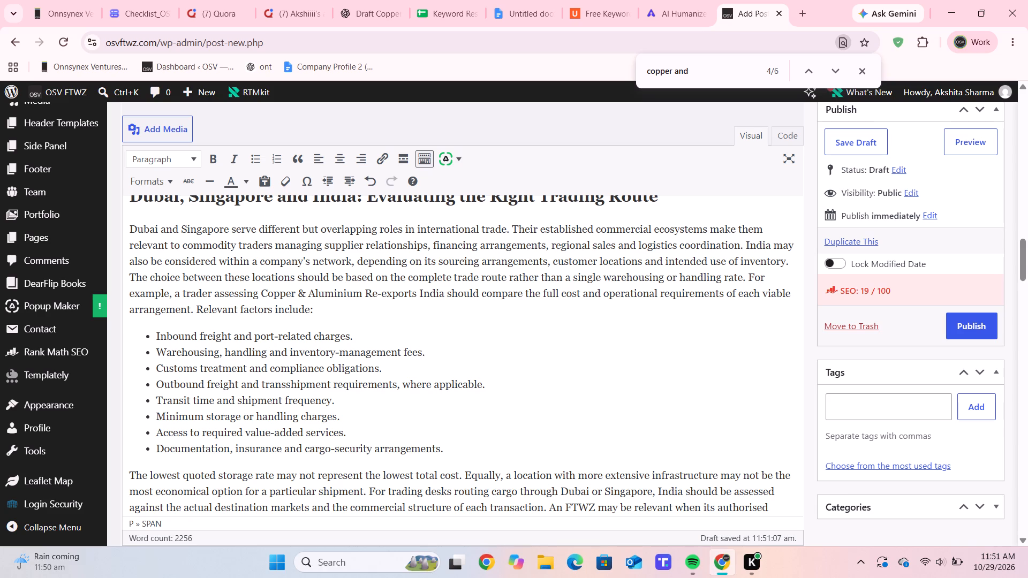
pyautogui.scroll(-1, 556, 412)
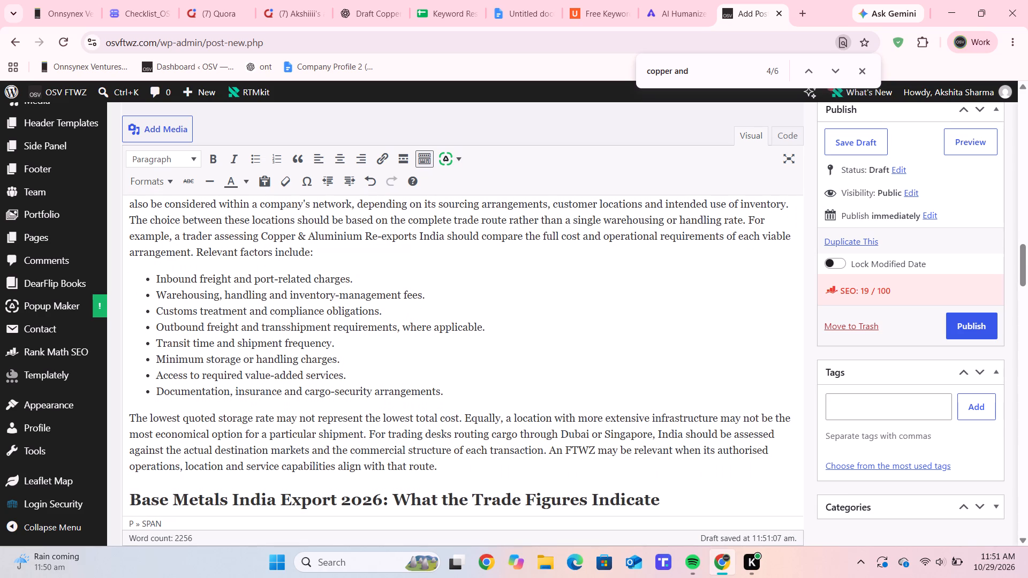
pyautogui.scroll(-3, 556, 412)
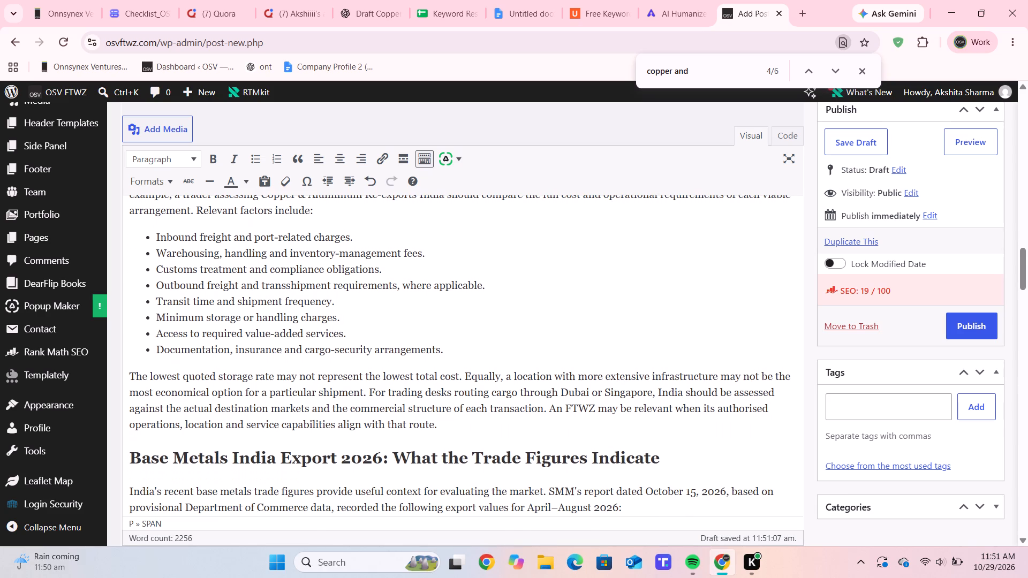
pyautogui.scroll(-1, 556, 412)
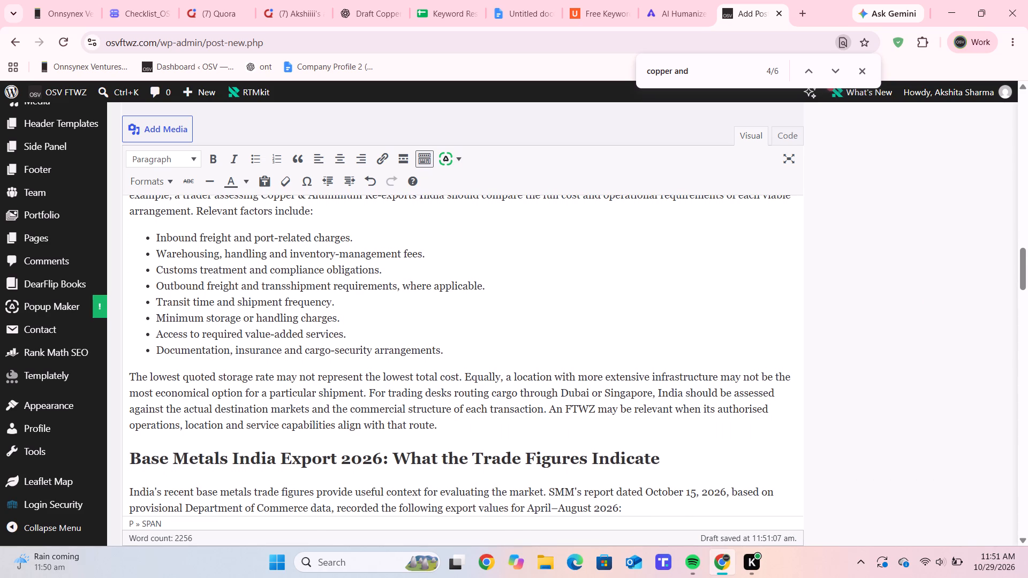
pyautogui.scroll(-2, 556, 412)
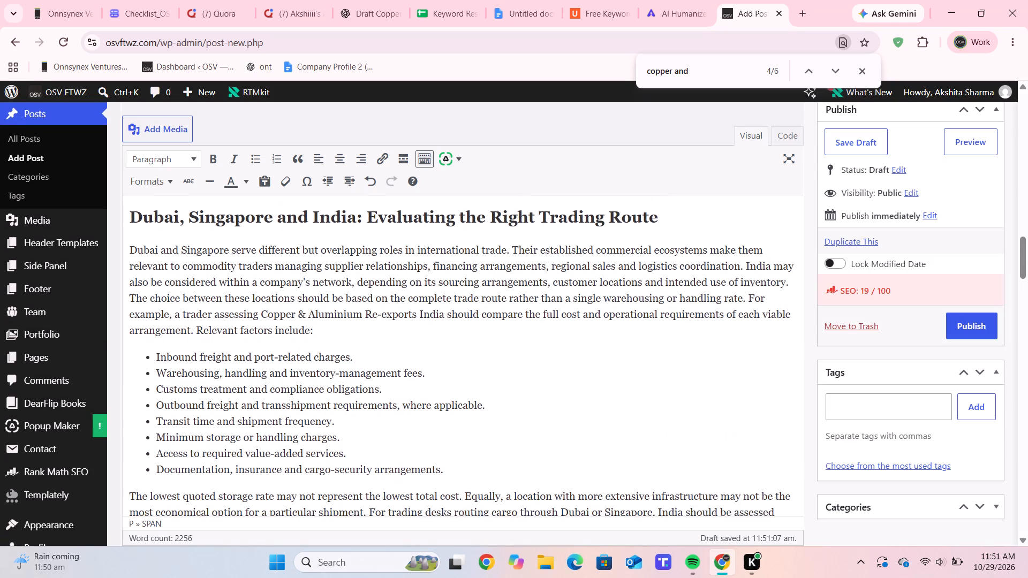
pyautogui.scroll(-1, 556, 412)
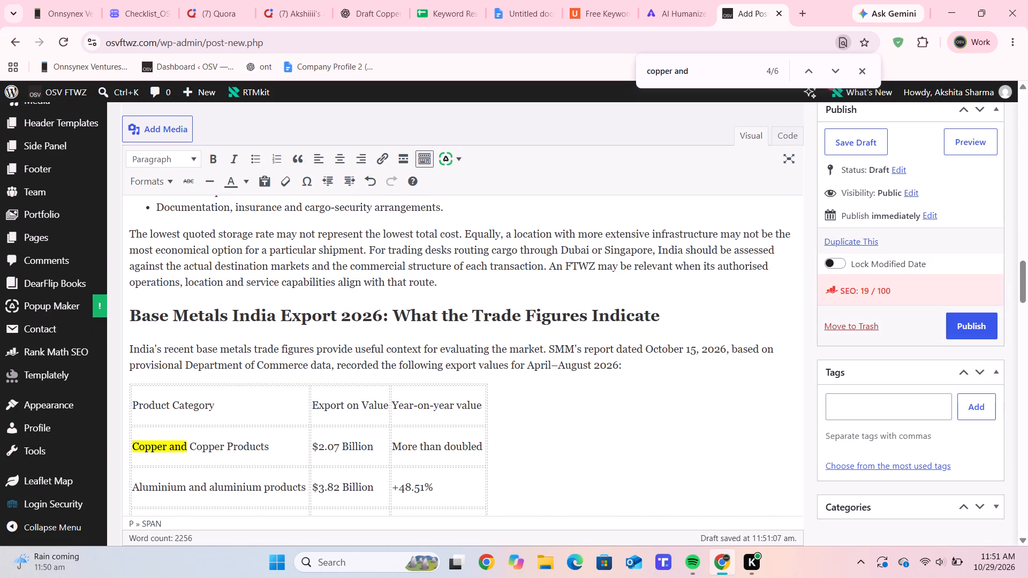
pyautogui.scroll(-3, 556, 412)
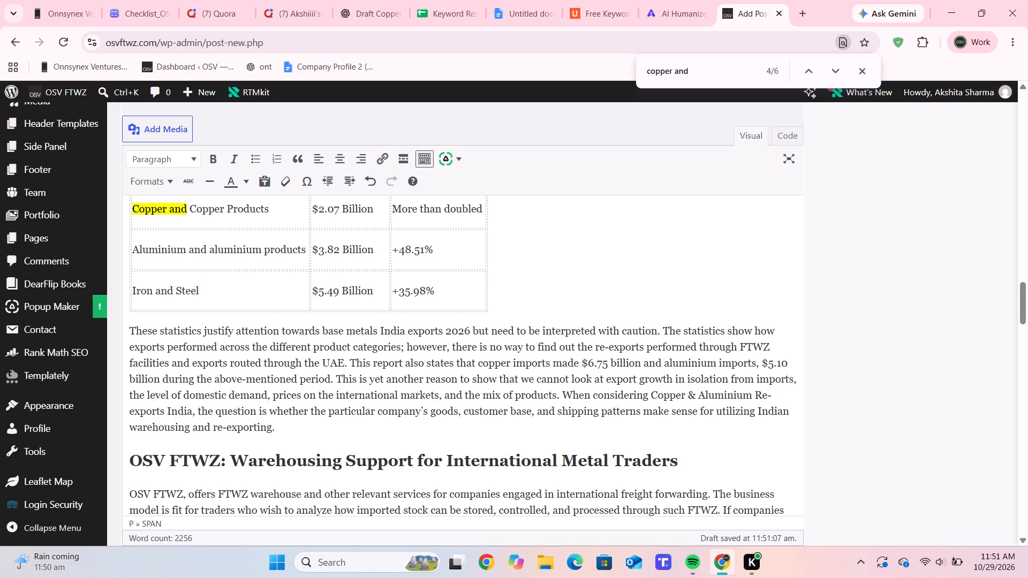
pyautogui.scroll(-2, 312, 415)
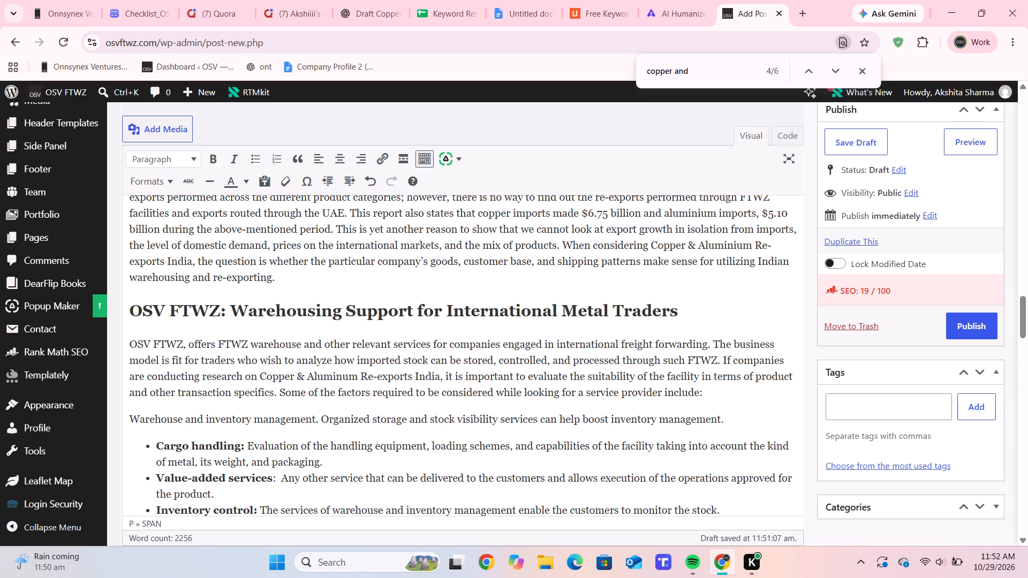
pyautogui.scroll(-5, 312, 415)
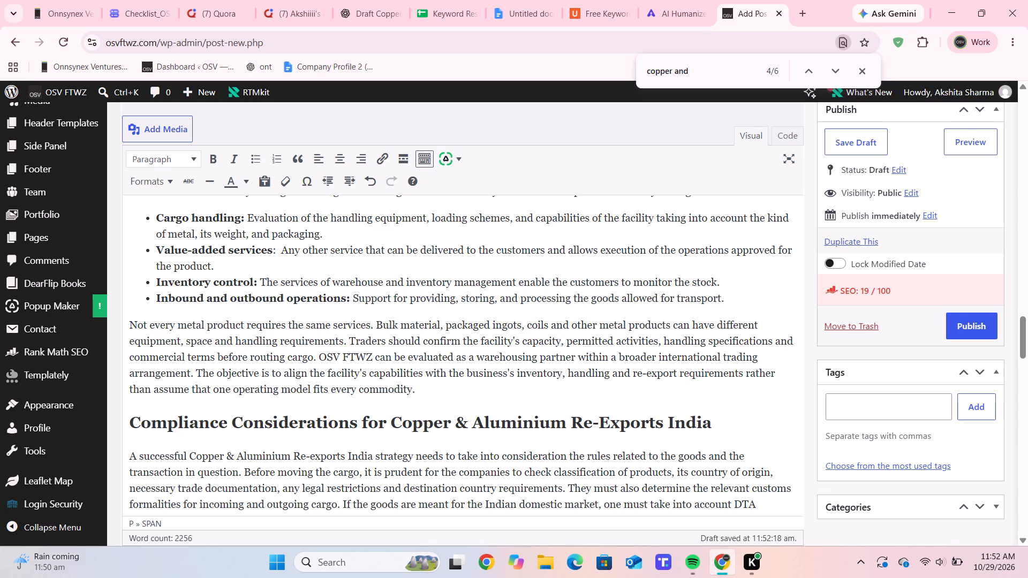
pyautogui.scroll(-1, 312, 415)
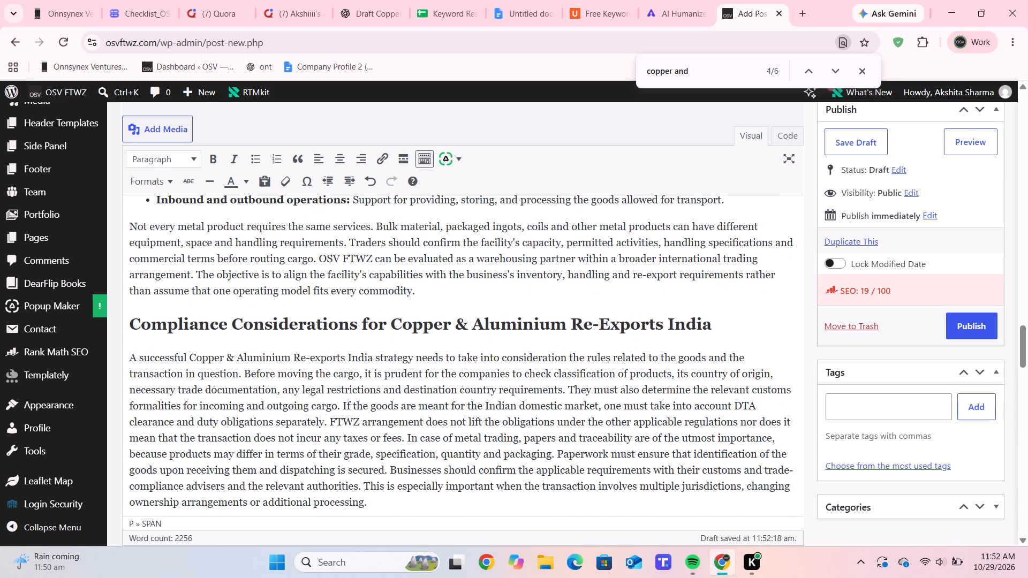
pyautogui.scroll(-3, 312, 415)
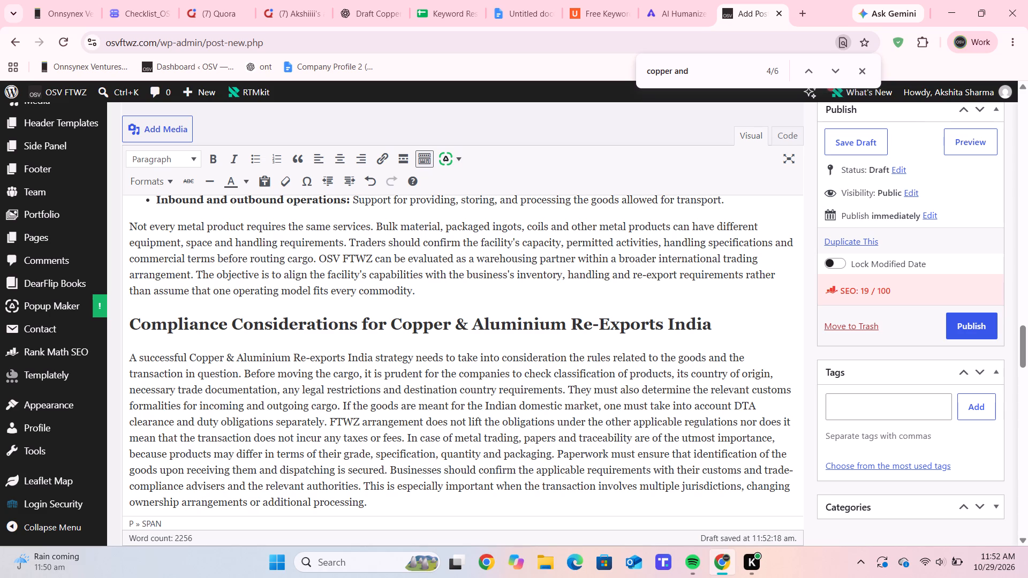
pyautogui.scroll(-4, 312, 415)
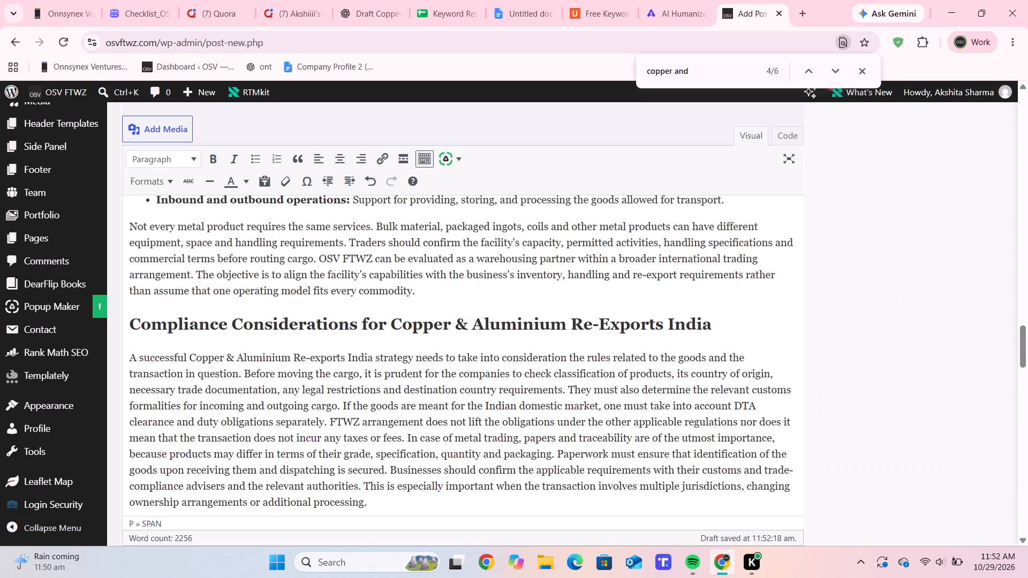
pyautogui.scroll(-3, 312, 415)
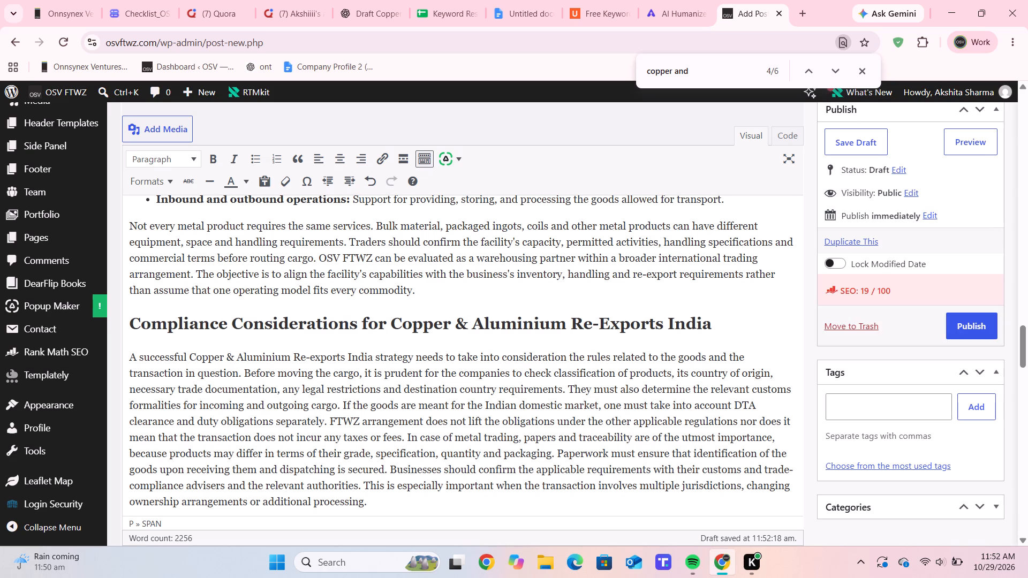
pyautogui.scroll(-1, 312, 415)
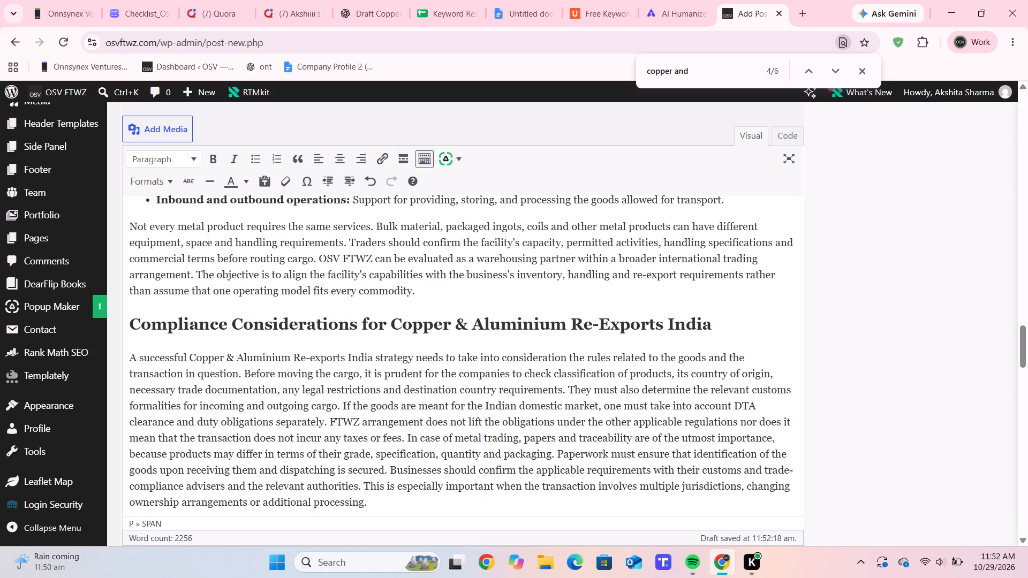
pyautogui.scroll(-3, 312, 415)
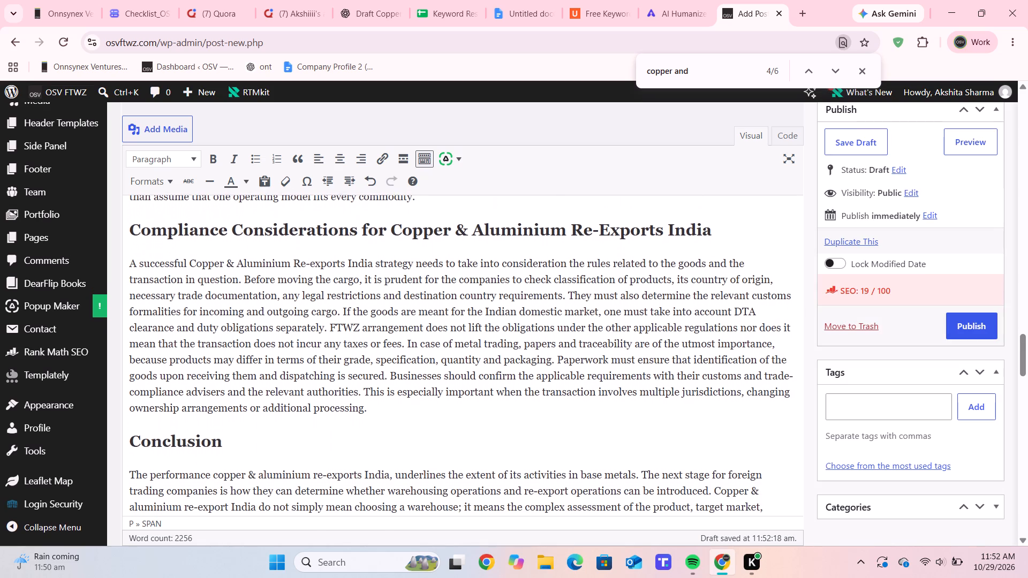
pyautogui.scroll(-2, 312, 415)
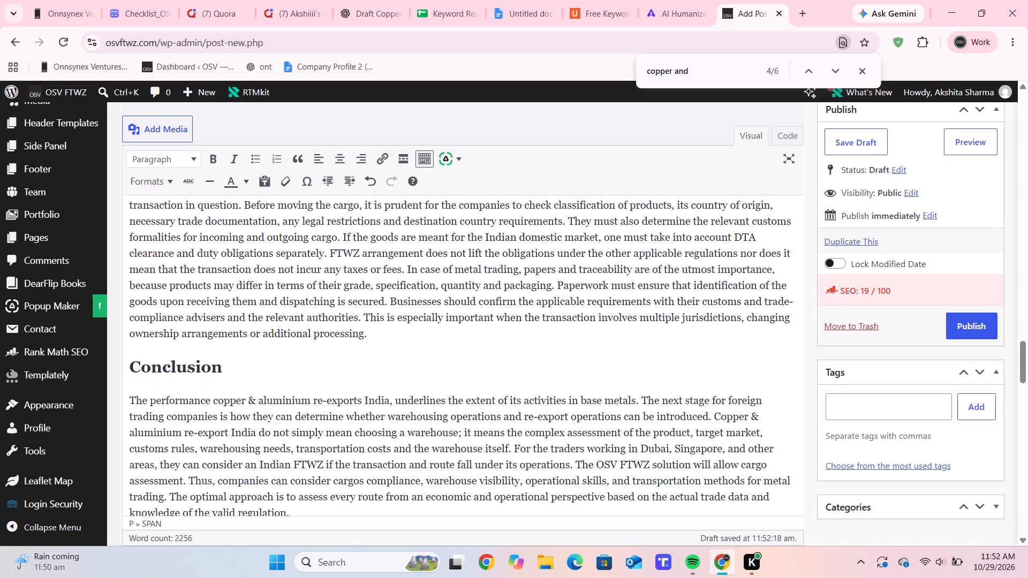
pyautogui.scroll(-2, 312, 415)
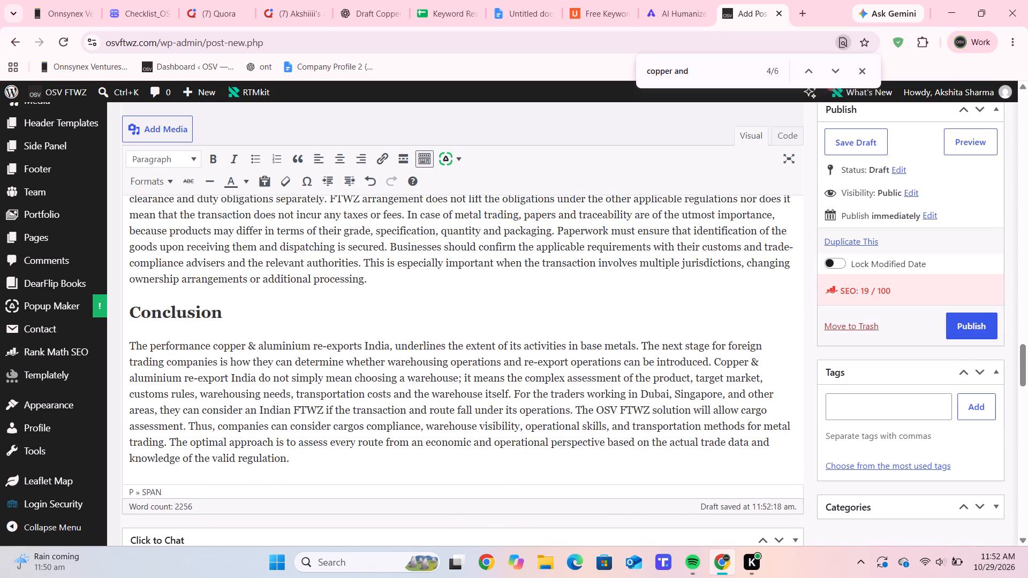
# Change "re-export" to "re-exports" in "Copper & aluminium re-export India" in the Conclusion paragraph.
pyautogui.scroll(-3, 312, 415)
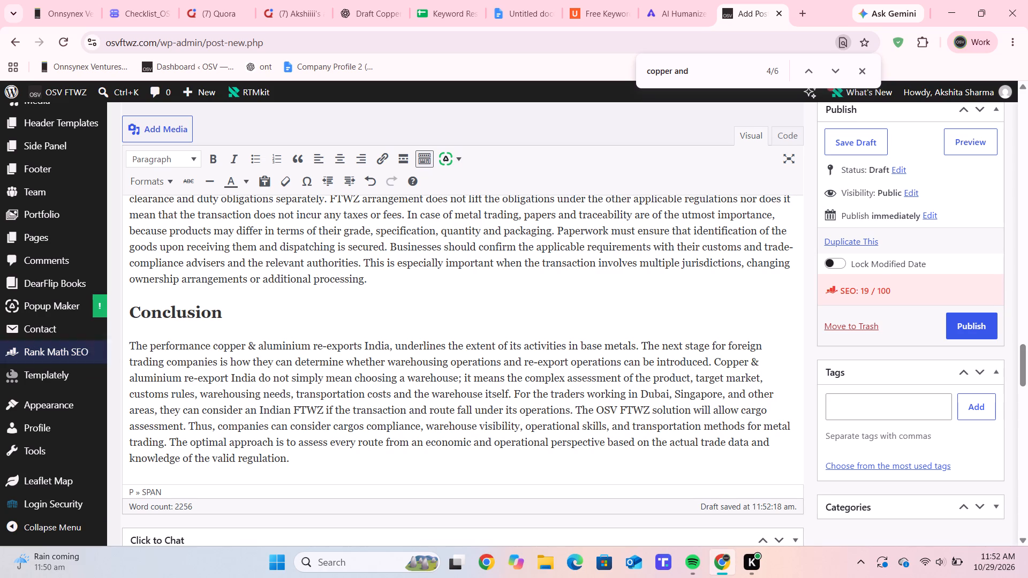
pyautogui.click(226, 381)
pyautogui.press('Right')
pyautogui.press('s')
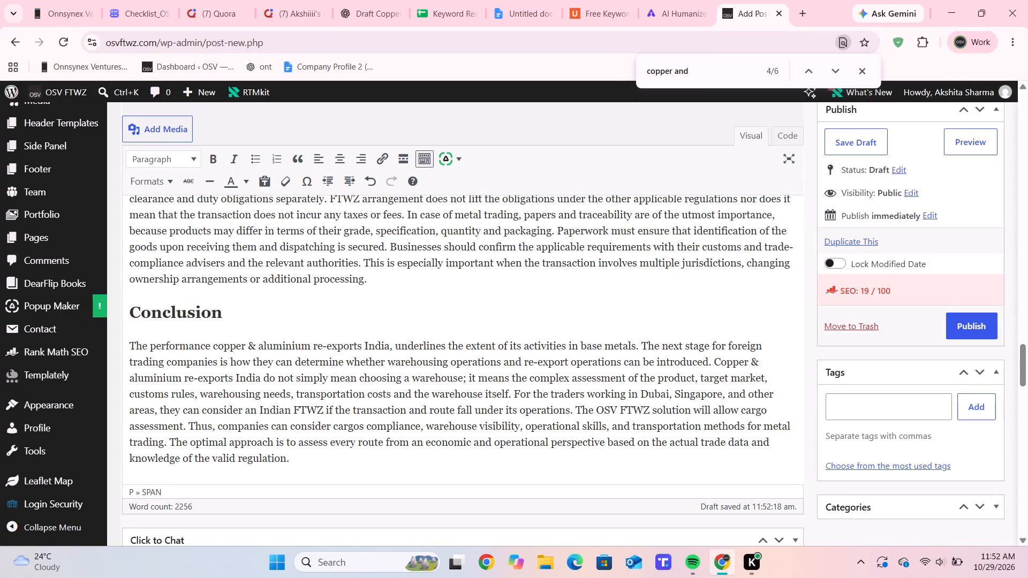
# Check the Rank Math Basic and Additional SEO results, and look back through the article for a section that could carry more keywords.
pyautogui.scroll(-10, 254, 450)
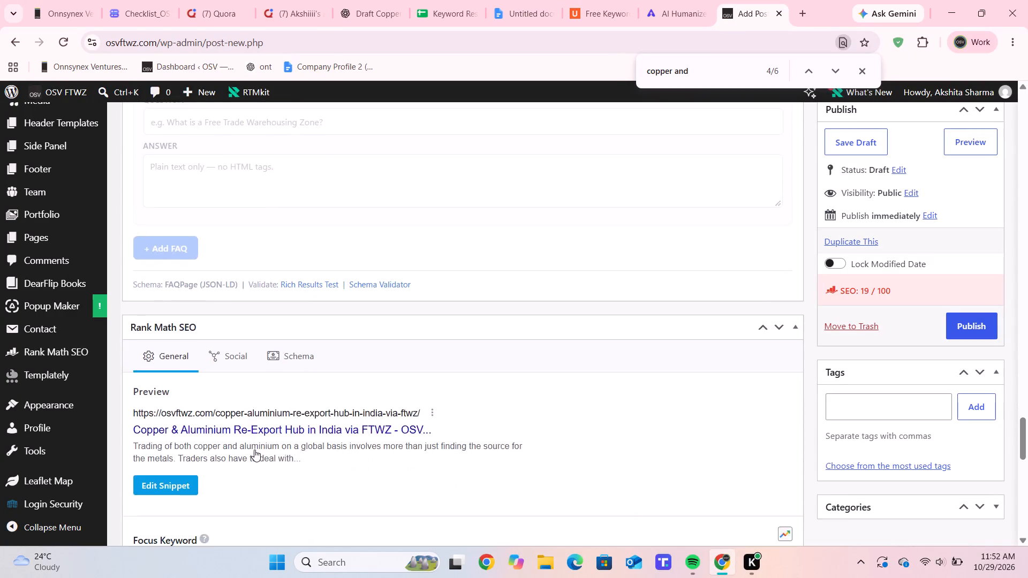
pyautogui.scroll(-6, 254, 450)
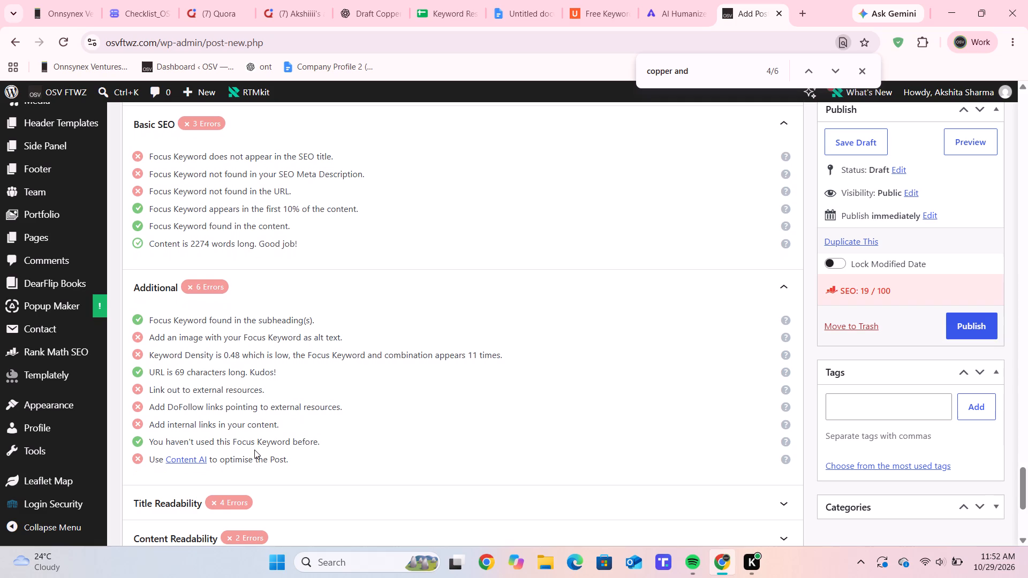
pyautogui.hscroll(1, 254, 450)
pyautogui.scroll(12, 254, 450)
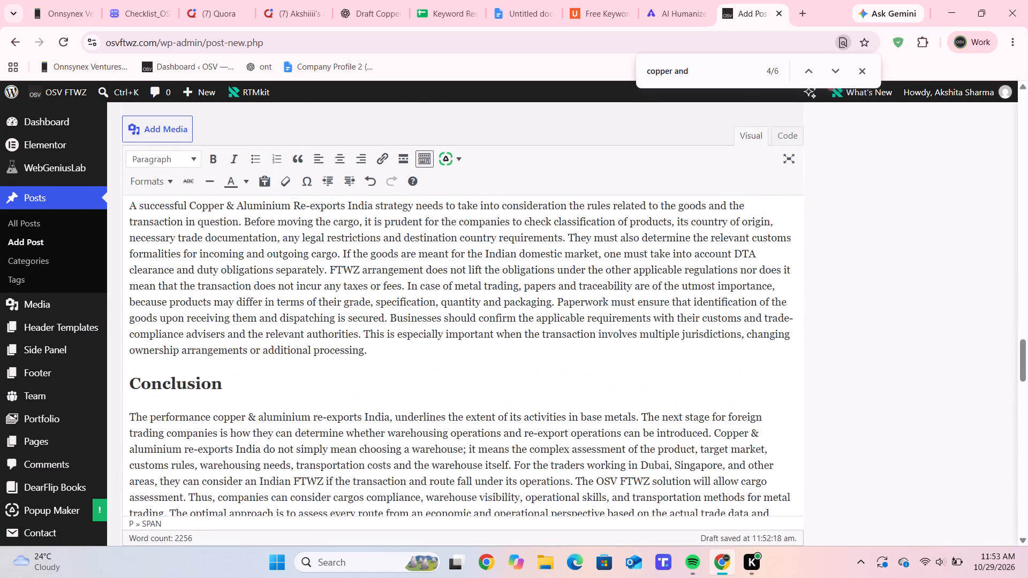
pyautogui.scroll(5, 254, 450)
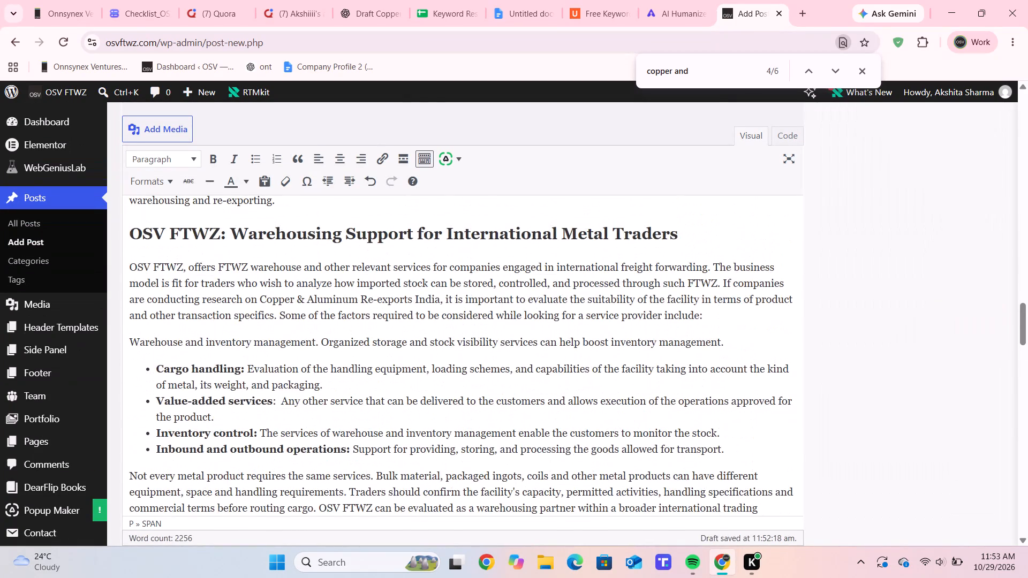
pyautogui.scroll(9, 254, 450)
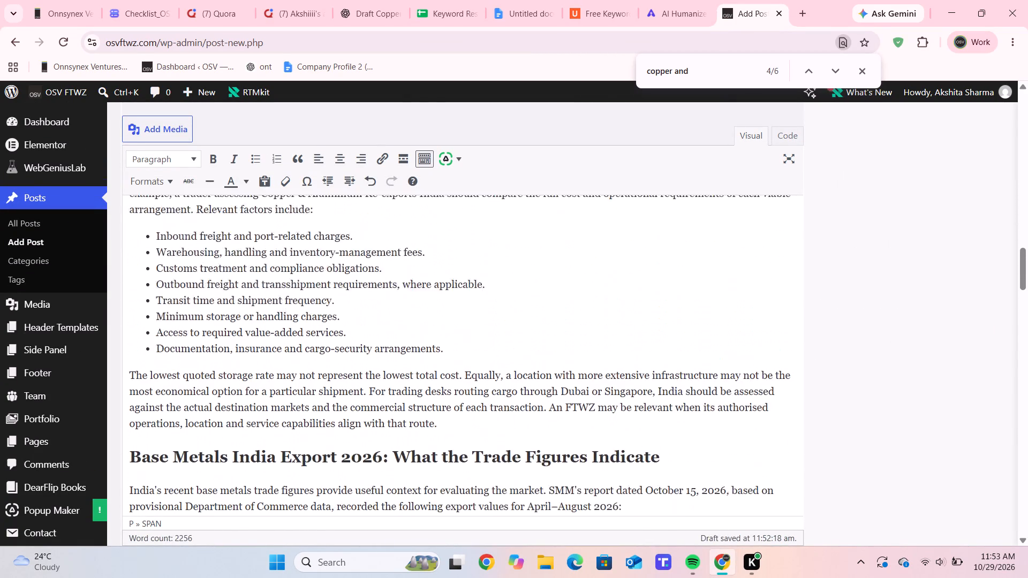
pyautogui.scroll(1, 254, 450)
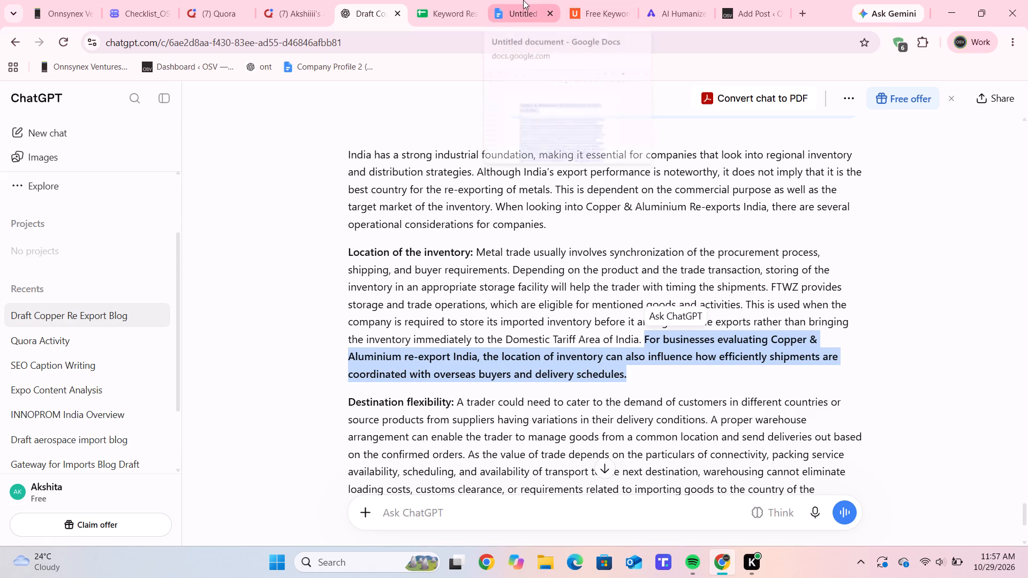
pyautogui.click(722, 0)
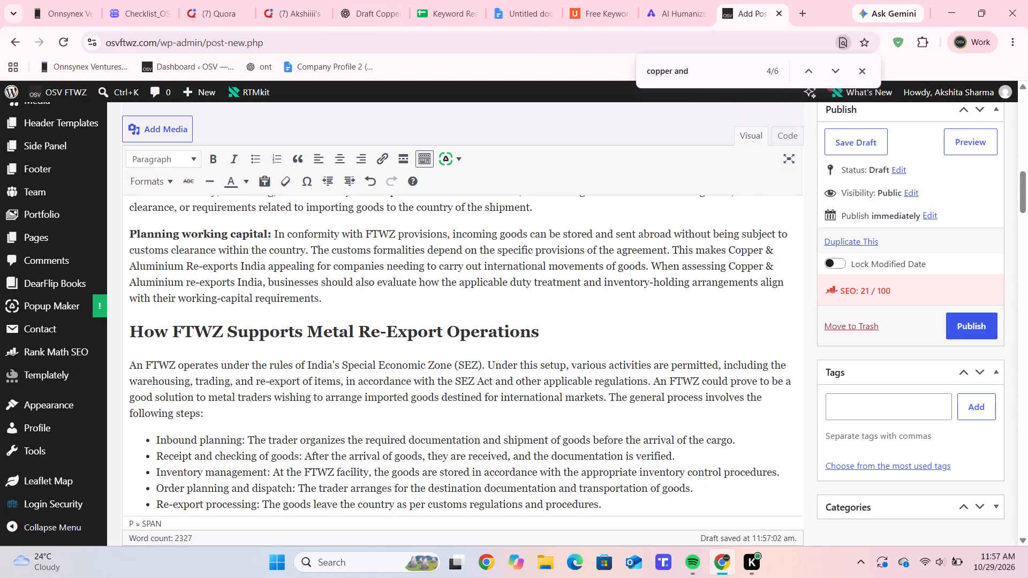
pyautogui.scroll(4, 502, 240)
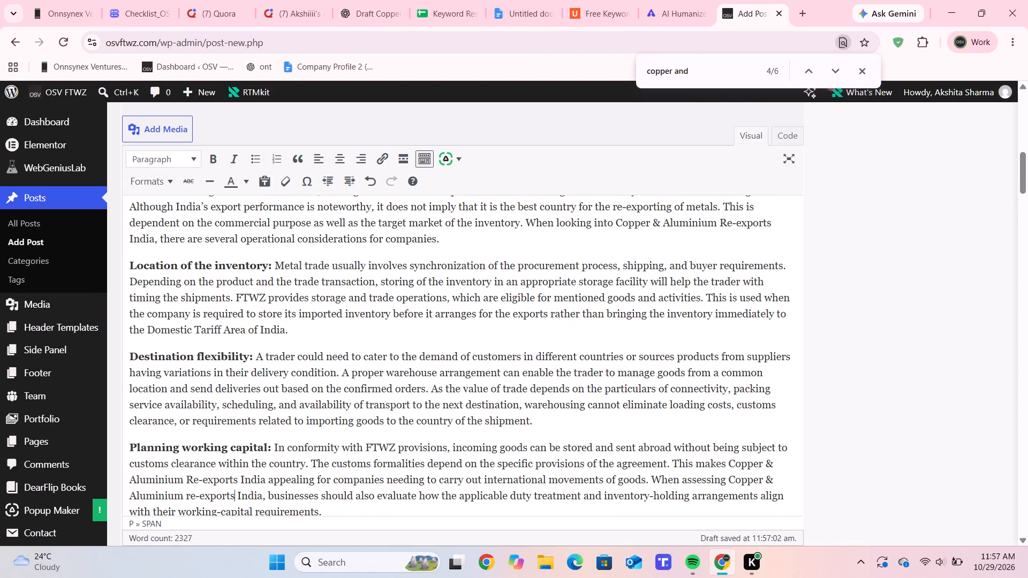
pyautogui.scroll(1, 502, 244)
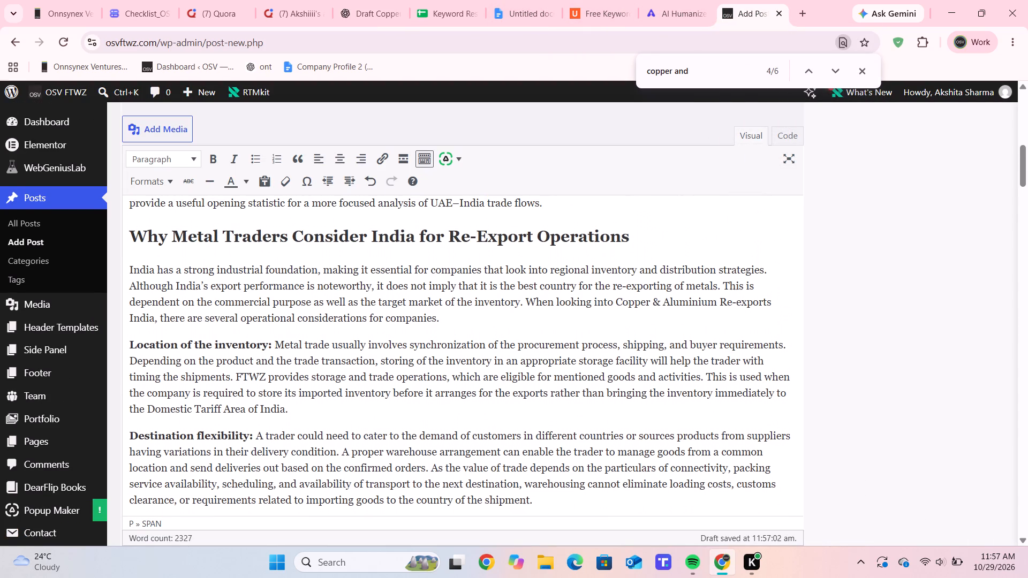
pyautogui.scroll(1, 499, 256)
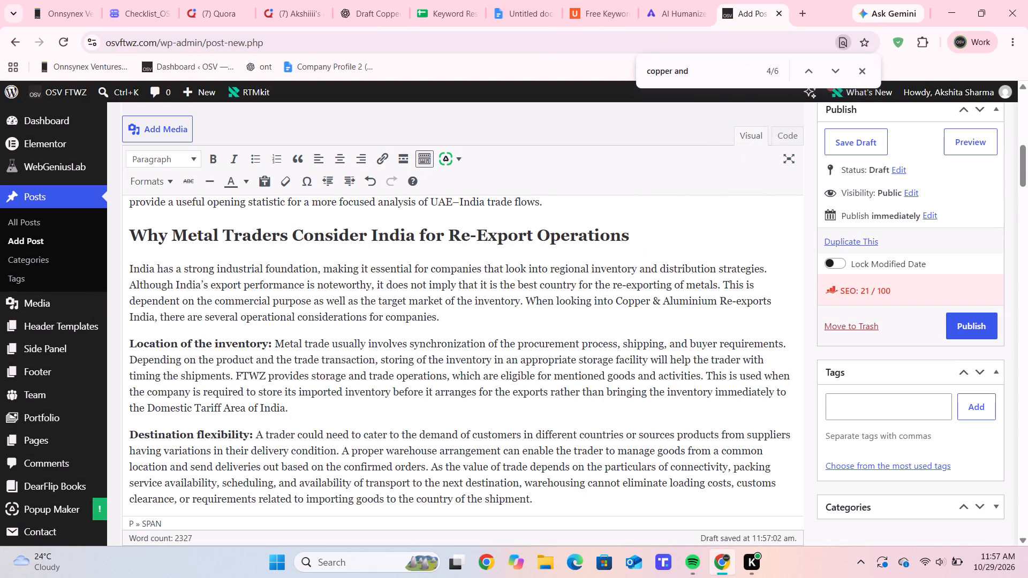
pyautogui.click(305, 411)
pyautogui.press('space')
pyautogui.hotkey('ctrl', 'v')
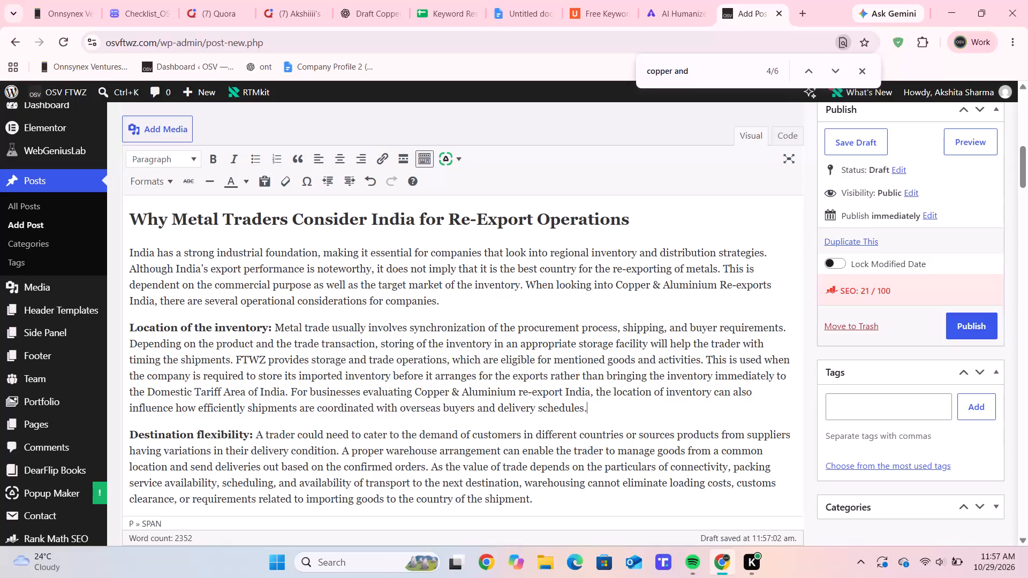
pyautogui.click(561, 390)
pyautogui.press('s')
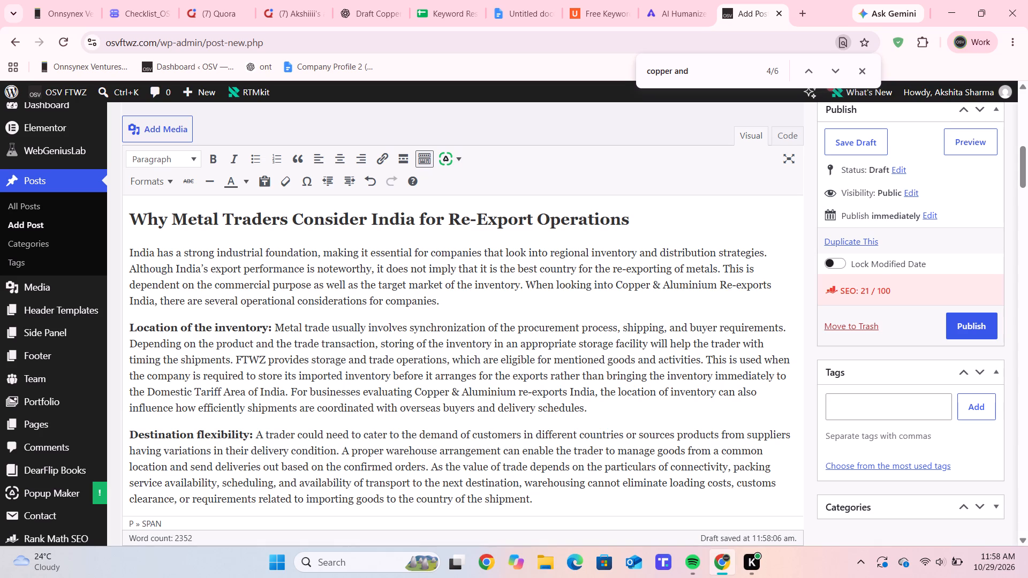
# Review the focus keyword density and the remaining Basic SEO and Additional checks in the post's SEO analysis.
pyautogui.scroll(-12, 561, 390)
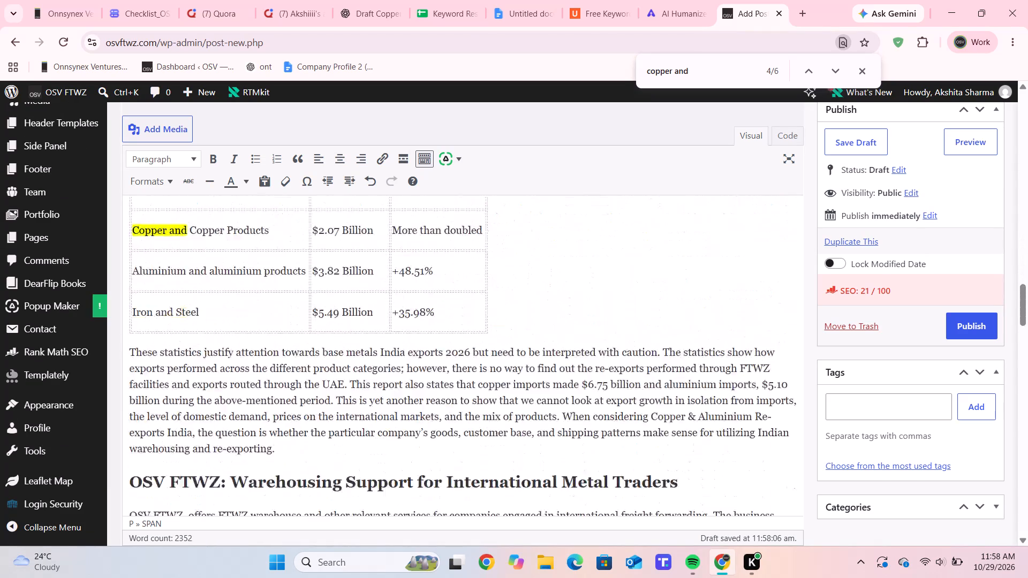
pyautogui.scroll(-14, 561, 390)
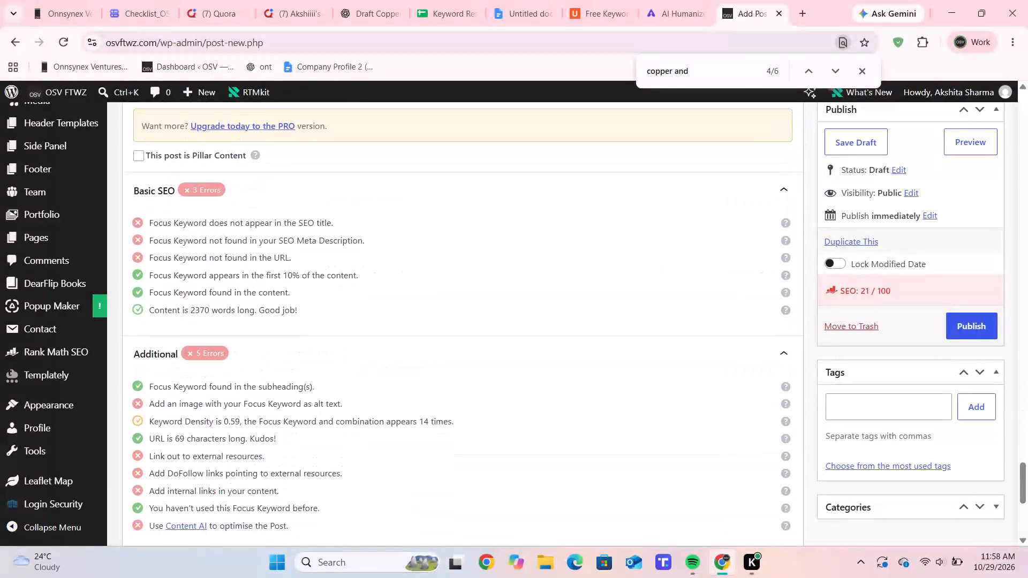
pyautogui.scroll(-3, 561, 390)
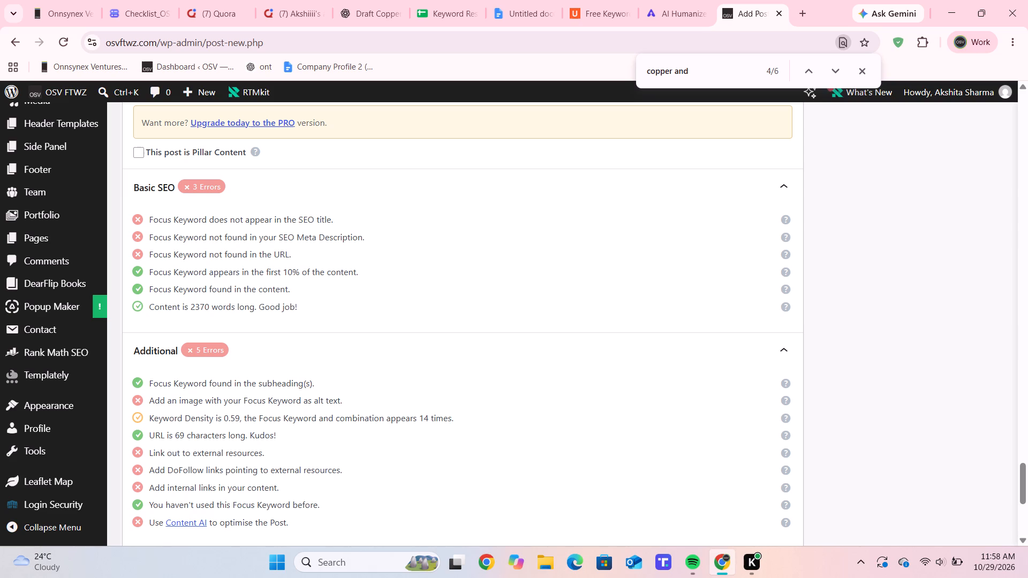
pyautogui.scroll(-7, 561, 390)
pyautogui.scroll(2, 561, 390)
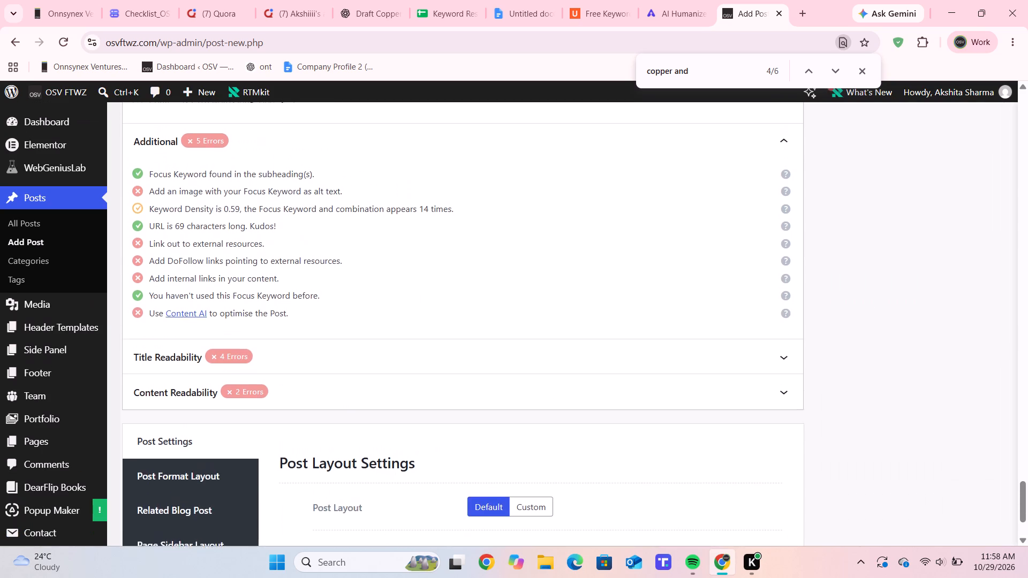
pyautogui.scroll(3, 561, 390)
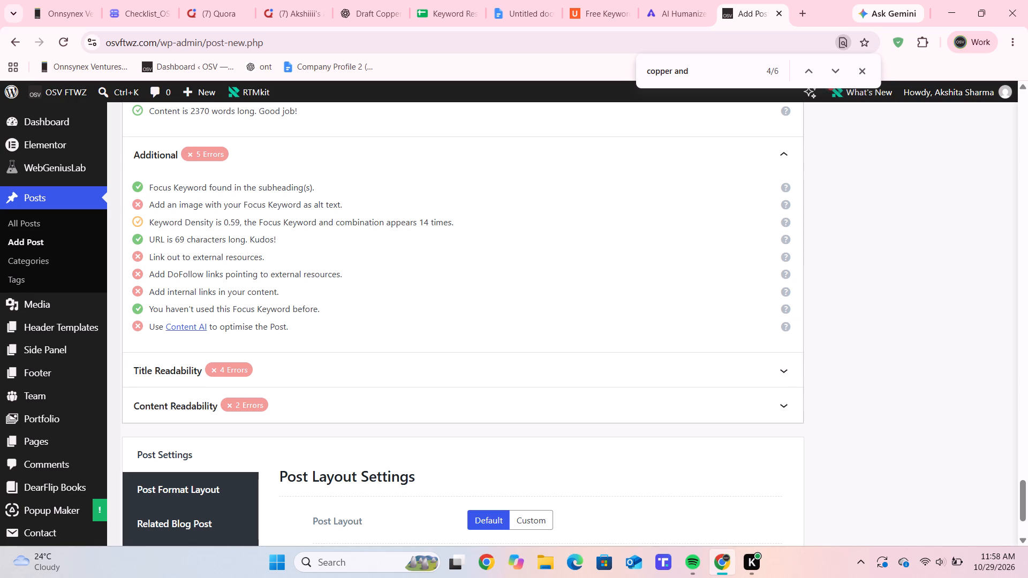
pyautogui.scroll(3, 561, 390)
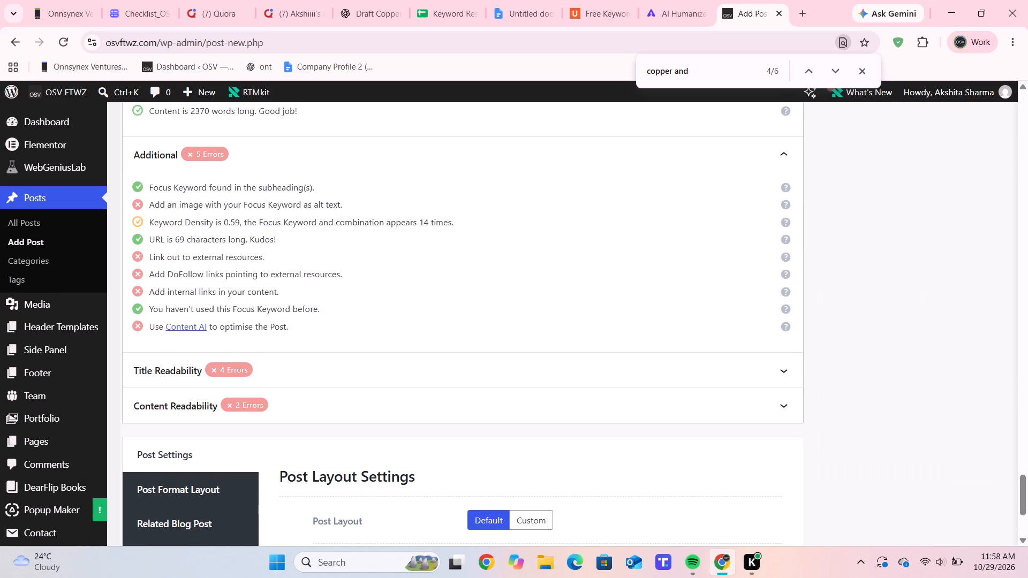
pyautogui.scroll(3, 561, 390)
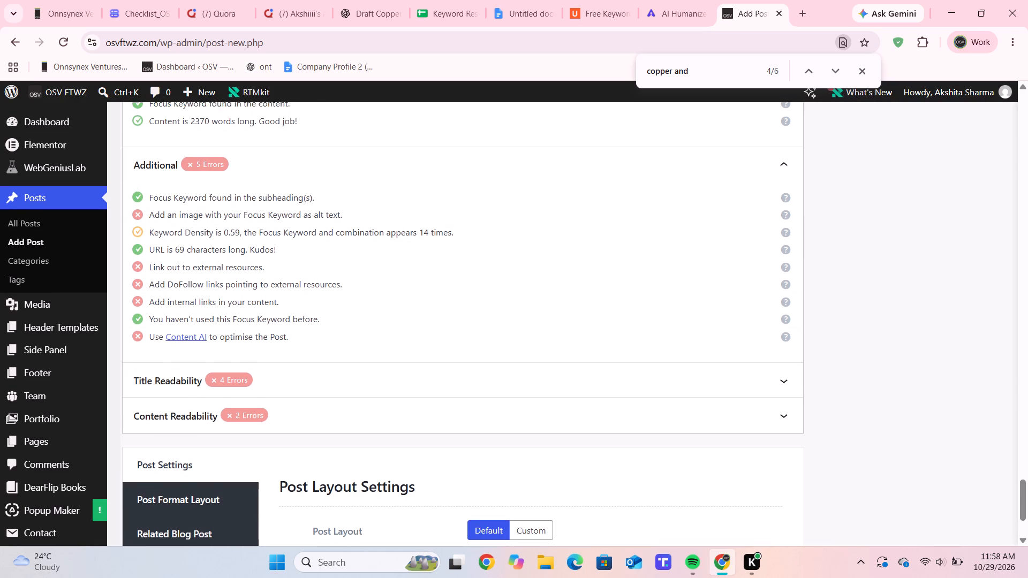
pyautogui.scroll(4, 561, 390)
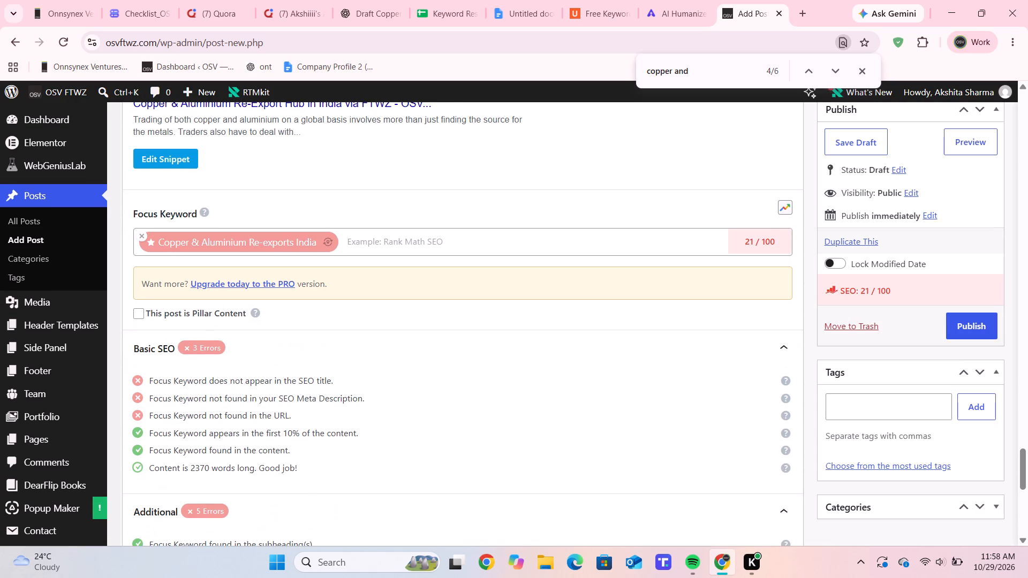
pyautogui.hscroll(2, 561, 390)
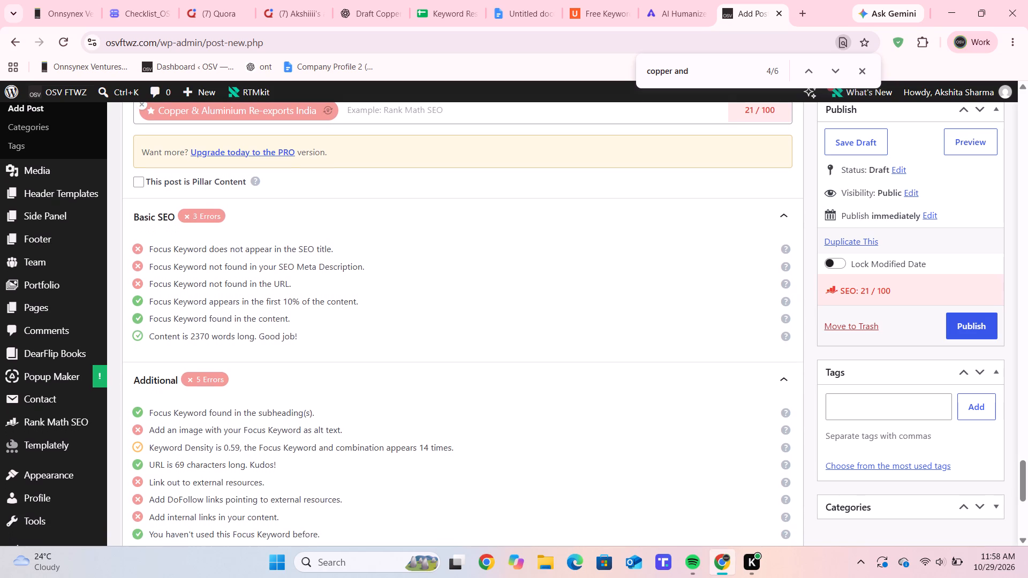
pyautogui.hscroll(4, 561, 390)
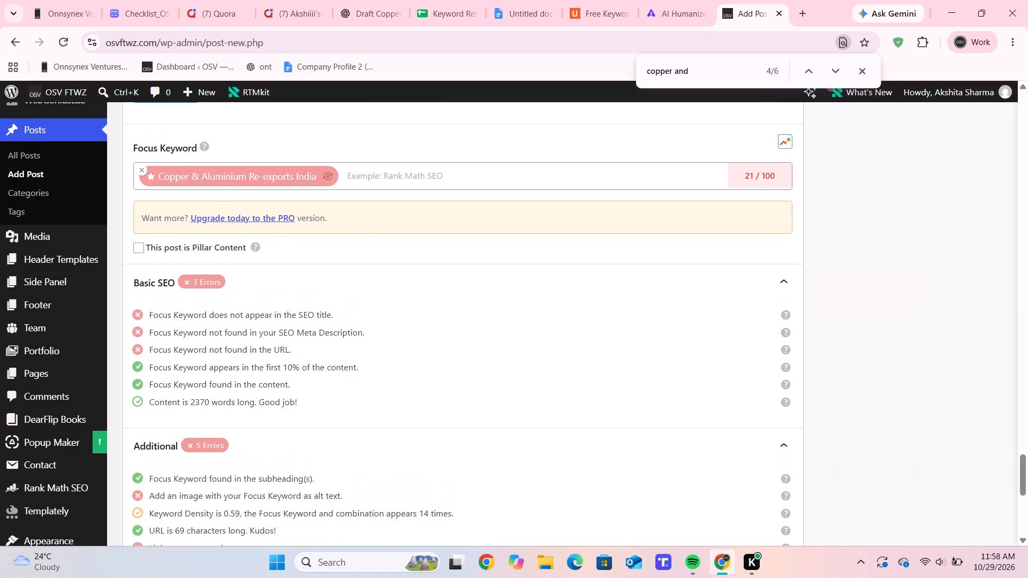
# Copy the post title "Copper & Aluminium Re-Export Hub in India via FTWZ" and use it to replace the variables in the SEO snippet's title.
pyautogui.scroll(20, 561, 390)
pyautogui.scroll(11, 561, 390)
pyautogui.scroll(10, 561, 390)
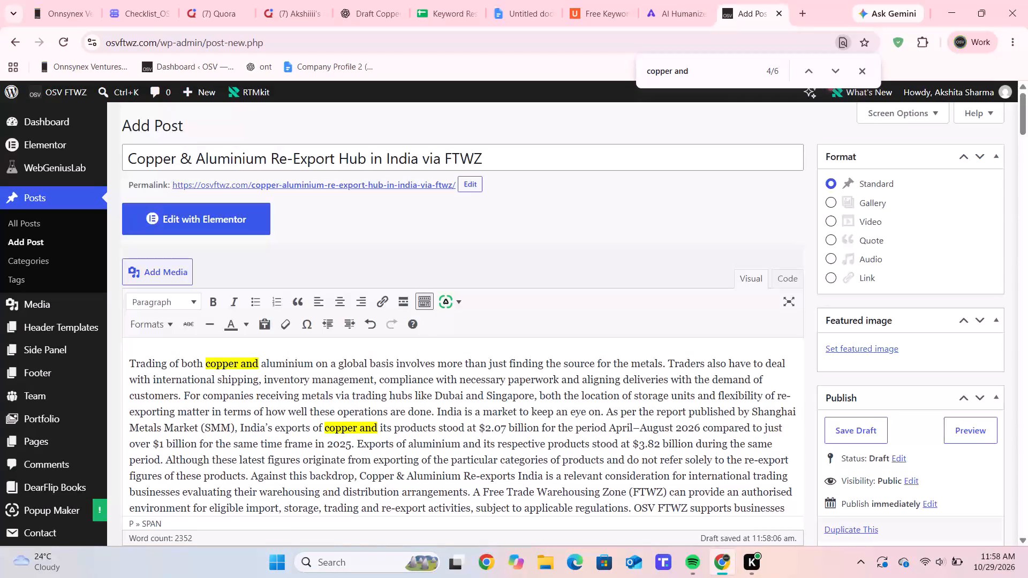
pyautogui.moveTo(549, 158); pyautogui.dragTo(173, 129)
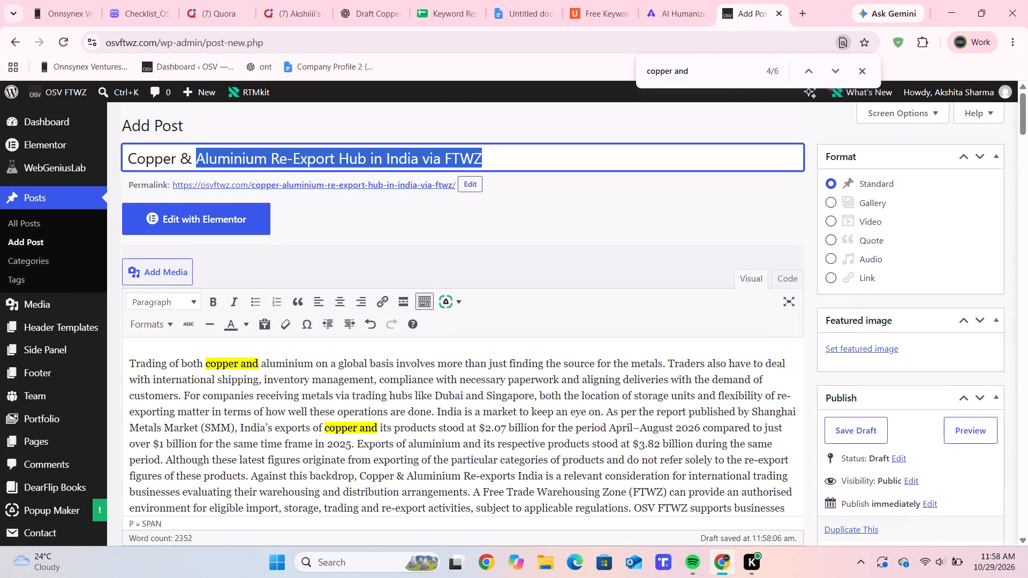
pyautogui.moveTo(173, 129); pyautogui.dragTo(114, 136)
pyautogui.hotkey('ctrl', 'c')
pyautogui.scroll(-11, 273, 338)
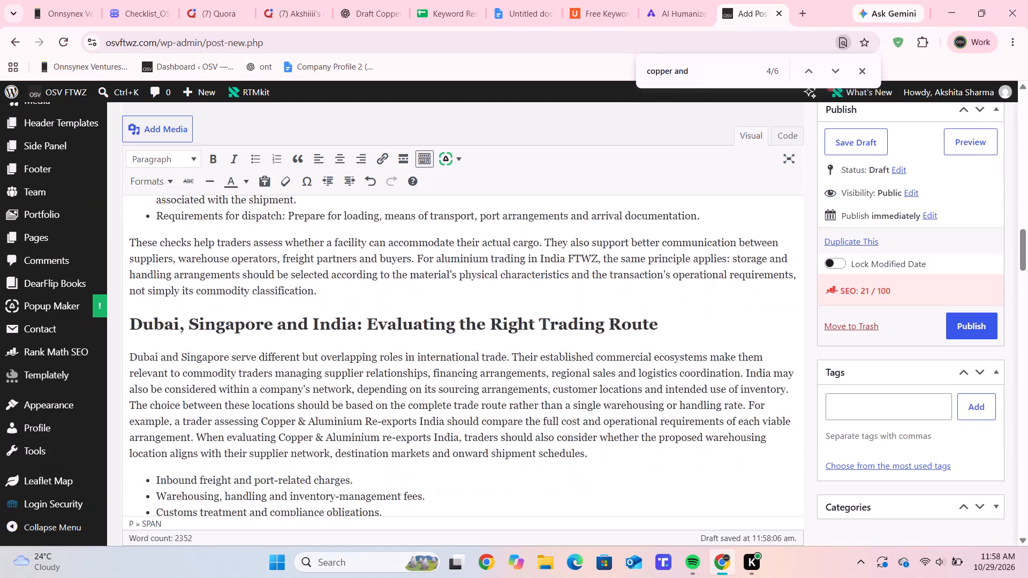
pyautogui.scroll(-11, 273, 338)
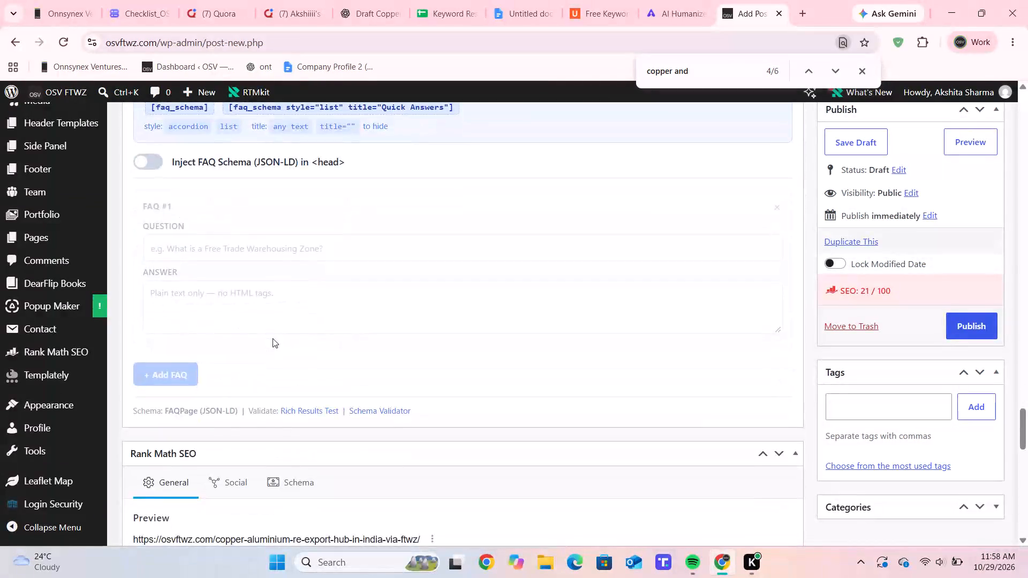
pyautogui.scroll(-3, 273, 338)
pyautogui.click(177, 387)
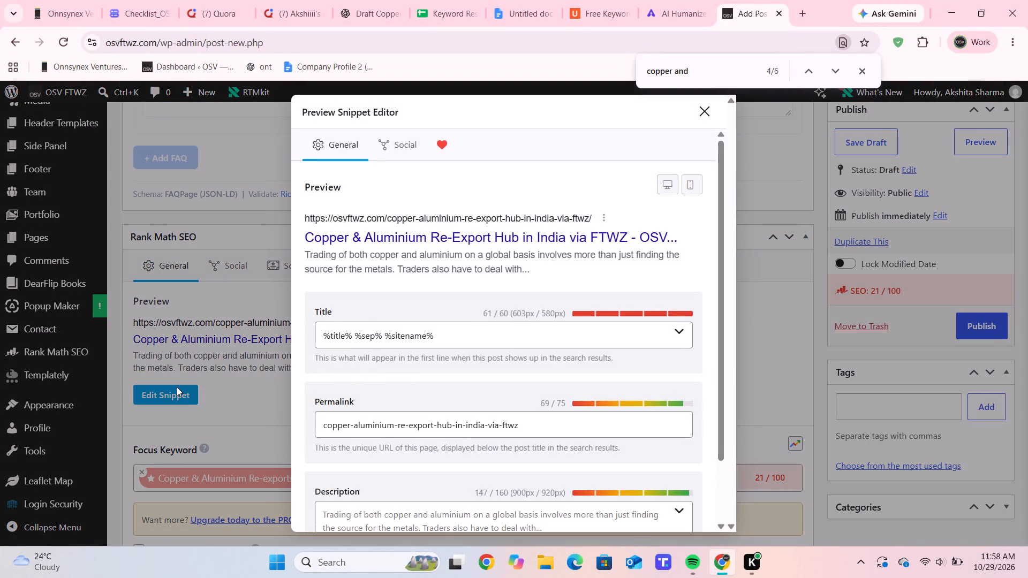
pyautogui.moveTo(437, 337); pyautogui.dragTo(261, 361)
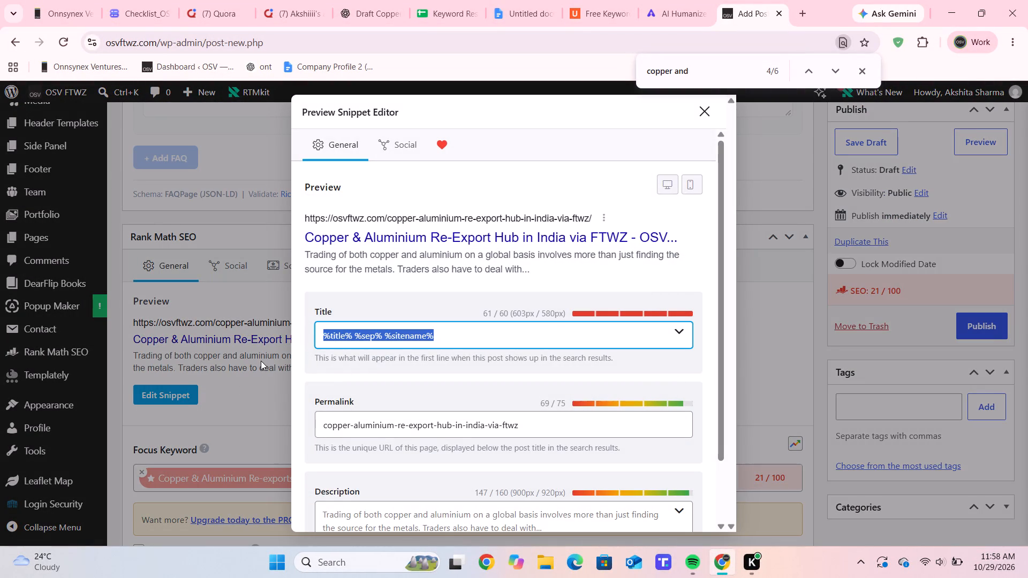
pyautogui.hotkey('ctrl', 'v')
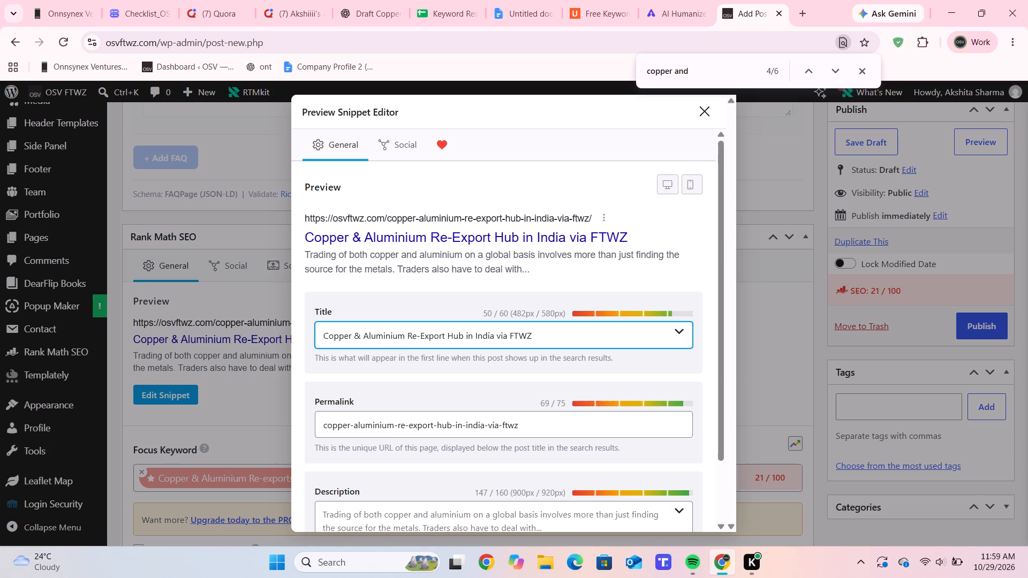
# Reword the SEO snippet's title to "Copper & Aluminium Re-Exports India Hub via FTWZ".
pyautogui.click(447, 339)
pyautogui.press('Left')
pyautogui.press('s')
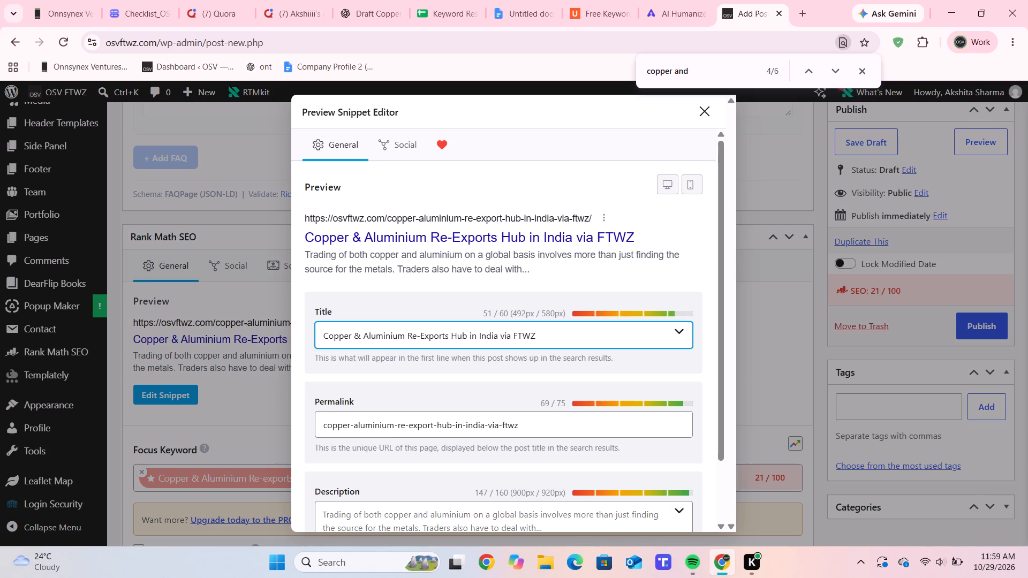
pyautogui.doubleClick(471, 334)
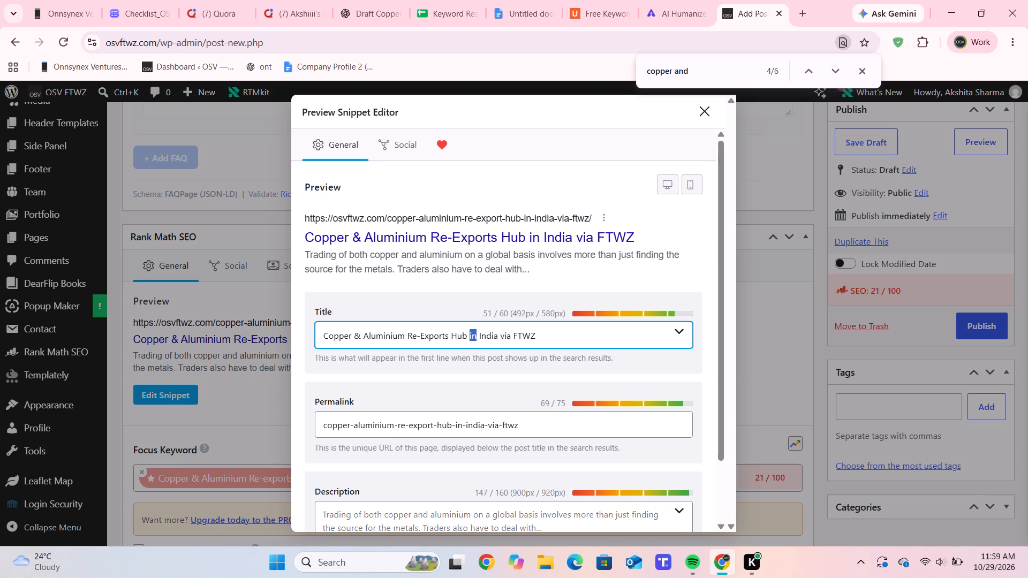
pyautogui.click(478, 335)
pyautogui.moveTo(478, 335); pyautogui.dragTo(450, 335)
pyautogui.press('BackSpace')
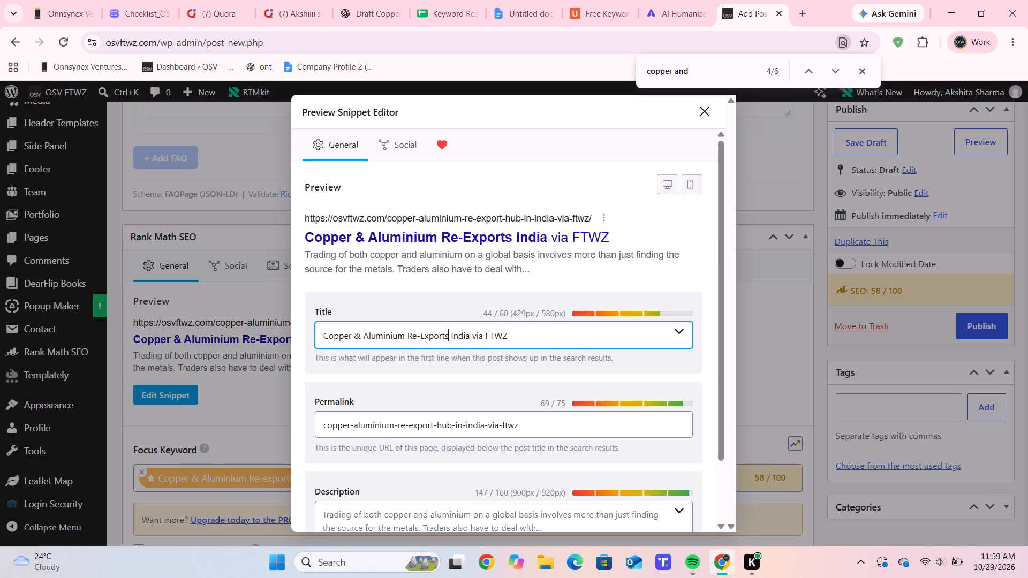
pyautogui.click(472, 337)
pyautogui.hotkey('shift', 'h')
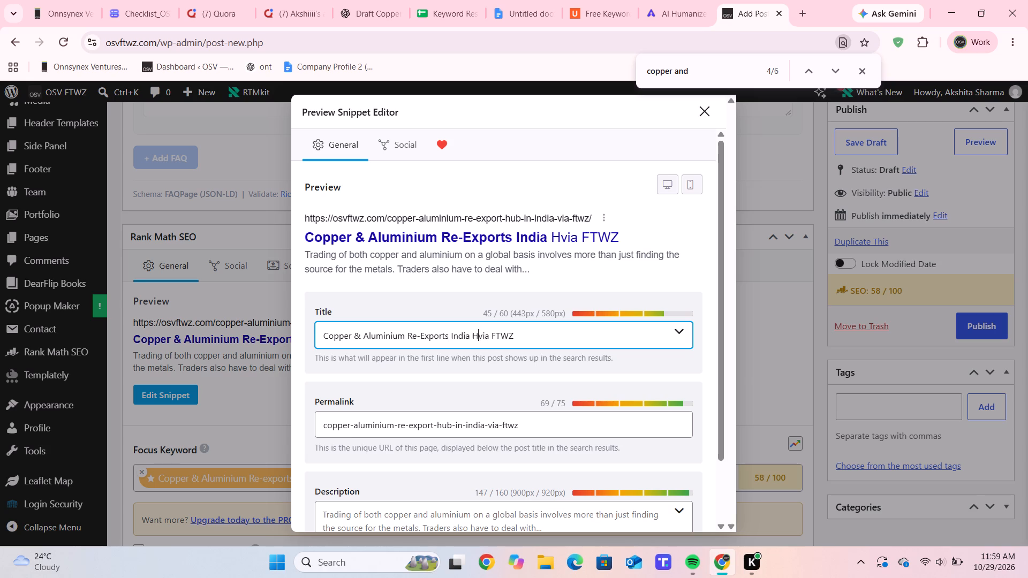
pyautogui.write('ub')
pyautogui.press('space')
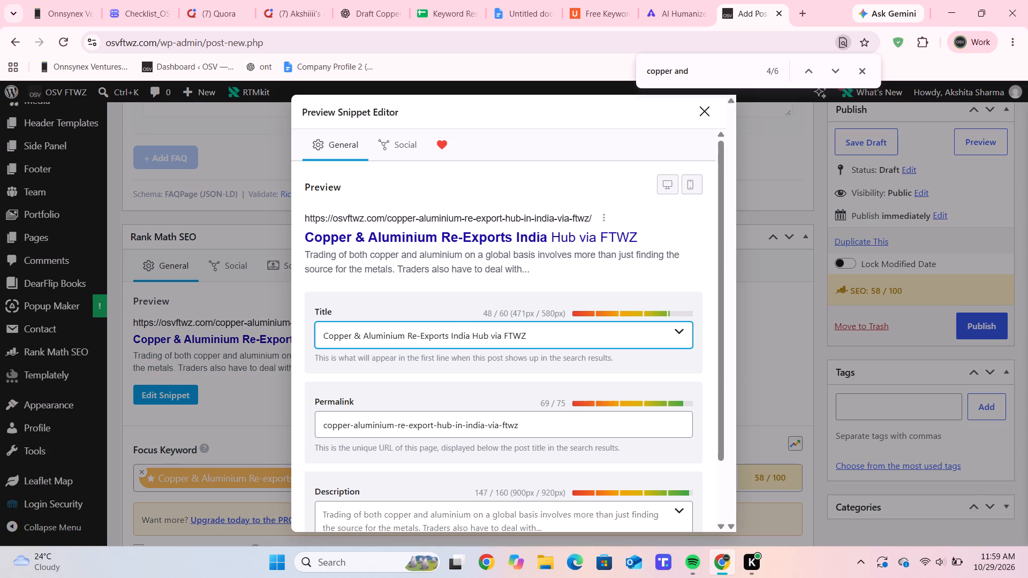
# Change the SEO snippet's permalink to "copper-aluminium-re-exports-hub-india".
pyautogui.click(433, 425)
pyautogui.press('s')
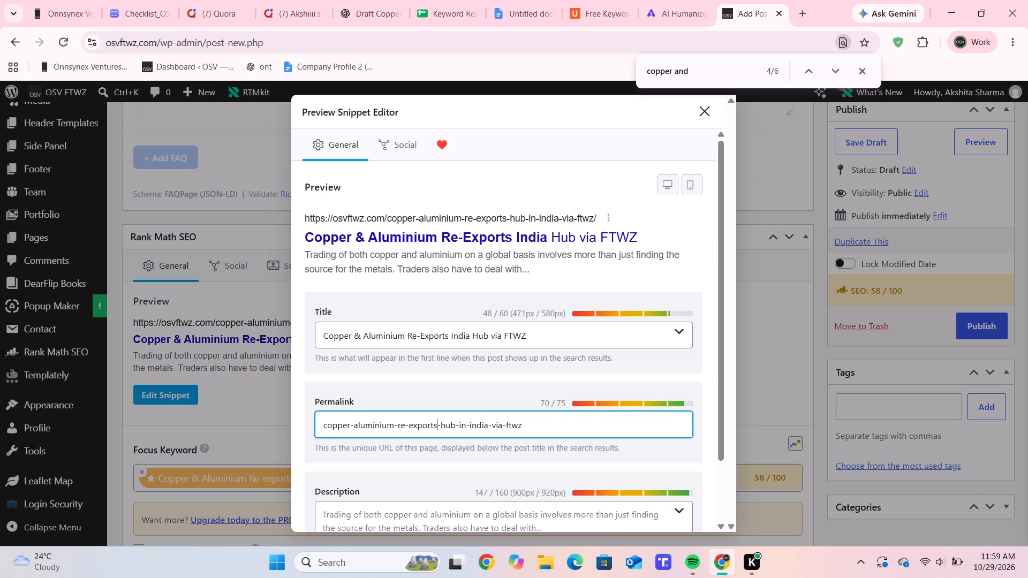
pyautogui.moveTo(534, 425); pyautogui.dragTo(451, 426)
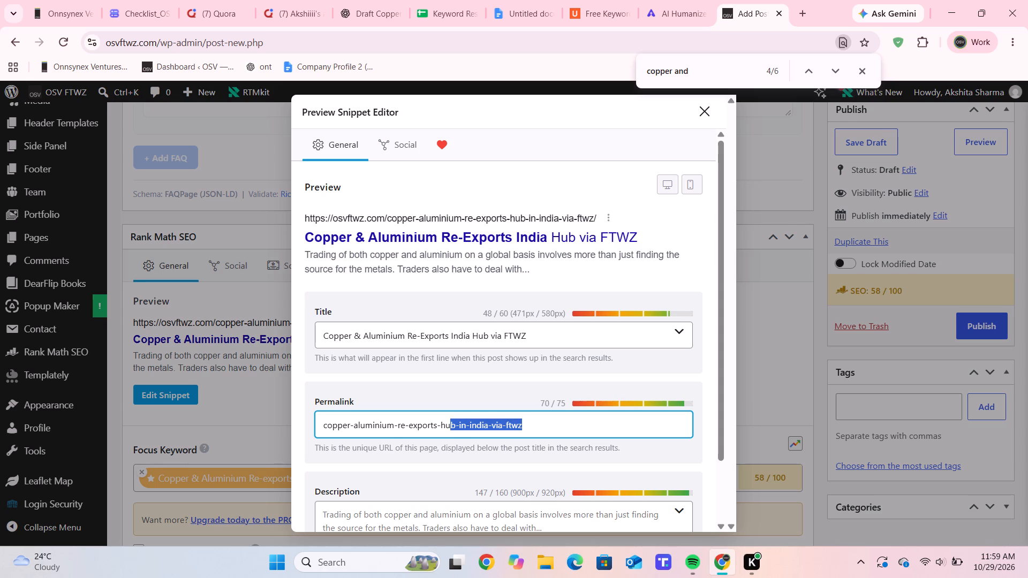
pyautogui.moveTo(451, 426); pyautogui.dragTo(465, 429)
pyautogui.press('BackSpace')
pyautogui.press('BackSpace')
pyautogui.press('BackSpace')
pyautogui.hotkey('shift', 'u')
pyautogui.hotkey('shift', 'BackSpace')
pyautogui.write('IN')
pyautogui.press('BackSpace')
pyautogui.write('ndia')
pyautogui.press('BackSpace')
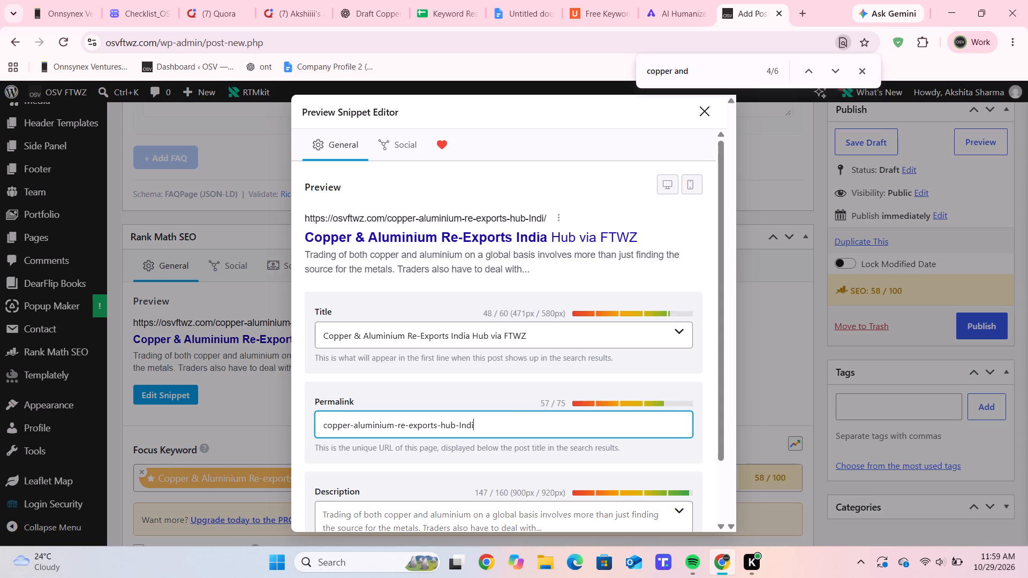
pyautogui.press('BackSpace')
pyautogui.press('BackSpace')
pyautogui.press('BackSpace')
pyautogui.press('BackSpace')
pyautogui.write('india')
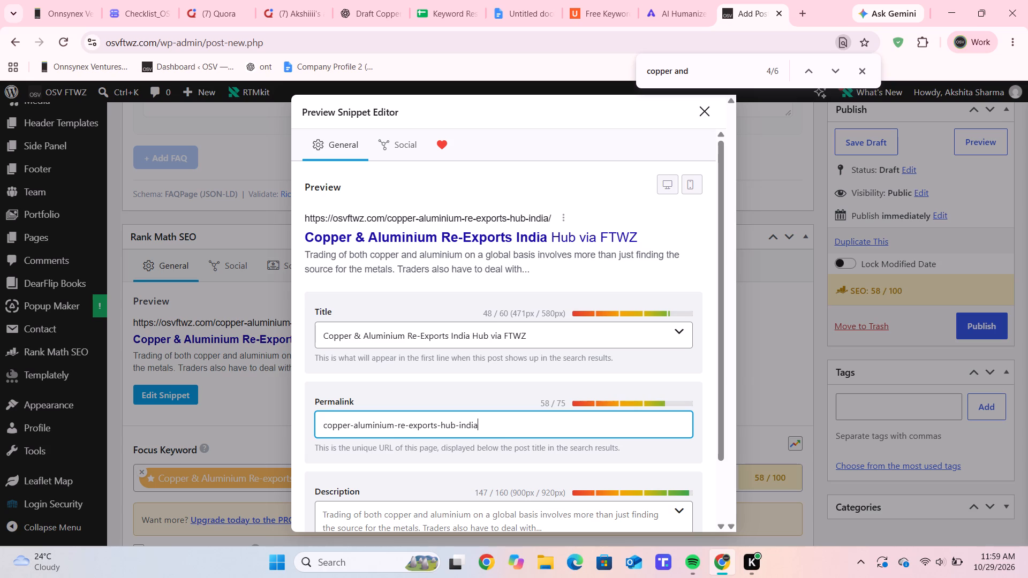
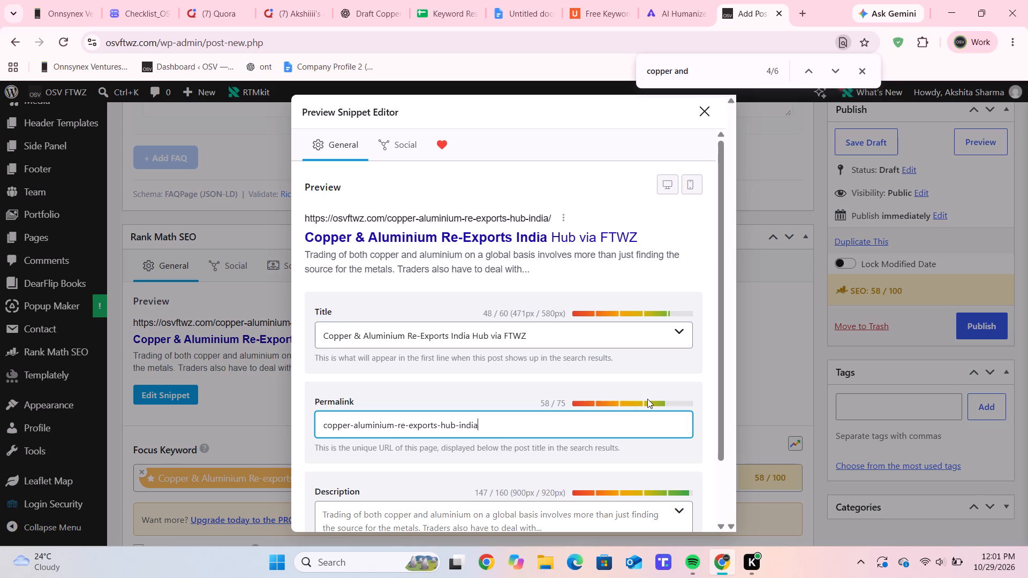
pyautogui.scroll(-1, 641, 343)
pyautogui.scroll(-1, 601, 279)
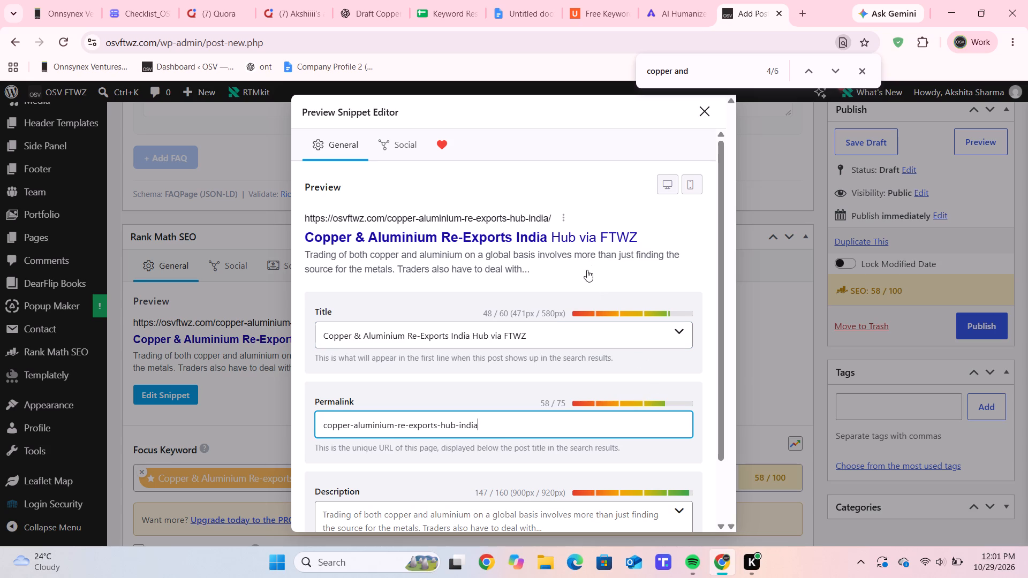
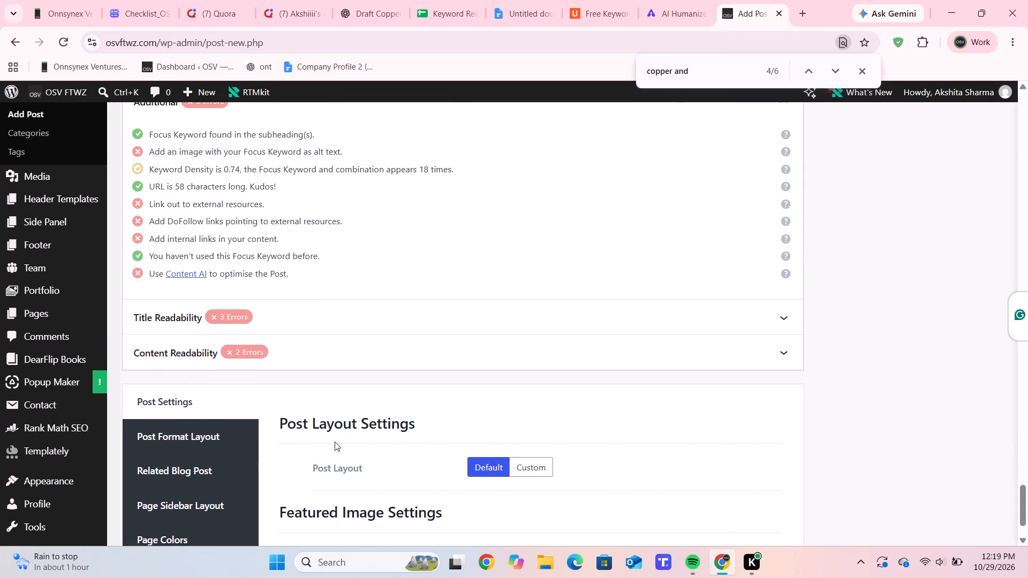
pyautogui.scroll(4, 335, 442)
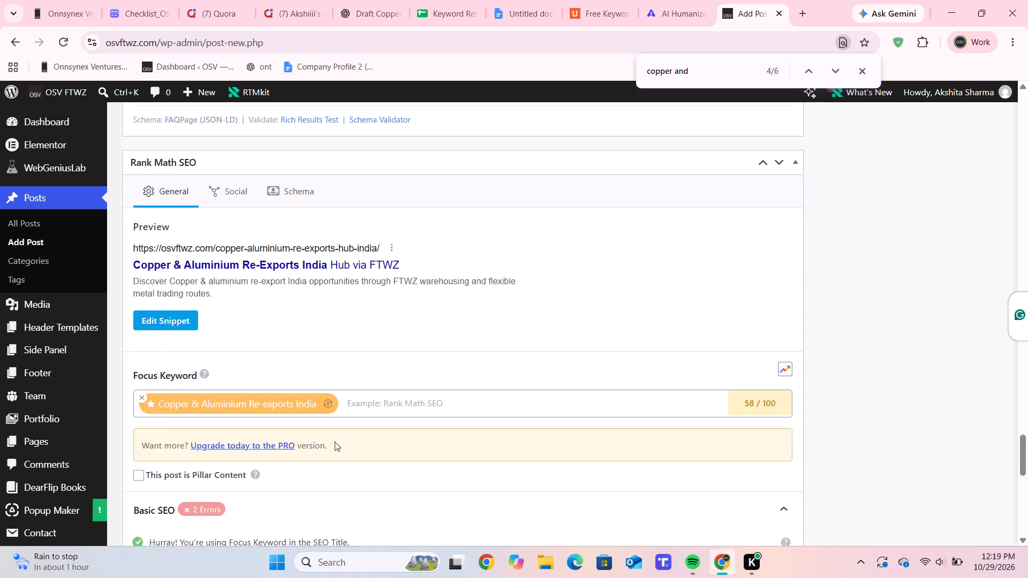
pyautogui.scroll(8, 335, 442)
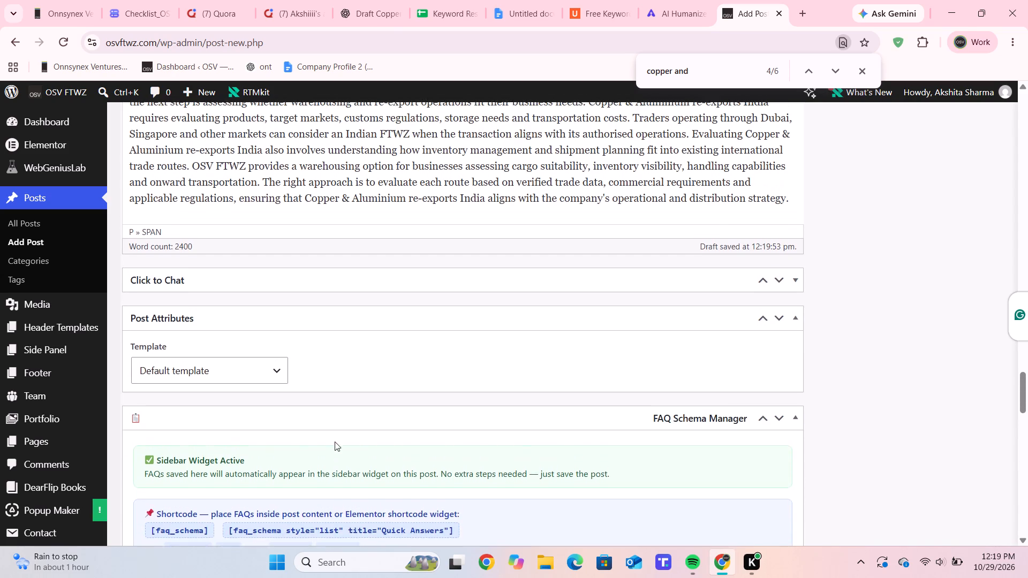
pyautogui.scroll(1, 335, 442)
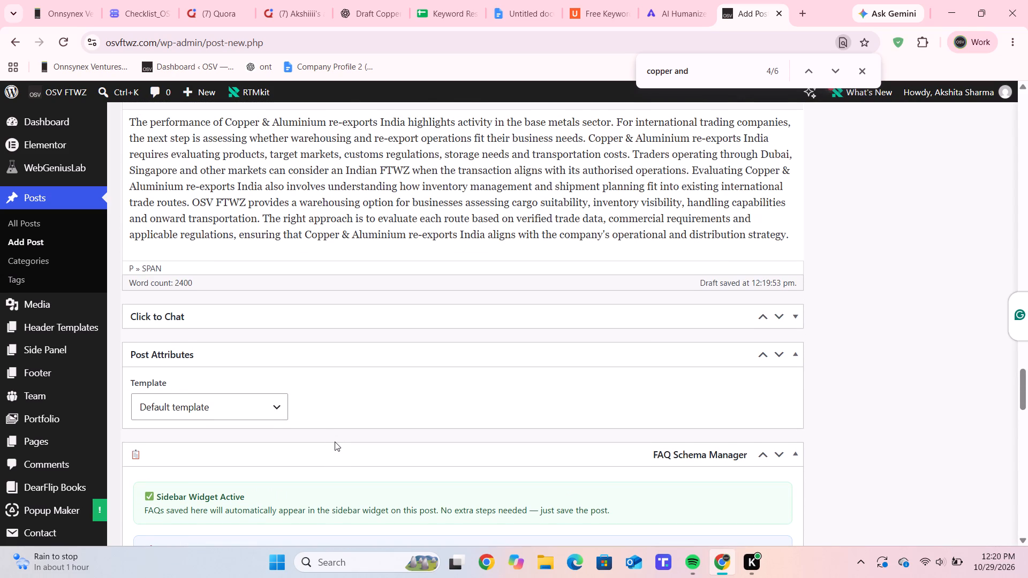
pyautogui.scroll(8, 335, 442)
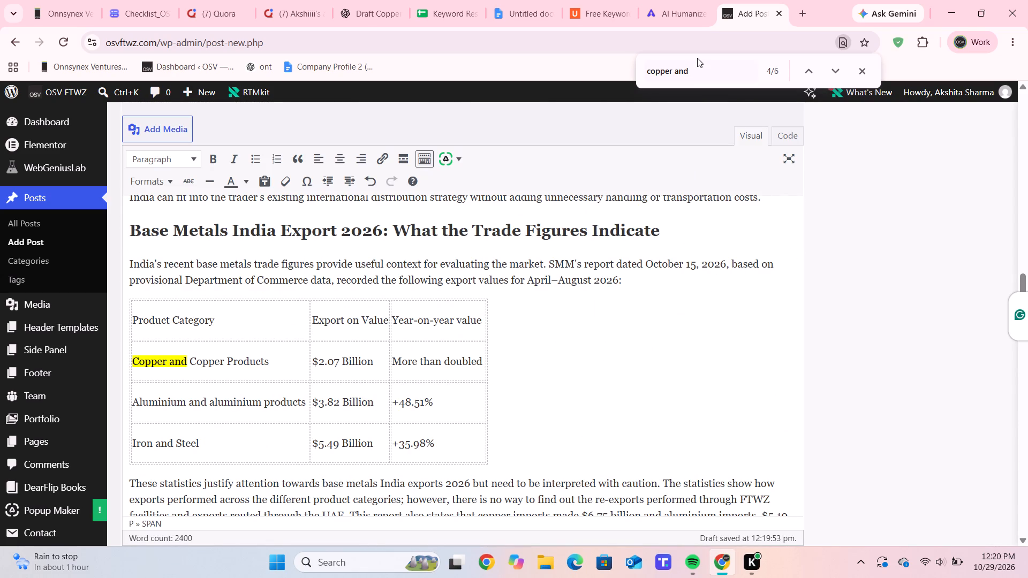
# Change the page search to "copper & aluminium re-export" to find the keyword mentions in the article.
pyautogui.click(697, 74)
pyautogui.press('BackSpace')
pyautogui.press('BackSpace')
pyautogui.press('BackSpace')
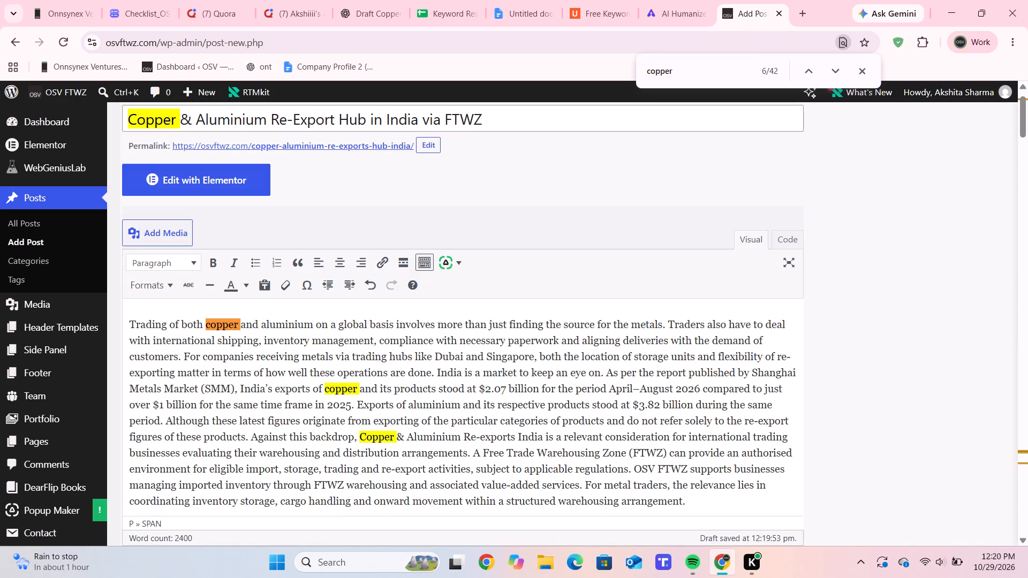
pyautogui.write('& a')
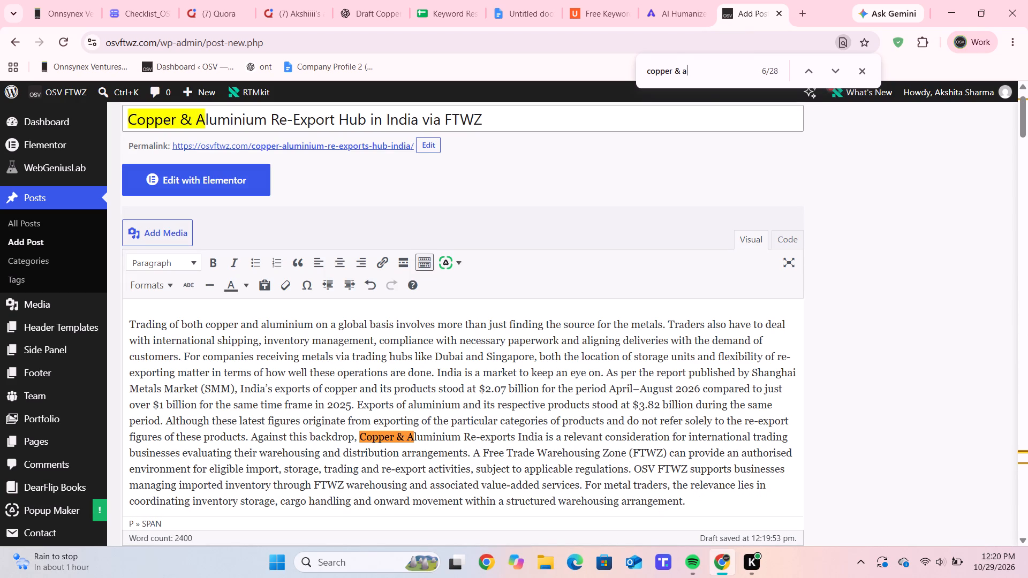
pyautogui.write('luminium re-export')
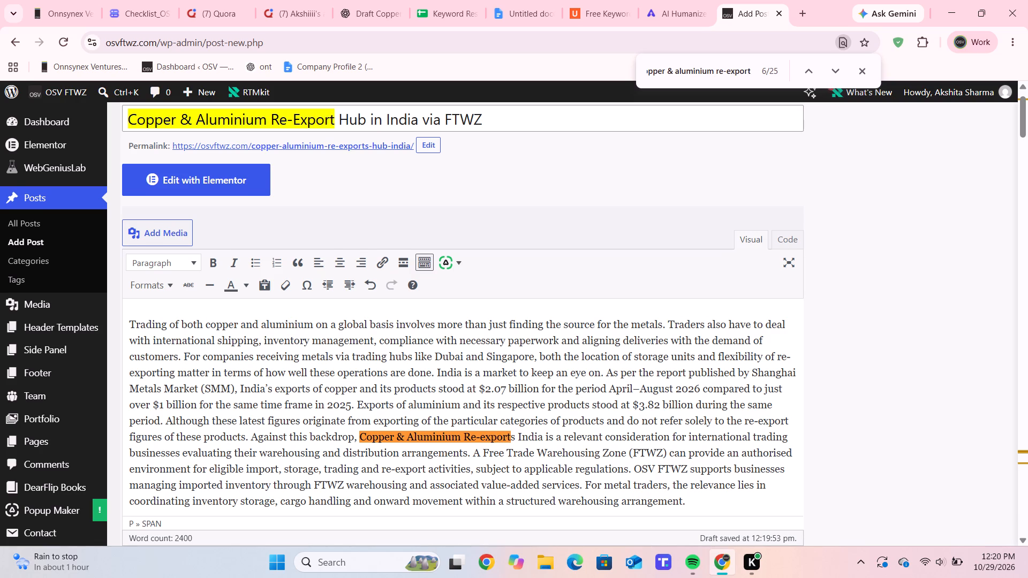
# Correct "copper & aluminium re-export India" to "re-exports" in the UAE–India Copper Trade Corridor paragraph.
pyautogui.scroll(-6, 624, 389)
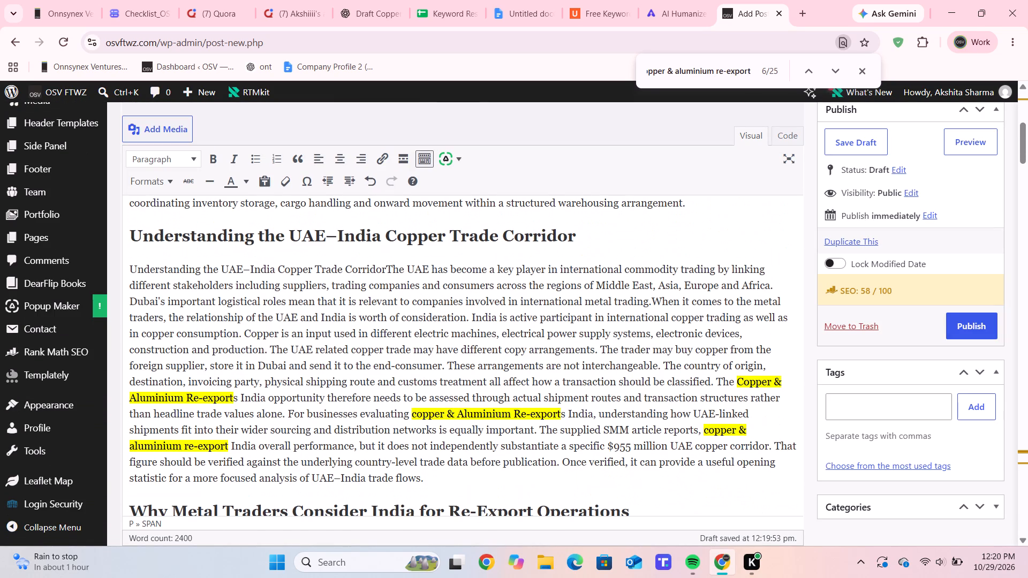
pyautogui.scroll(-1, 624, 389)
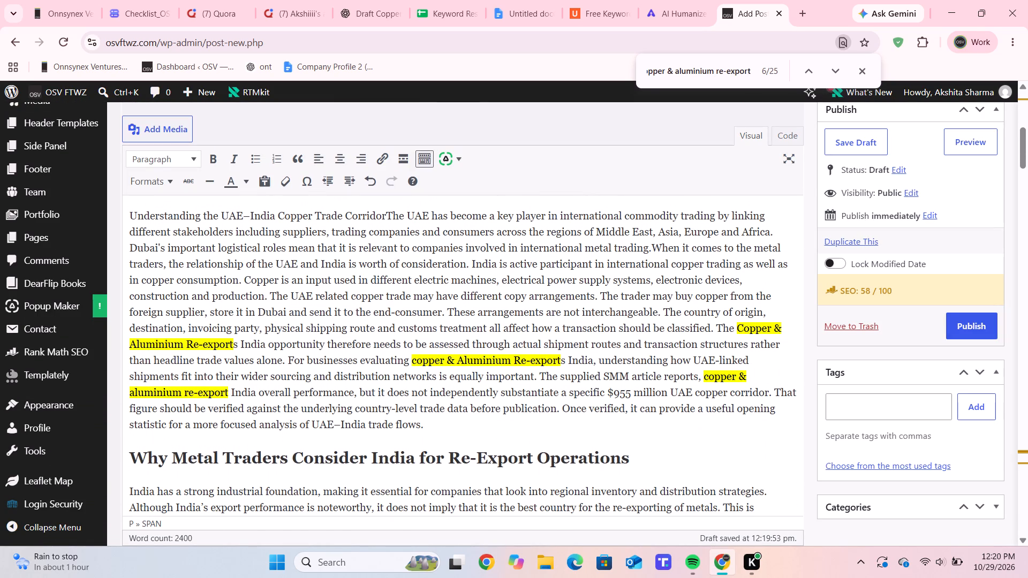
pyautogui.click(230, 393)
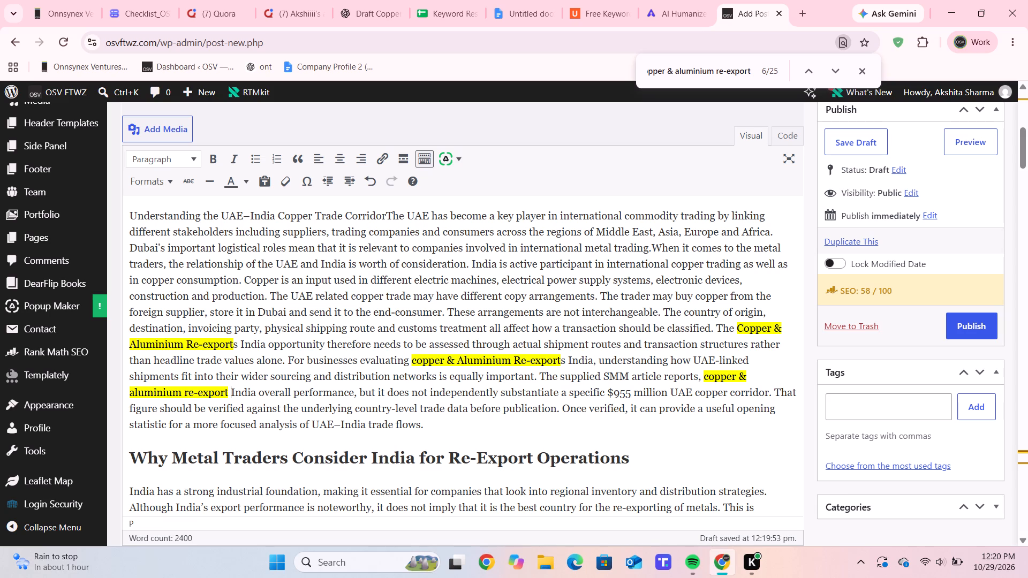
pyautogui.press('Left')
pyautogui.press('s')
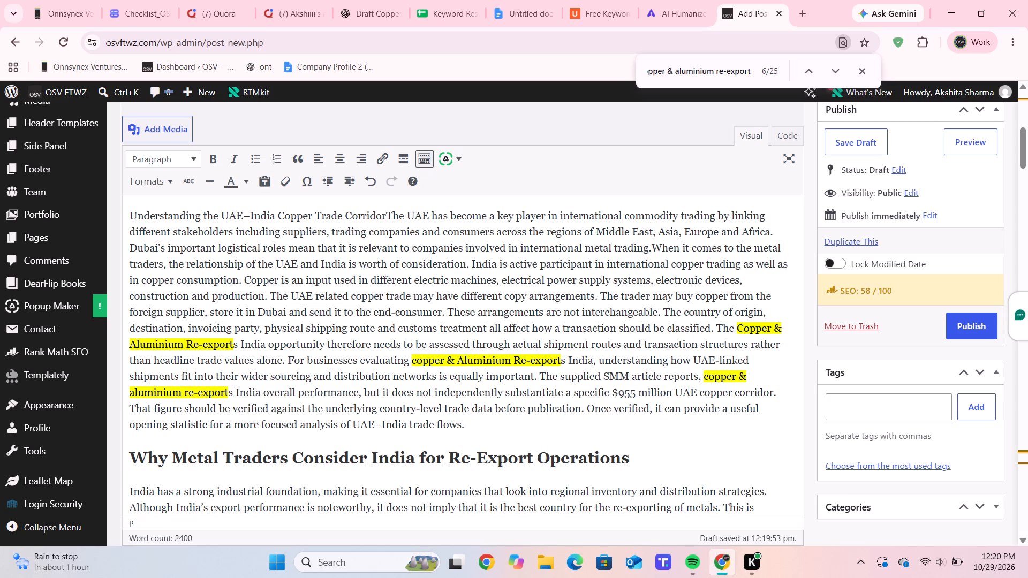
# Correct "Copper & Aluminium re-export India" to "re-exports" in the paragraph just above the Base Metals India Export 2026 heading.
pyautogui.scroll(-1, 605, 368)
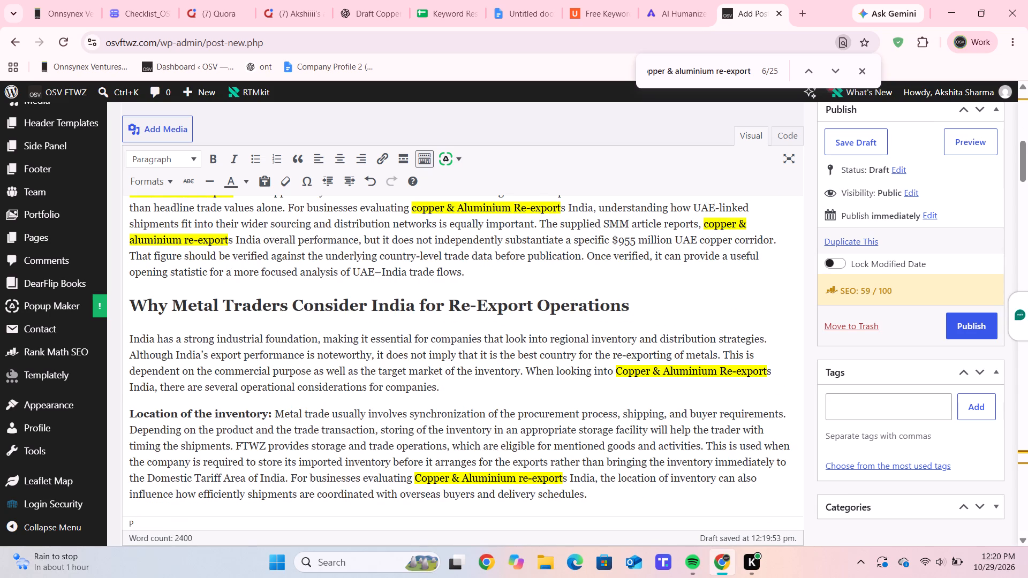
pyautogui.scroll(-1, 605, 368)
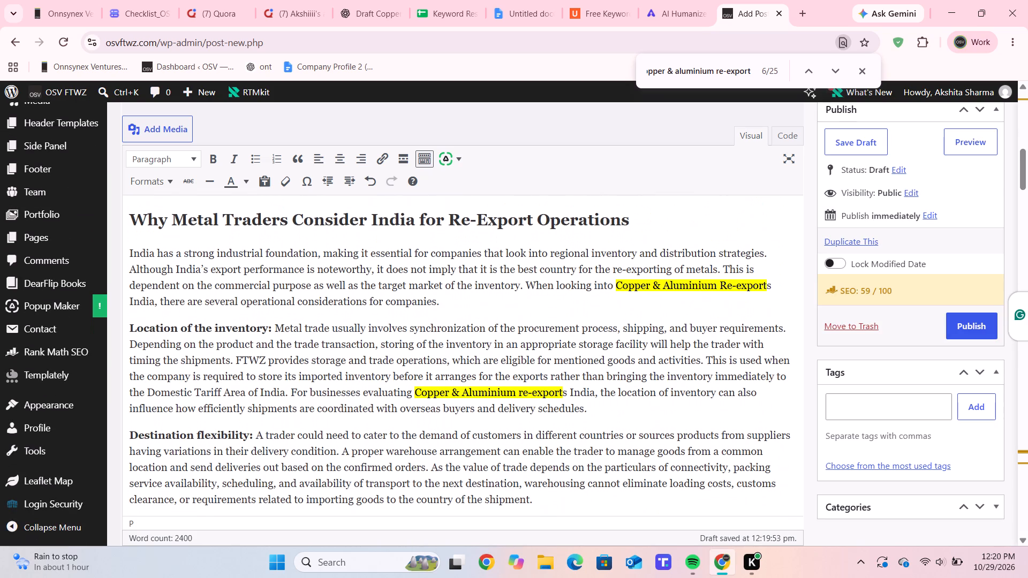
pyautogui.scroll(-3, 743, 370)
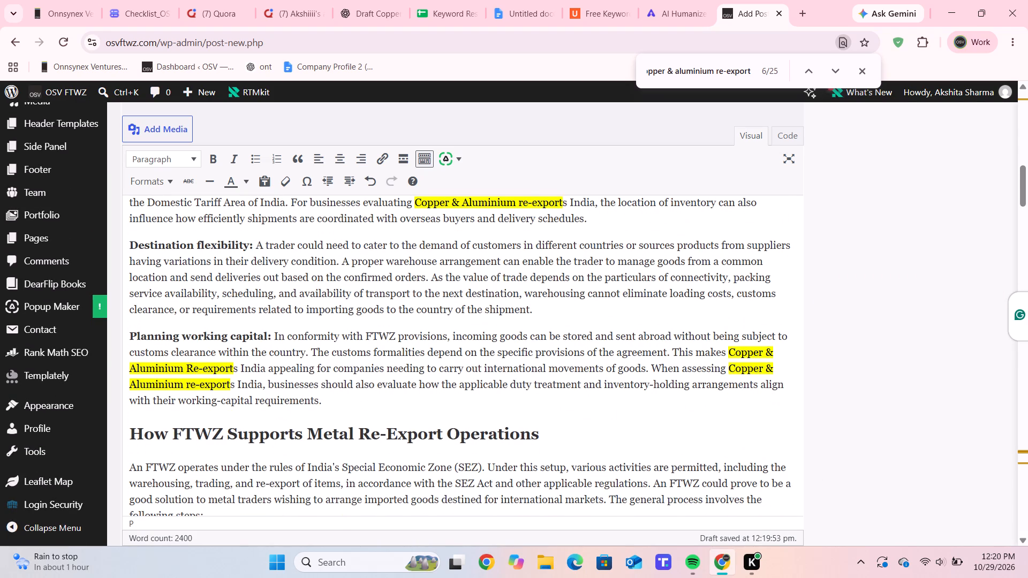
pyautogui.scroll(-7, 430, 445)
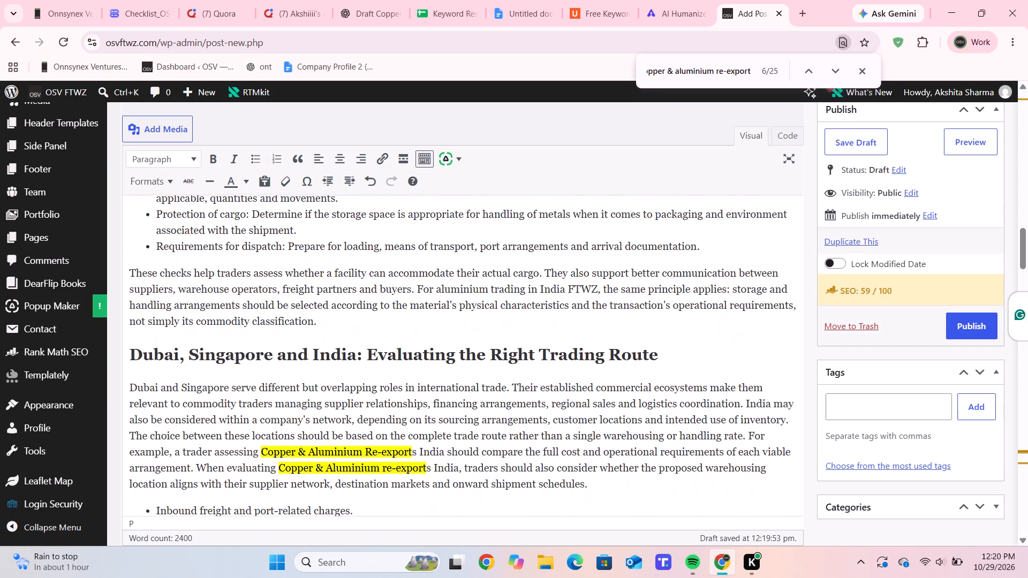
pyautogui.scroll(-2, 430, 445)
pyautogui.scroll(-2, 379, 495)
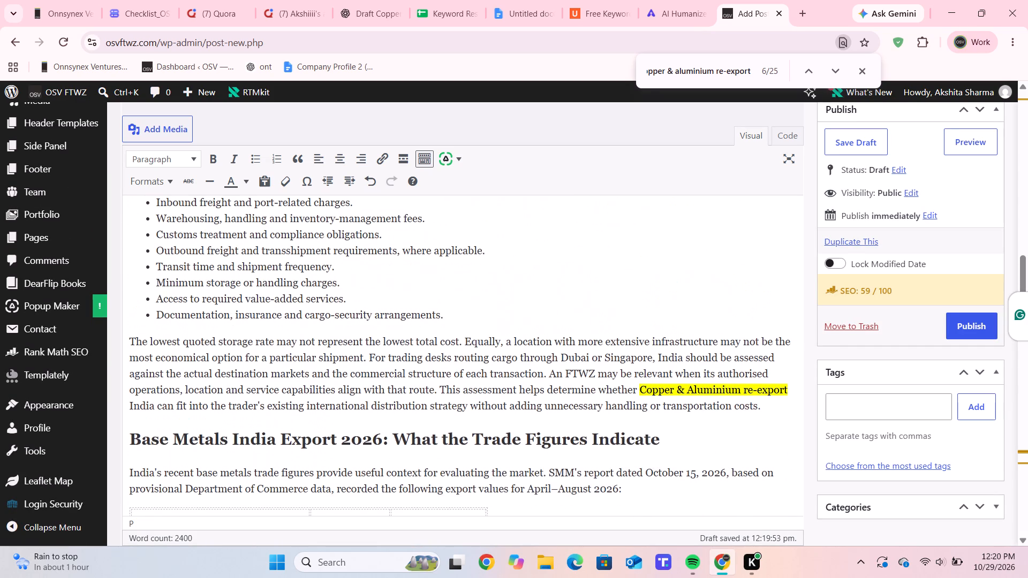
pyautogui.scroll(-2, 379, 495)
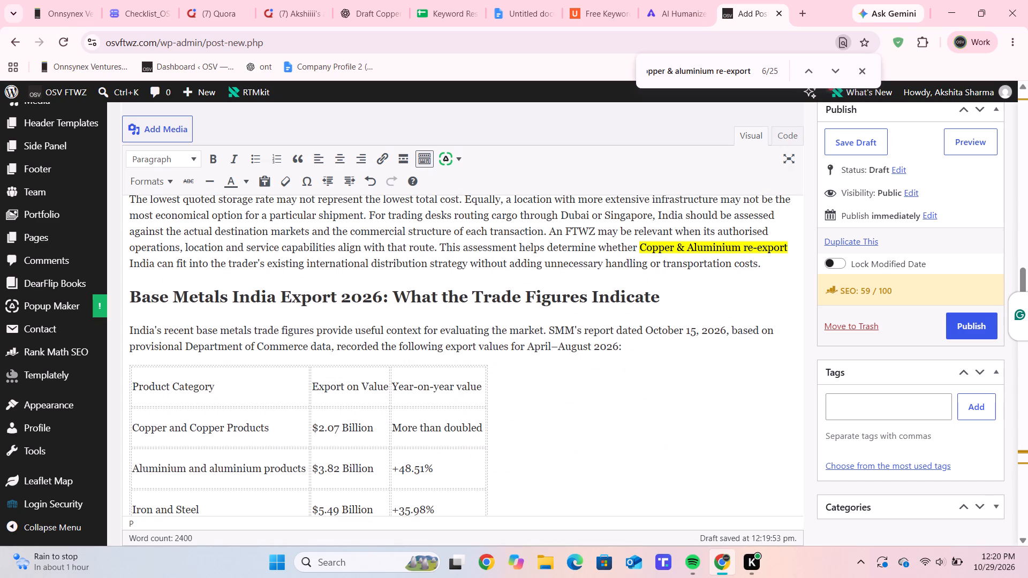
pyautogui.click(788, 241)
pyautogui.press('s')
# Review the rest of the article, from the export table to the Conclusion, for further incorrectly worded keyword mentions.
pyautogui.scroll(-5, 579, 452)
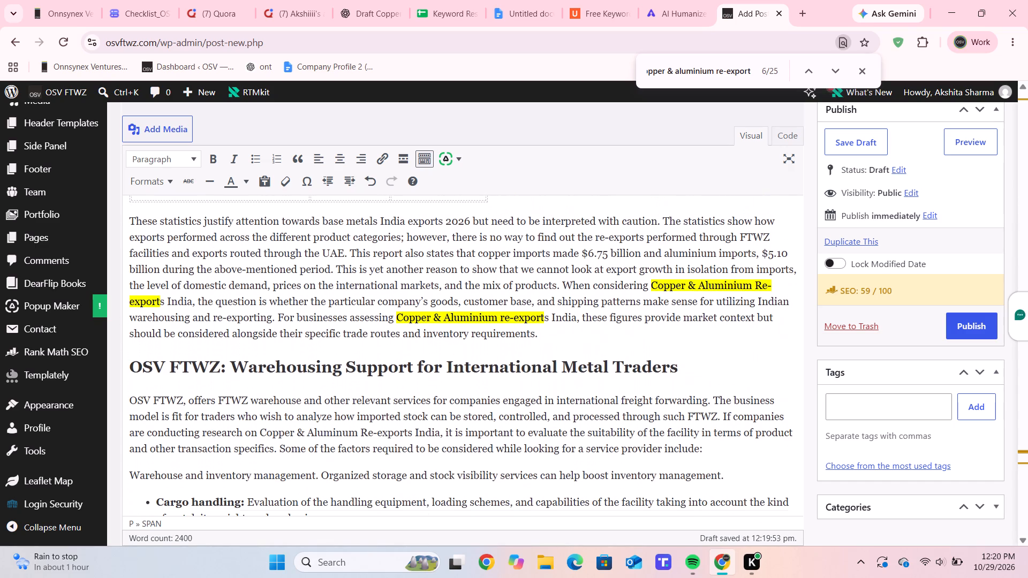
pyautogui.scroll(-3, 579, 452)
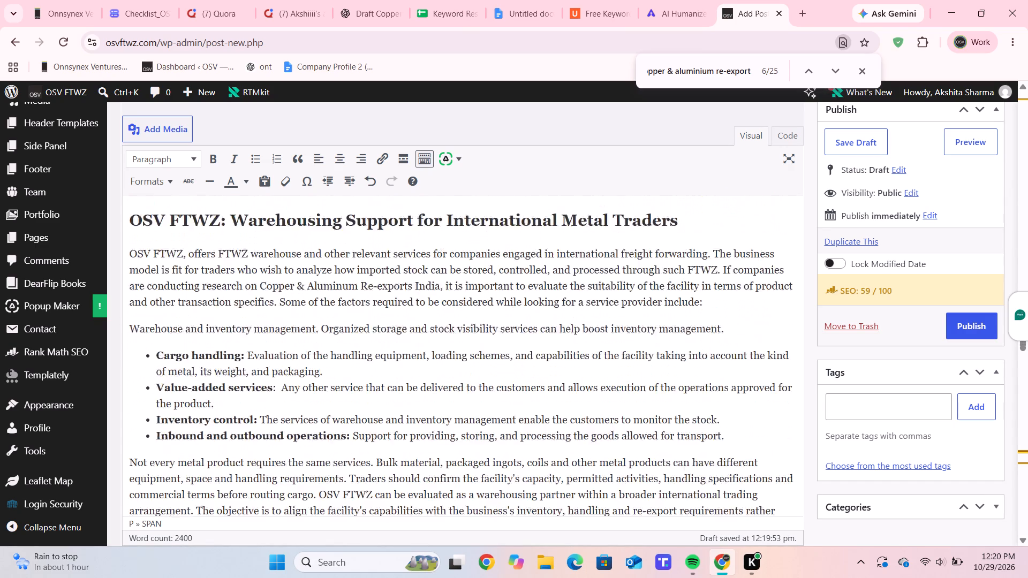
pyautogui.scroll(-1, 579, 452)
pyautogui.doubleClick(579, 452)
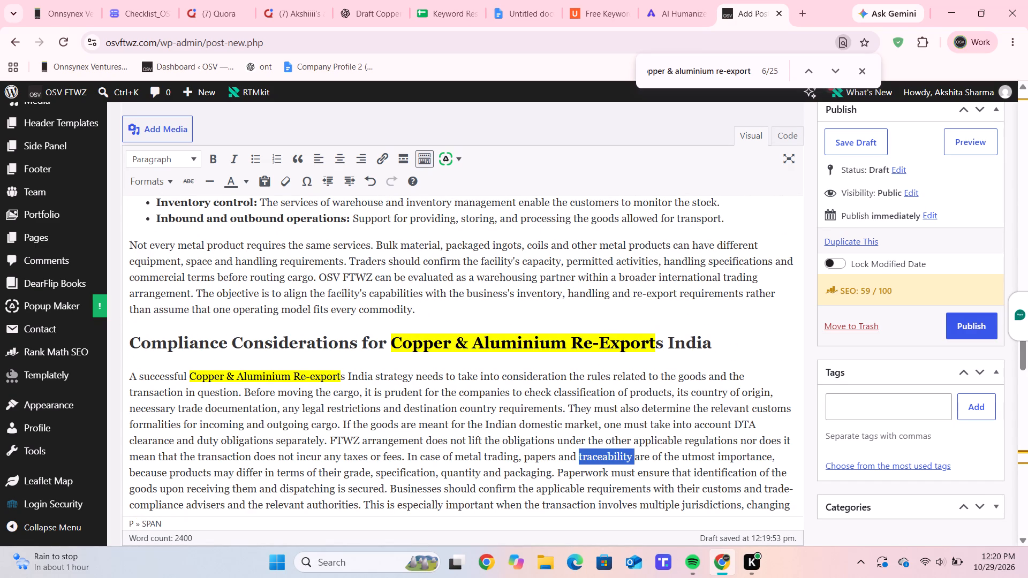
pyautogui.scroll(3, 576, 344)
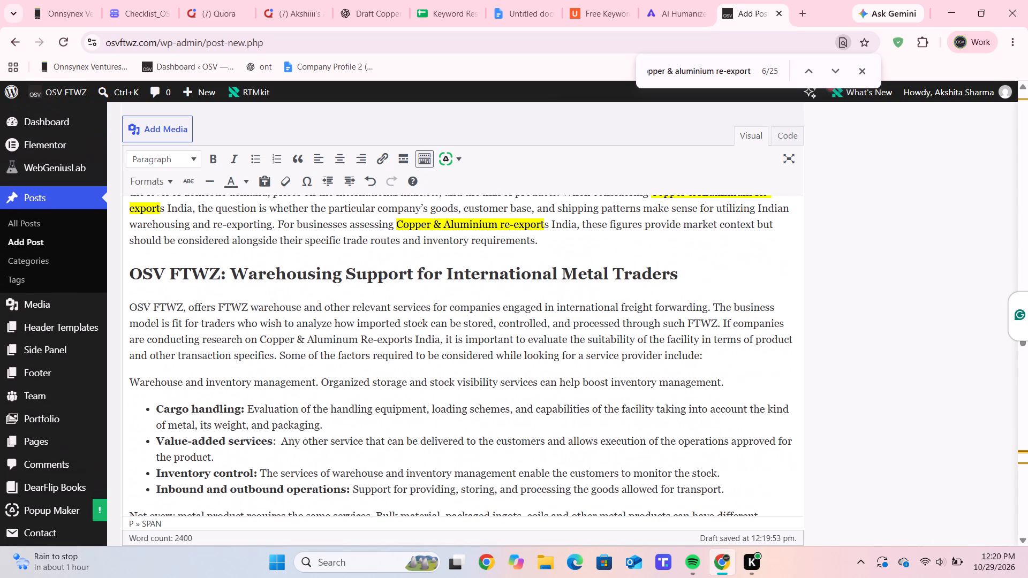
pyautogui.scroll(2, 576, 344)
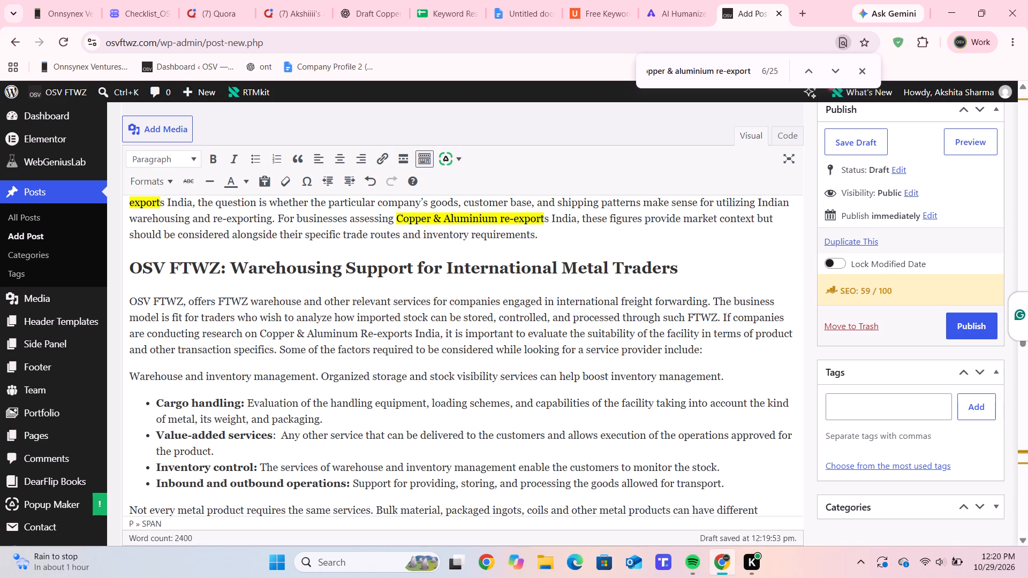
pyautogui.click(368, 332)
pyautogui.scroll(-4, 368, 332)
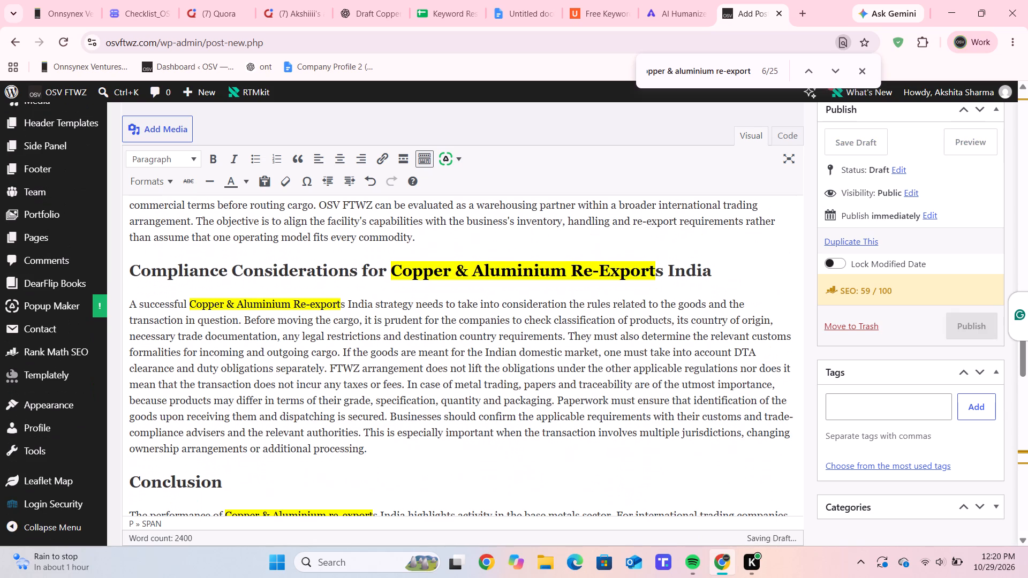
pyautogui.scroll(-3, 368, 332)
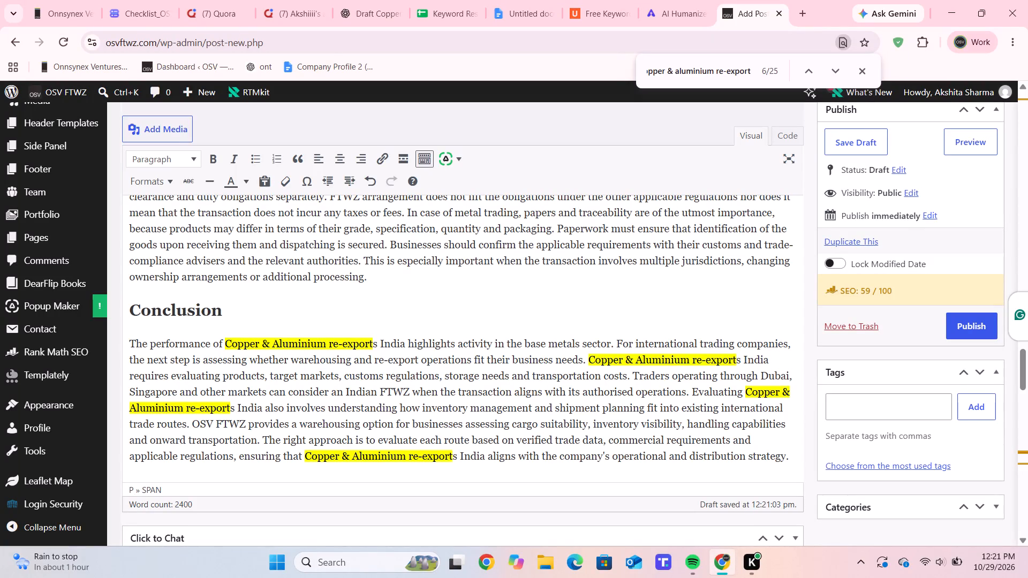
# Correct "Copper & aluminium re-export India" to "re-exports" in the Rank Math snippet's meta description, and close the snippet editor.
pyautogui.scroll(-15, 368, 332)
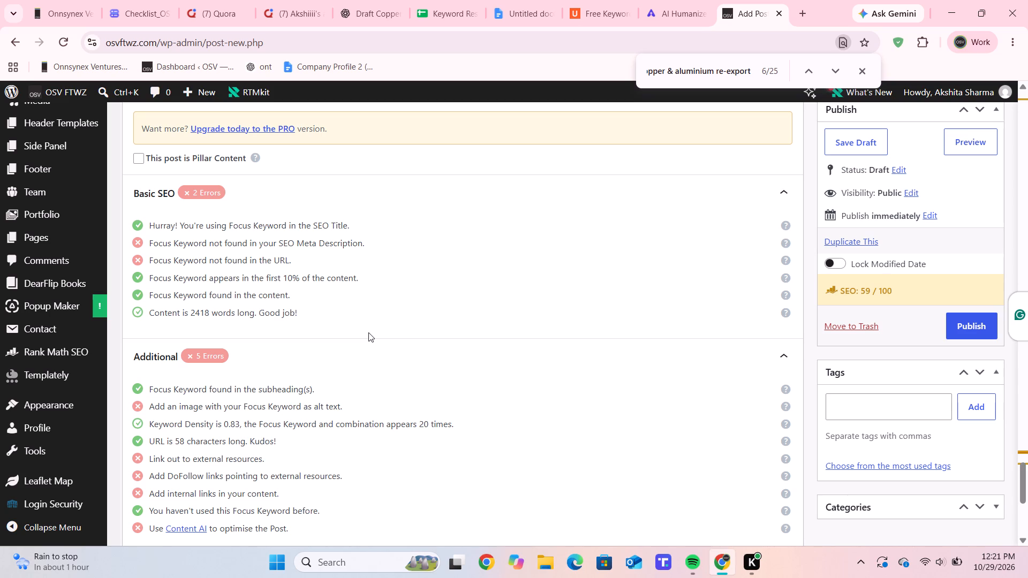
pyautogui.scroll(-5, 368, 332)
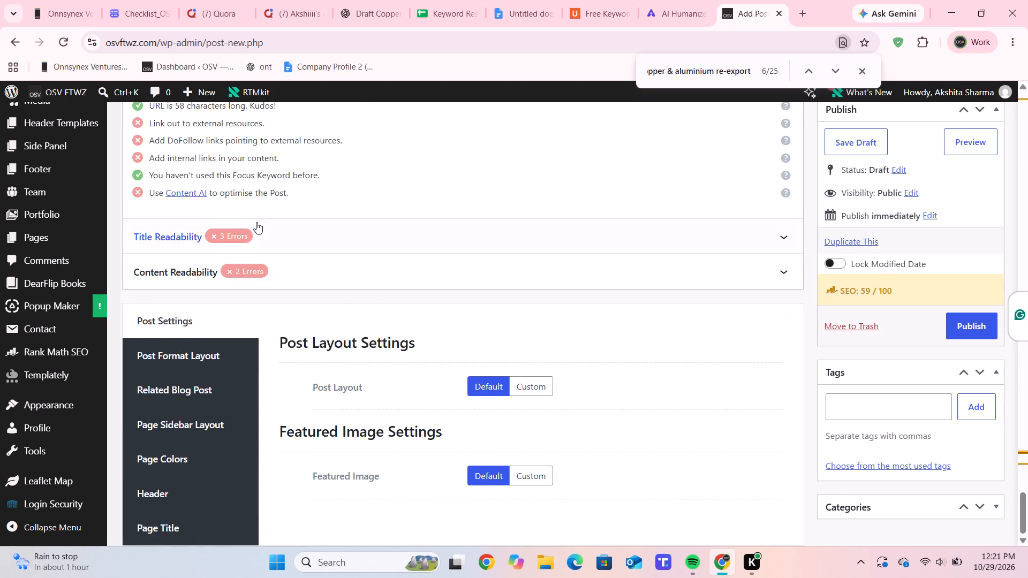
pyautogui.scroll(7, 253, 219)
pyautogui.scroll(-2, 253, 219)
pyautogui.click(164, 490)
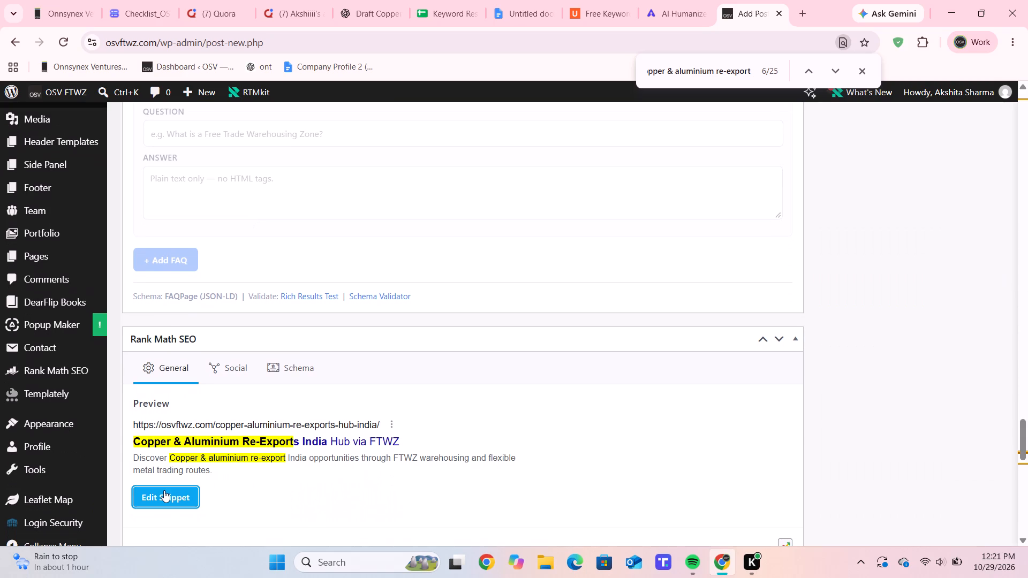
pyautogui.scroll(-1, 383, 562)
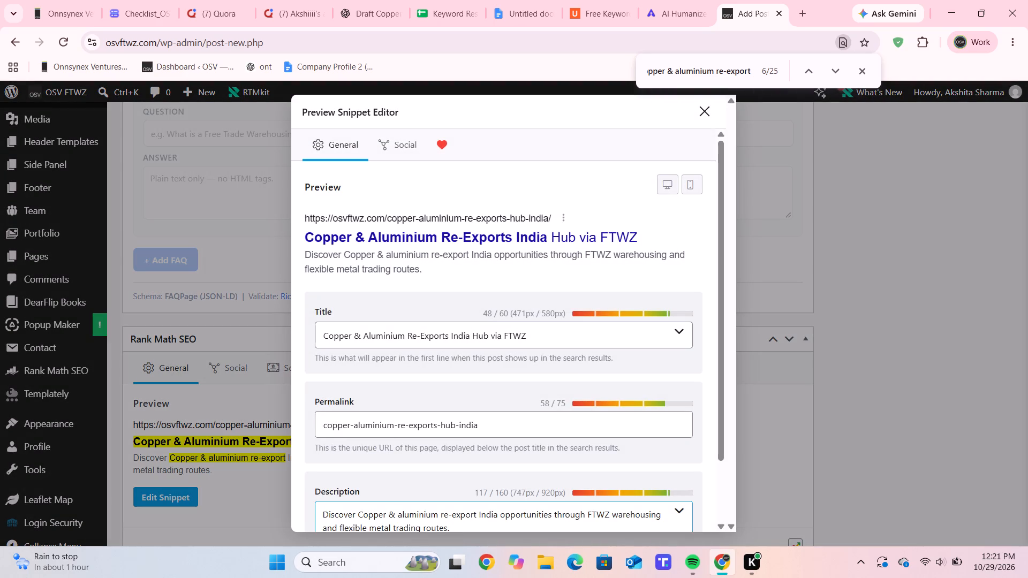
pyautogui.click(474, 511)
pyautogui.press('Right')
pyautogui.press('s')
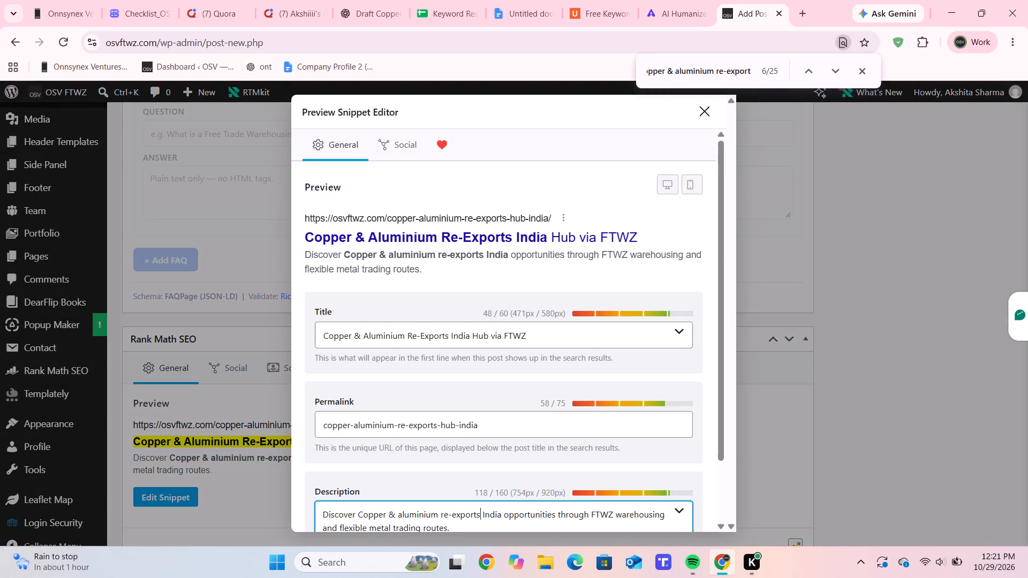
pyautogui.click(734, 369)
pyautogui.click(750, 369)
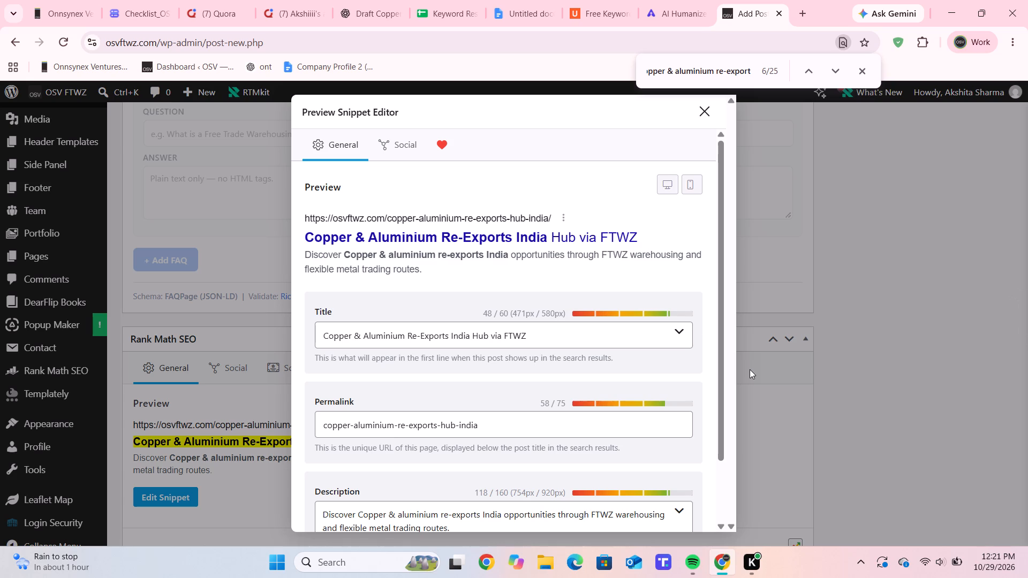
pyautogui.click(750, 369)
pyautogui.click(710, 103)
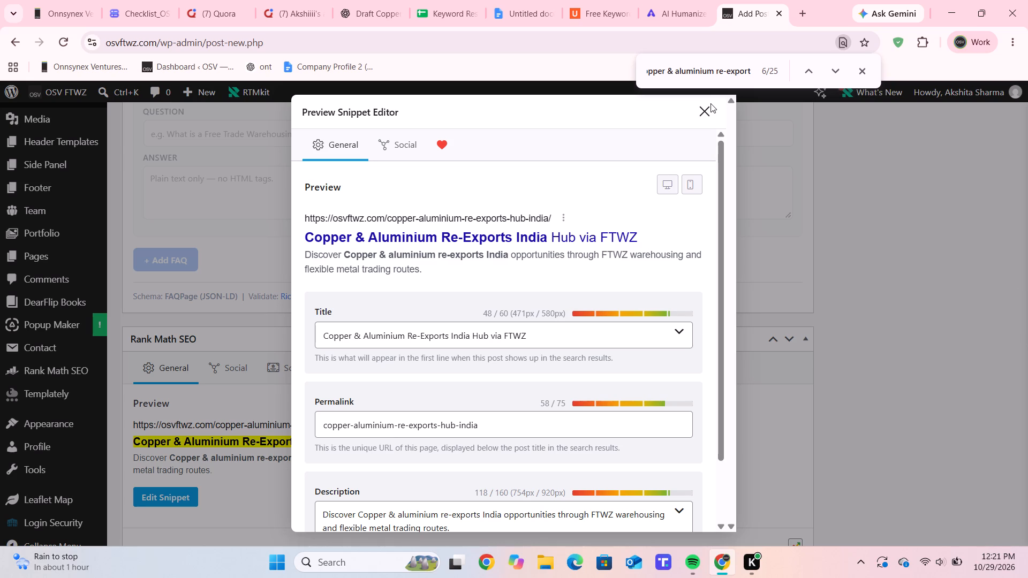
pyautogui.click(709, 113)
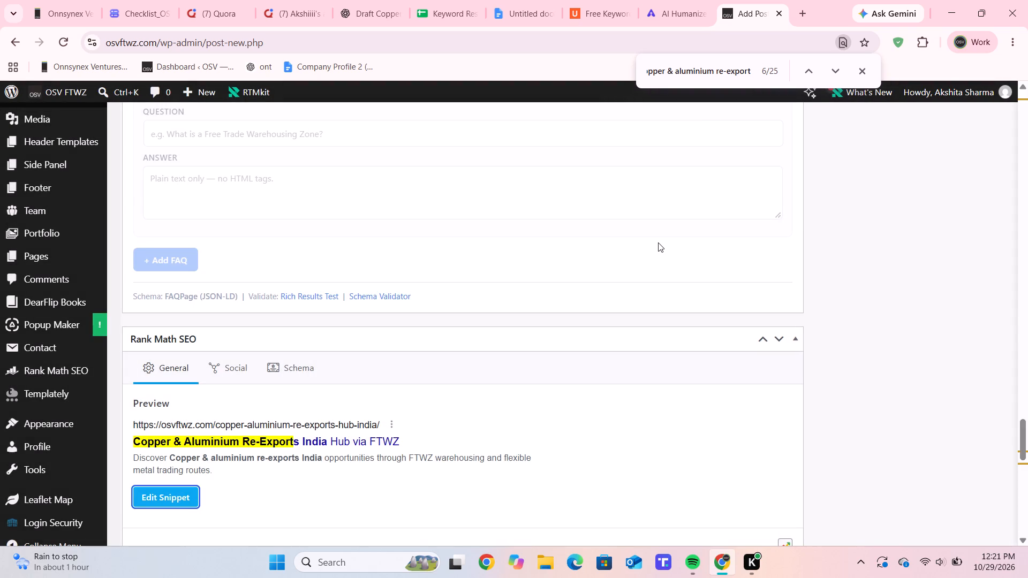
# Check the additional Rank Math SEO checks and return to the top of the post.
pyautogui.scroll(-6, 658, 242)
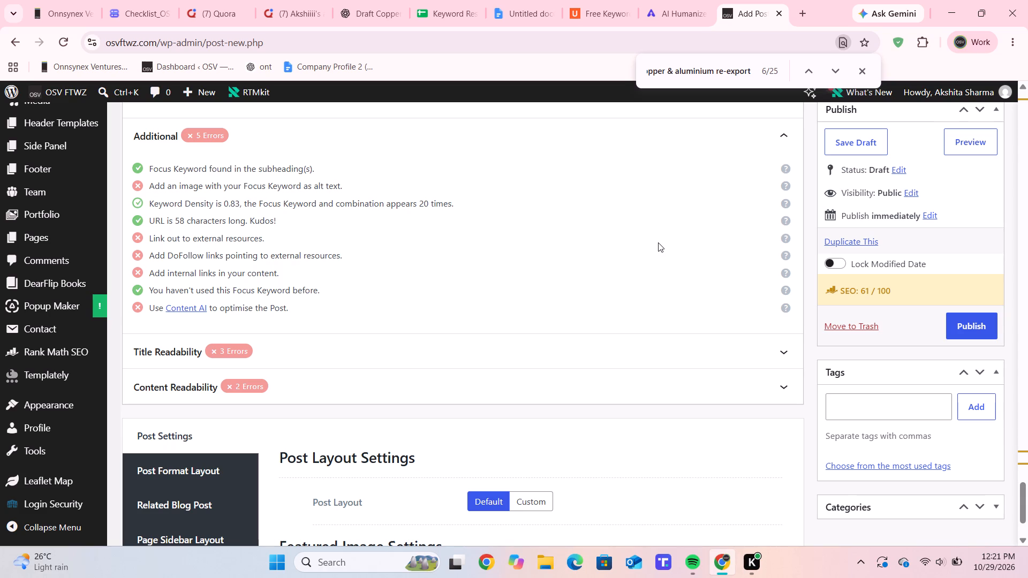
pyautogui.scroll(16, 658, 242)
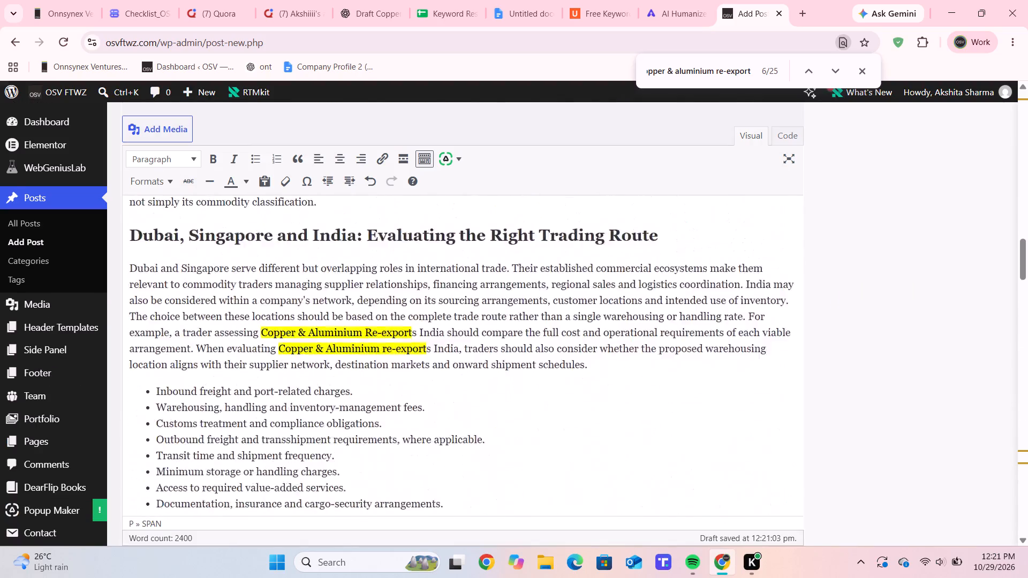
pyautogui.scroll(8, 658, 242)
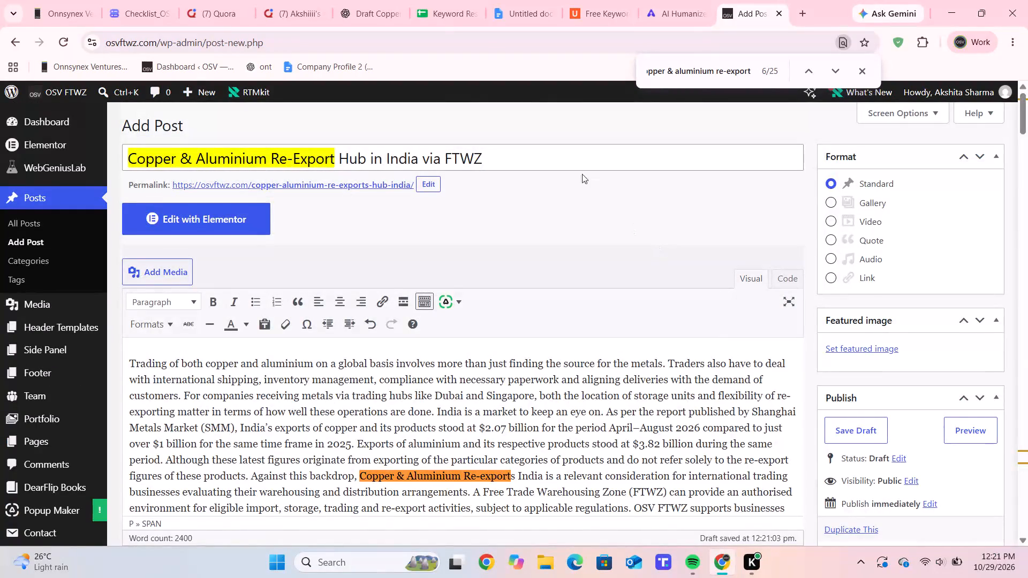
pyautogui.click(793, 7)
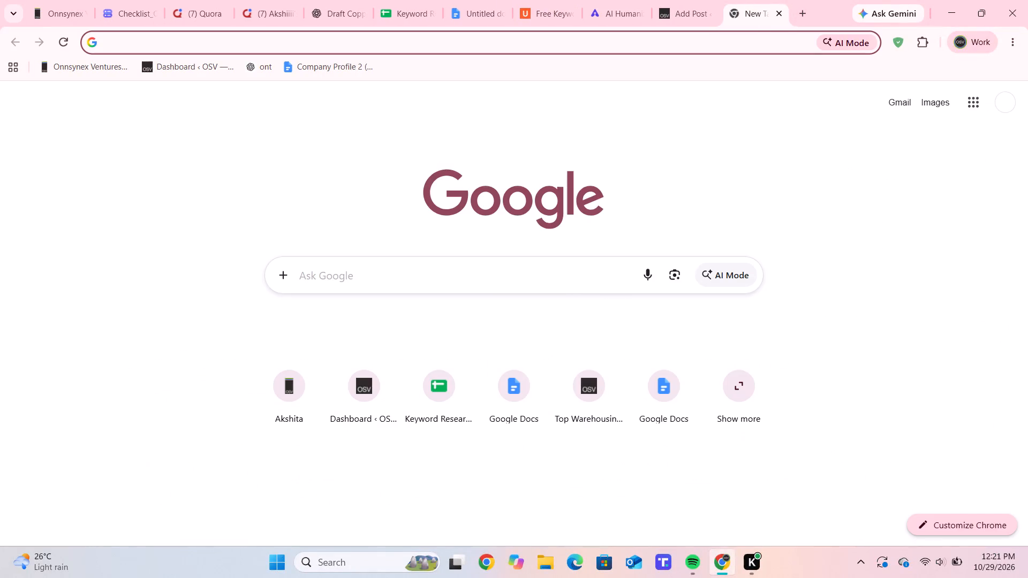
pyautogui.click(555, 263)
pyautogui.write('magnific')
pyautogui.press('space')
pyautogui.press('Return')
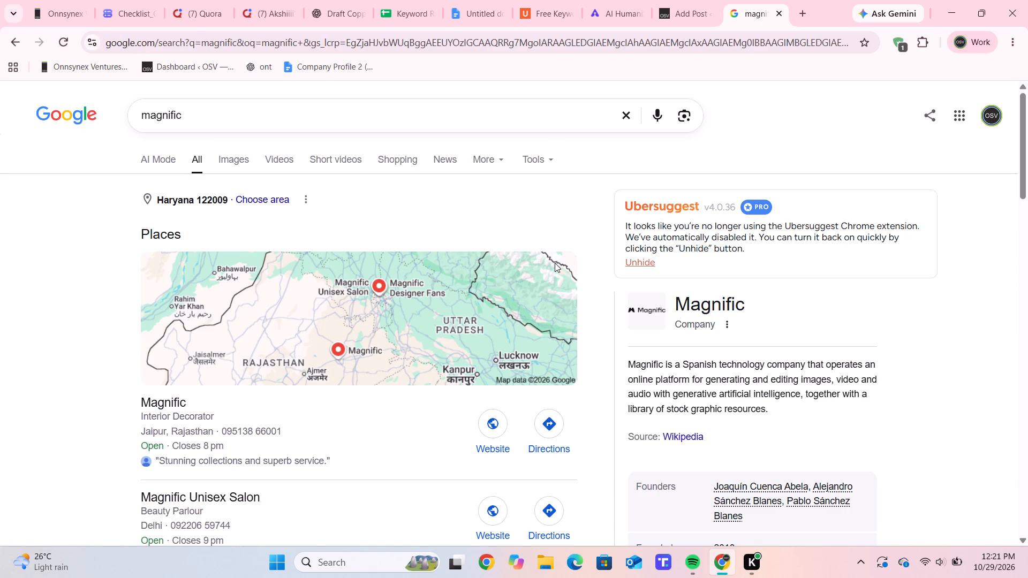
pyautogui.click(252, 122)
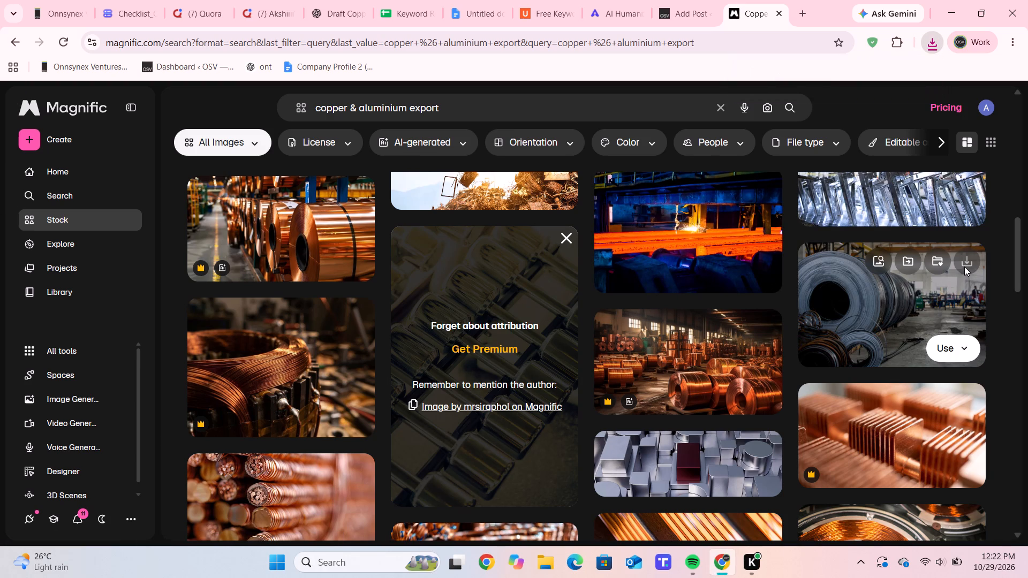
# Upload working-process-steel-factory (1) from Downloads for the featured image of the WordPress post.
pyautogui.click(663, 9)
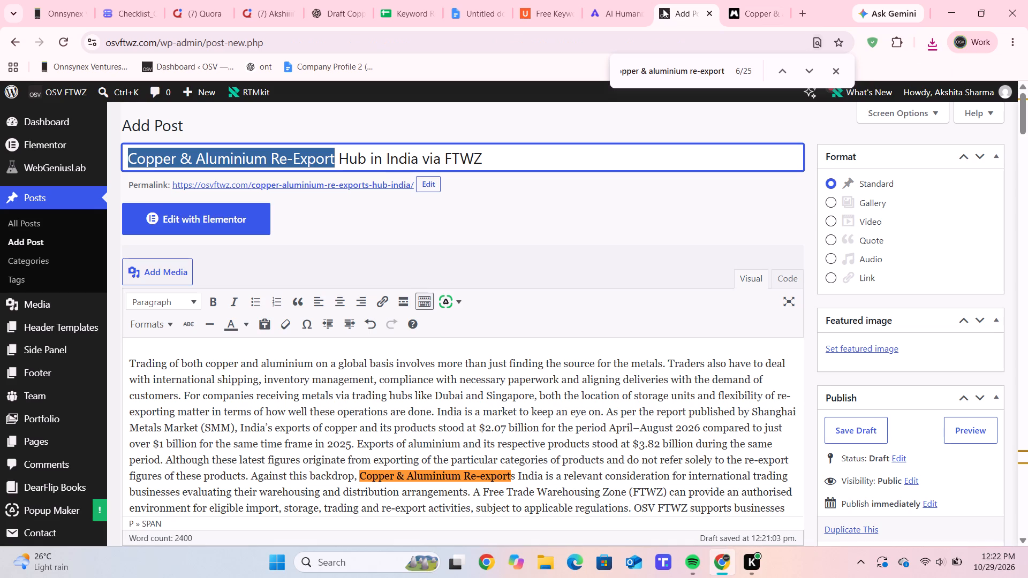
pyautogui.scroll(-17, 543, 467)
pyautogui.scroll(-4, 543, 467)
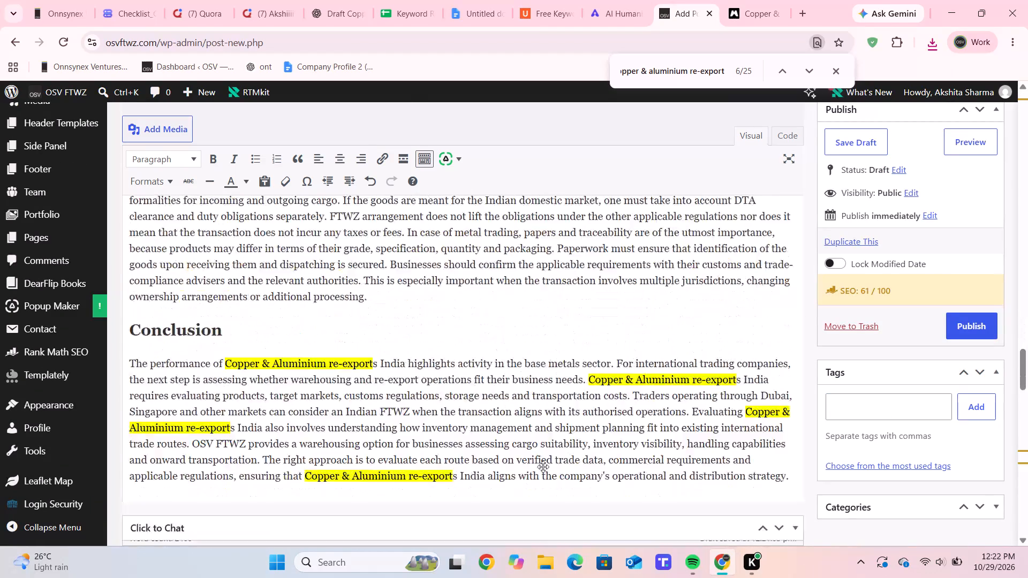
pyautogui.scroll(-5, 543, 467)
pyautogui.scroll(11, 543, 467)
pyautogui.scroll(14, 543, 467)
pyautogui.scroll(12, 543, 467)
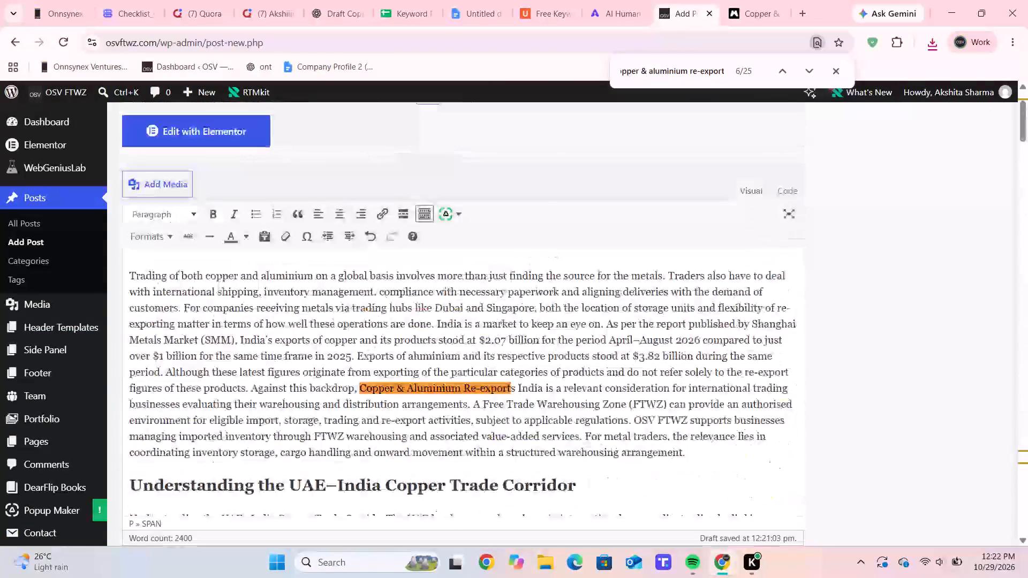
pyautogui.scroll(-1, 841, 439)
pyautogui.click(867, 223)
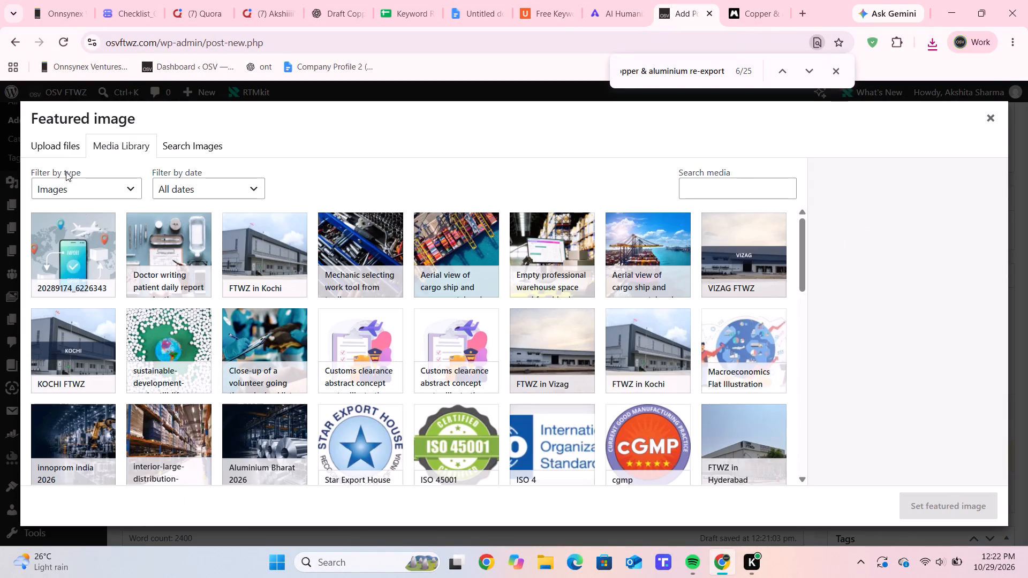
pyautogui.click(62, 151)
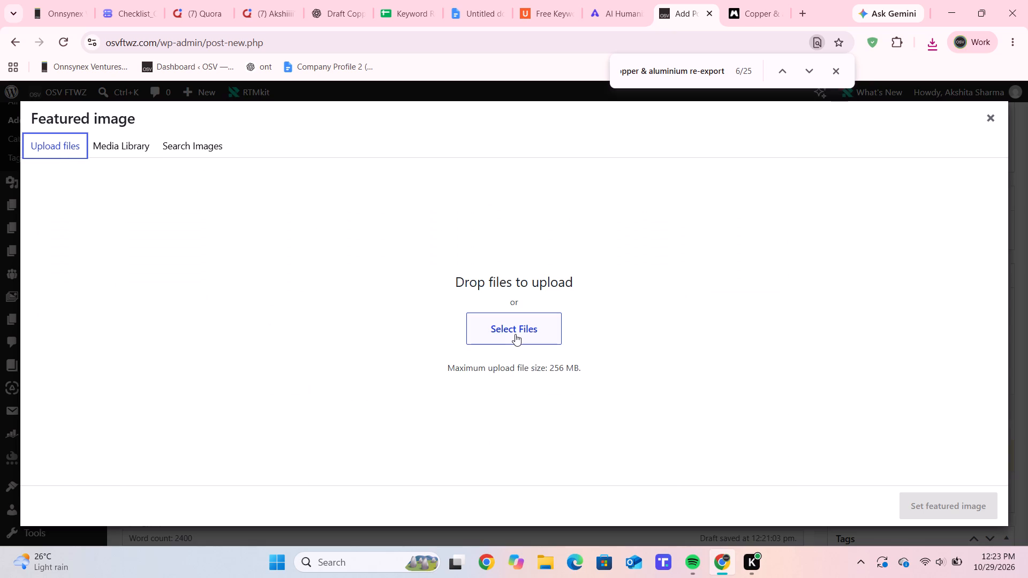
pyautogui.click(515, 334)
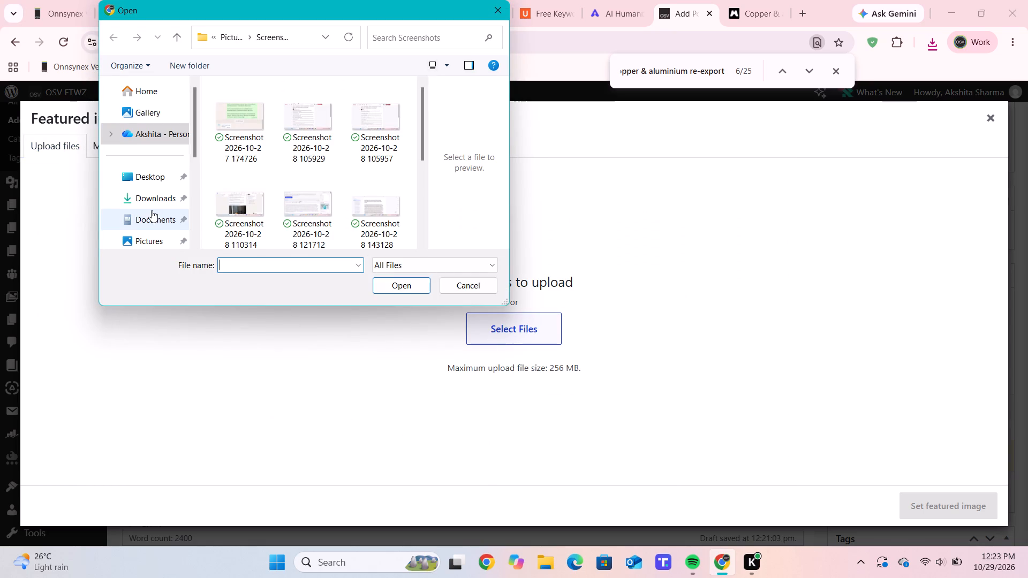
pyautogui.click(147, 204)
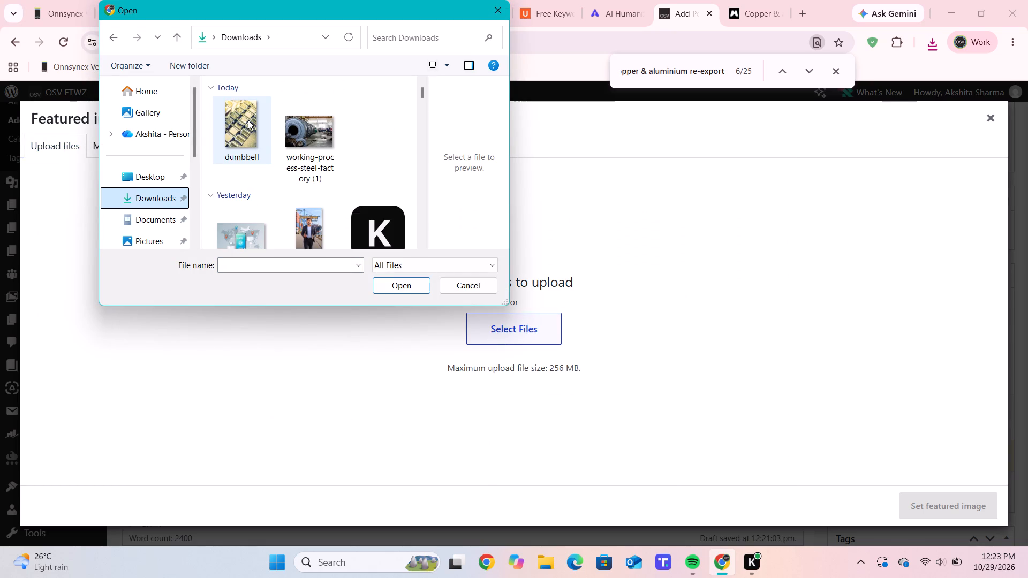
pyautogui.doubleClick(312, 135)
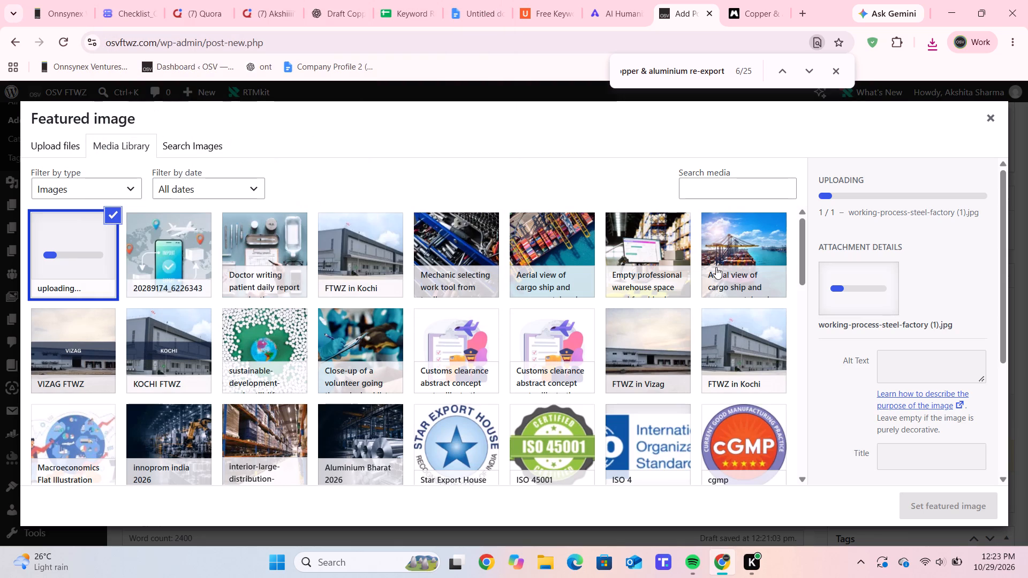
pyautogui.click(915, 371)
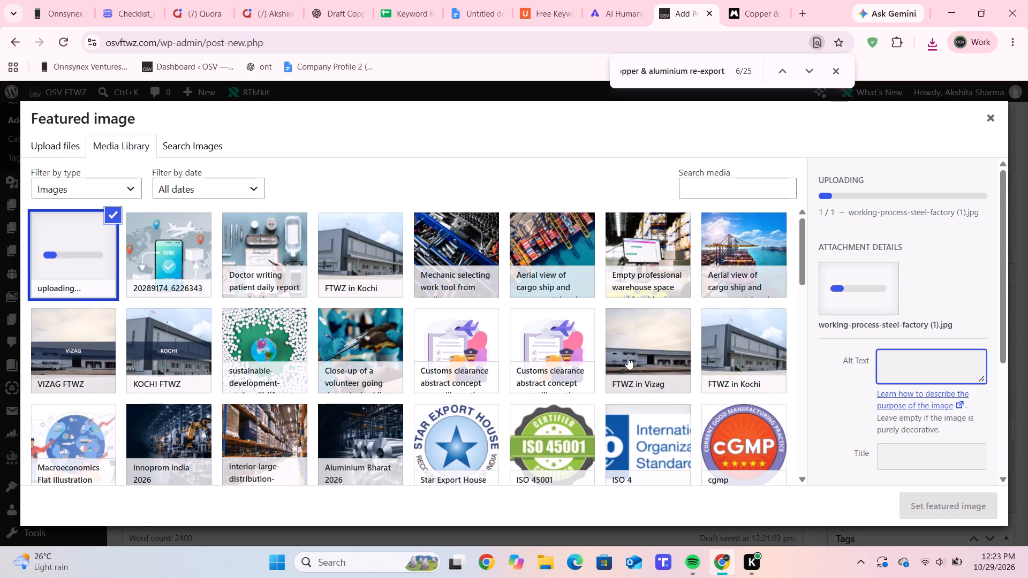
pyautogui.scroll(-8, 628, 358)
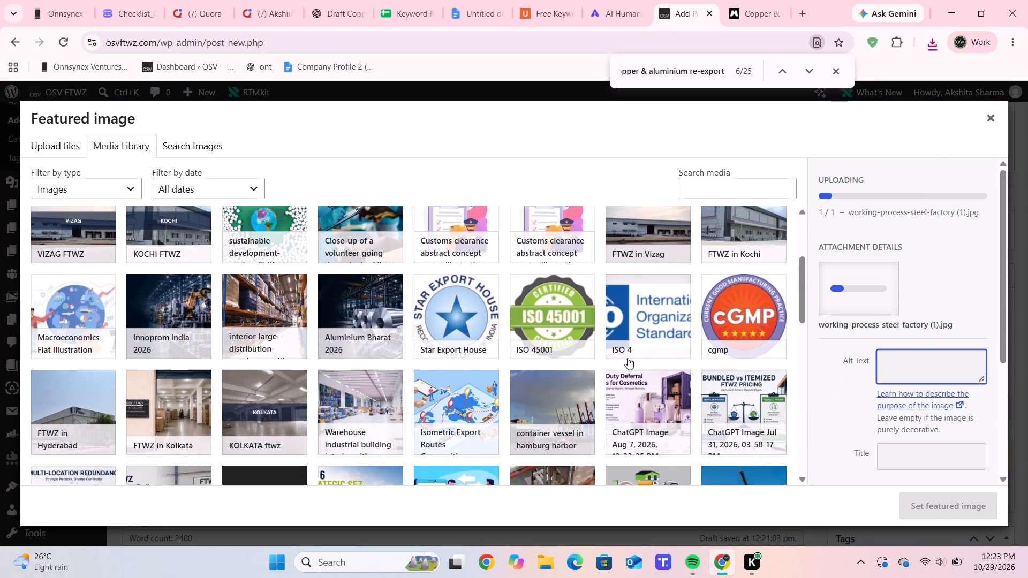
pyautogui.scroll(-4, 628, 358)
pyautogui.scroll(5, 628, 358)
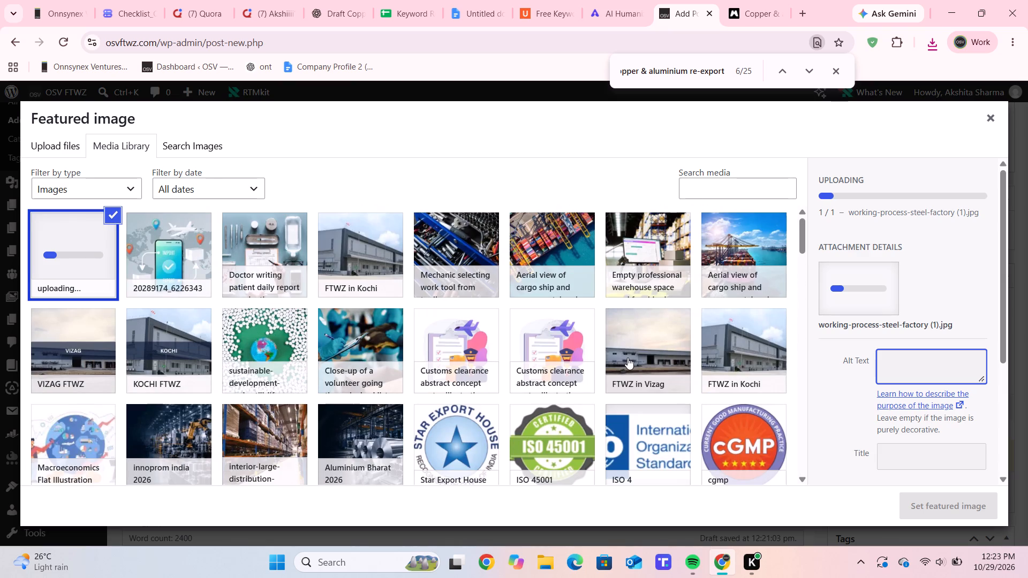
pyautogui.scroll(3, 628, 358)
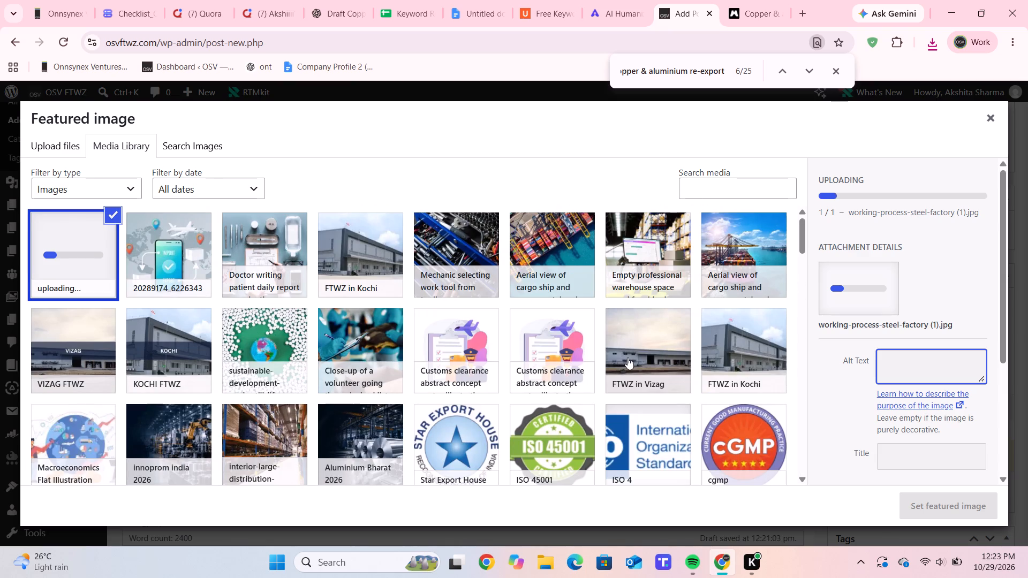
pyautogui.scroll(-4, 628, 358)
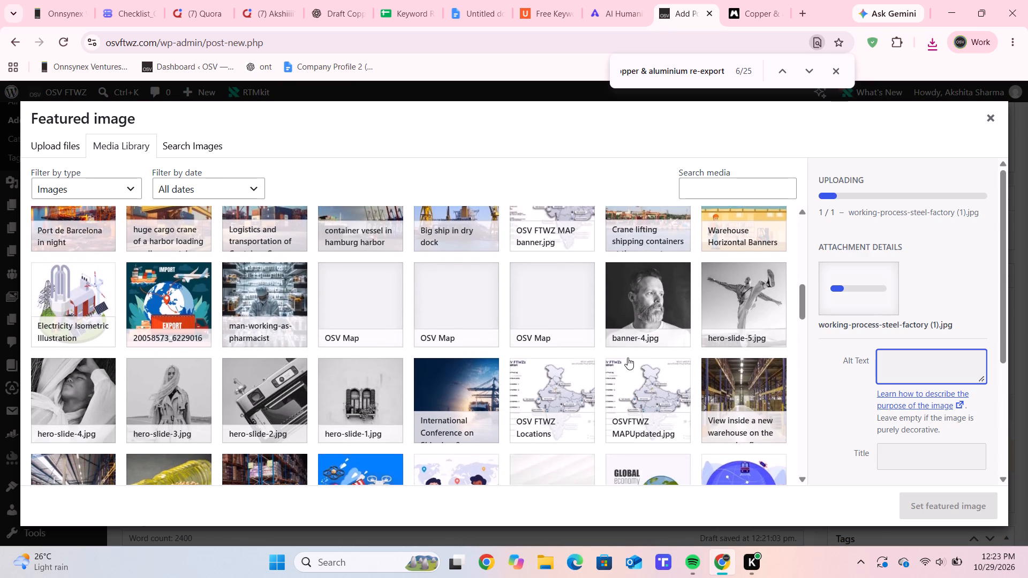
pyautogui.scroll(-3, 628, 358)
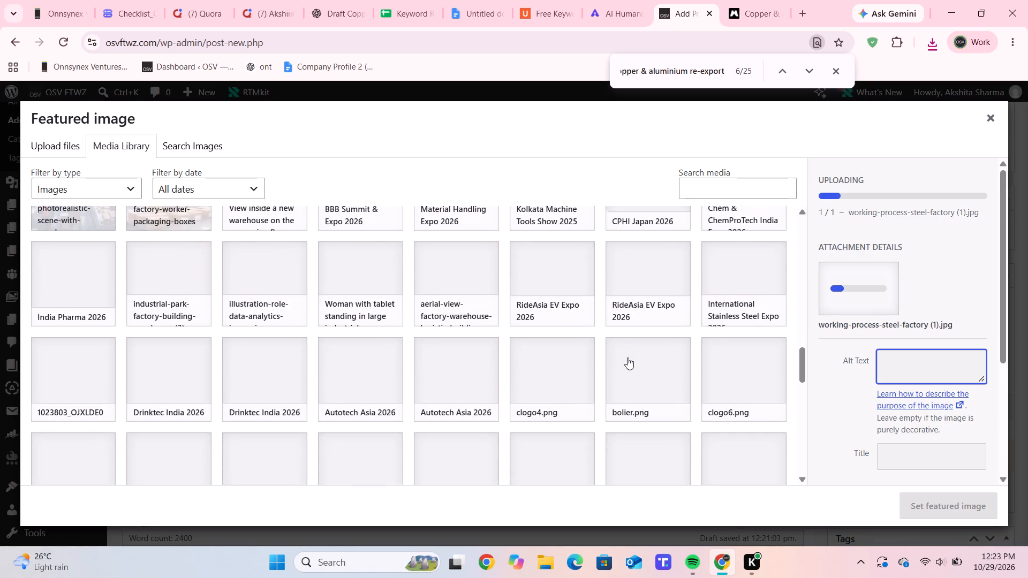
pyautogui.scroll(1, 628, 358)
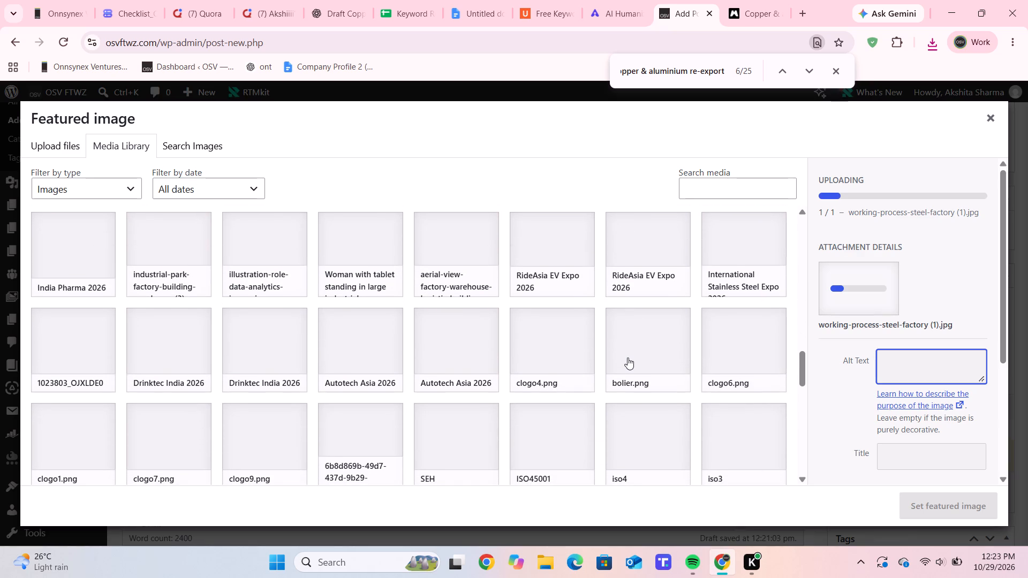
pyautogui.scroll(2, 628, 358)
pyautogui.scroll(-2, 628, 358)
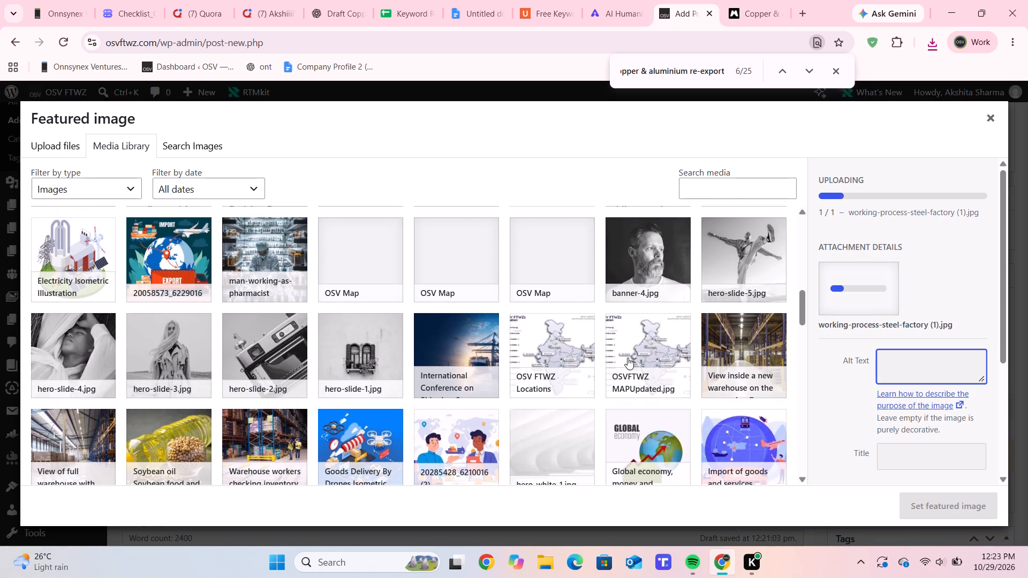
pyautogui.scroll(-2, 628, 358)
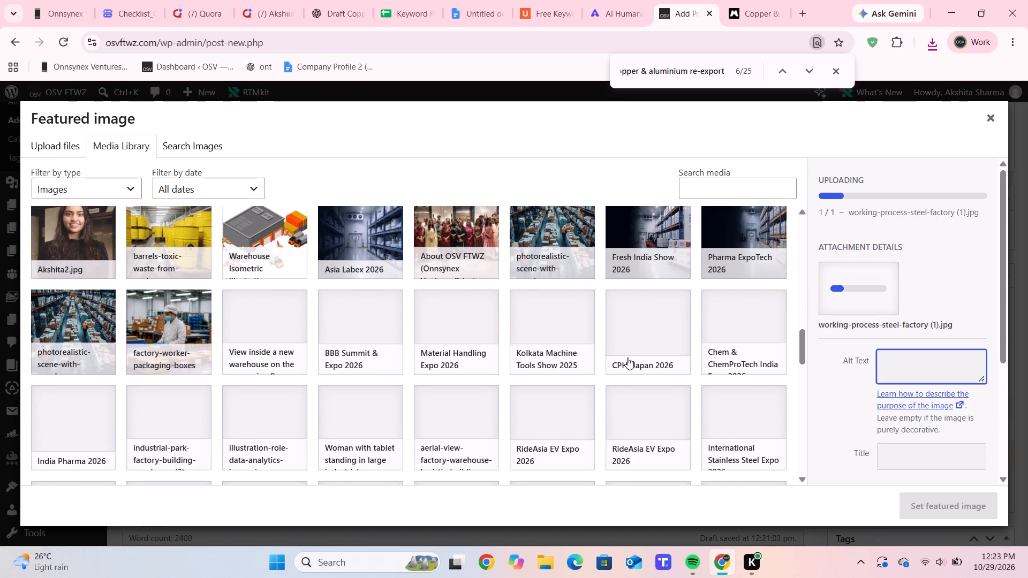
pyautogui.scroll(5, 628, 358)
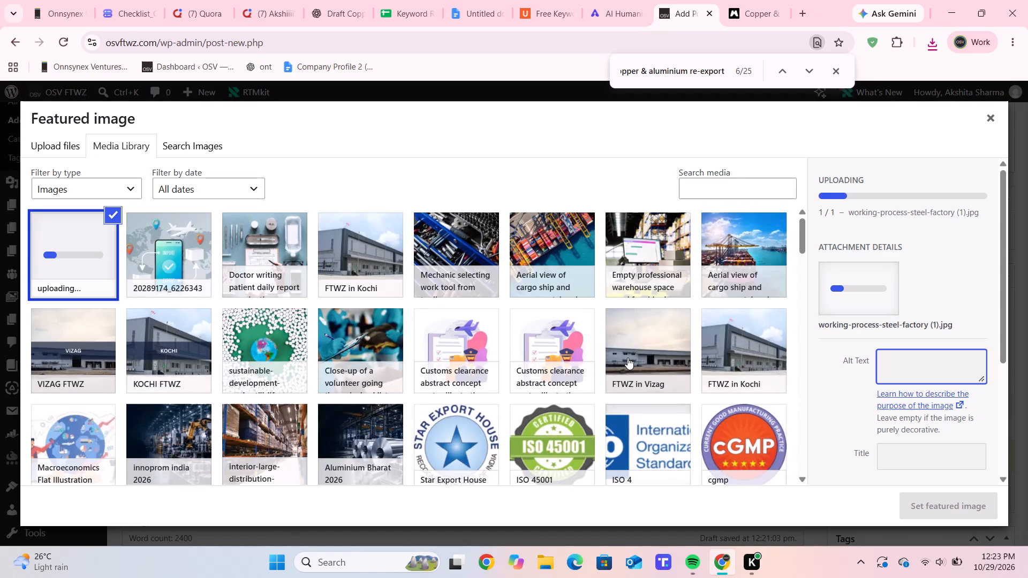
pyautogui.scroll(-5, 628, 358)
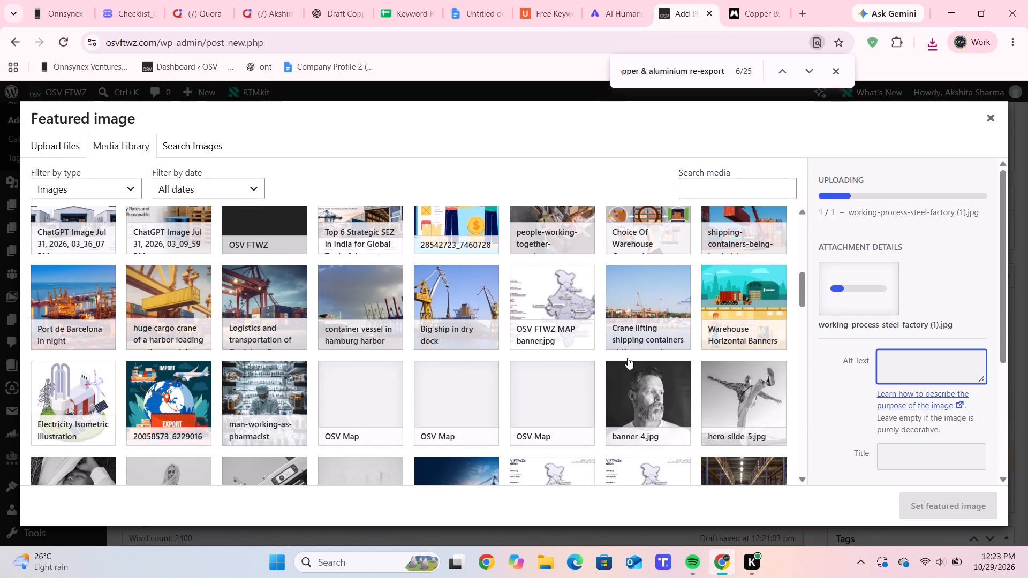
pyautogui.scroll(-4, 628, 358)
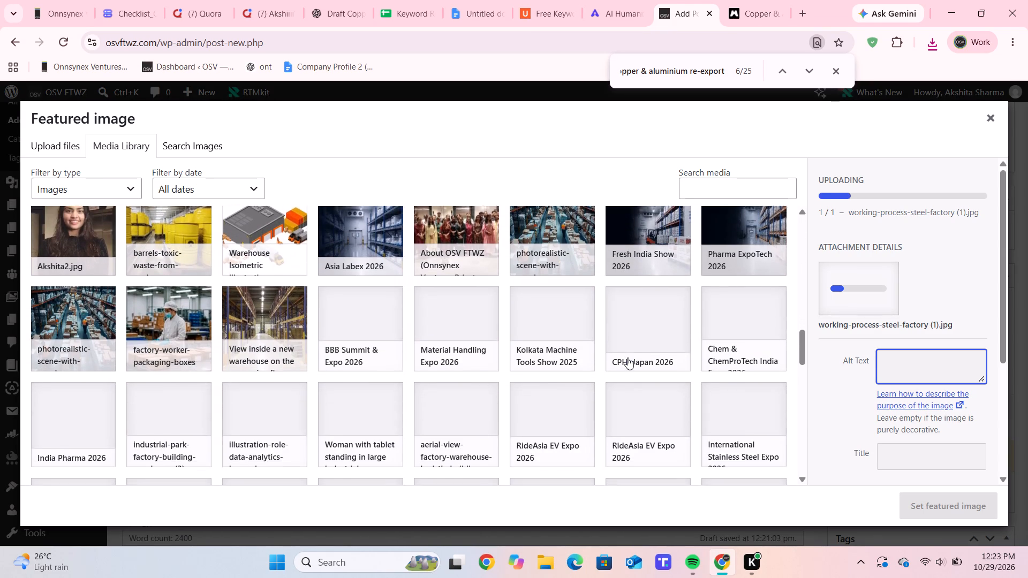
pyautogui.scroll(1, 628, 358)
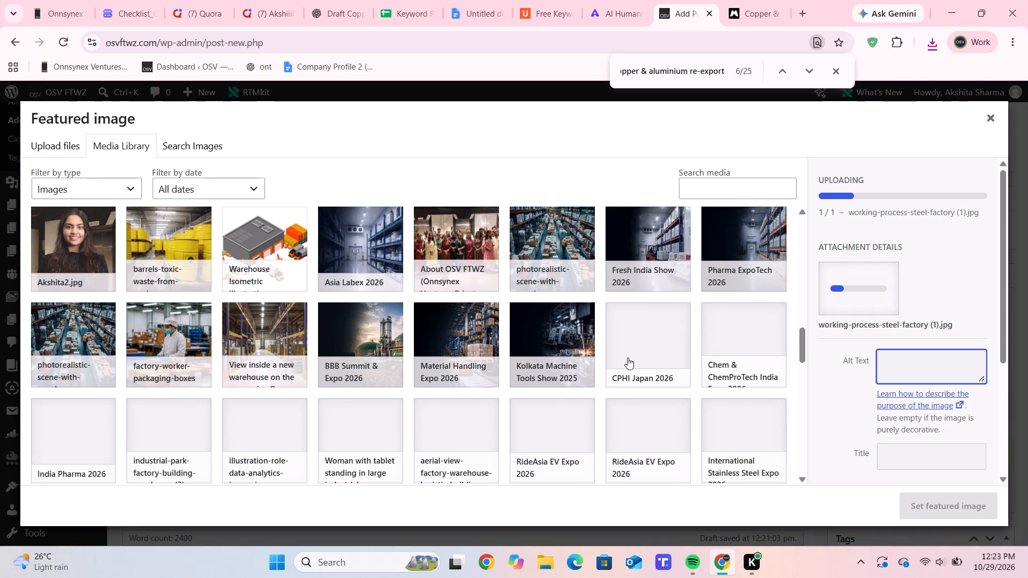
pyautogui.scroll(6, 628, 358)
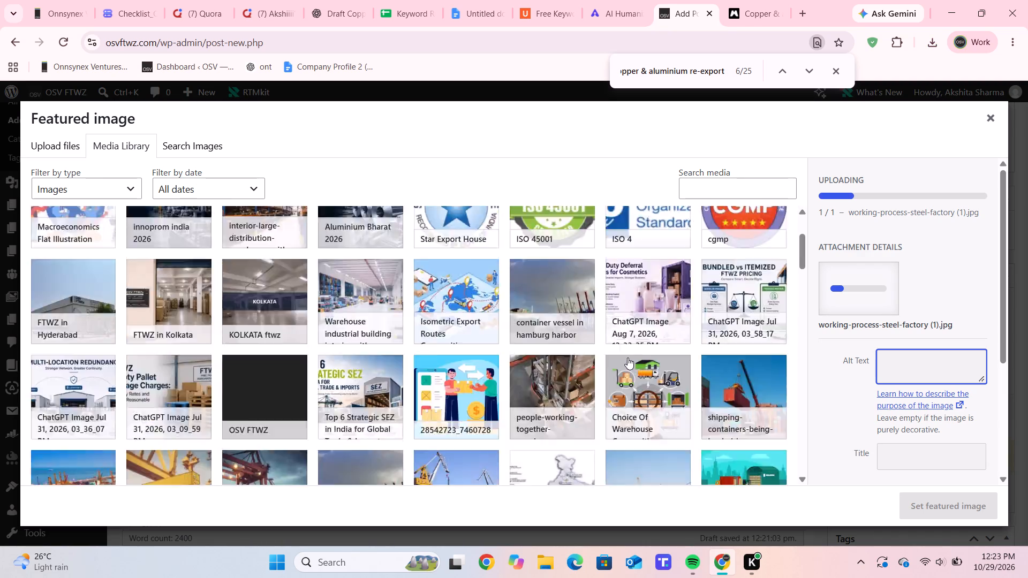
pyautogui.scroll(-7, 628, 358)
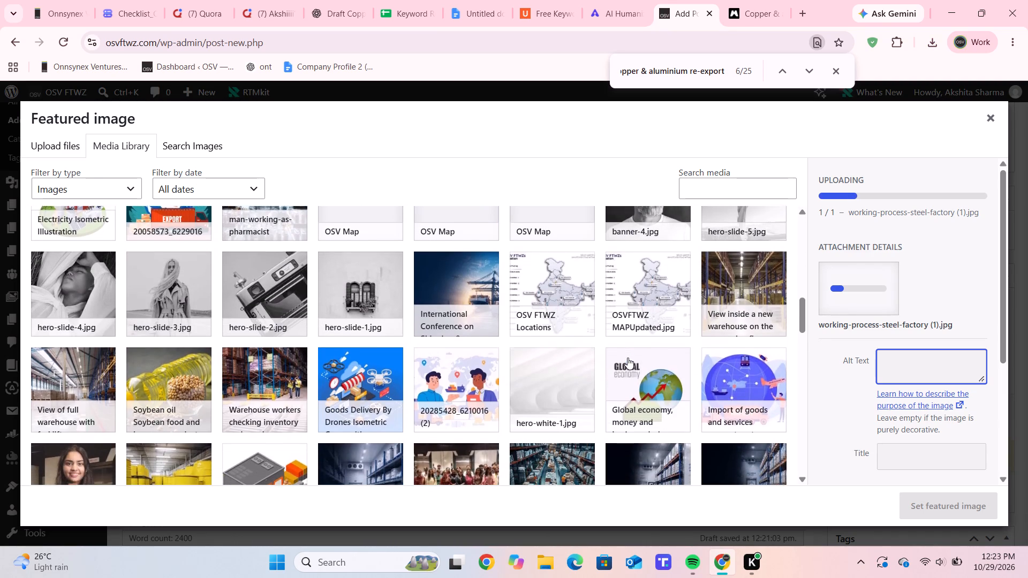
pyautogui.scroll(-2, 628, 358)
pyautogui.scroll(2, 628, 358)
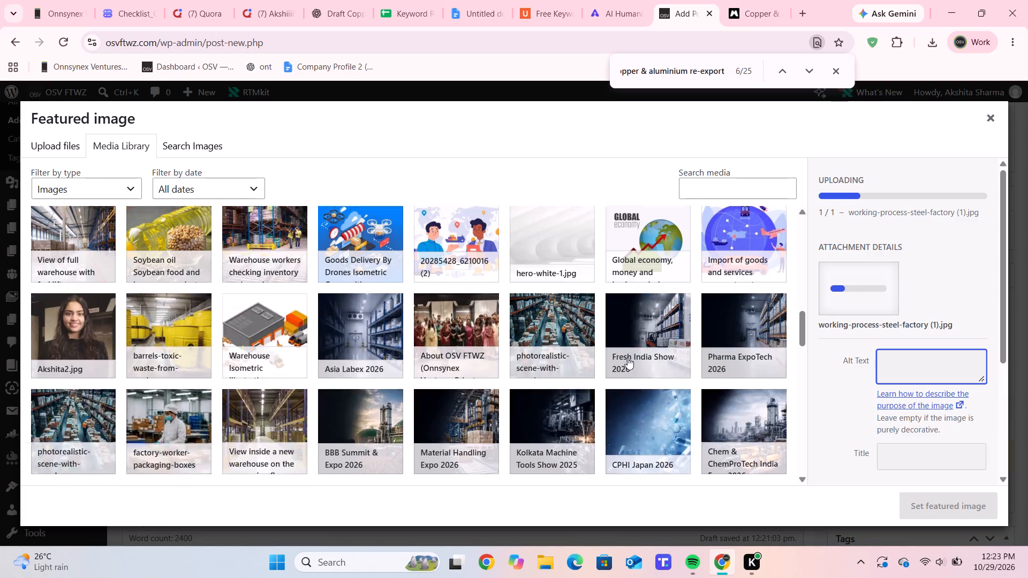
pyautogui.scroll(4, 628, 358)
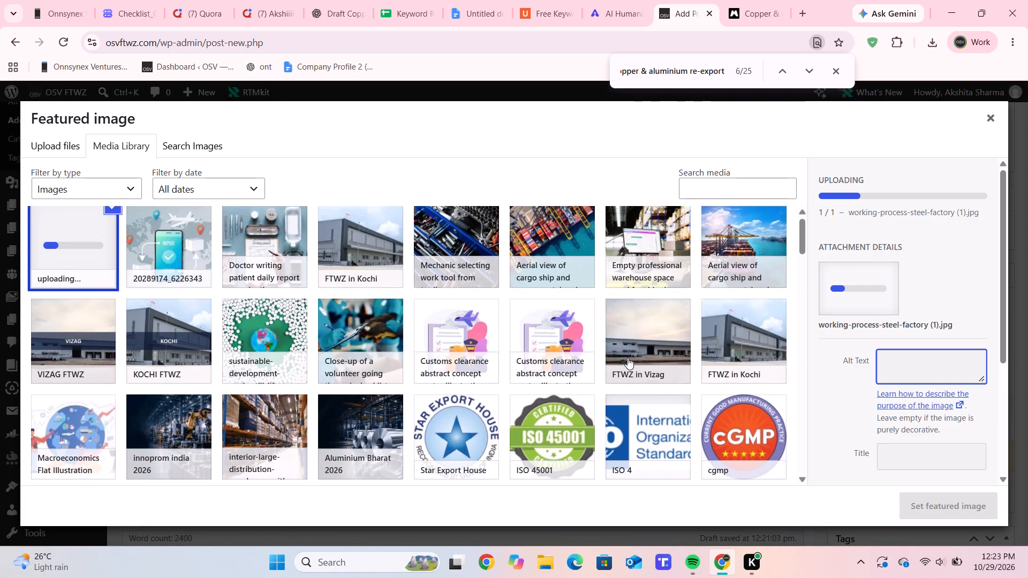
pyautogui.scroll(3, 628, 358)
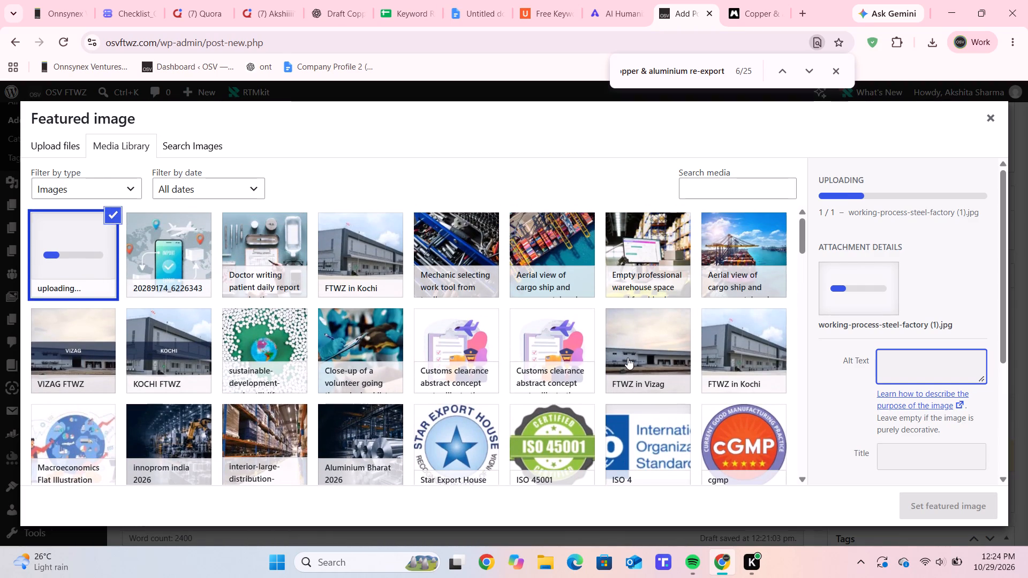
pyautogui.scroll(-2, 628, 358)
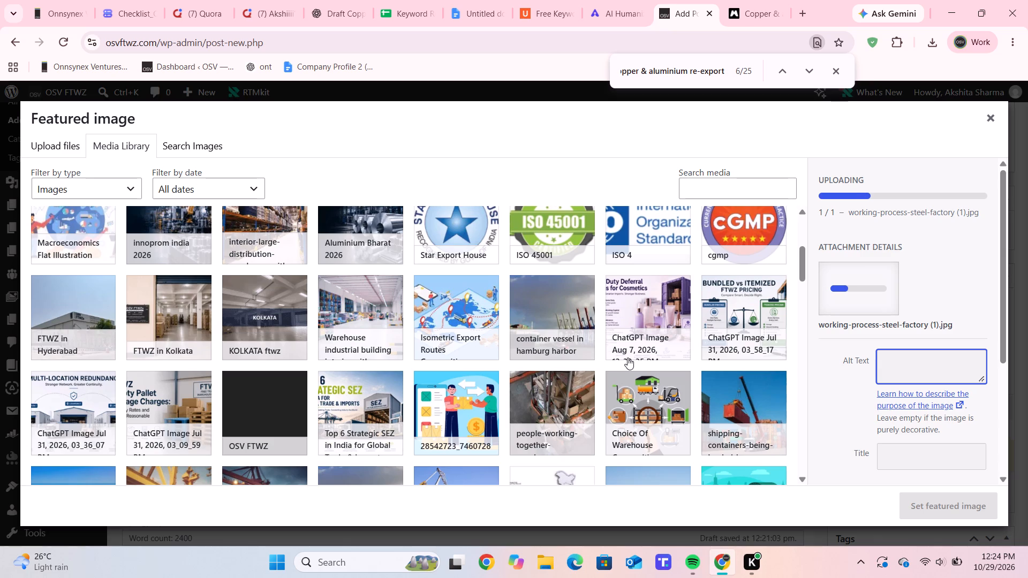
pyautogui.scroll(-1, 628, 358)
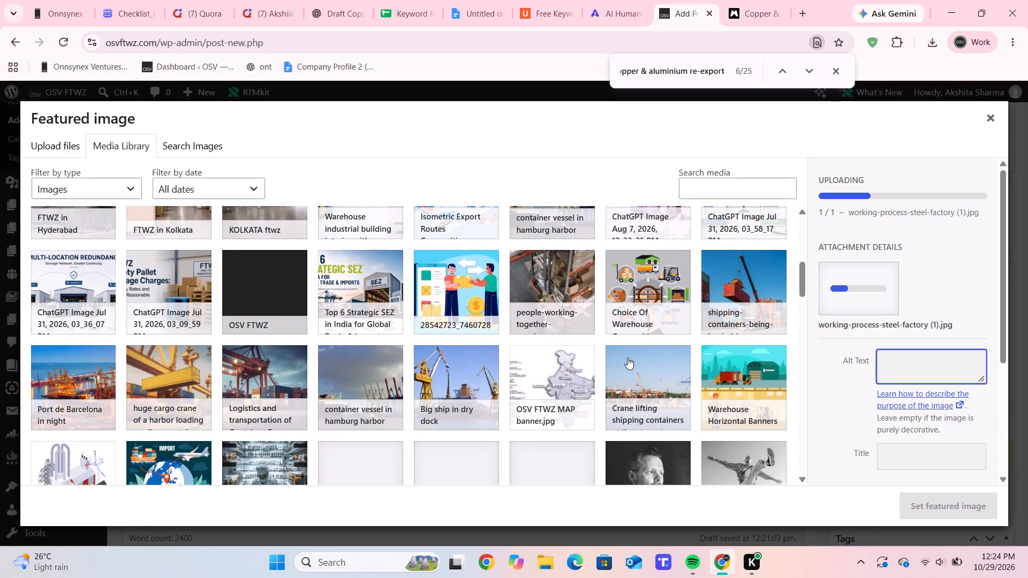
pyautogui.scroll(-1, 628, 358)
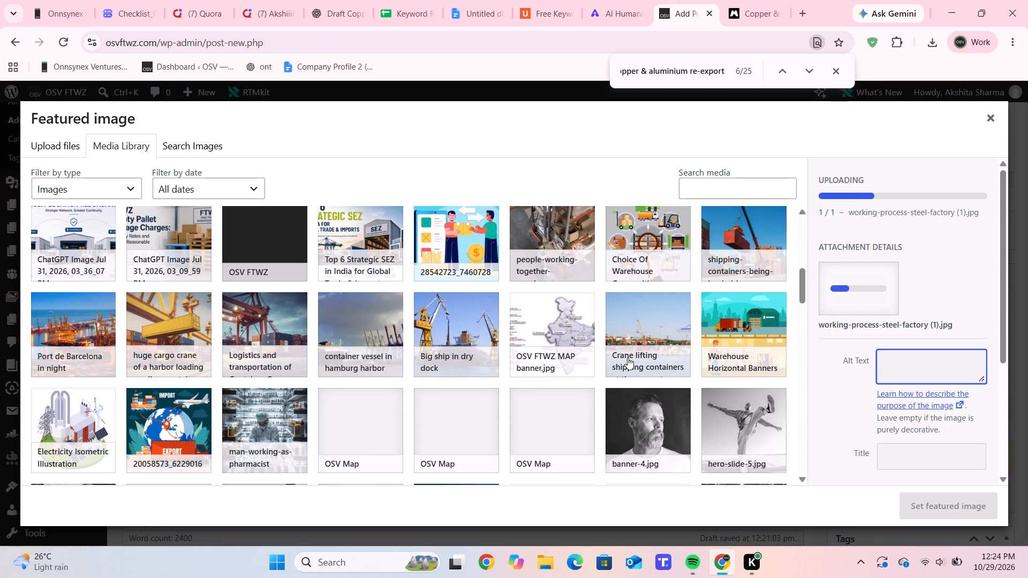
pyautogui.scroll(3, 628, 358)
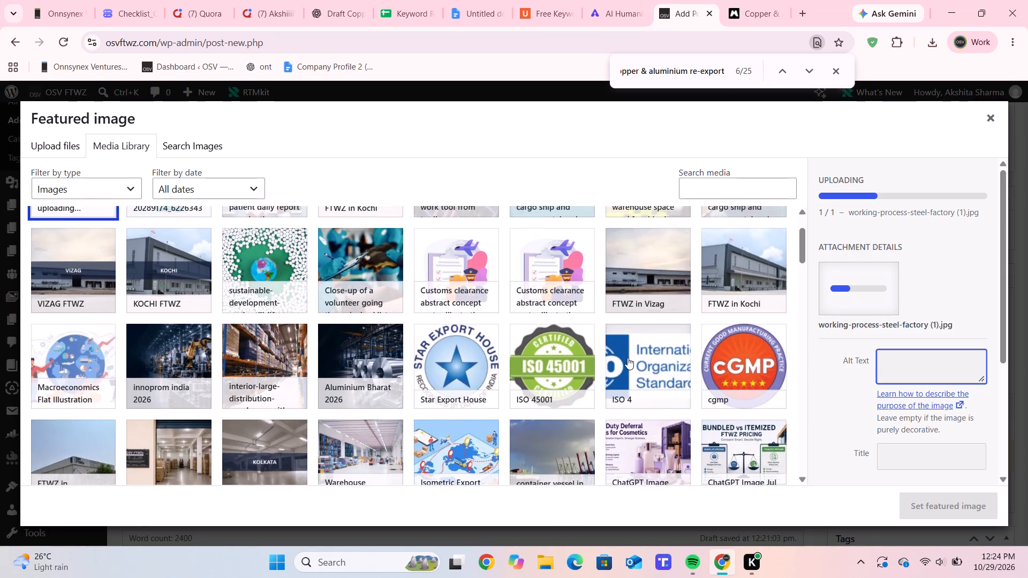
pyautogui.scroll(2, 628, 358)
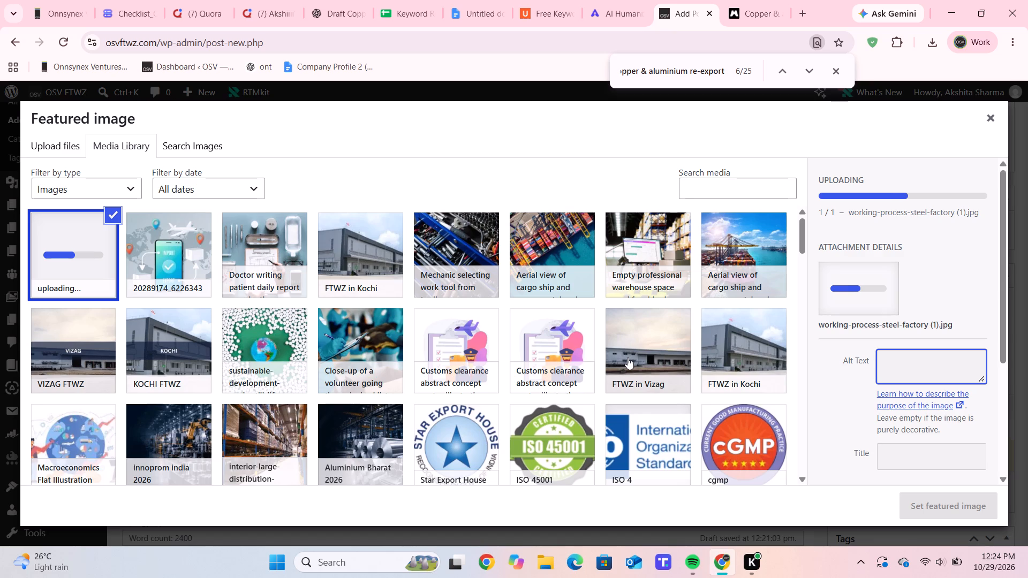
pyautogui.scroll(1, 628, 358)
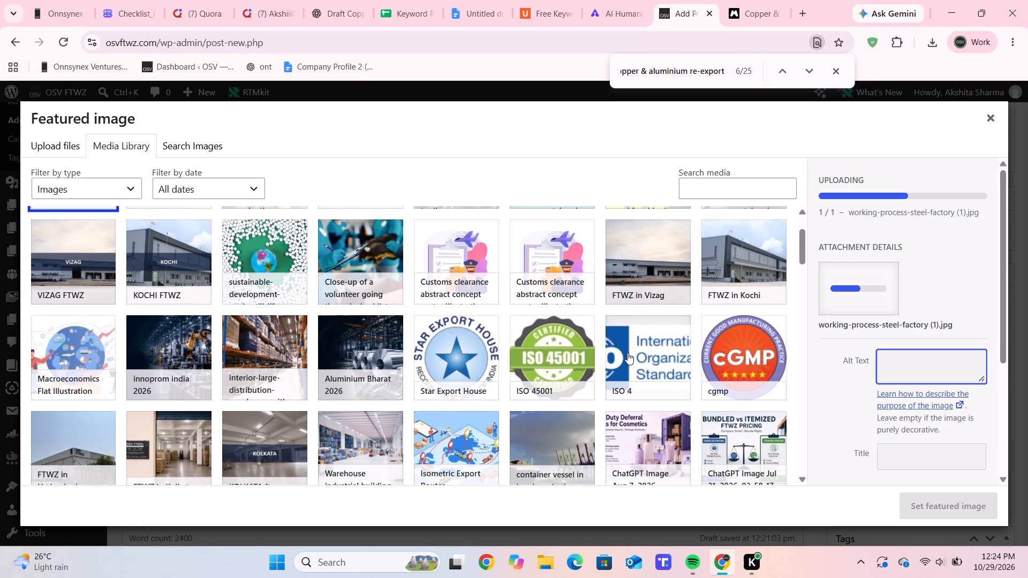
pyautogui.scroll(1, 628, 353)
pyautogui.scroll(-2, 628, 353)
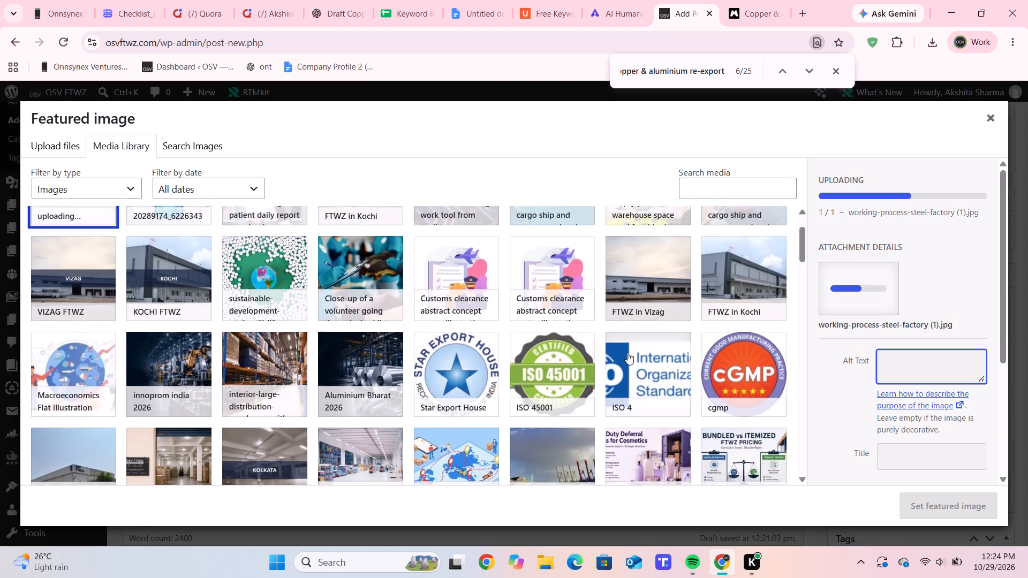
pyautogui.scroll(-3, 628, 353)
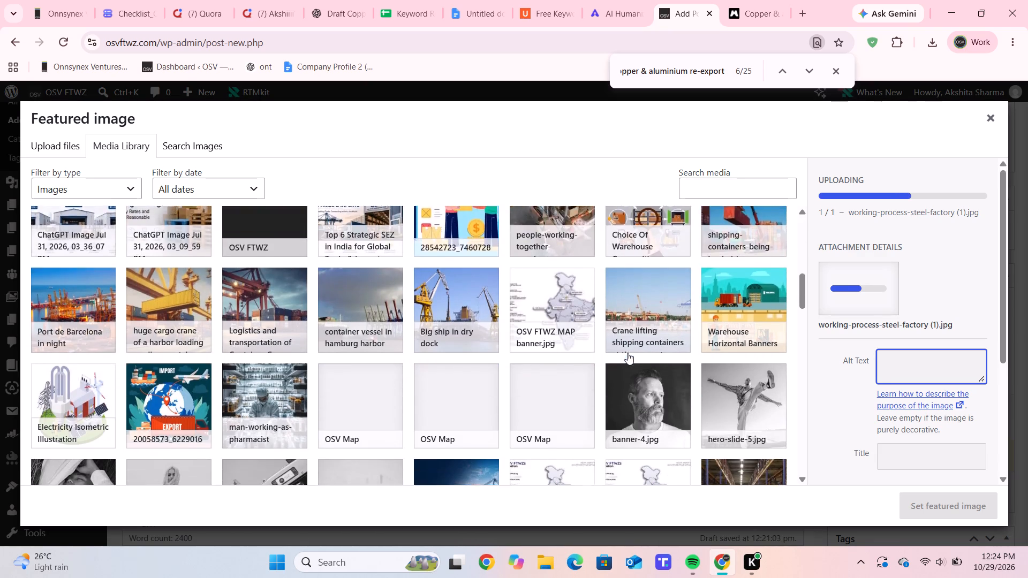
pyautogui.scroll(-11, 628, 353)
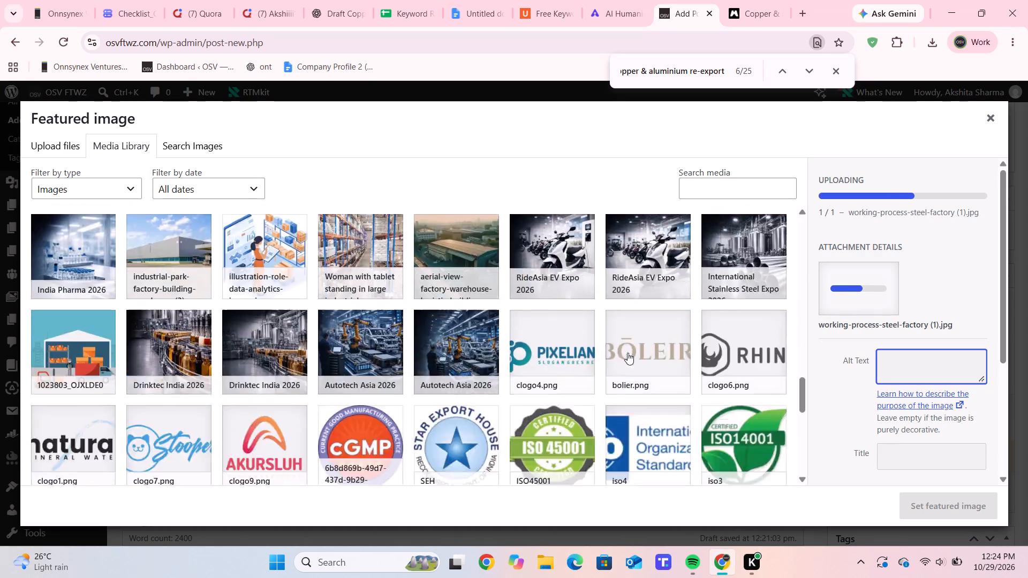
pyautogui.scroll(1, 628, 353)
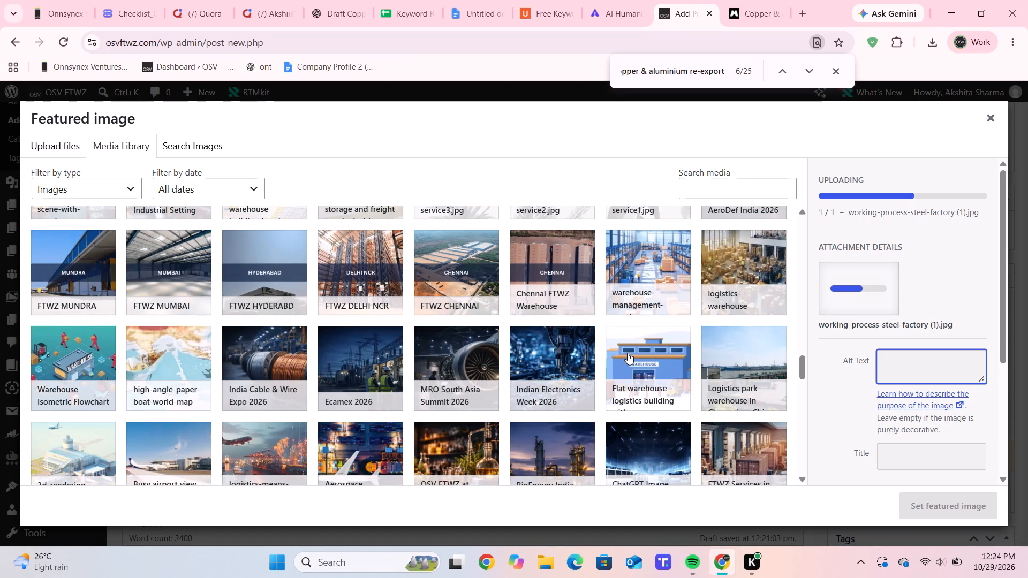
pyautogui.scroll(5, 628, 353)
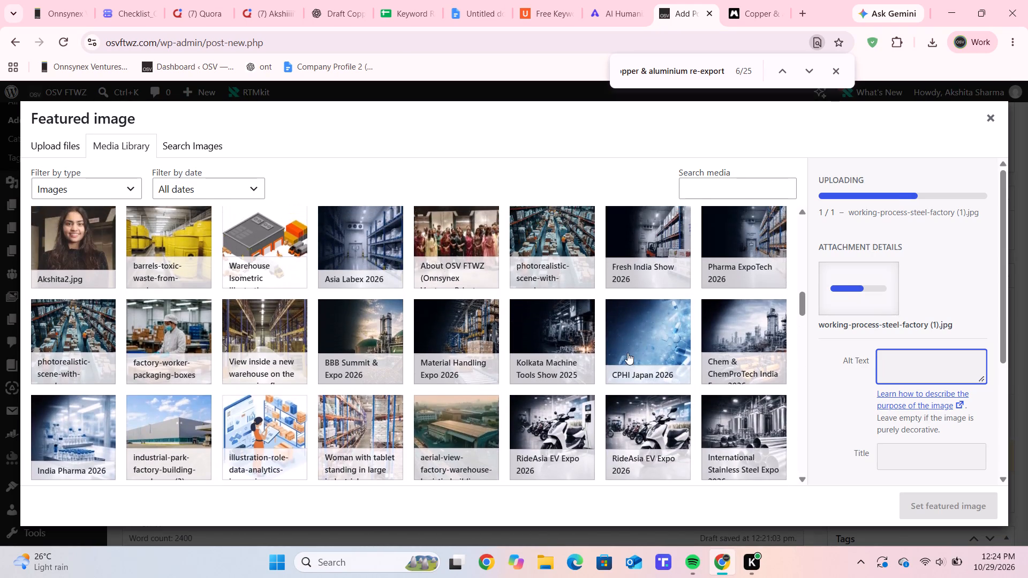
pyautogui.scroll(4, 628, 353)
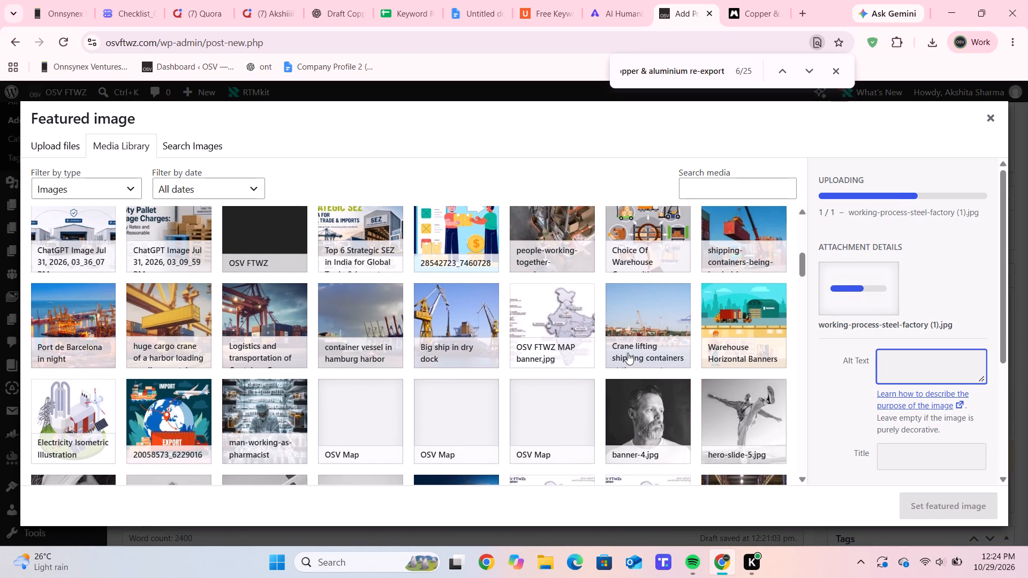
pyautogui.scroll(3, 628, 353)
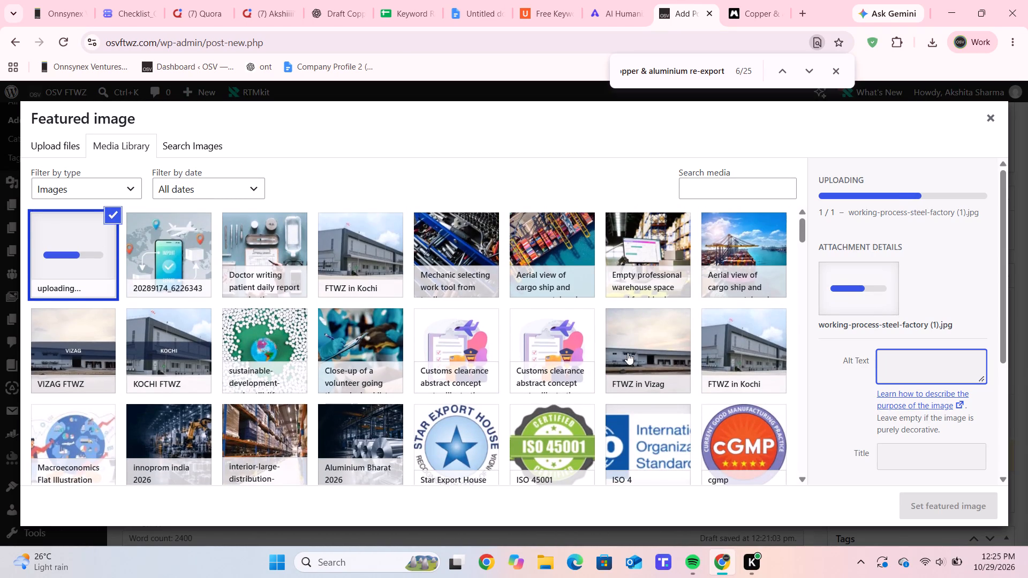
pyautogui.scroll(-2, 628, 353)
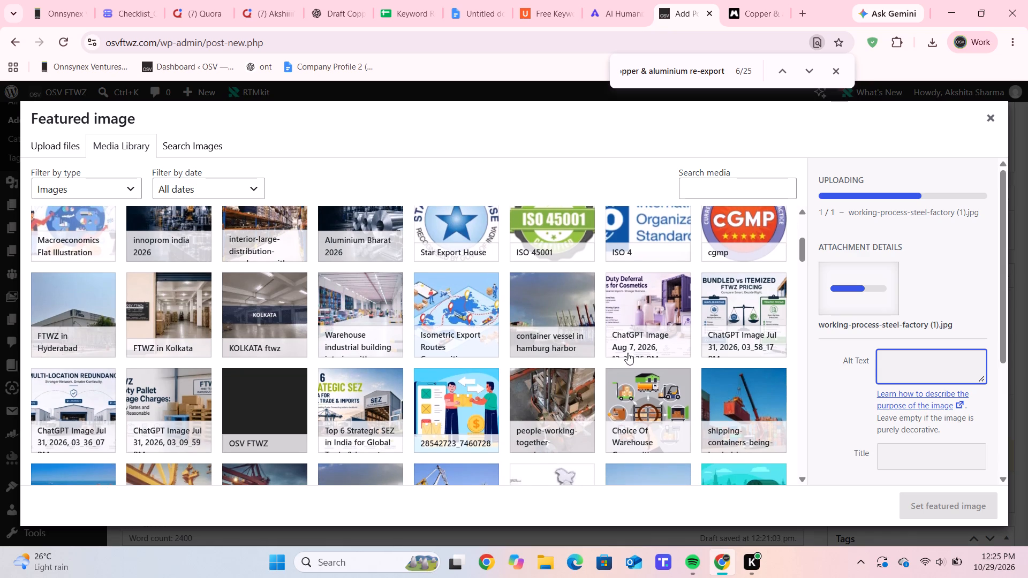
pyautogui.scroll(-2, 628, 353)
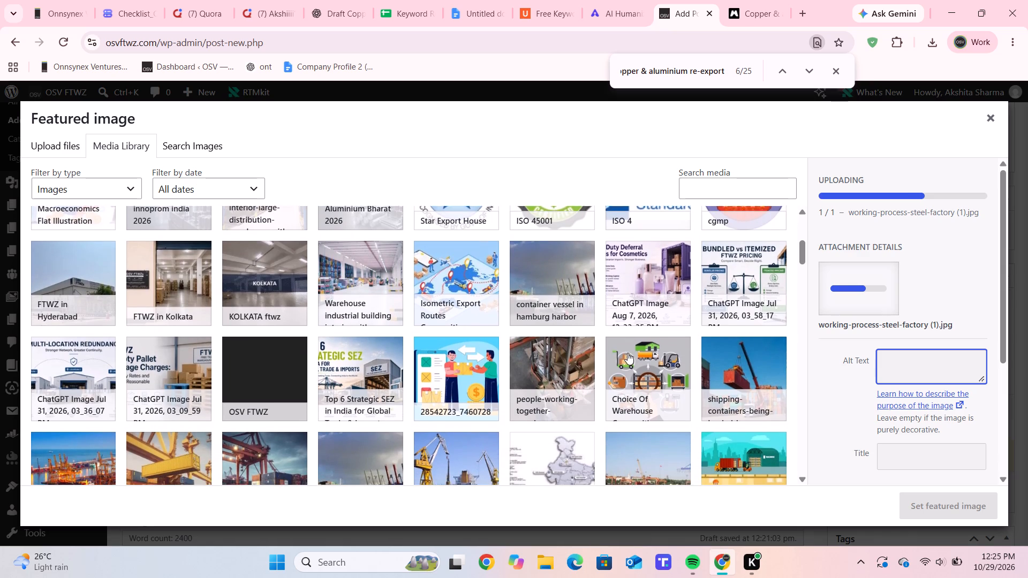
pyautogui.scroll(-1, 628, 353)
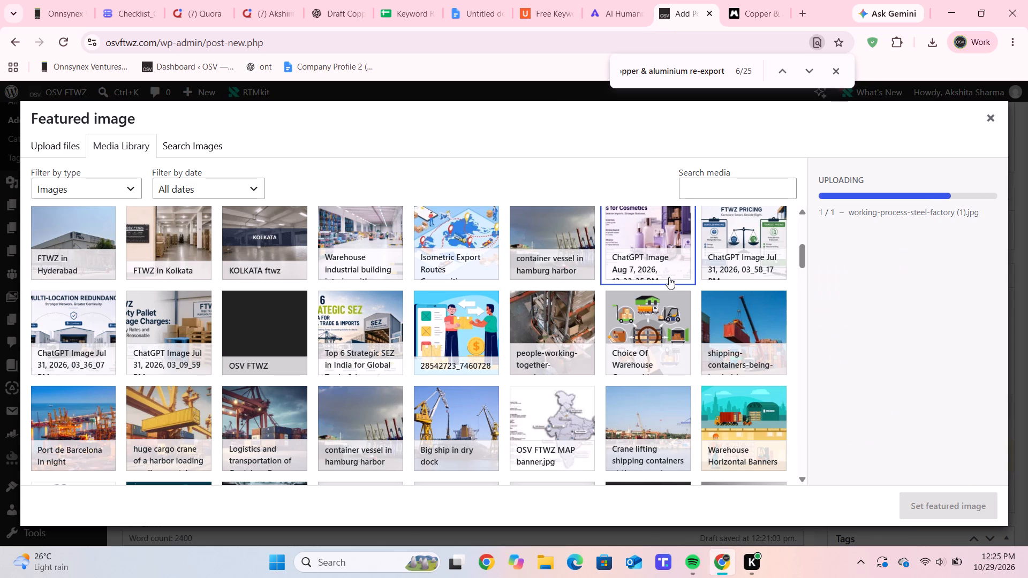
pyautogui.click(669, 277)
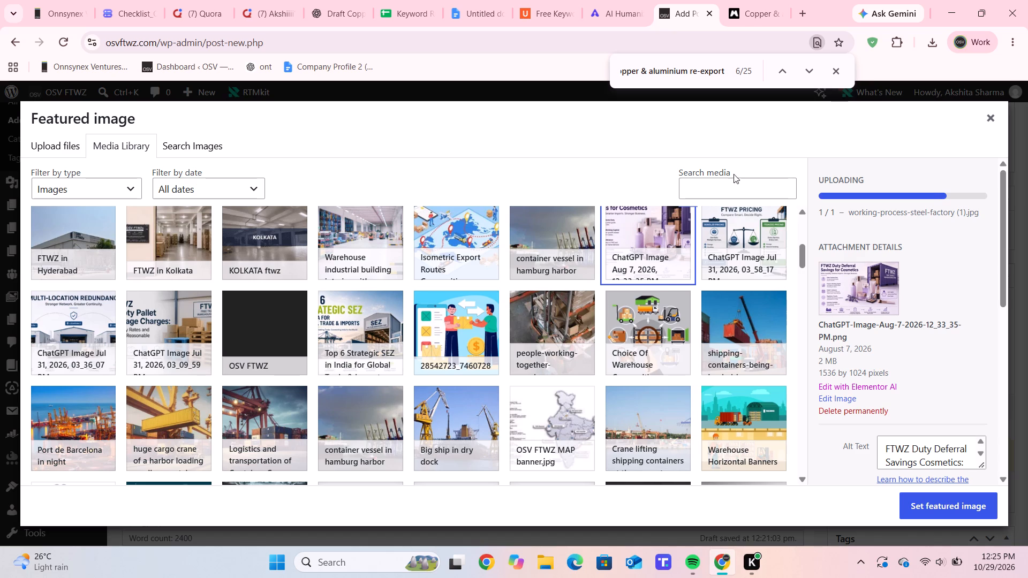
pyautogui.click(673, 383)
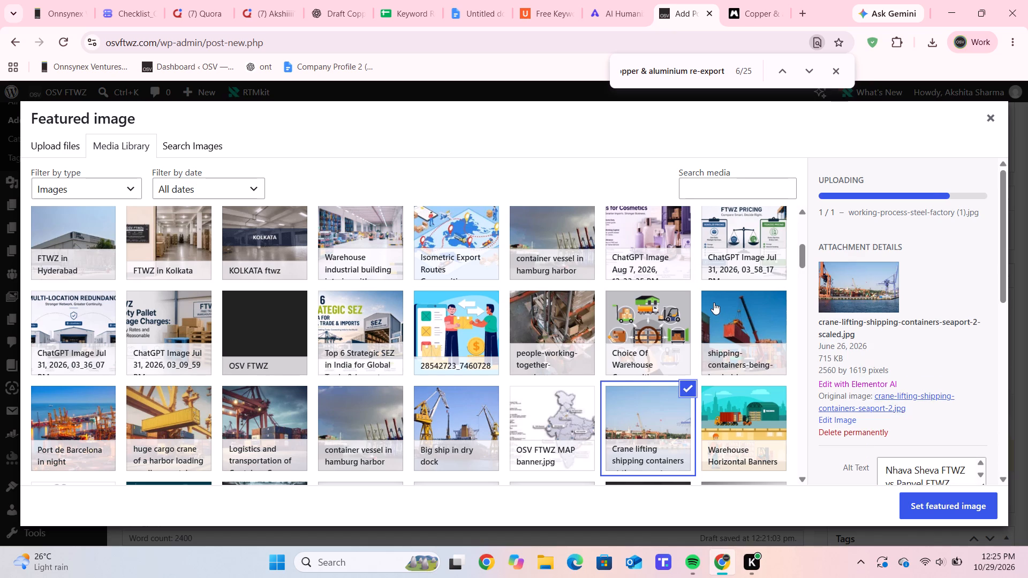
pyautogui.scroll(5, 714, 302)
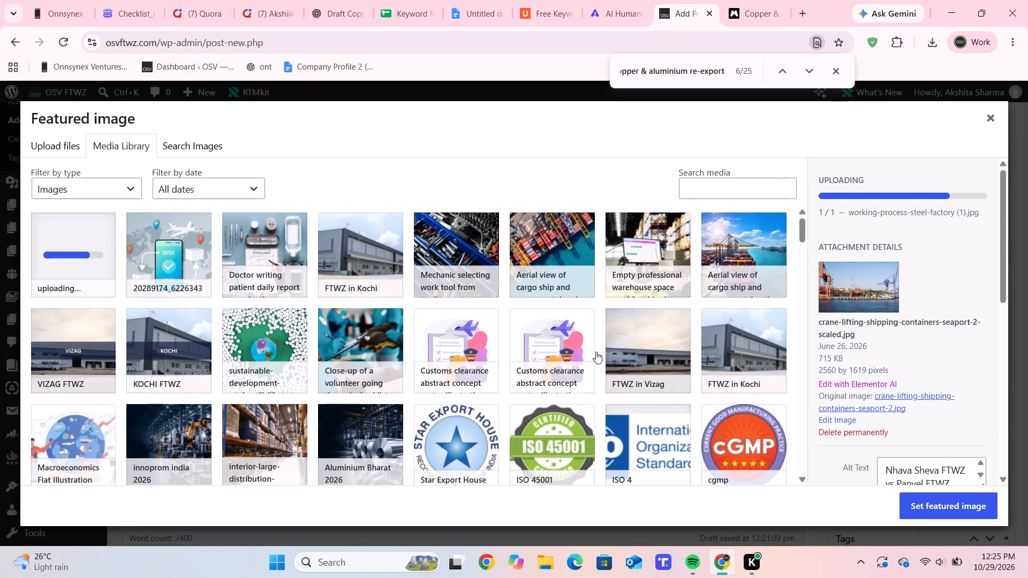
pyautogui.scroll(3, 451, 302)
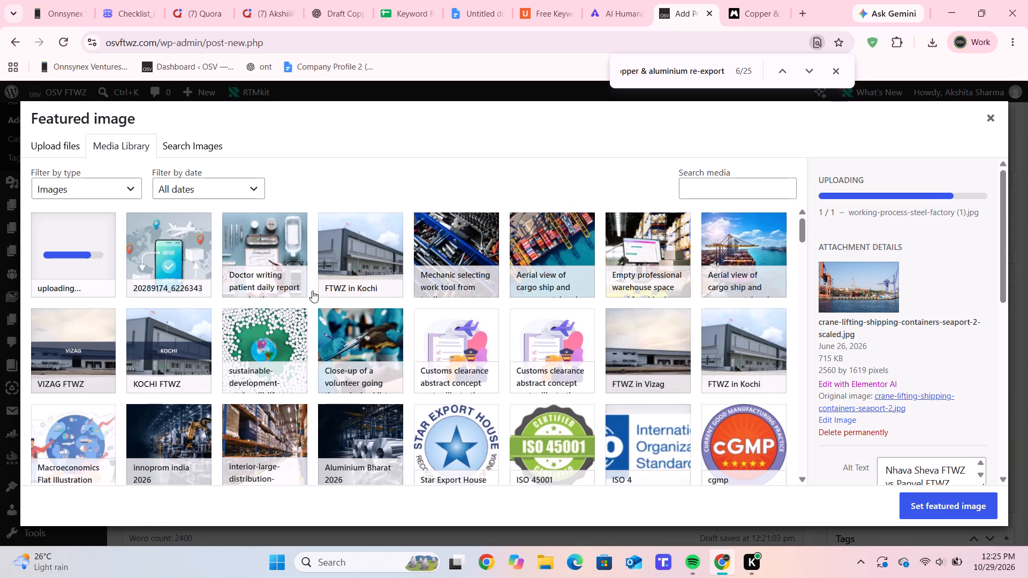
# Select the uploading working-process-steel-factory (1).jpg in the media library.
pyautogui.click(100, 248)
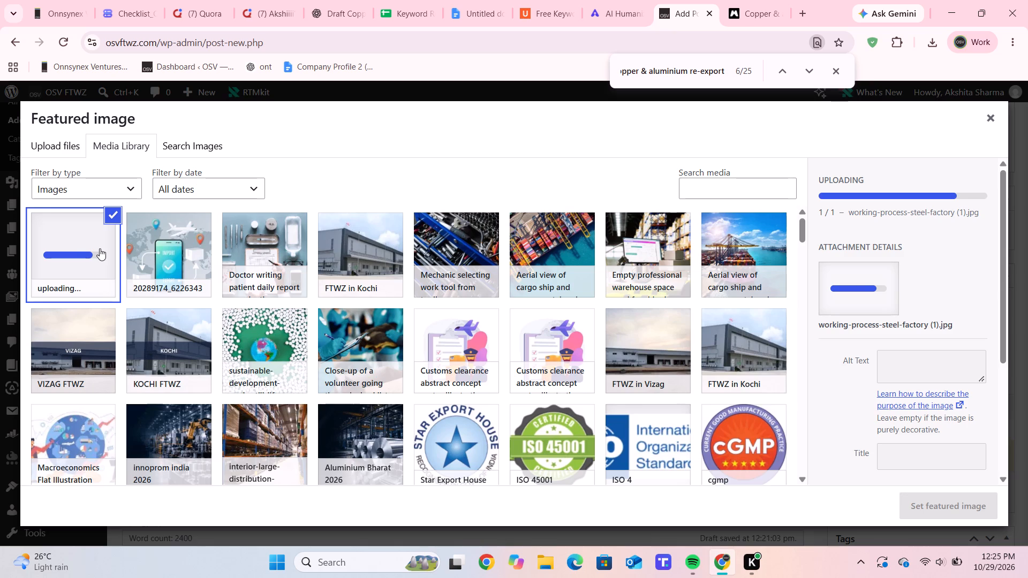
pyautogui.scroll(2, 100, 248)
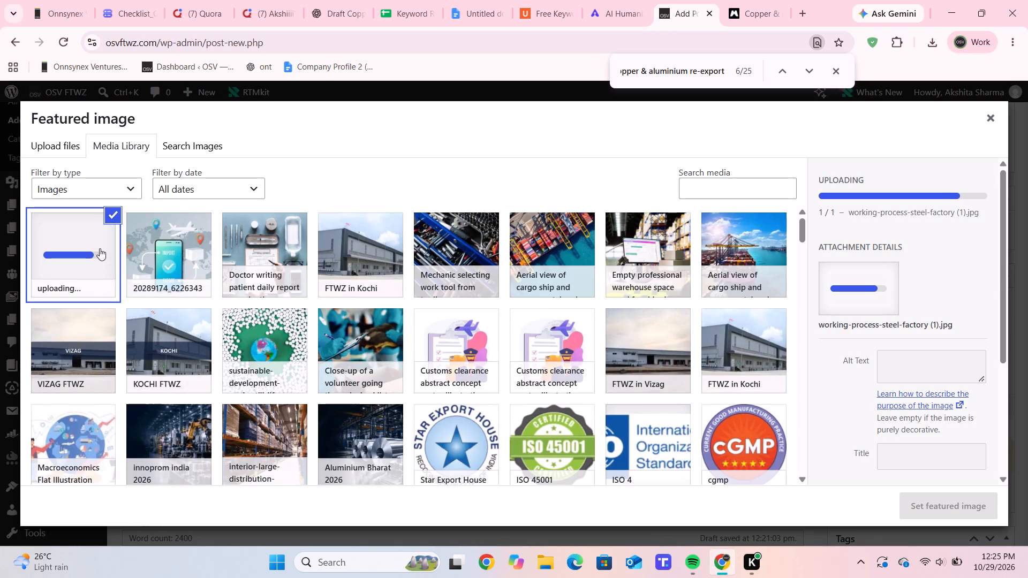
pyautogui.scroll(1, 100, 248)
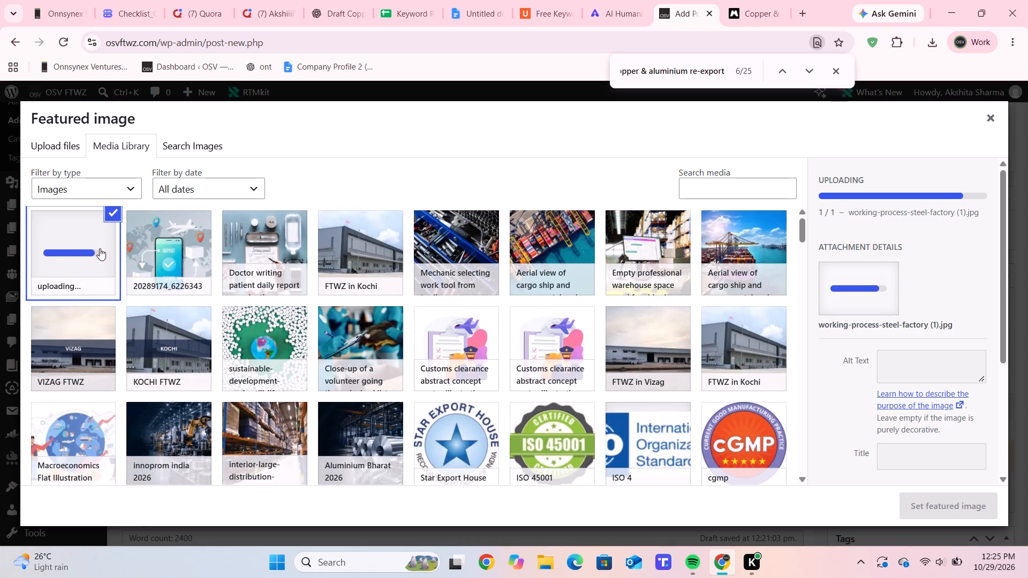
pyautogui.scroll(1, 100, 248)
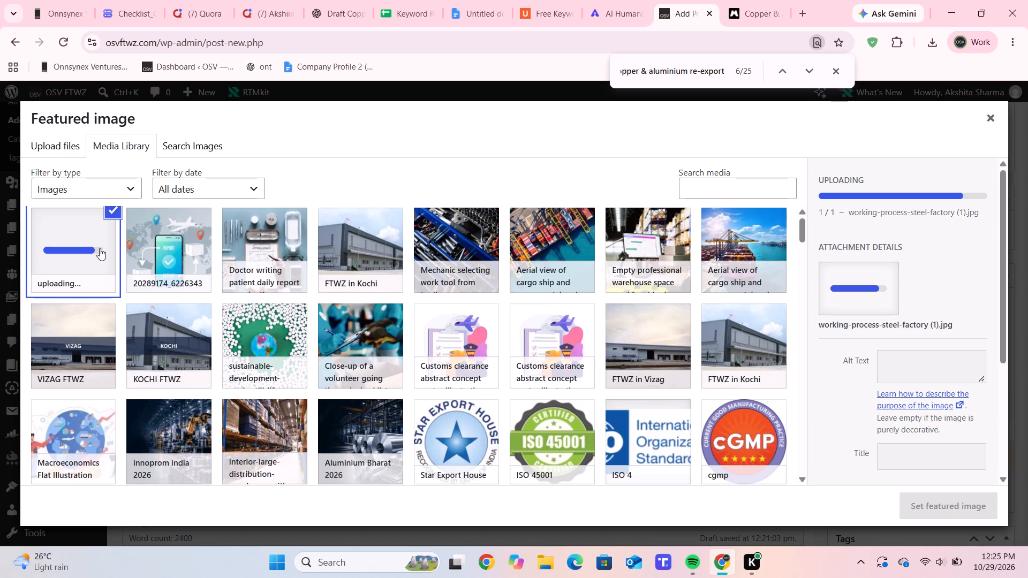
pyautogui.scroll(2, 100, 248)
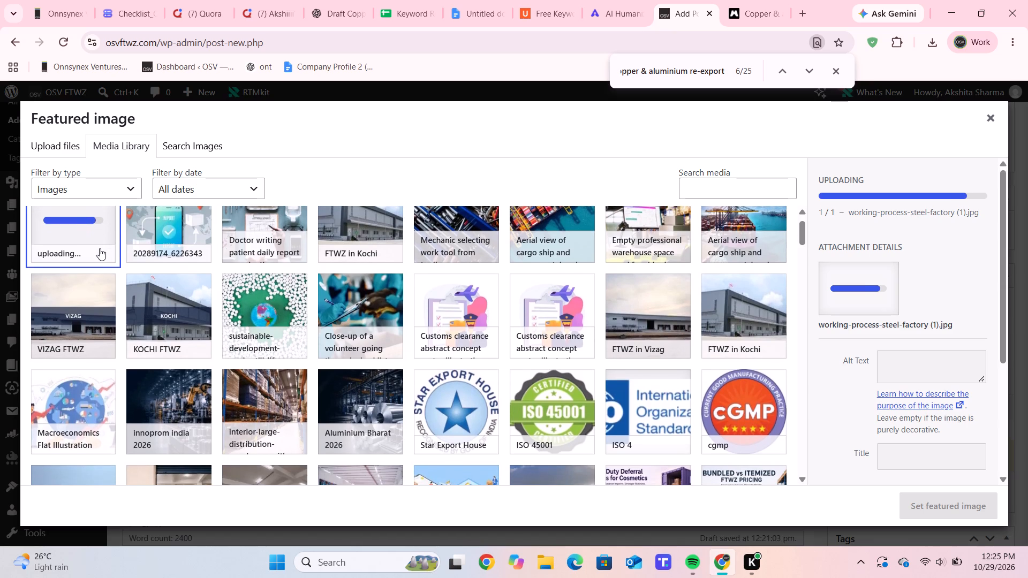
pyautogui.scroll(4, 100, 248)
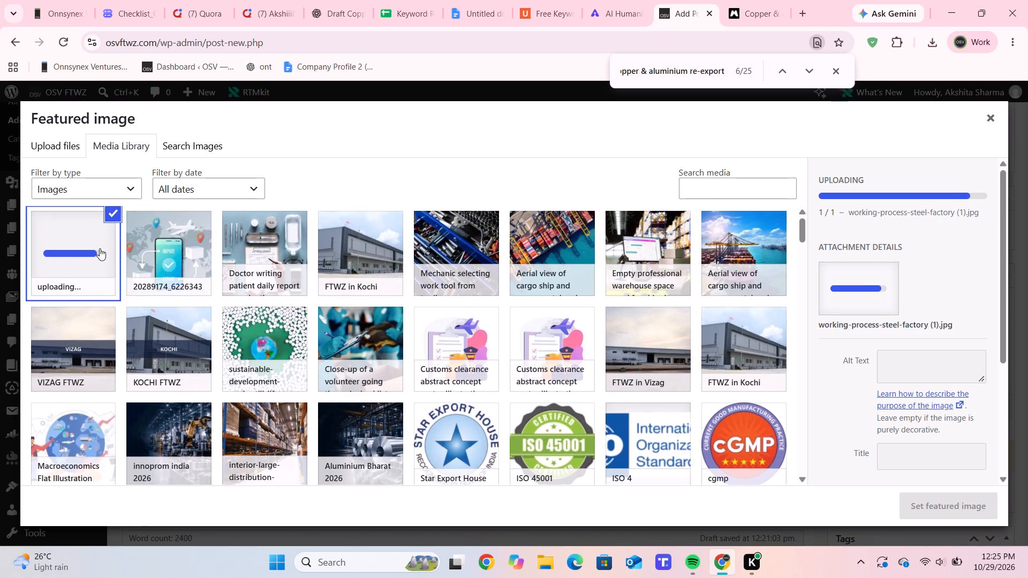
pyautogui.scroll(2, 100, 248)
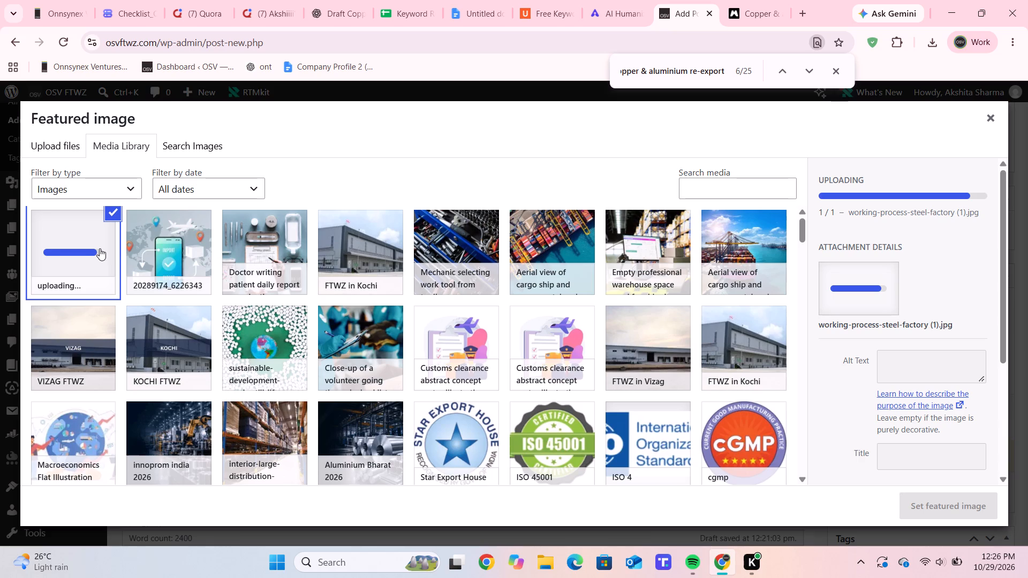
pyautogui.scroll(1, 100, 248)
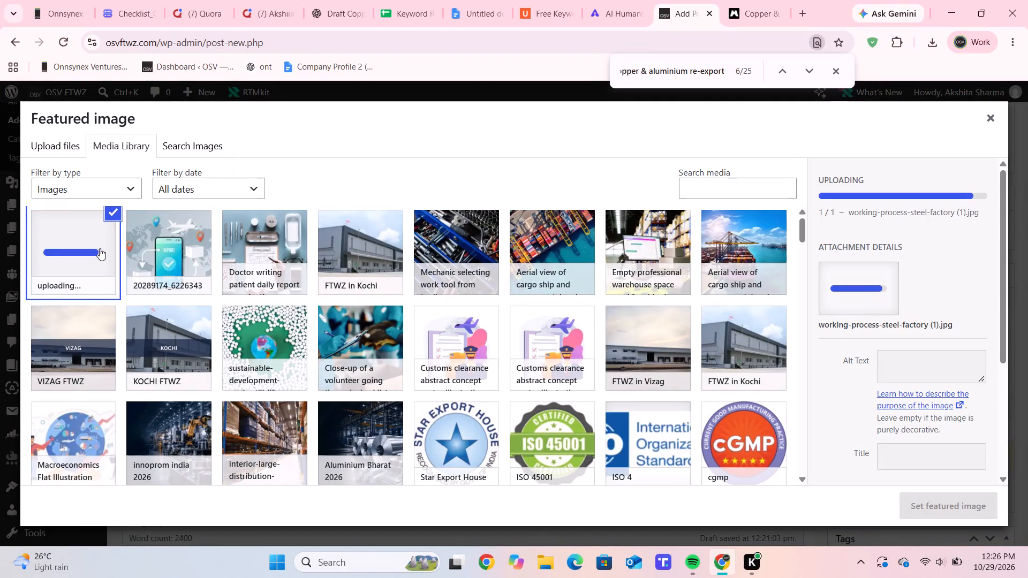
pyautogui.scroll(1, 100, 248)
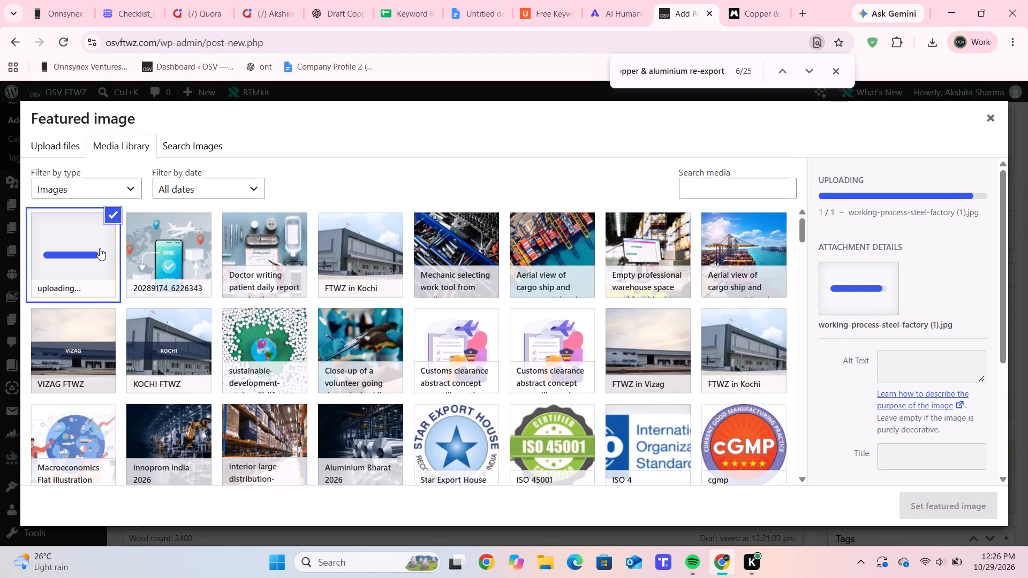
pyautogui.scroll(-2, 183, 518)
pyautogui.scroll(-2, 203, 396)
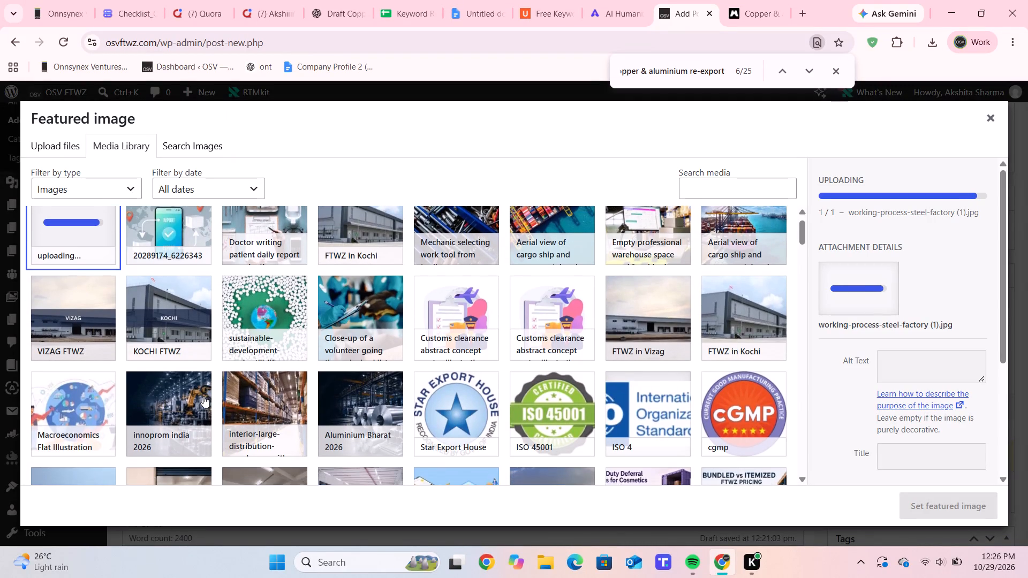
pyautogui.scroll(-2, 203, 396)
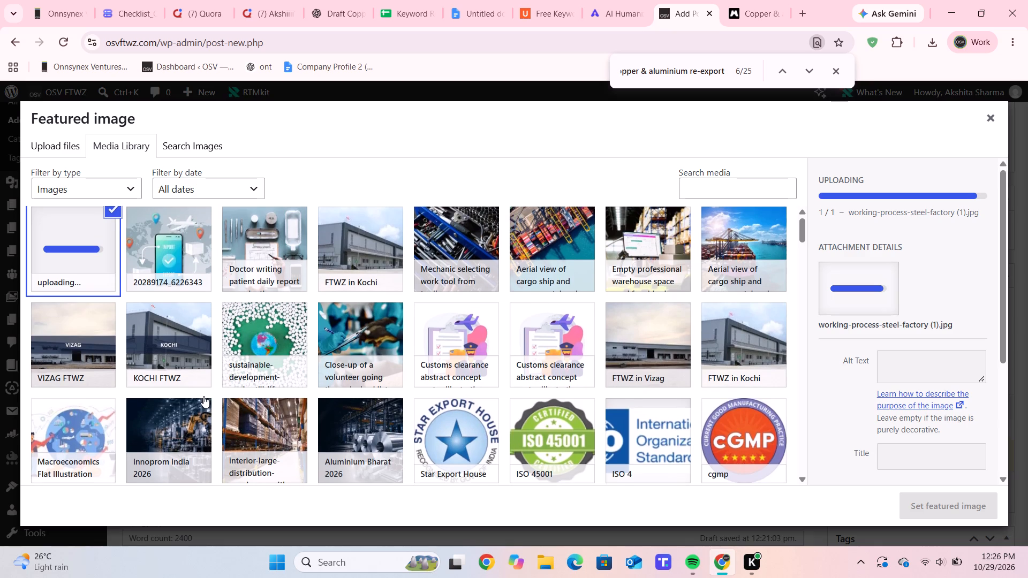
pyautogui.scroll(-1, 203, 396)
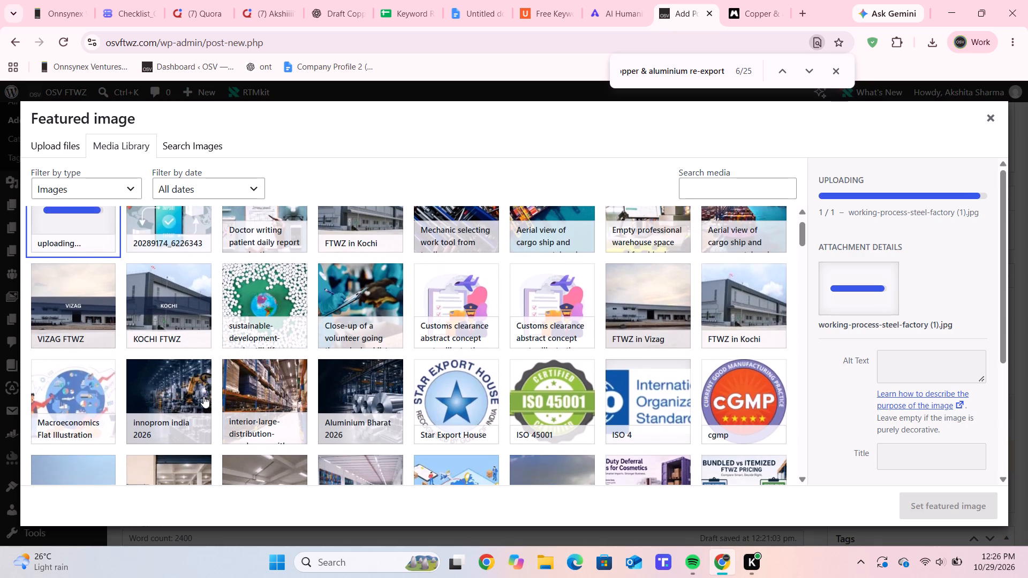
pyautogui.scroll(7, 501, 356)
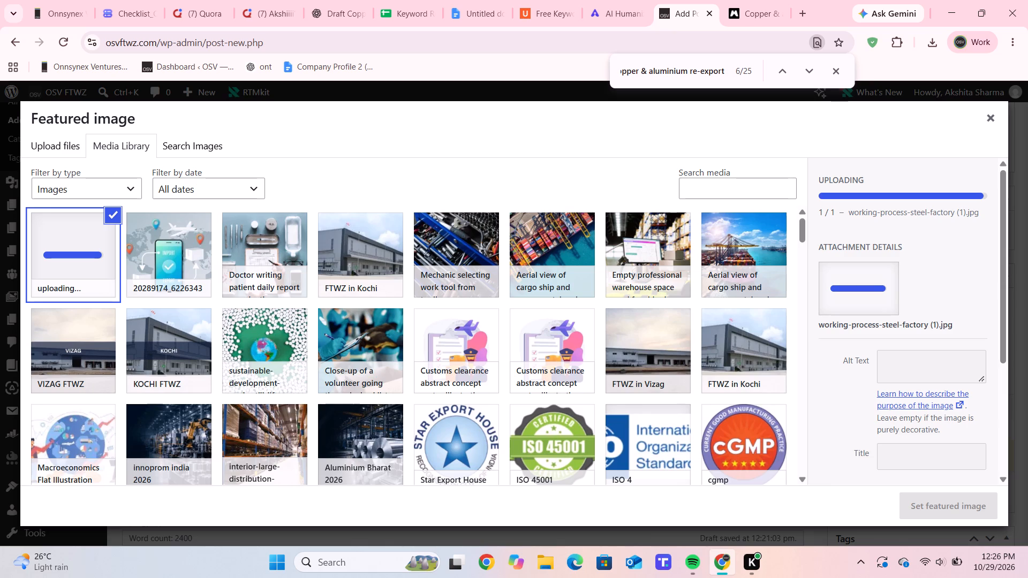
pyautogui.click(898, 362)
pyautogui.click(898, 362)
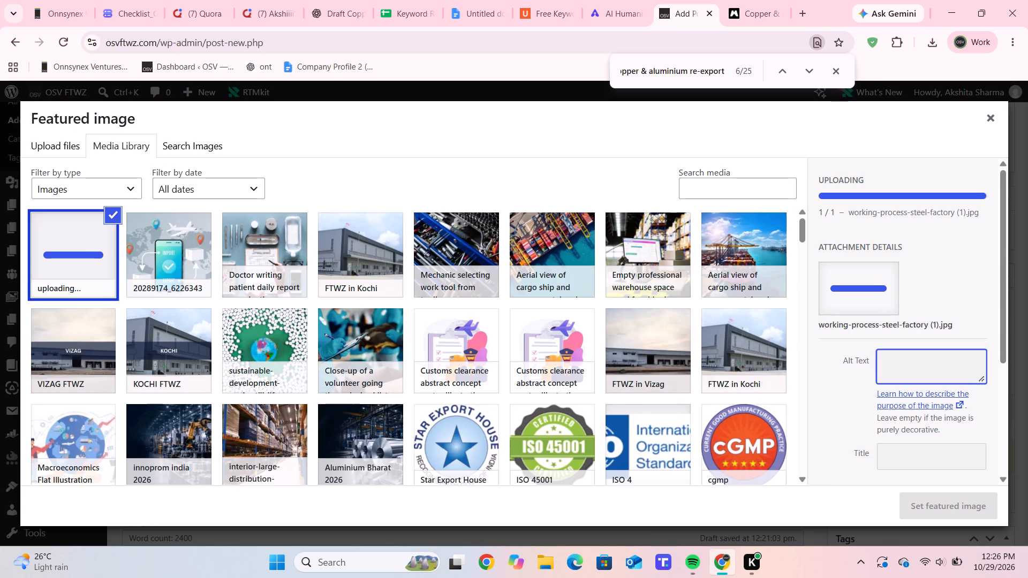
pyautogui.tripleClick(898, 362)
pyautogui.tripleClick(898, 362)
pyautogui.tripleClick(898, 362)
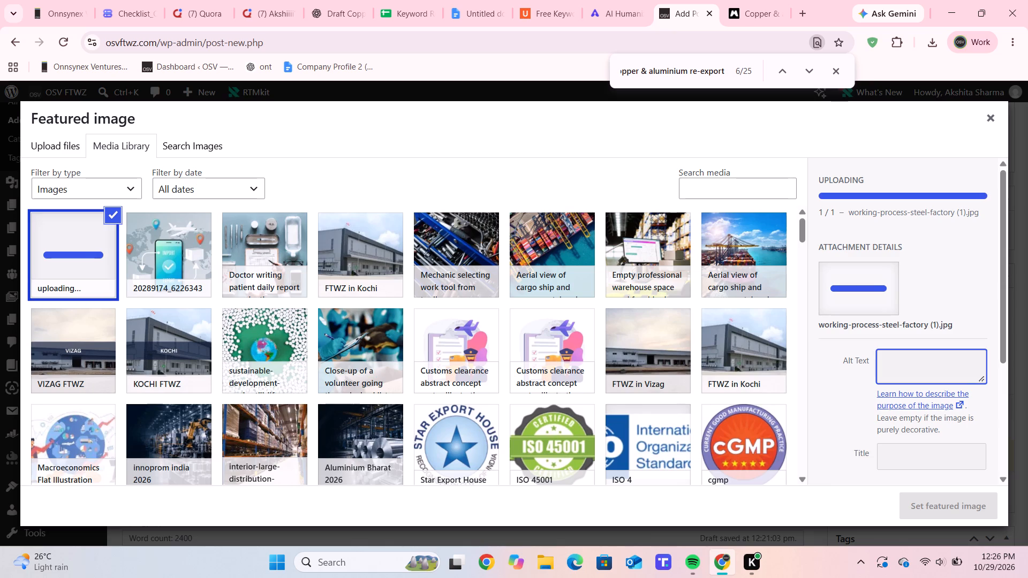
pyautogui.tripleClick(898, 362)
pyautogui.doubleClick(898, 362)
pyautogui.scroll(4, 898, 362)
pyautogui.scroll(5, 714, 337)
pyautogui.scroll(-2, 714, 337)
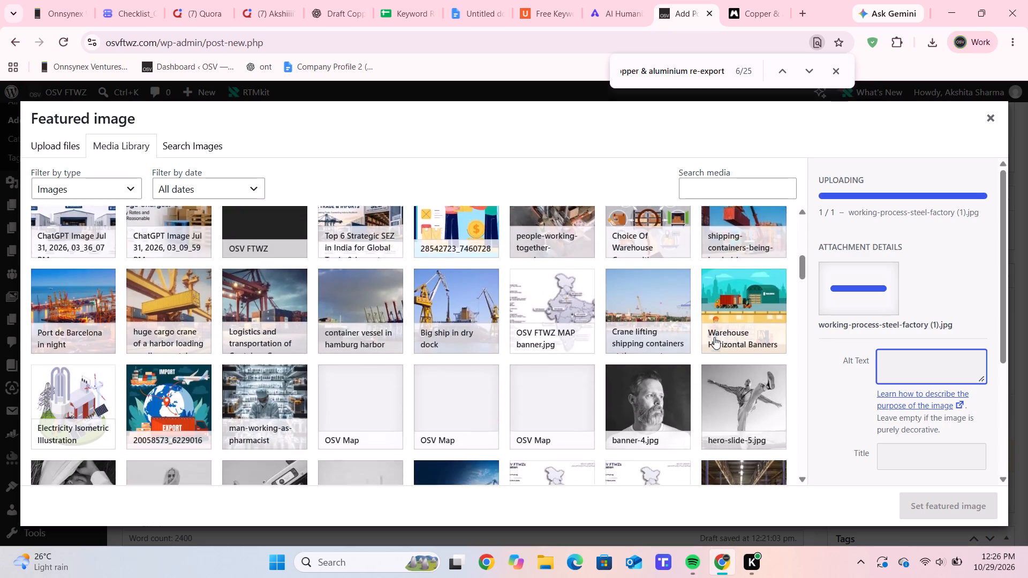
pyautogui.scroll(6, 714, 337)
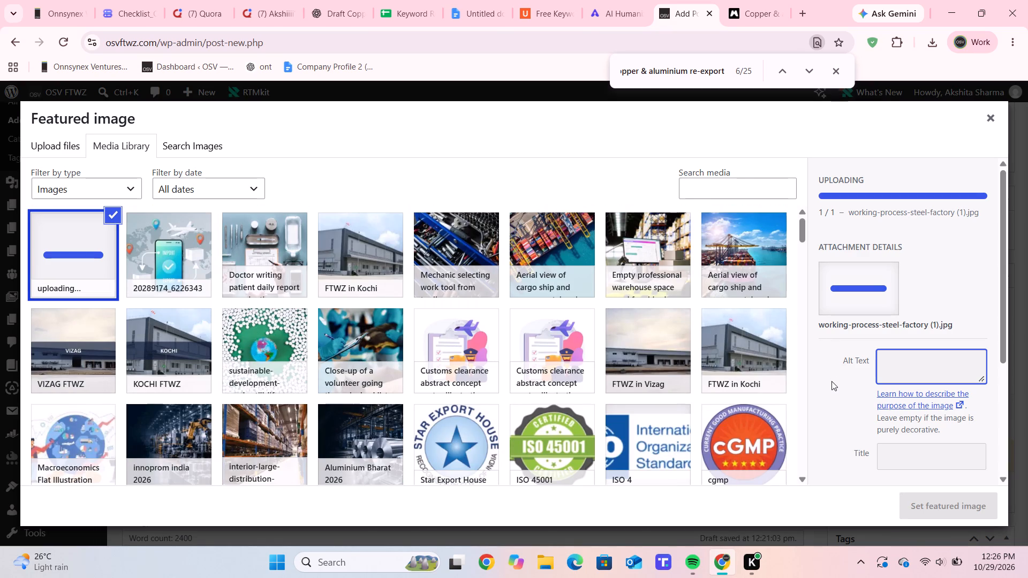
# Give the steel factory image the alt text "Copper & Aluminium Re-exports India" and set it as the post's featured image.
pyautogui.click(890, 363)
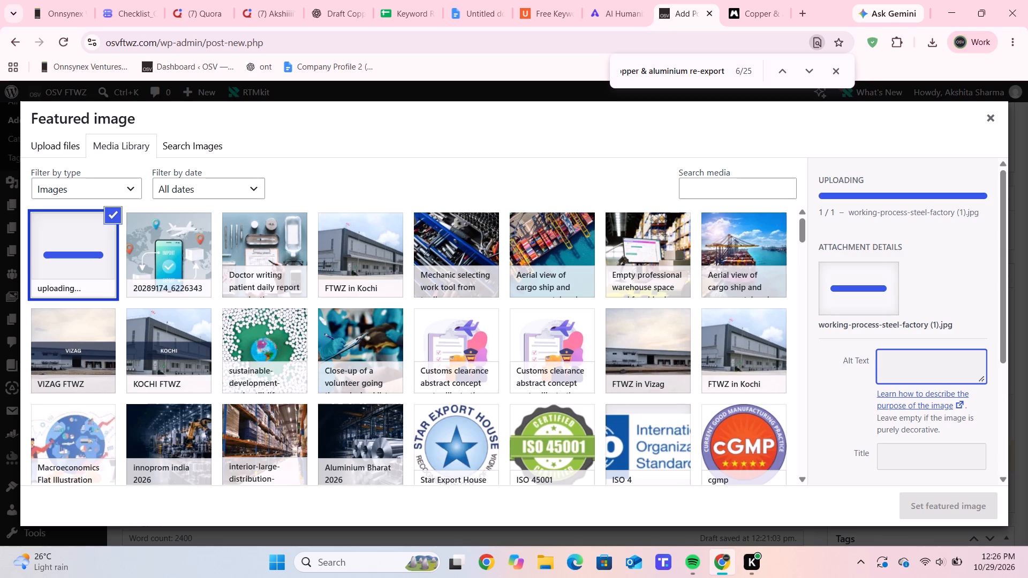
pyautogui.click(896, 392)
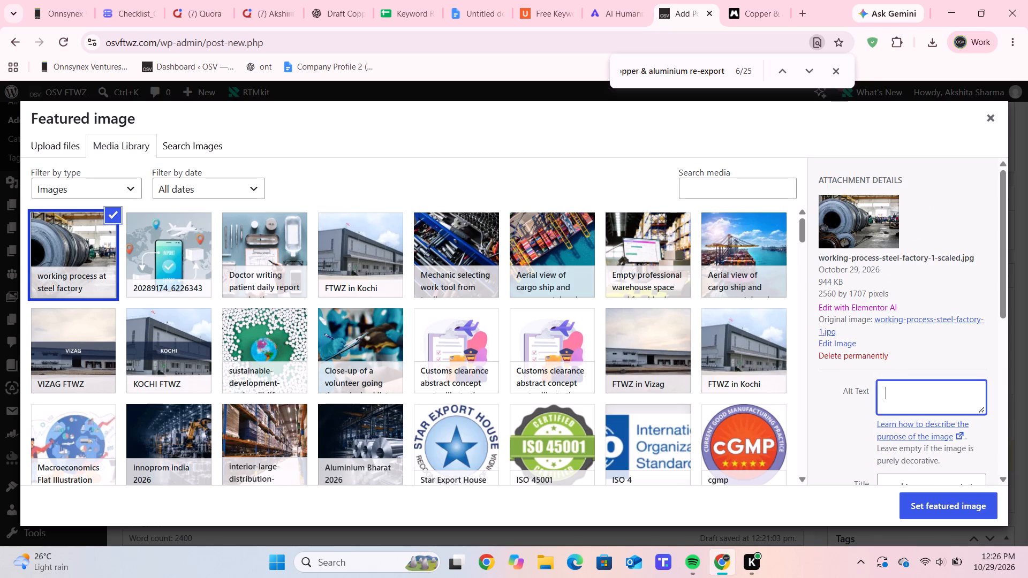
pyautogui.press('c')
pyautogui.press('BackSpace')
pyautogui.write('Copper')
pyautogui.press('space')
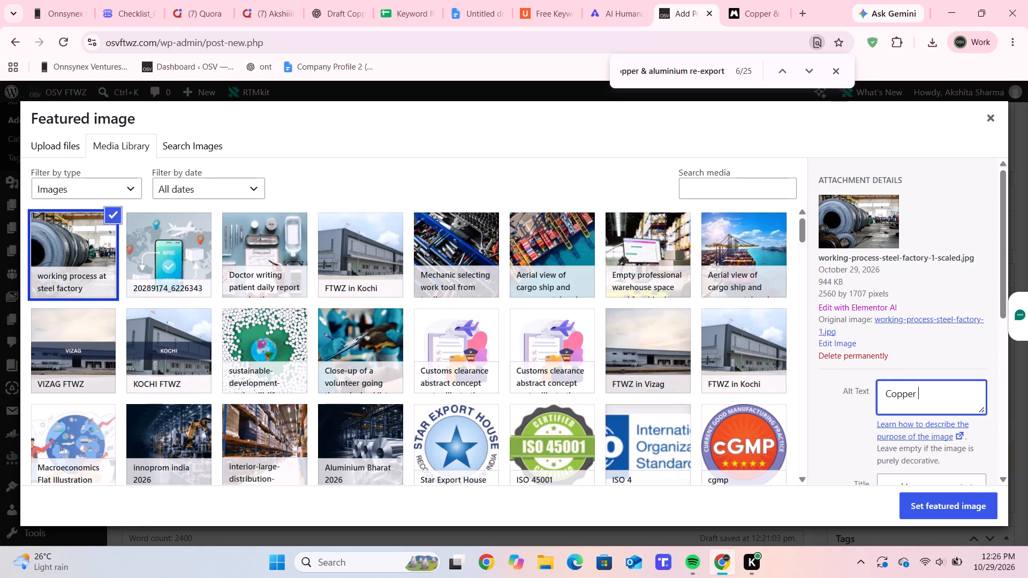
pyautogui.write('& AL')
pyautogui.press('BackSpace')
pyautogui.write('luminium Re0e')
pyautogui.press('BackSpace')
pyautogui.press('BackSpace')
pyautogui.write('-expory')
pyautogui.press('BackSpace')
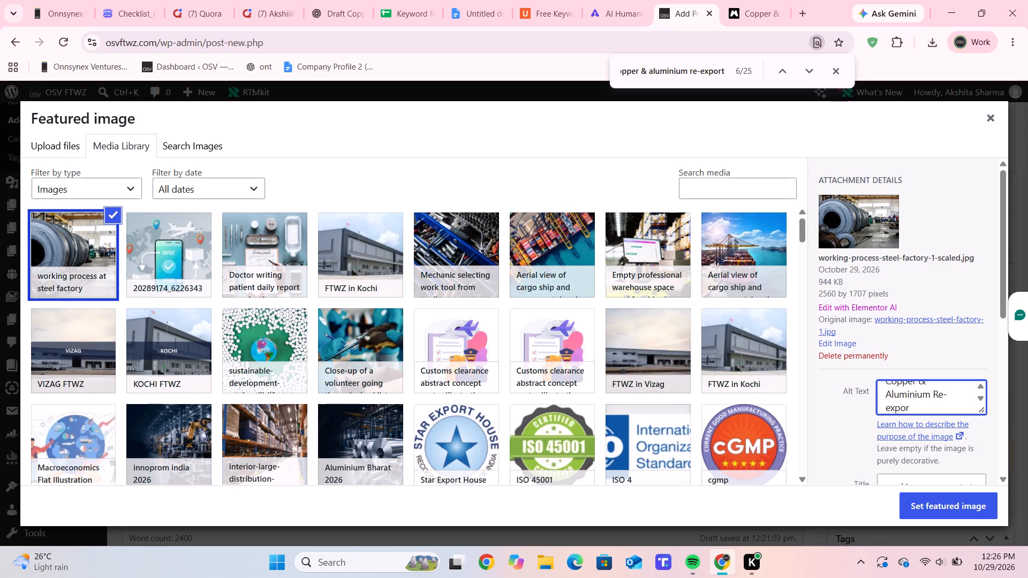
pyautogui.write('t O')
pyautogui.hotkey('shift', 'BackSpace')
pyautogui.write('Imd')
pyautogui.press('BackSpace')
pyautogui.press('BackSpace')
pyautogui.press('BackSpace')
pyautogui.press('BackSpace')
pyautogui.write('s India')
pyautogui.click(927, 509)
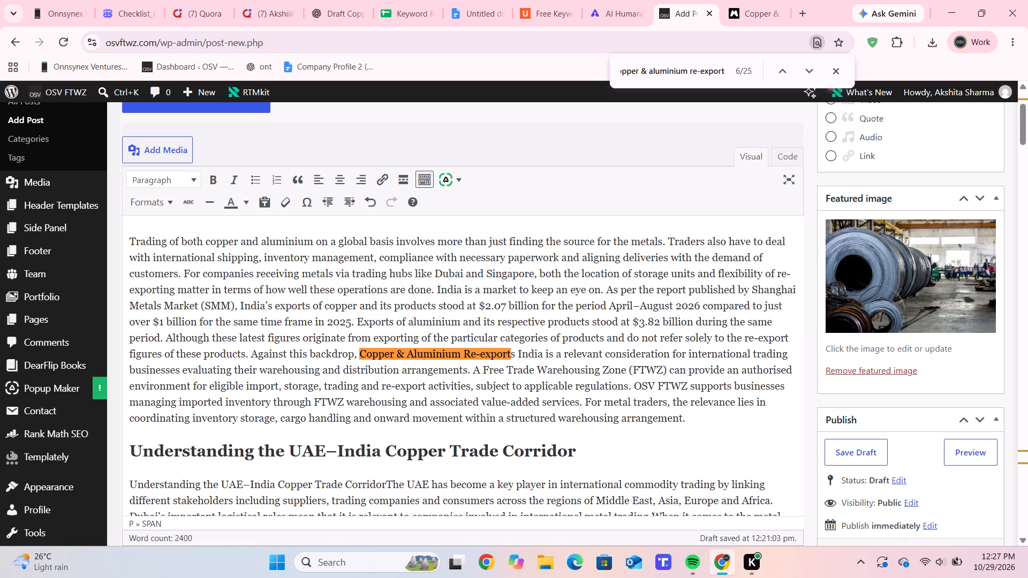
# Remove "hub" from the permalink in the Rank Math snippet so it reads copper-aluminium-re-exports-india.
pyautogui.scroll(-7, 701, 510)
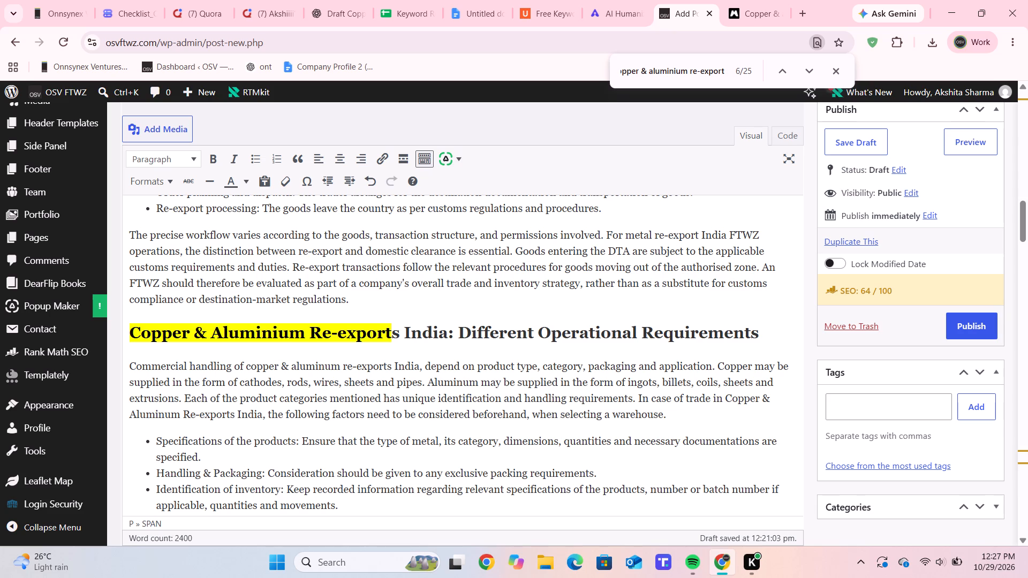
pyautogui.scroll(-14, 721, 409)
pyautogui.scroll(-9, 721, 409)
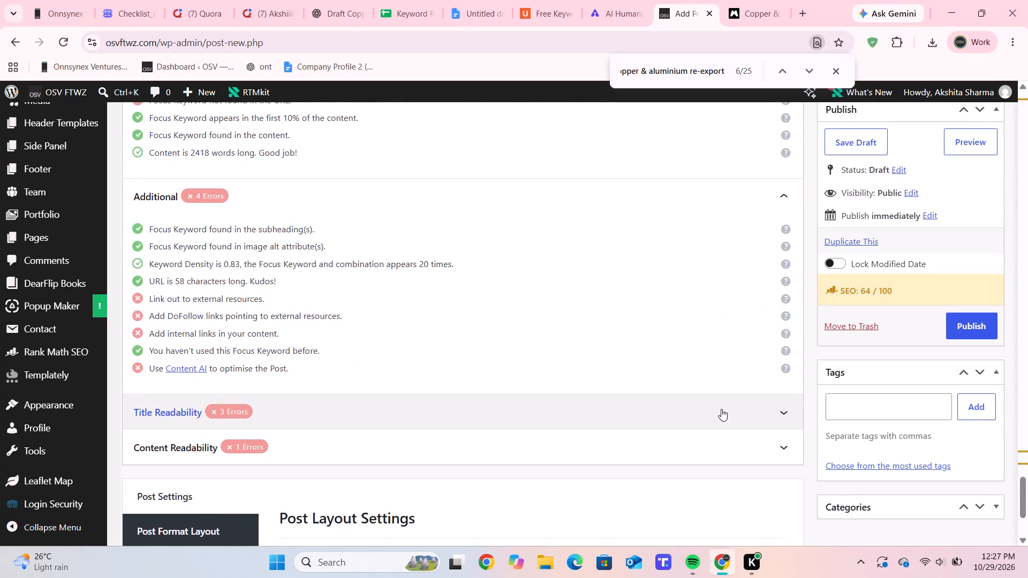
pyautogui.scroll(-3, 721, 409)
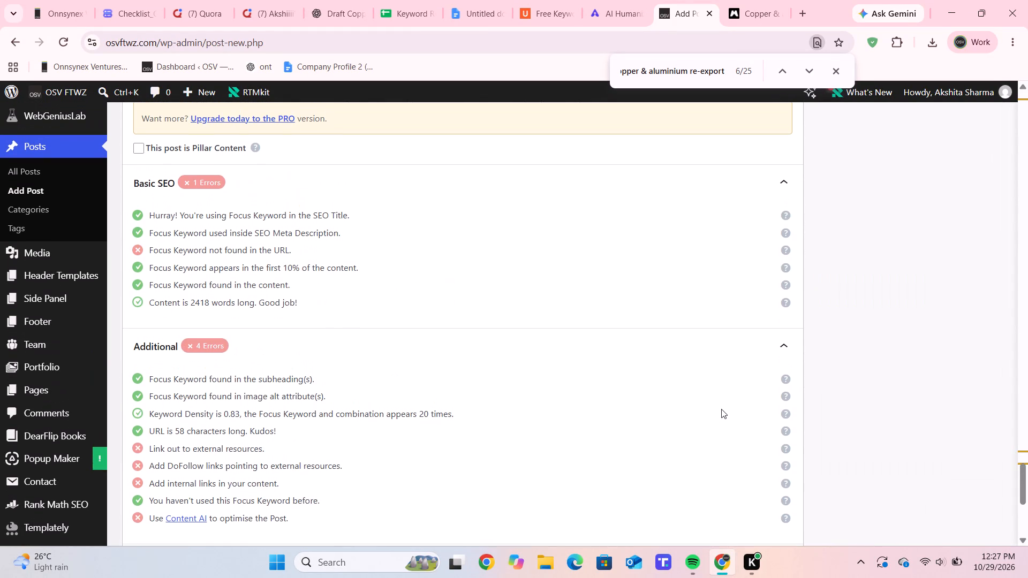
pyautogui.scroll(4, 721, 409)
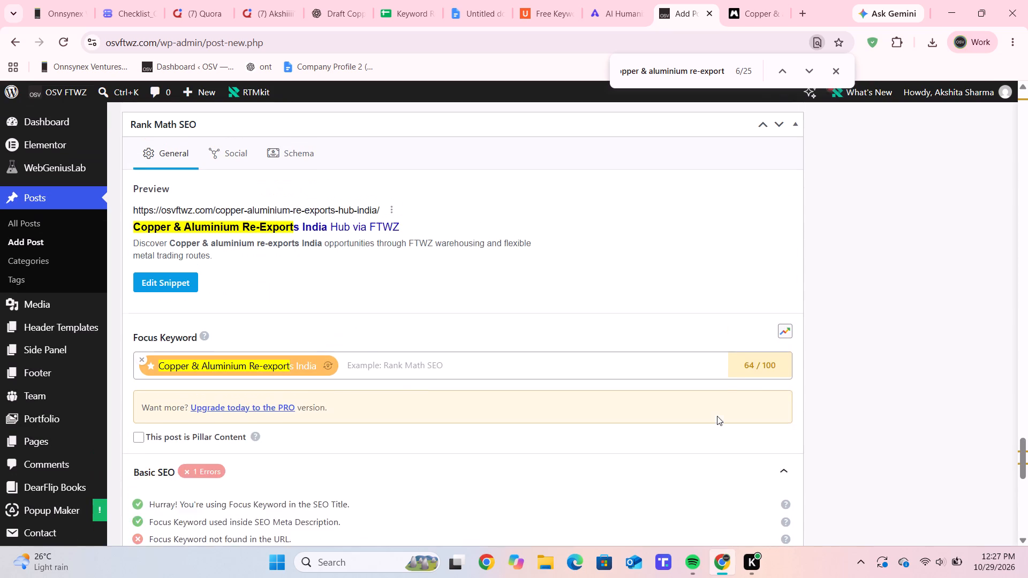
pyautogui.click(179, 308)
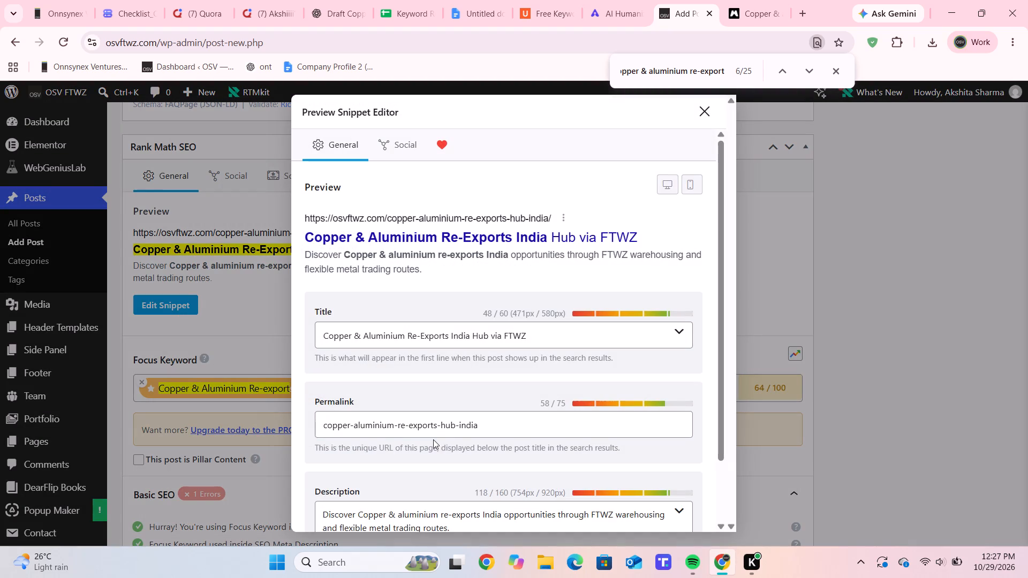
pyautogui.click(456, 423)
pyautogui.press('BackSpace')
pyautogui.press('BackSpace')
pyautogui.press('BackSpace')
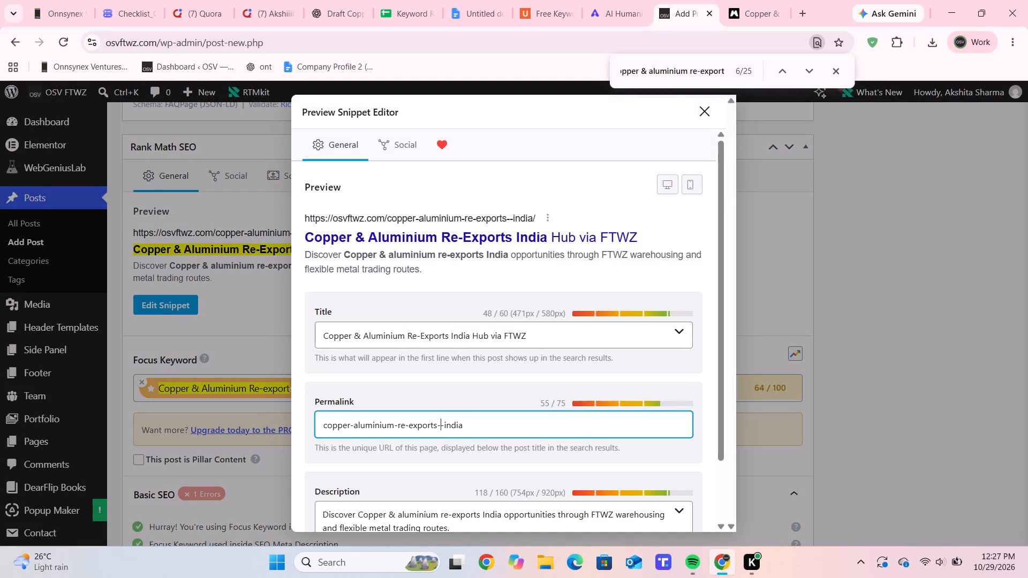
pyautogui.press('BackSpace')
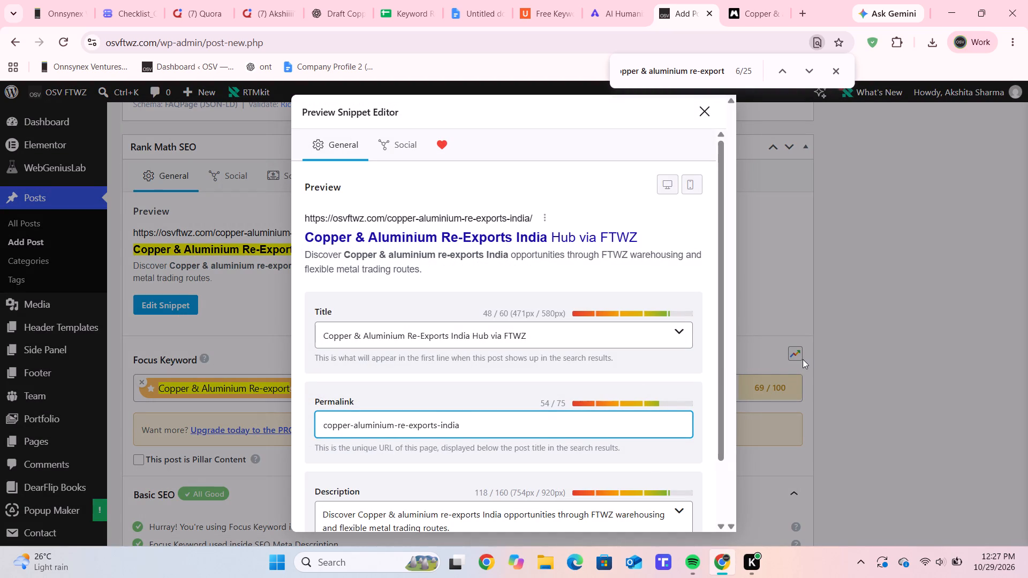
pyautogui.click(752, 304)
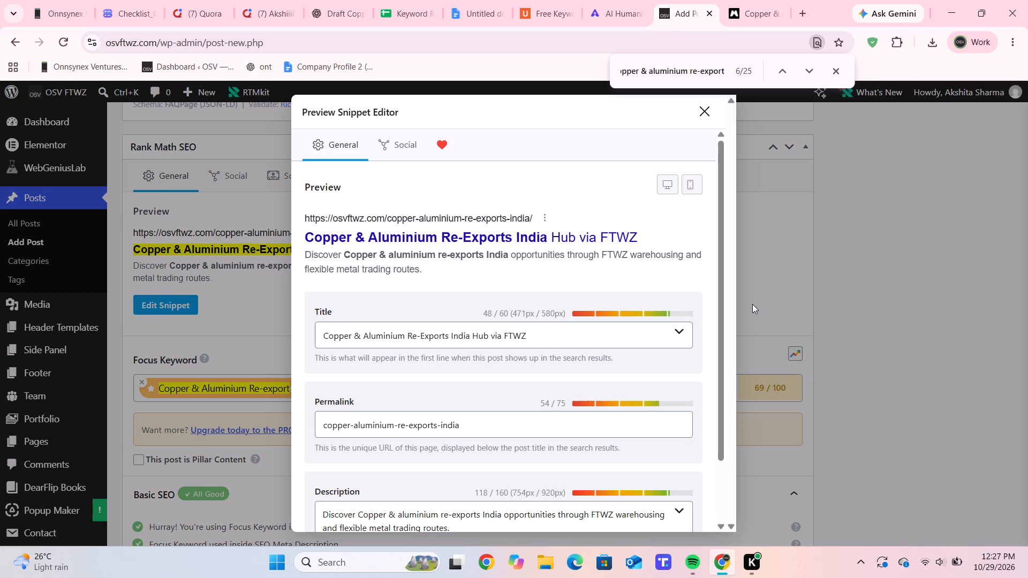
# Review the snippet's title, permalink and description, and check the remaining Rank Math SEO items.
pyautogui.scroll(-1, 752, 304)
pyautogui.scroll(-3, 585, 405)
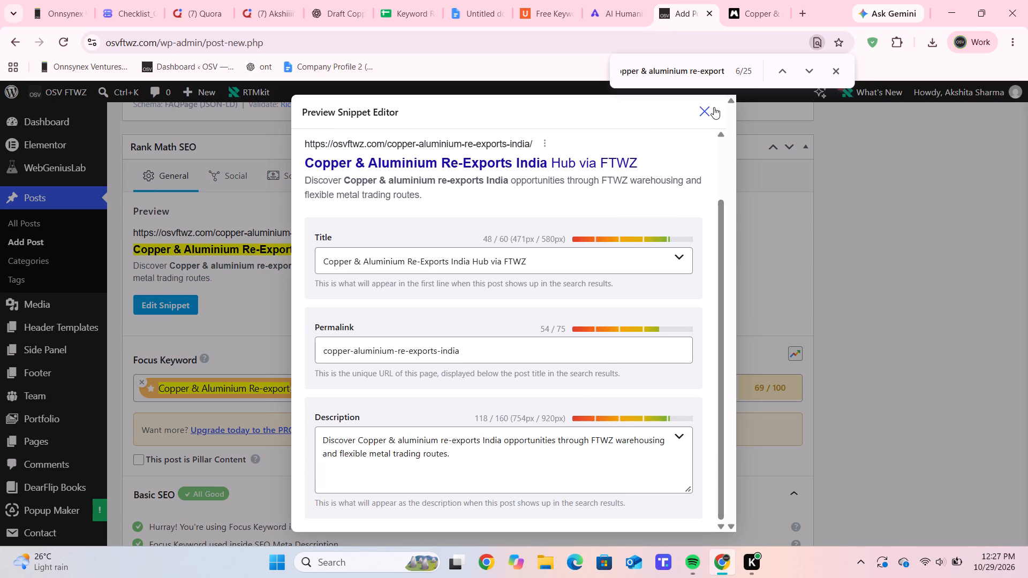
pyautogui.click(714, 107)
pyautogui.scroll(-6, 539, 264)
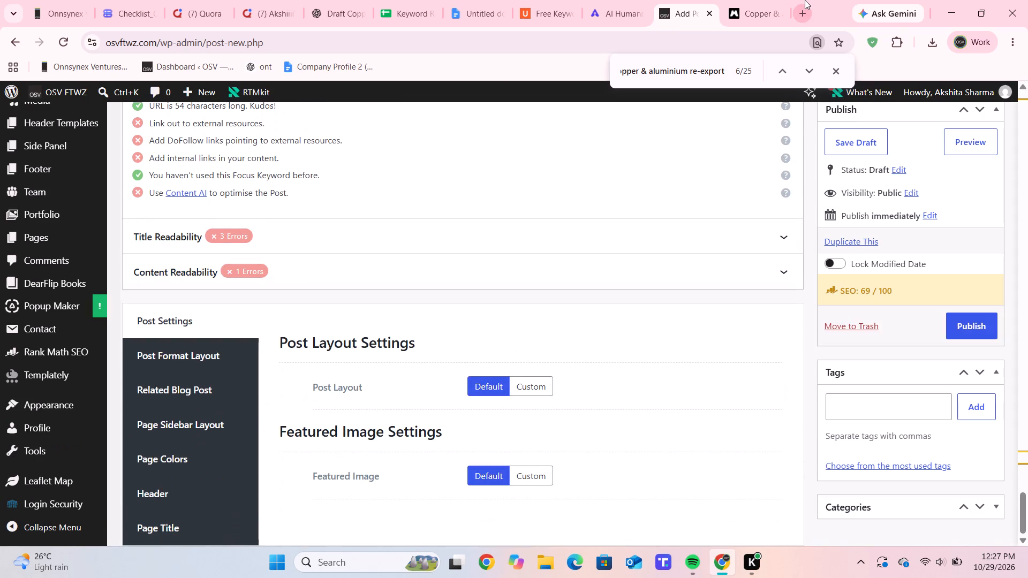
# Search Google for "OSV FTWZ" in a new tab, open the company's homepage and copy its address.
pyautogui.click(805, 0)
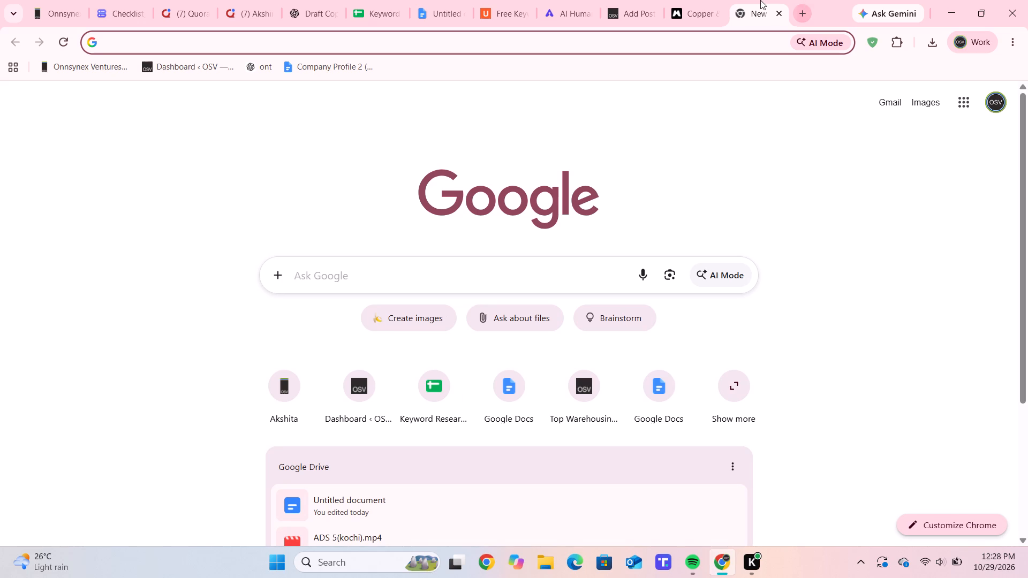
pyautogui.click(530, 270)
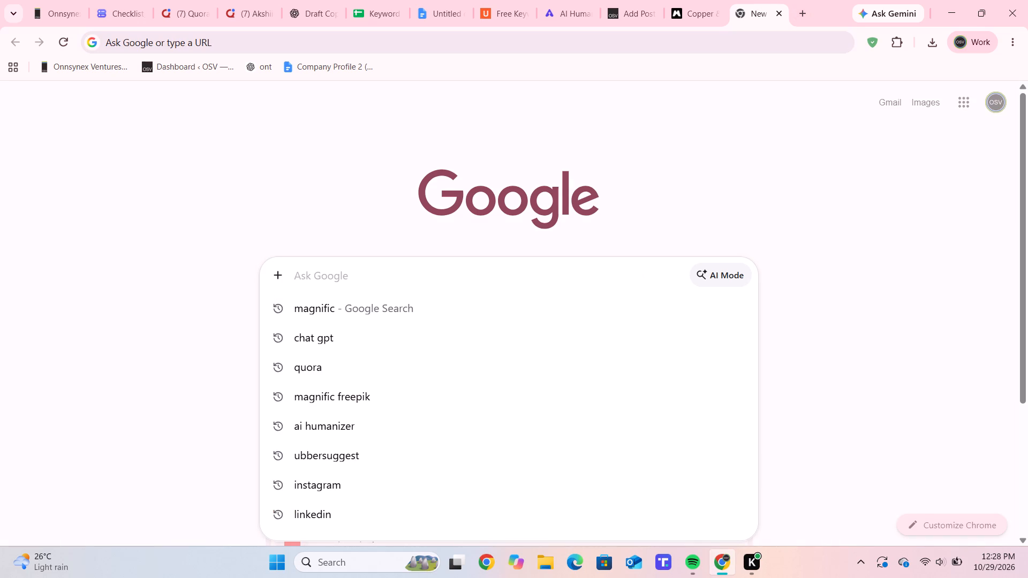
pyautogui.write('OSV FTWZ')
pyautogui.press('space')
pyautogui.press('Return')
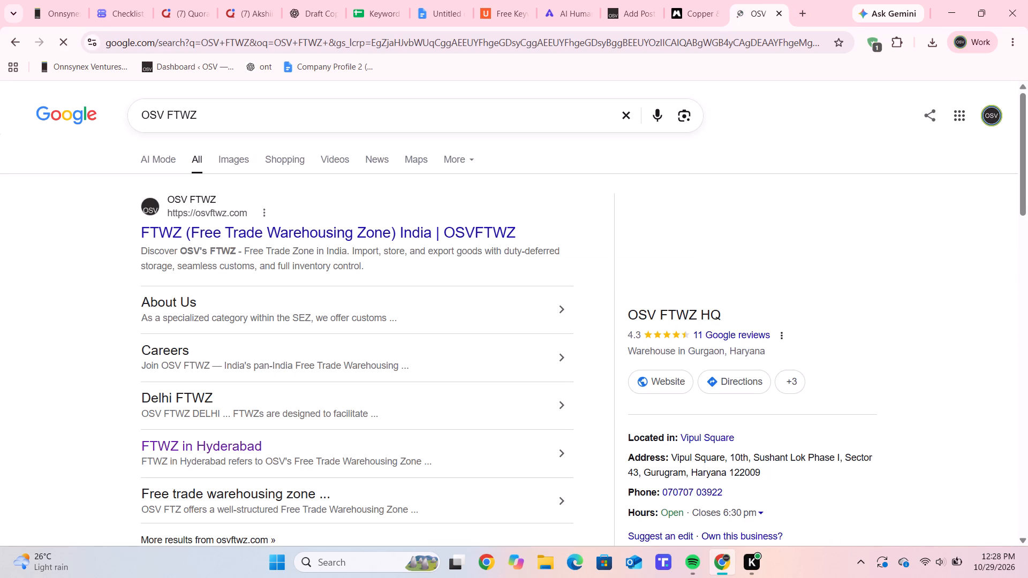
pyautogui.click(381, 235)
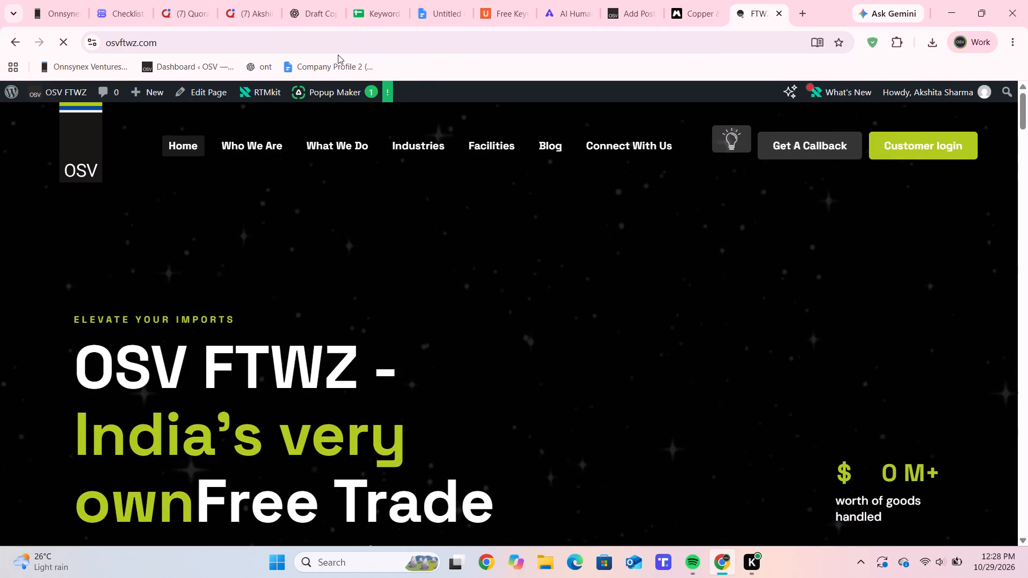
pyautogui.moveTo(187, 50); pyautogui.dragTo(93, 47)
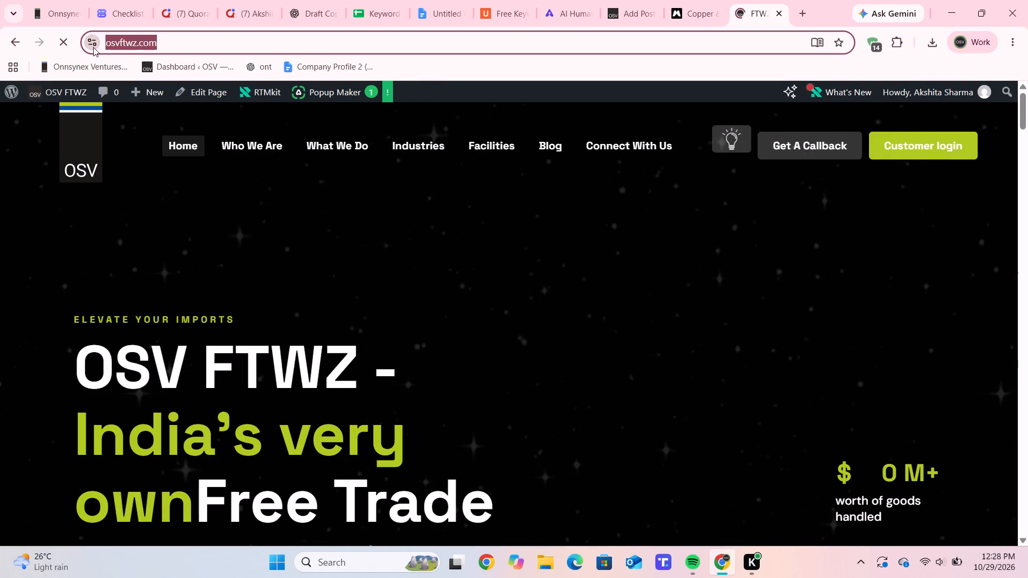
pyautogui.hotkey('ctrl', 'c')
pyautogui.click(642, 0)
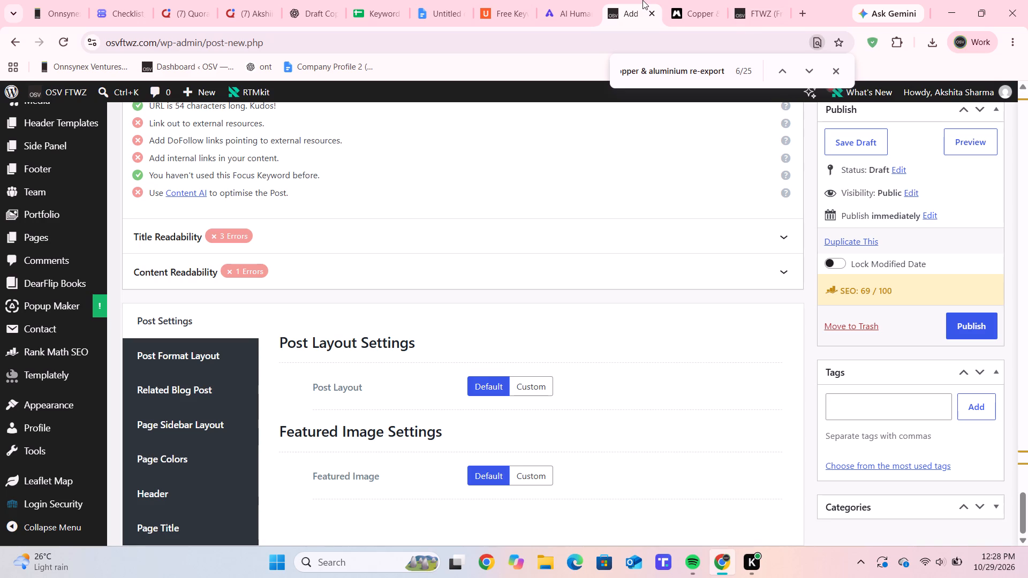
pyautogui.scroll(11, 463, 261)
pyautogui.hscroll(1, 463, 261)
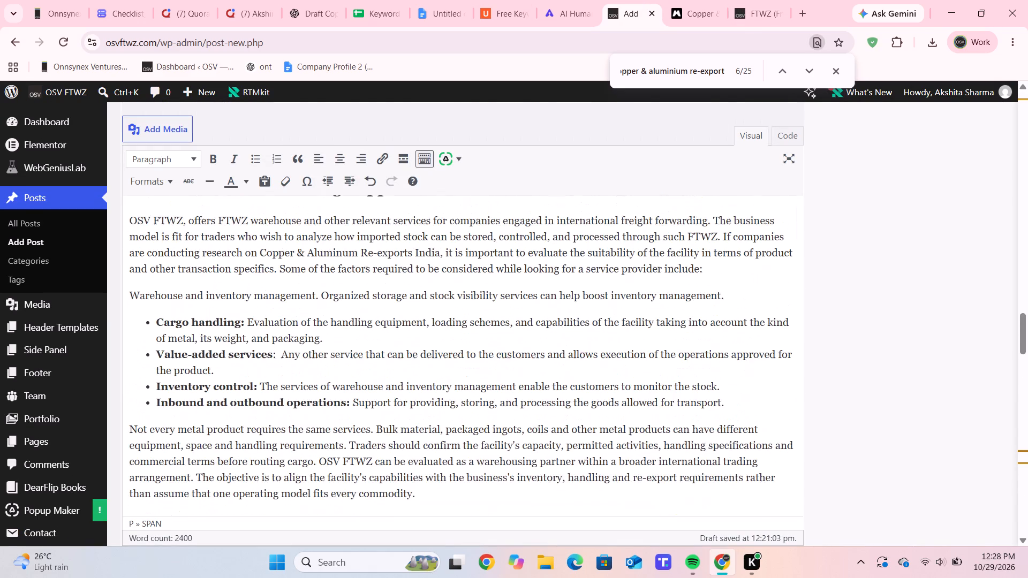
pyautogui.hscroll(1, 463, 261)
pyautogui.scroll(-2, 463, 261)
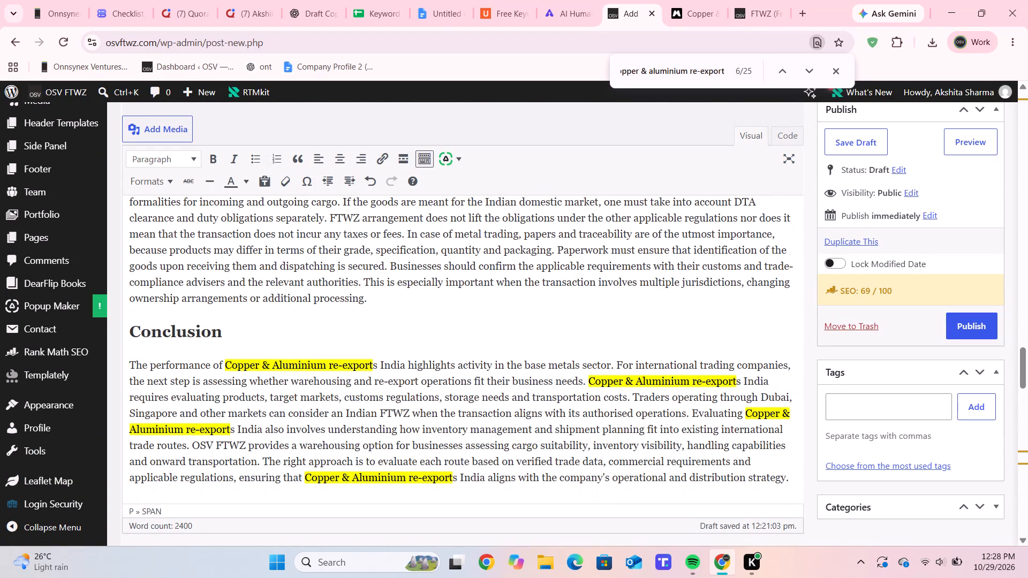
pyautogui.moveTo(248, 449); pyautogui.dragTo(211, 446)
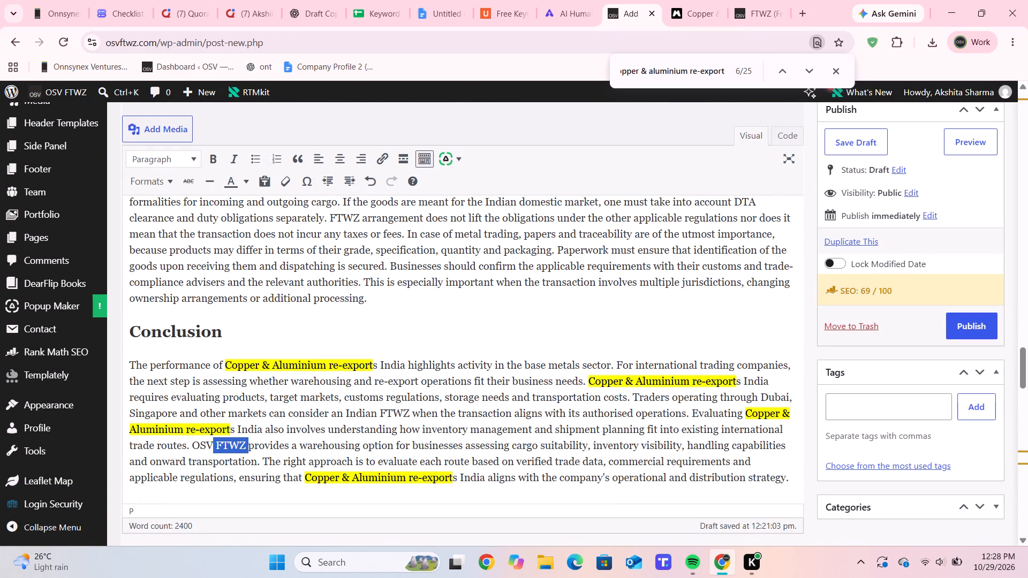
pyautogui.moveTo(211, 446); pyautogui.dragTo(192, 442)
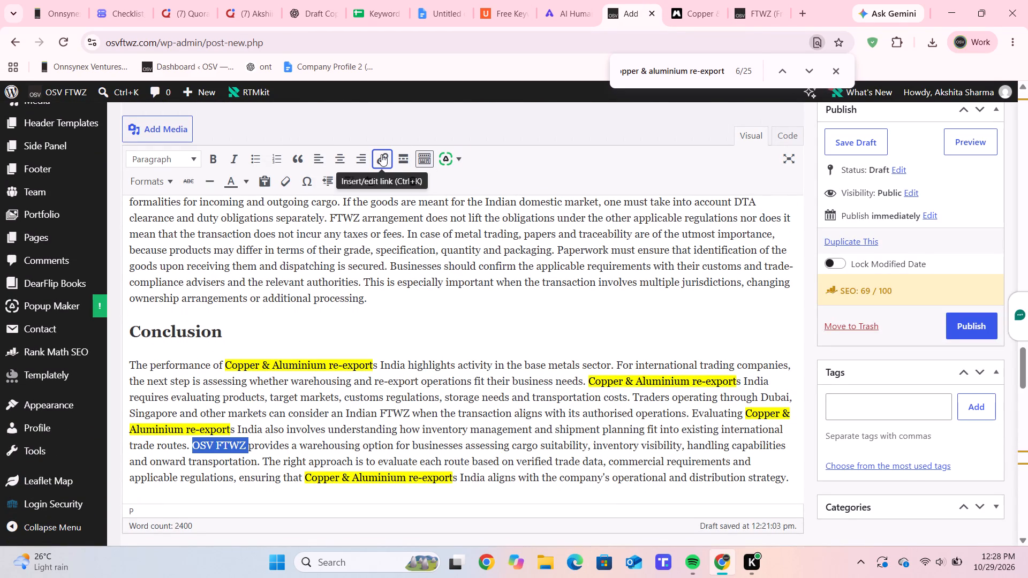
pyautogui.click(381, 154)
pyautogui.hotkey('ctrl', 'v')
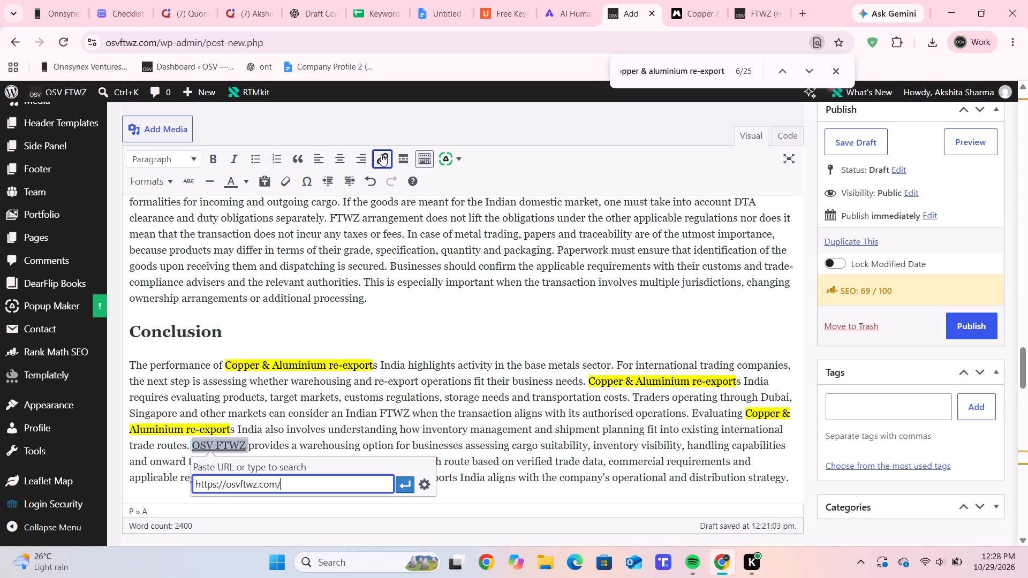
pyautogui.press('Return')
pyautogui.click(342, 343)
# Read through the article from the introduction to the Conclusion, examining its sections, trade figures table and highlighted keyword phrases.
pyautogui.hscroll(1, 342, 343)
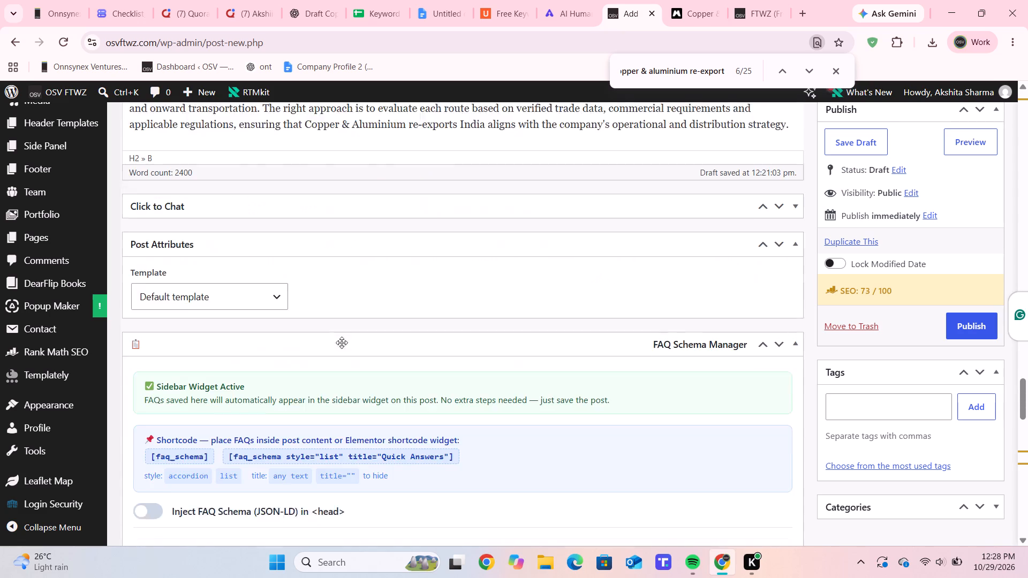
pyautogui.hscroll(1, 342, 343)
pyautogui.scroll(9, 342, 343)
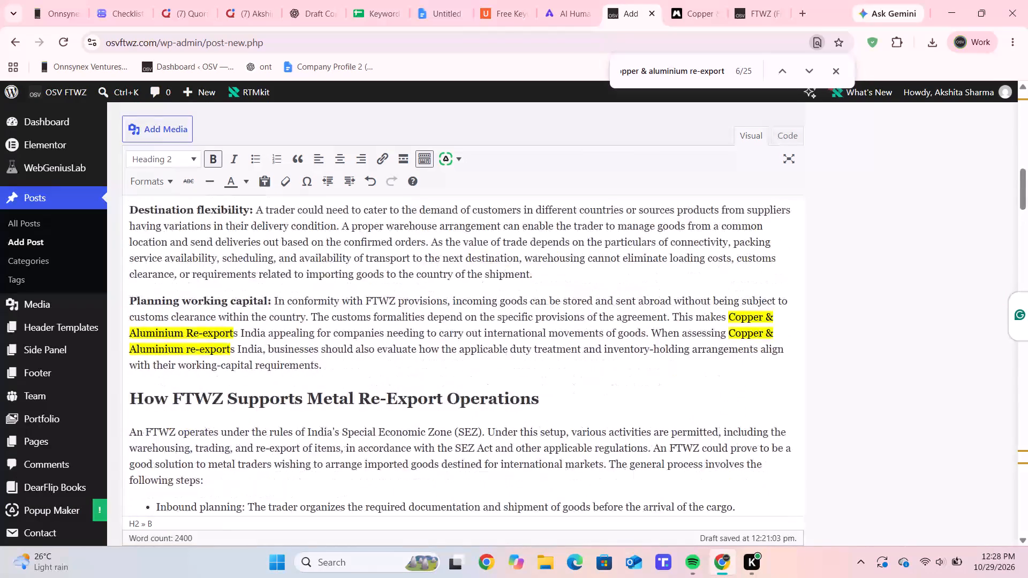
pyautogui.scroll(3, 342, 343)
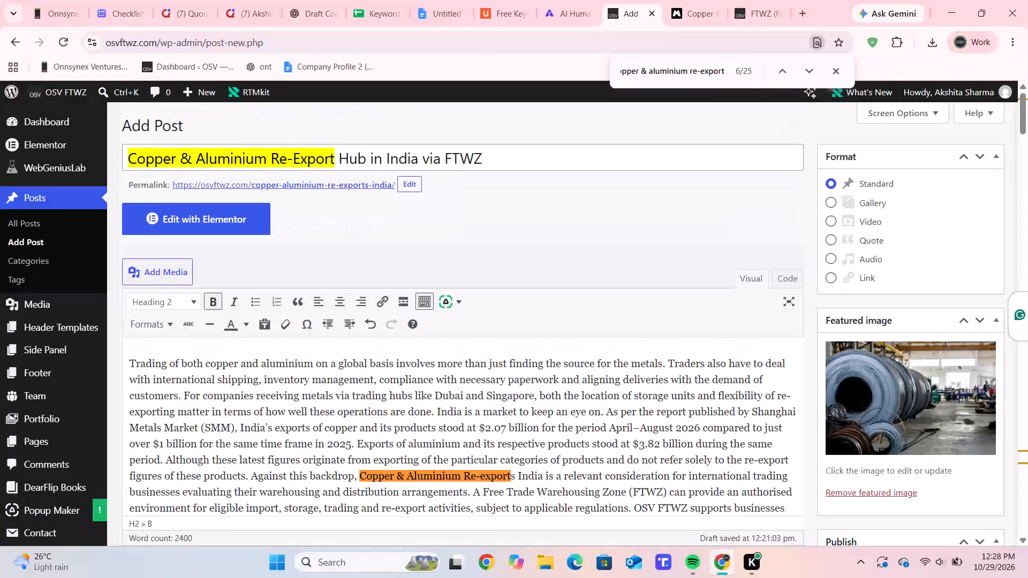
pyautogui.scroll(-5, 342, 343)
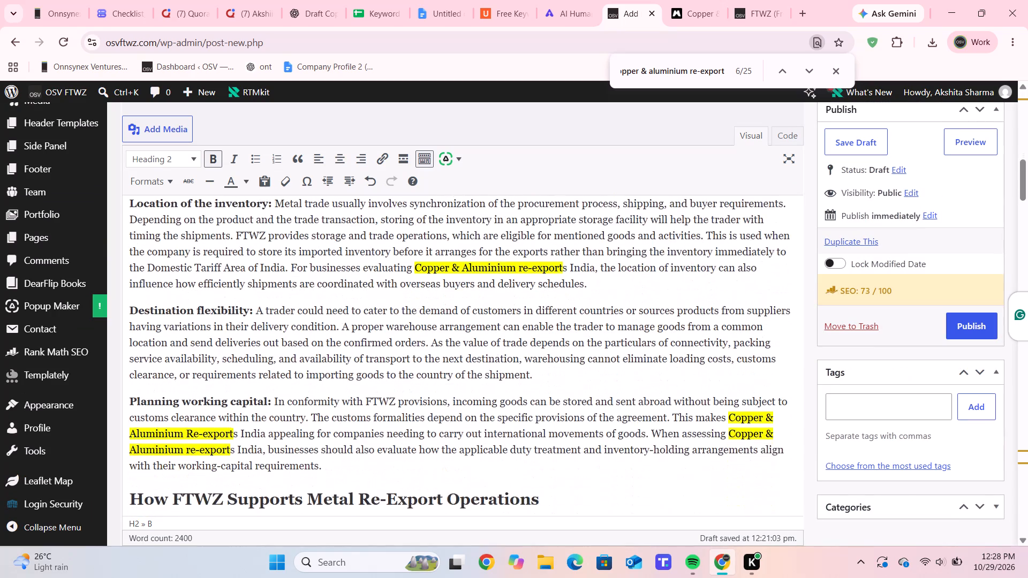
pyautogui.scroll(-3, 342, 343)
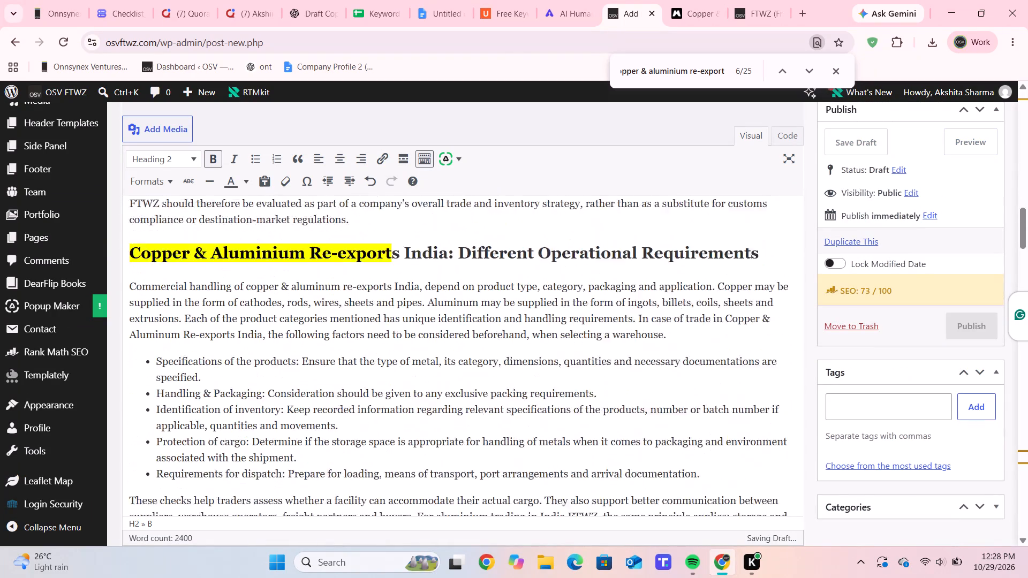
pyautogui.scroll(-8, 342, 343)
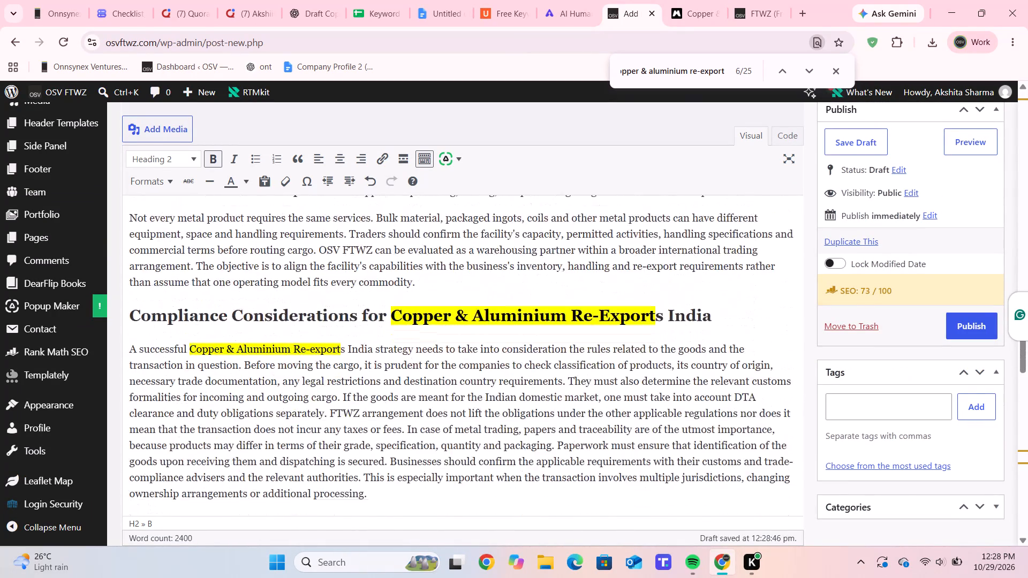
pyautogui.scroll(-3, 342, 343)
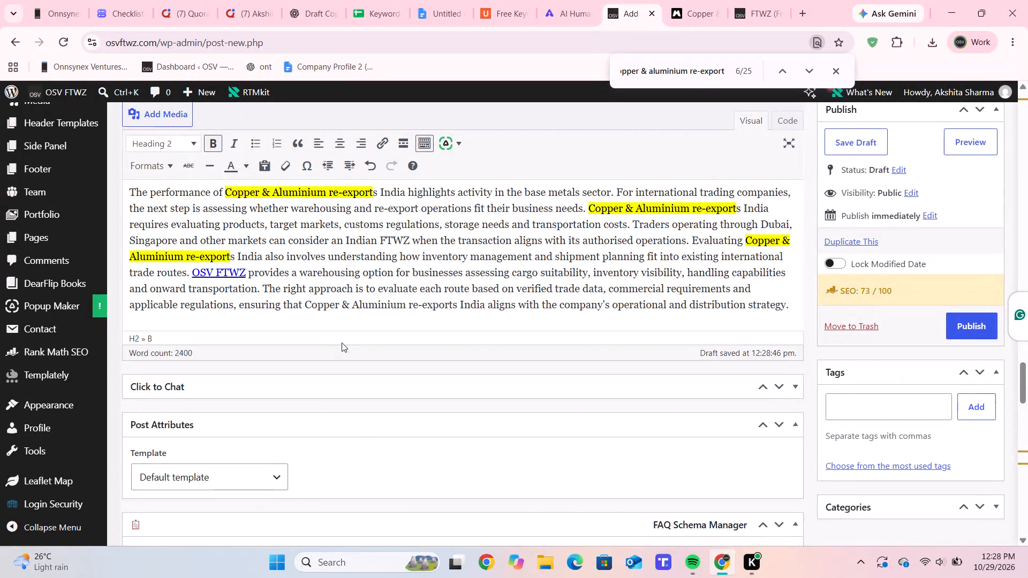
pyautogui.scroll(-2, 342, 343)
pyautogui.scroll(7, 342, 343)
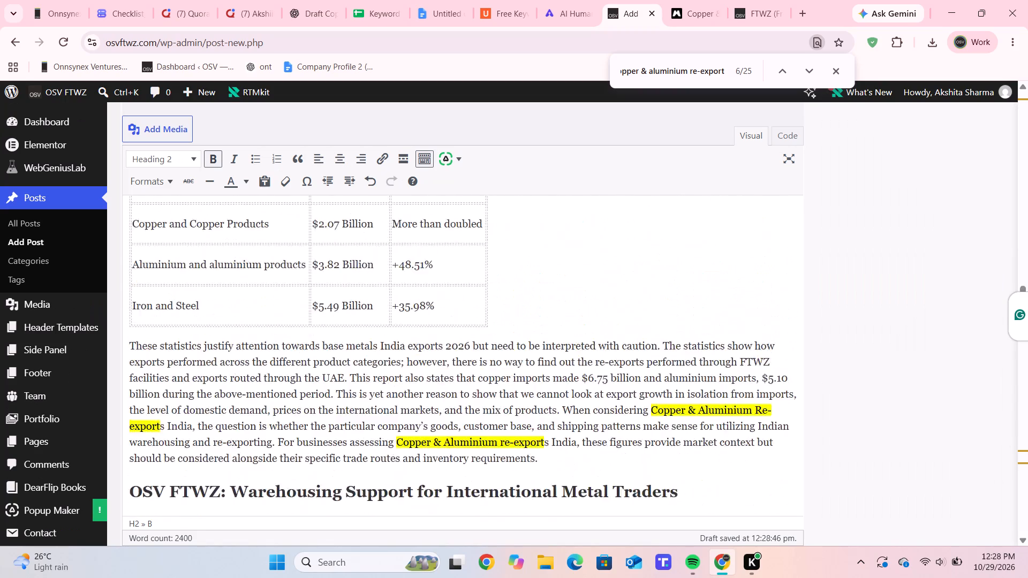
pyautogui.scroll(9, 342, 343)
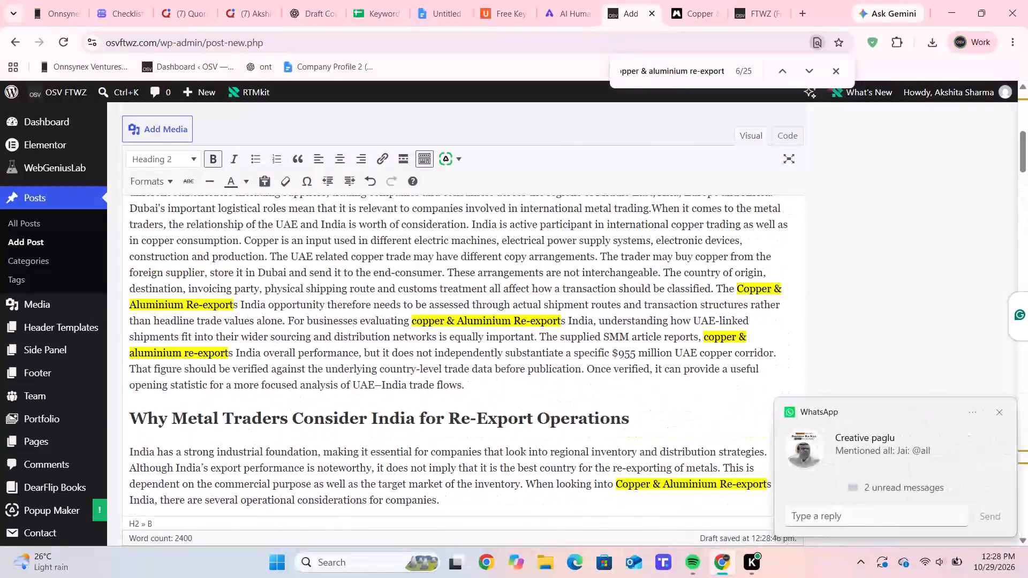
pyautogui.scroll(4, 342, 343)
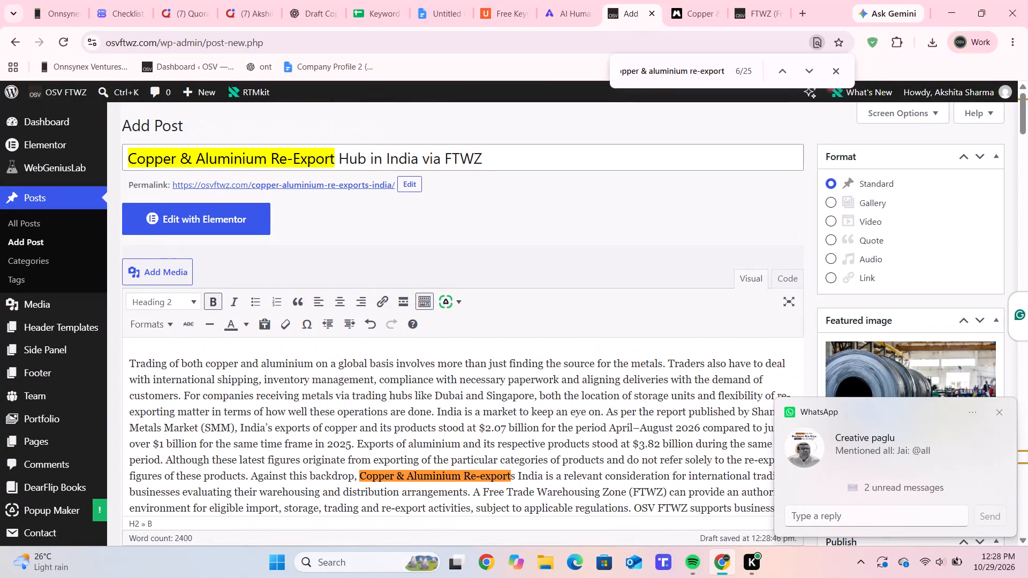
pyautogui.scroll(-4, 342, 343)
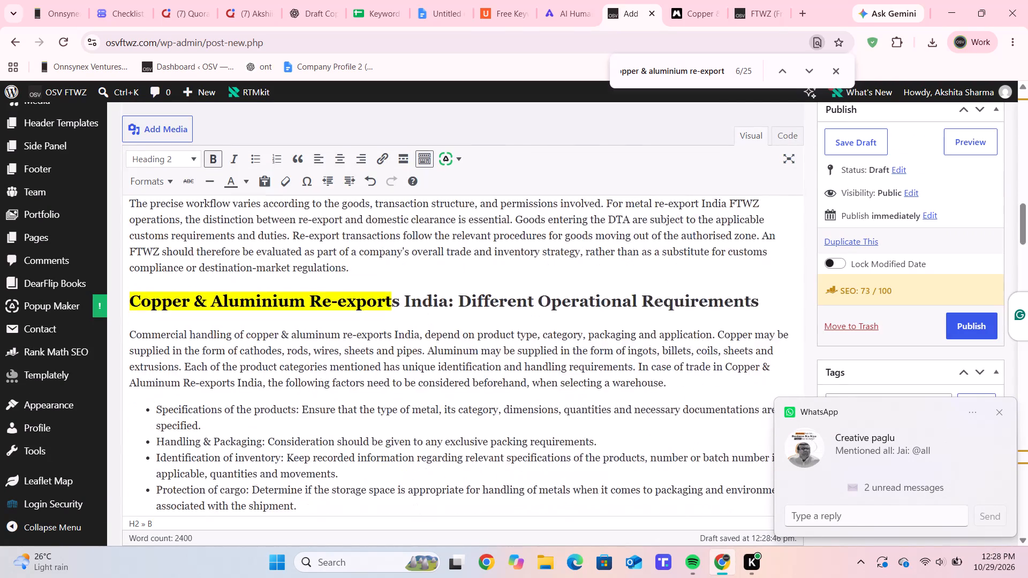
pyautogui.scroll(-3, 342, 343)
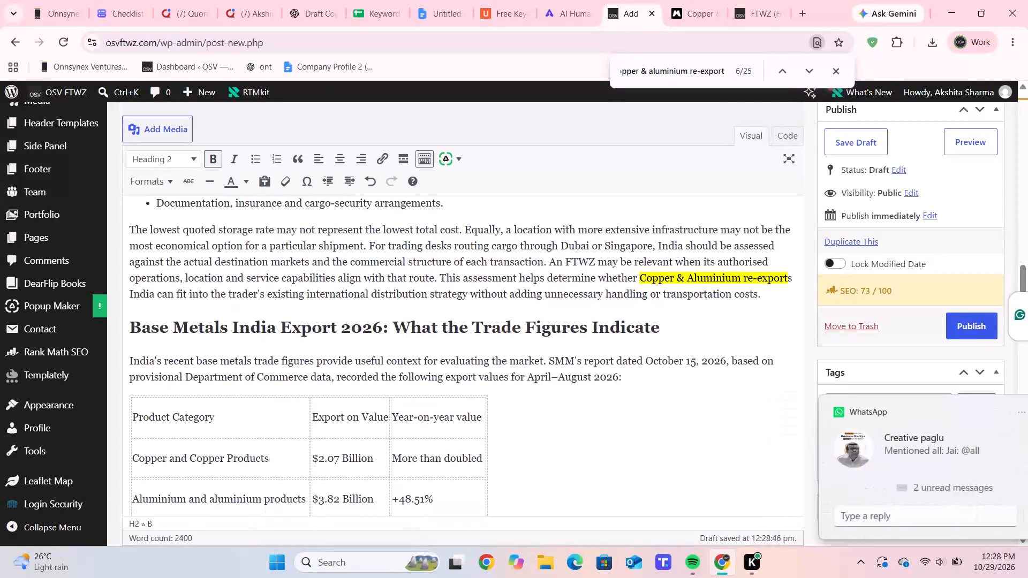
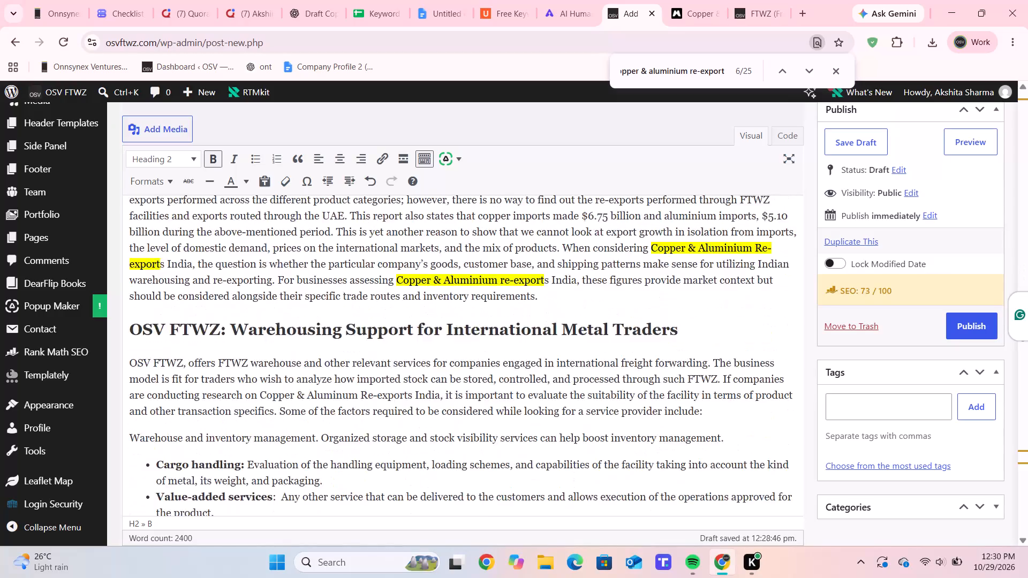
# Check the Basic SEO and Additional items in the post's Rank Math analysis for remaining errors.
pyautogui.scroll(-6, 342, 343)
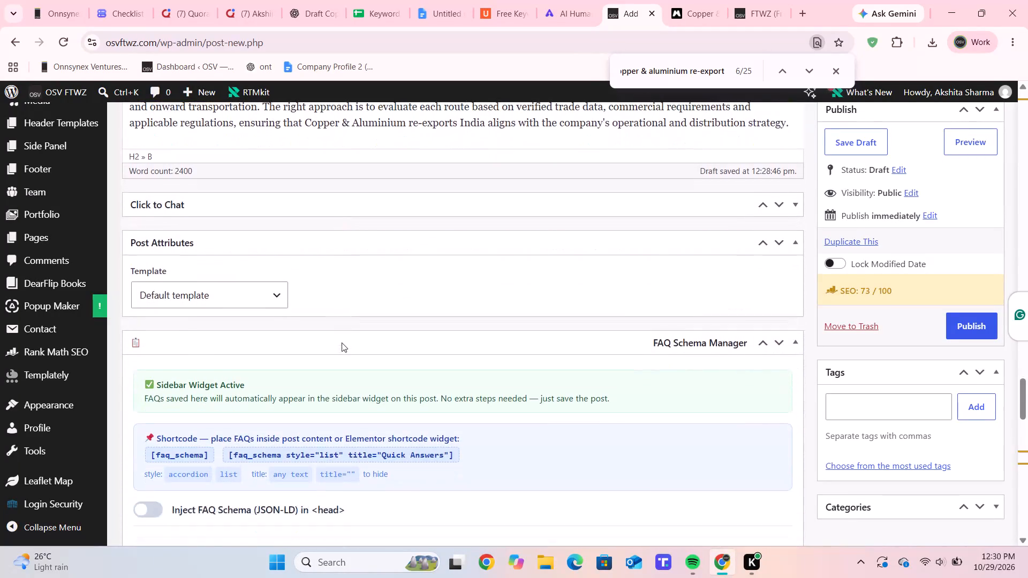
pyautogui.scroll(-9, 342, 343)
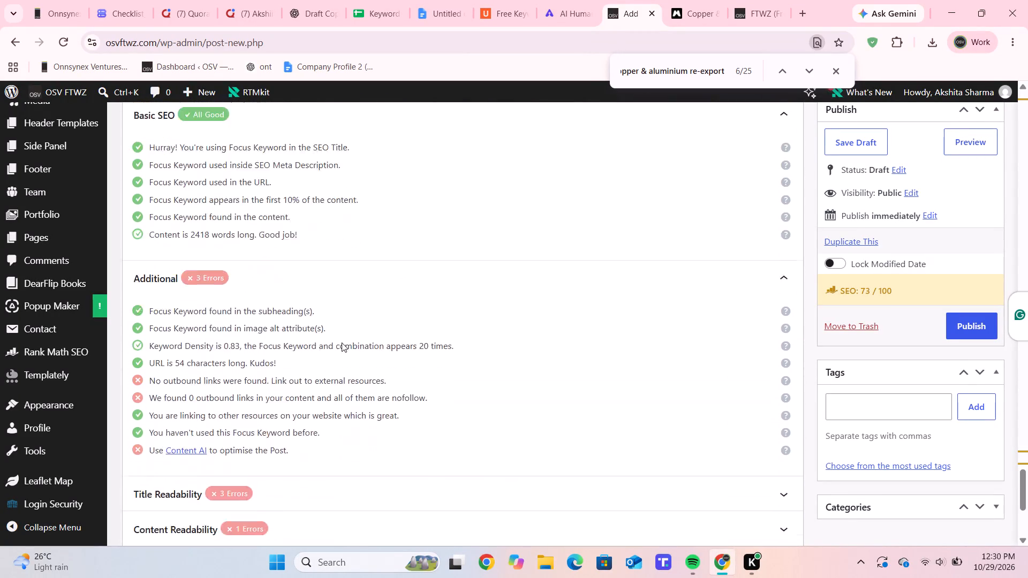
pyautogui.scroll(13, 342, 343)
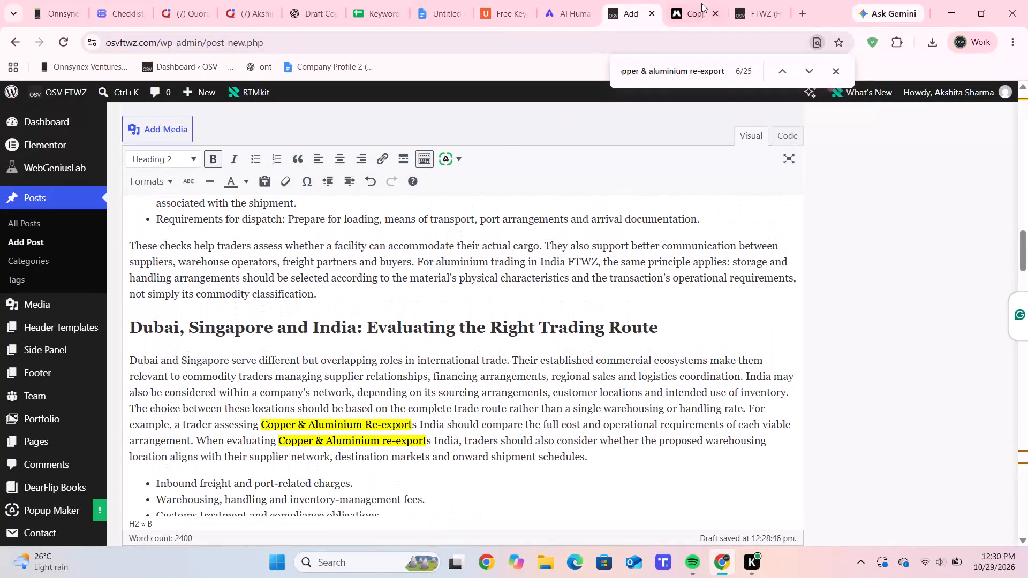
# Search Google for "OSV FTWZ" in a new tab and narrow the results to videos.
pyautogui.click(801, 4)
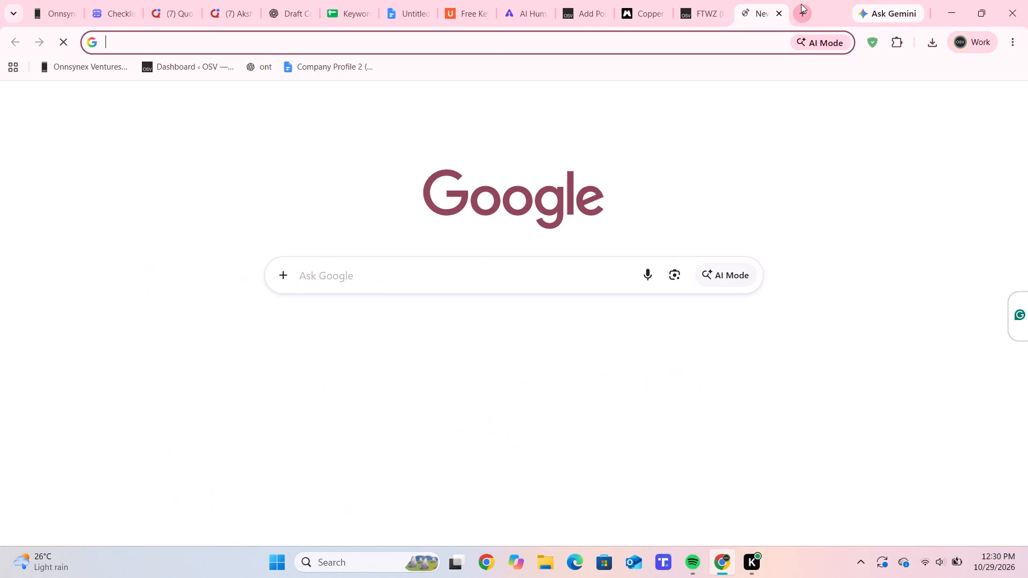
pyautogui.click(358, 285)
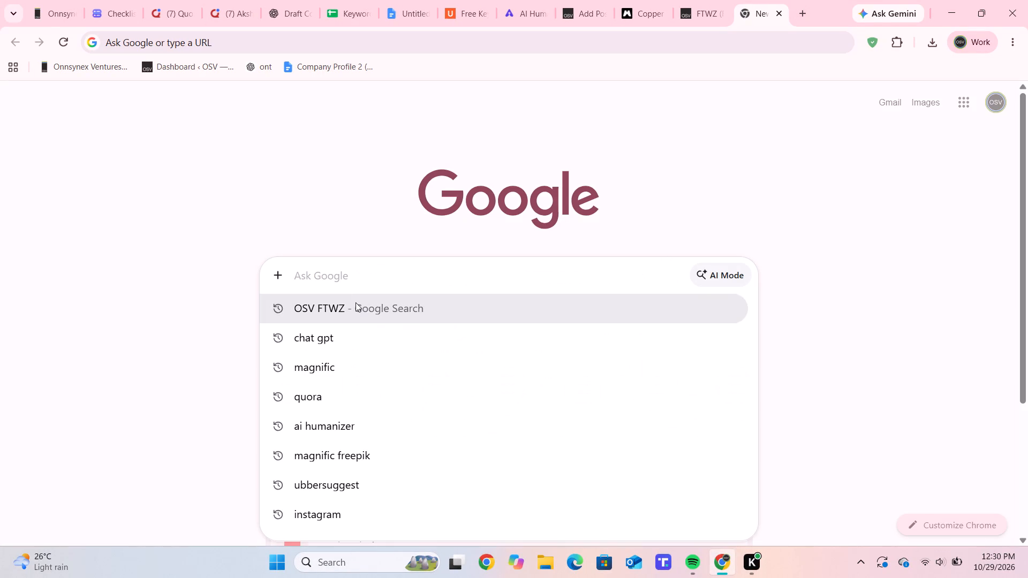
pyautogui.click(356, 305)
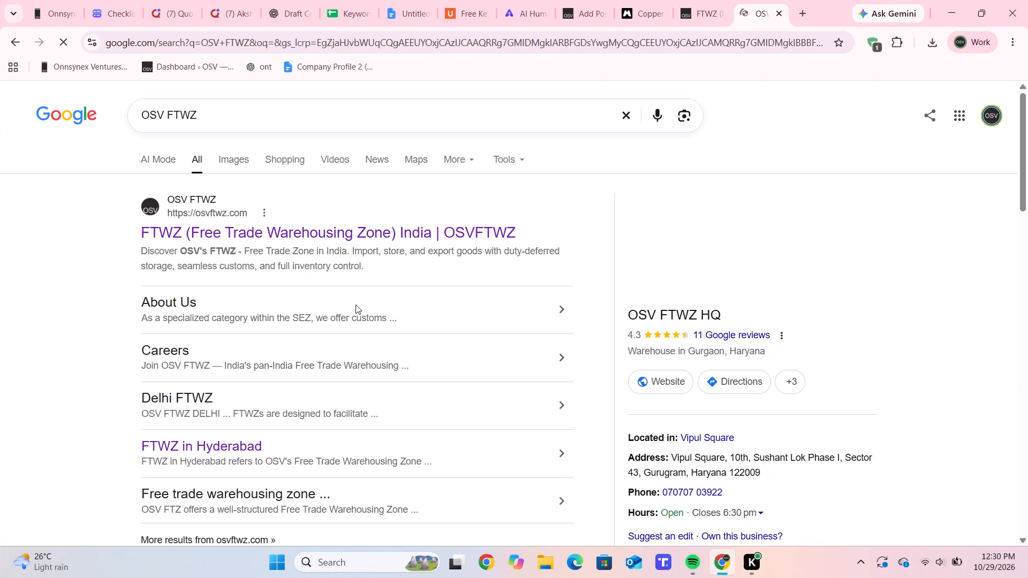
pyautogui.click(338, 153)
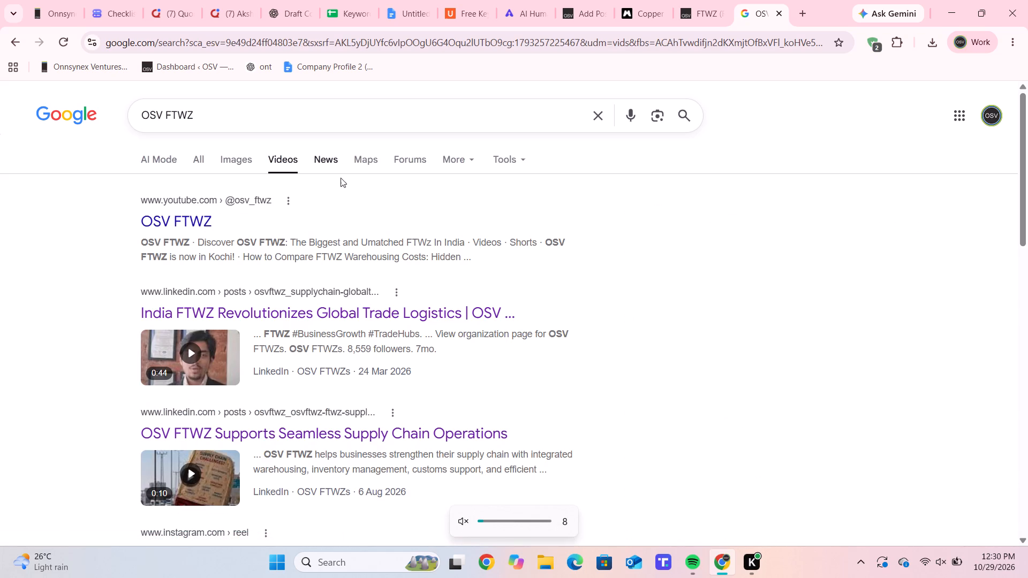
# Open the company's Instagram reel "Comparing FTWZ warehouse quotes?" from the video results and copy its link.
pyautogui.scroll(-4, 285, 381)
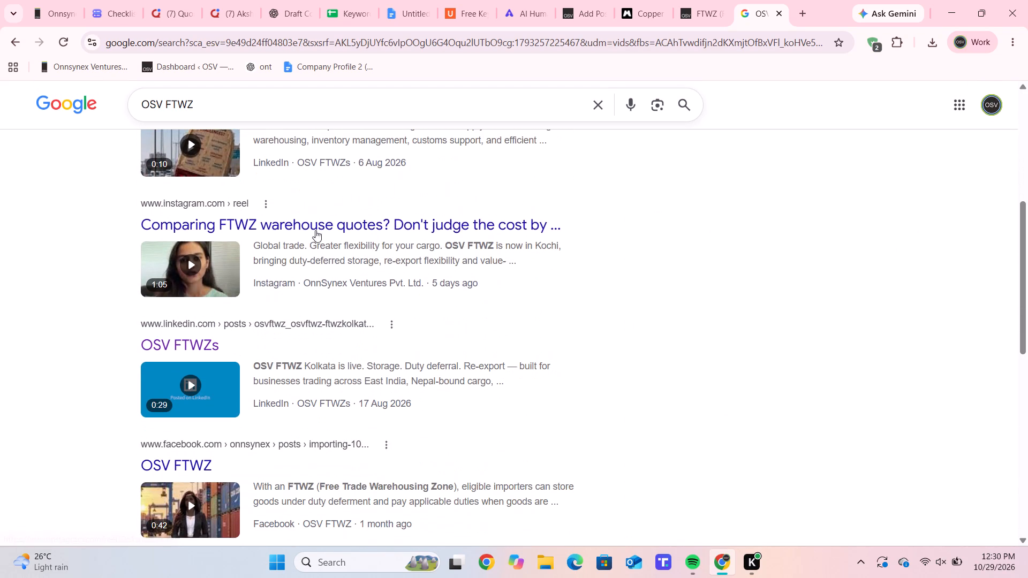
pyautogui.scroll(-2, 315, 230)
pyautogui.scroll(-2, 223, 524)
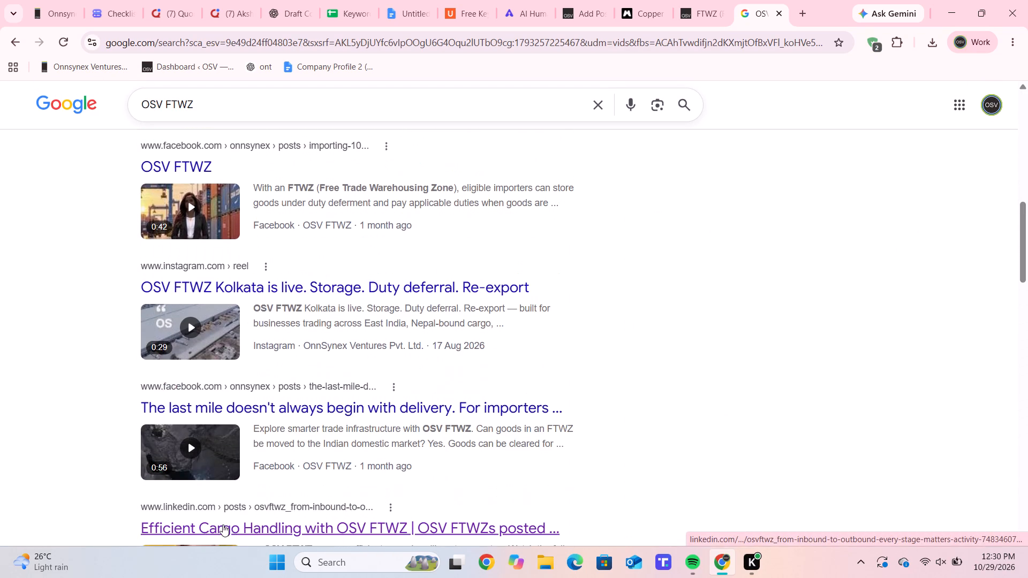
pyautogui.scroll(-3, 223, 524)
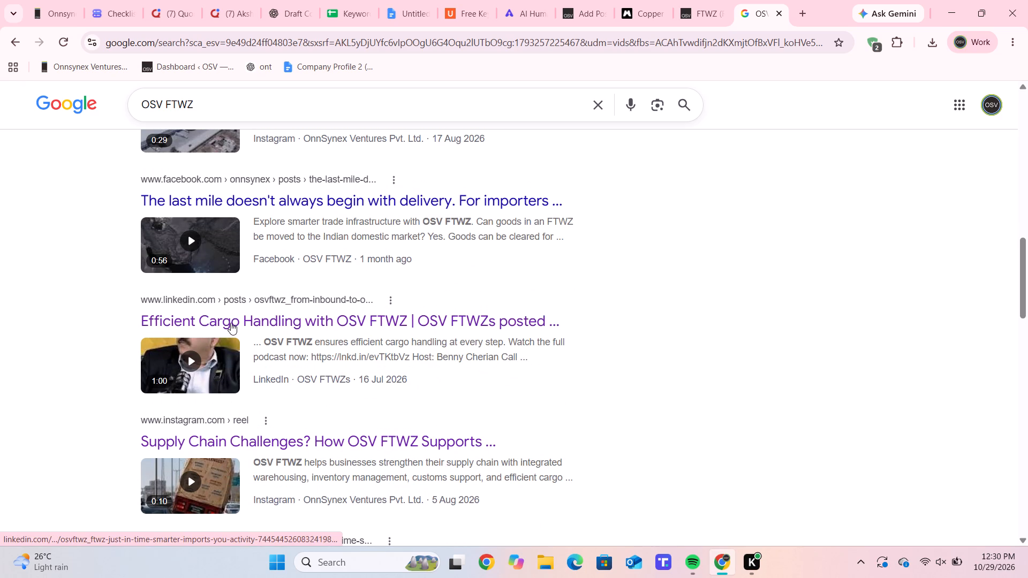
pyautogui.scroll(9, 231, 323)
pyautogui.scroll(-4, 231, 323)
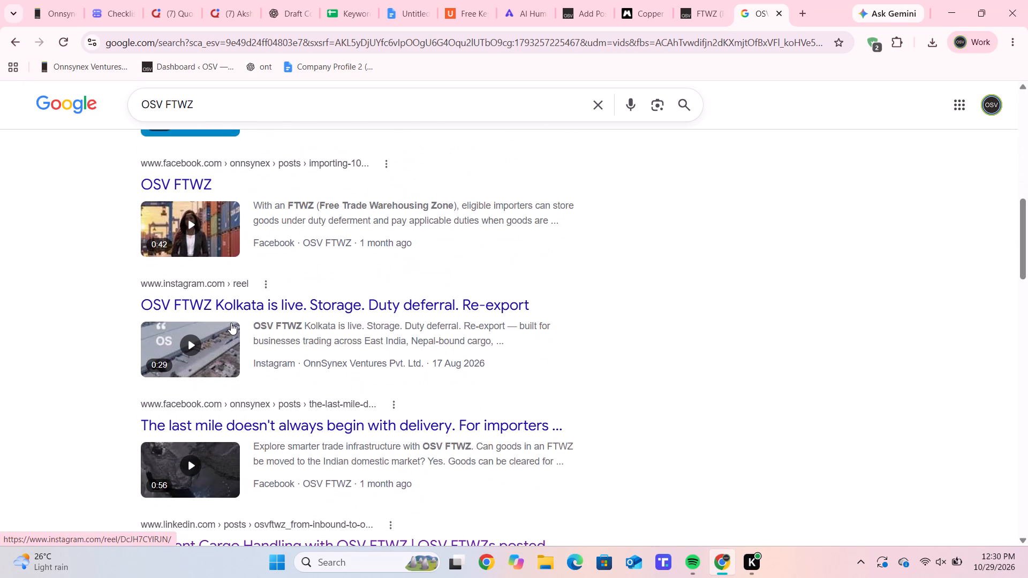
pyautogui.scroll(5, 231, 323)
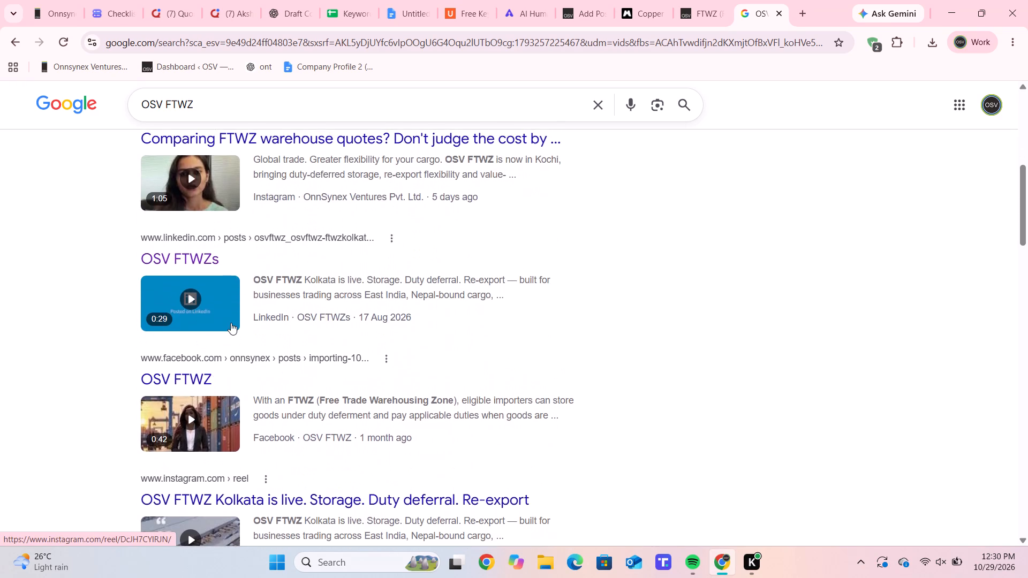
pyautogui.scroll(5, 231, 323)
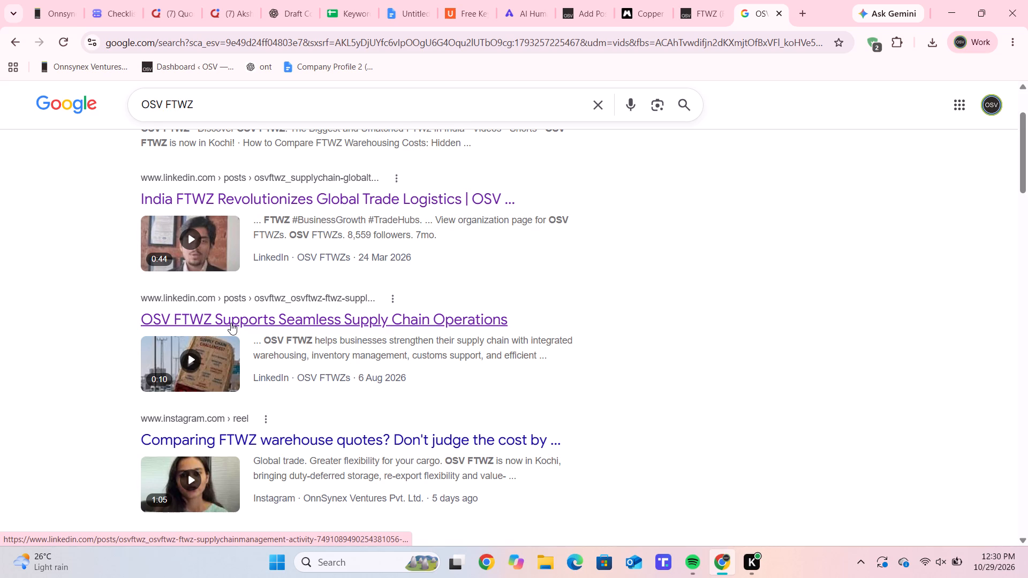
pyautogui.scroll(3, 231, 323)
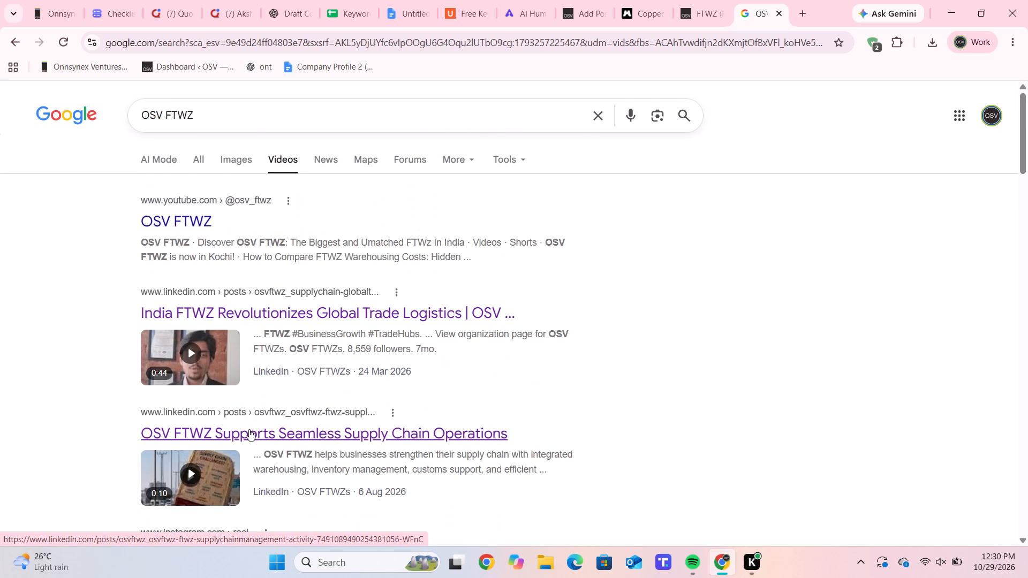
pyautogui.scroll(-3, 249, 429)
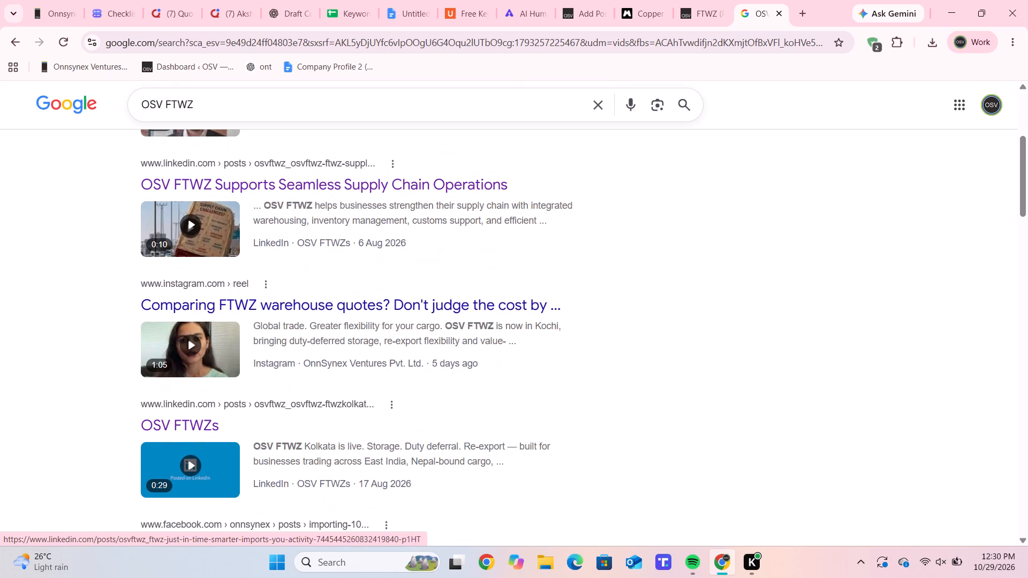
pyautogui.click(274, 309)
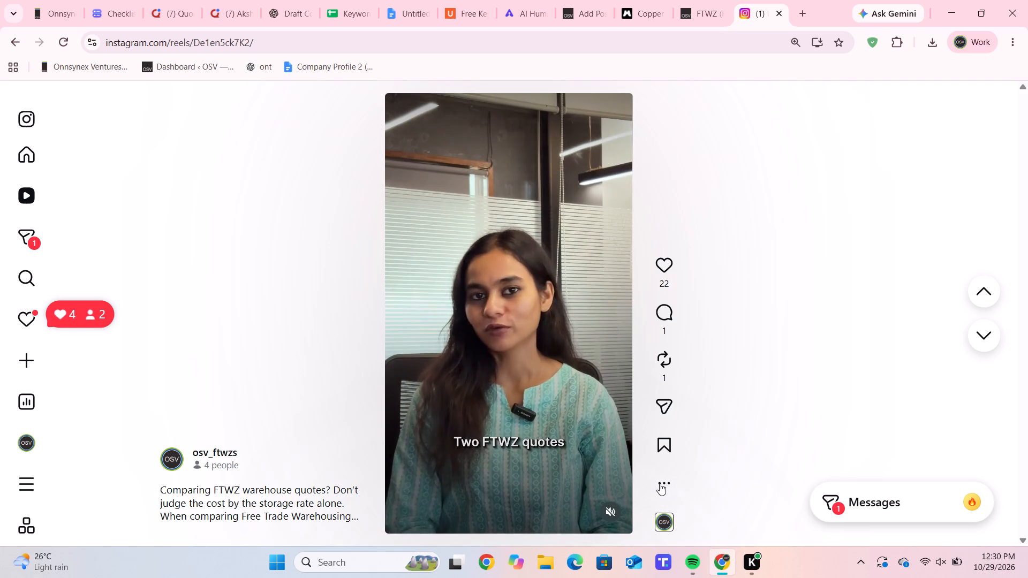
pyautogui.click(660, 483)
pyautogui.click(694, 379)
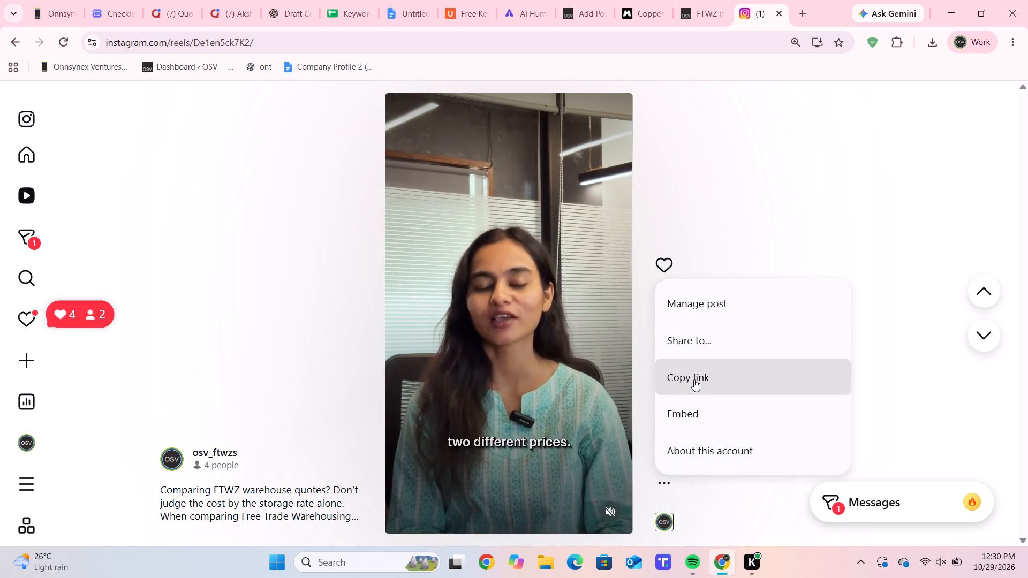
# In the draft post, link "FTWZ warehouse" to the copied reel address, in the first sentence under "OSV FTWZ: Warehousing Support for International Metal Traders".
pyautogui.click(689, 10)
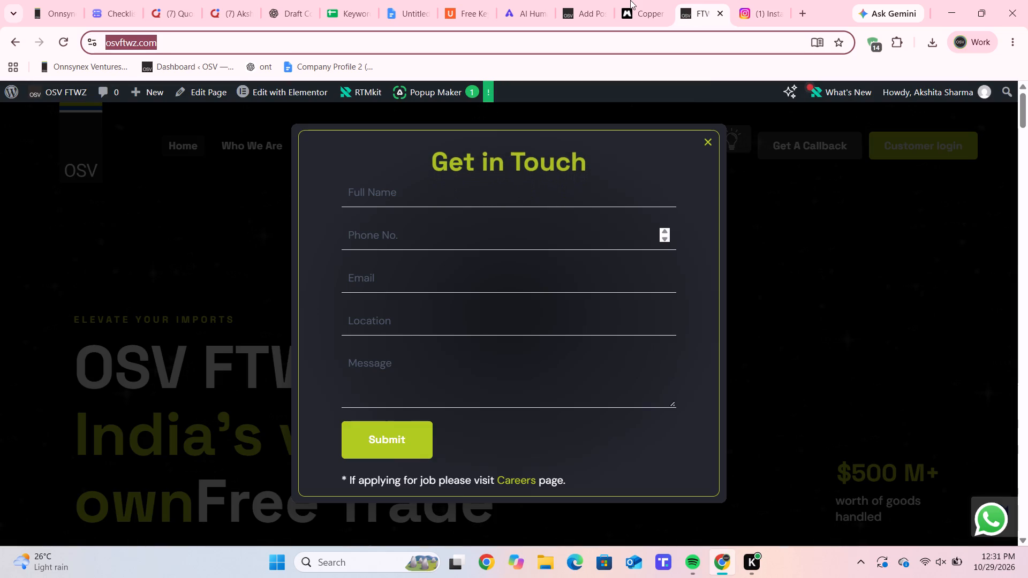
pyautogui.click(598, 0)
pyautogui.scroll(-4, 493, 357)
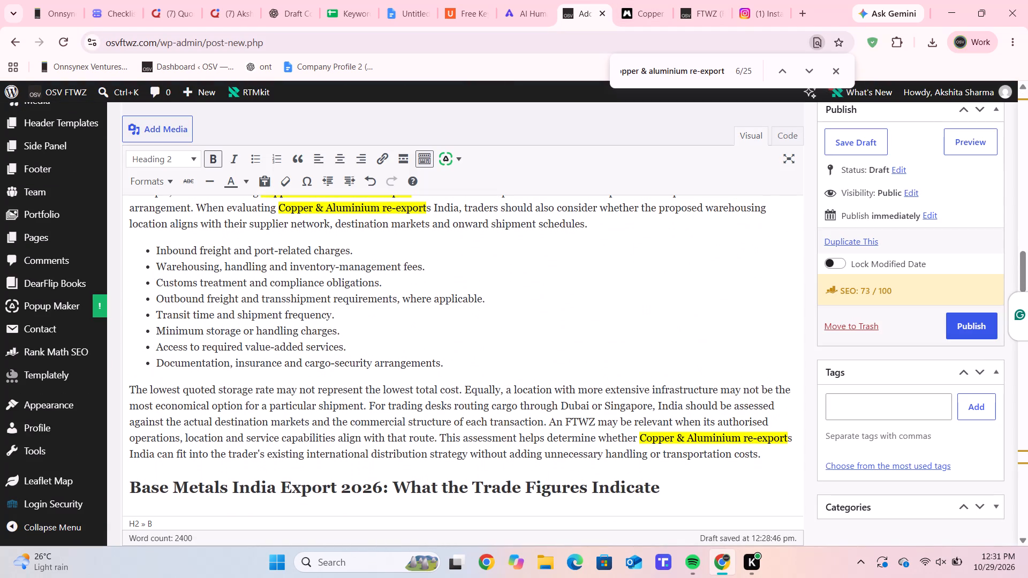
pyautogui.scroll(-8, 493, 357)
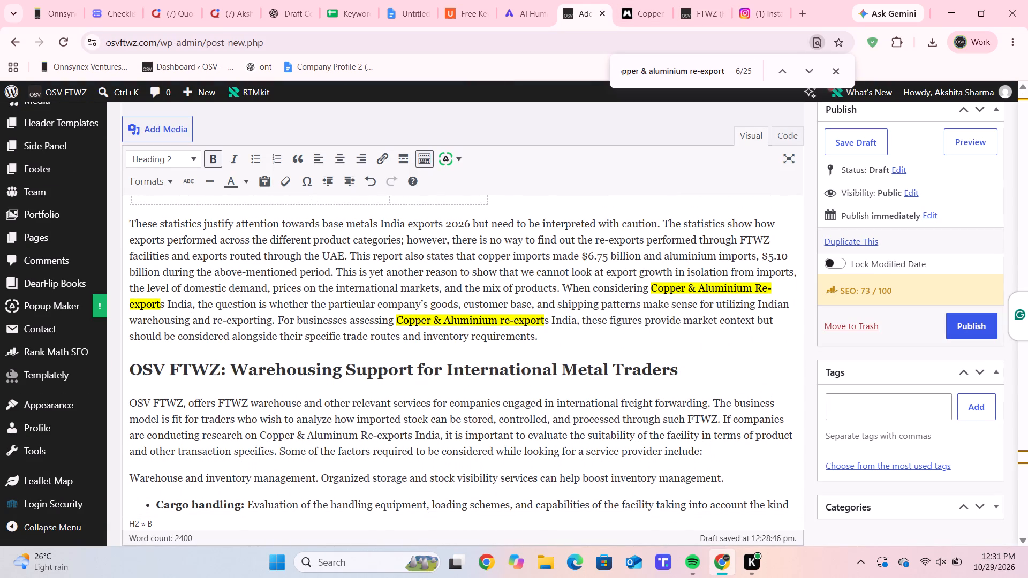
pyautogui.moveTo(217, 399); pyautogui.dragTo(294, 405)
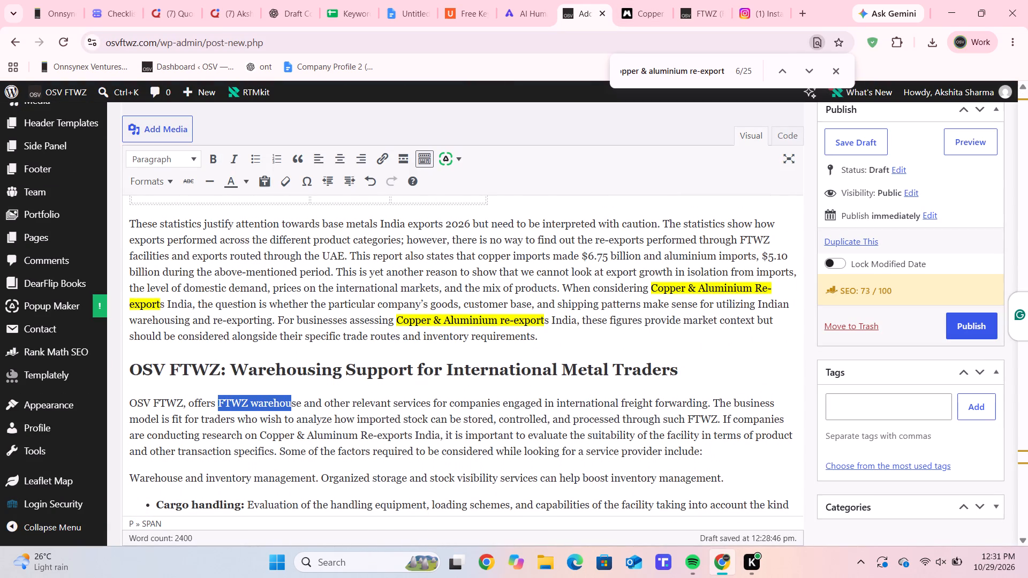
pyautogui.moveTo(294, 405); pyautogui.dragTo(300, 406)
pyautogui.click(381, 158)
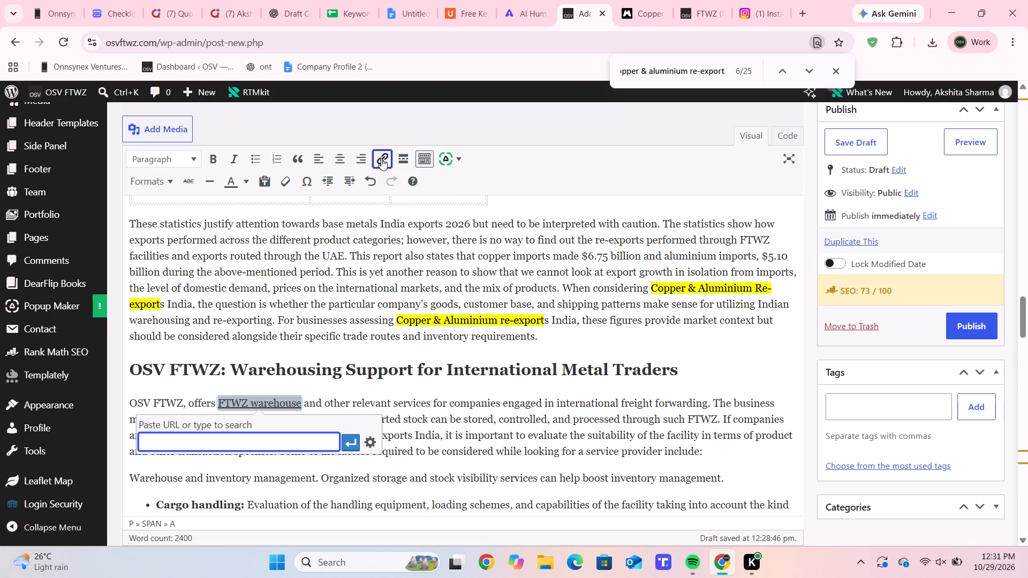
pyautogui.hotkey('ctrl', 'v')
pyautogui.press('Return')
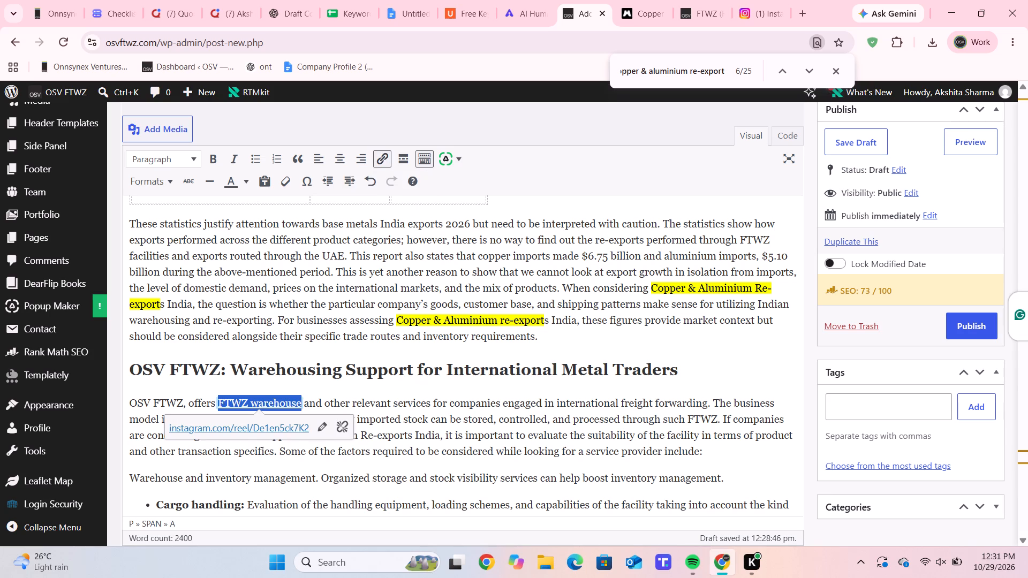
pyautogui.click(400, 433)
# Review the Rank Math score and its Additional, Title Readability and Content Readability checks.
pyautogui.scroll(-8, 400, 433)
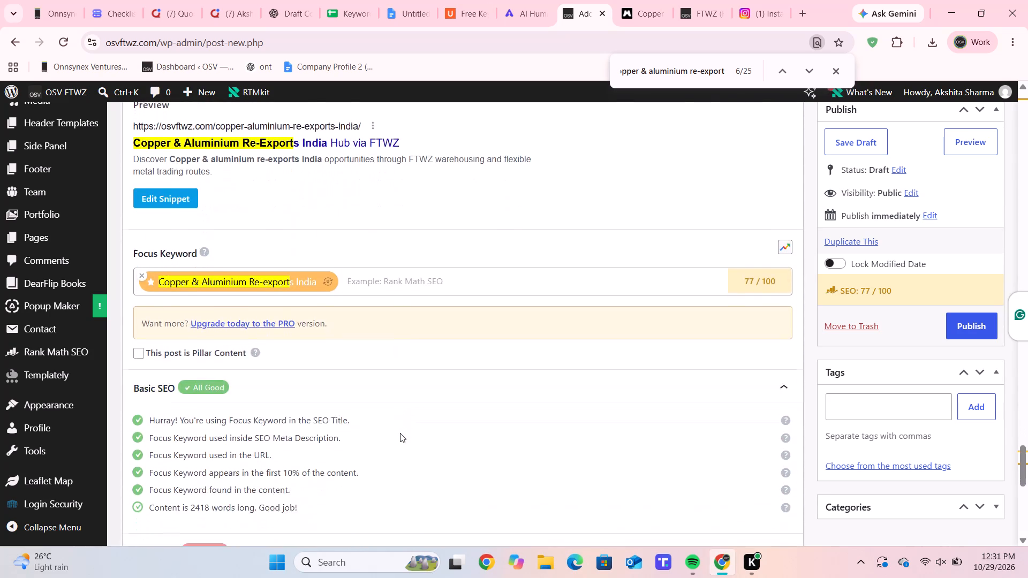
pyautogui.scroll(-1, 400, 433)
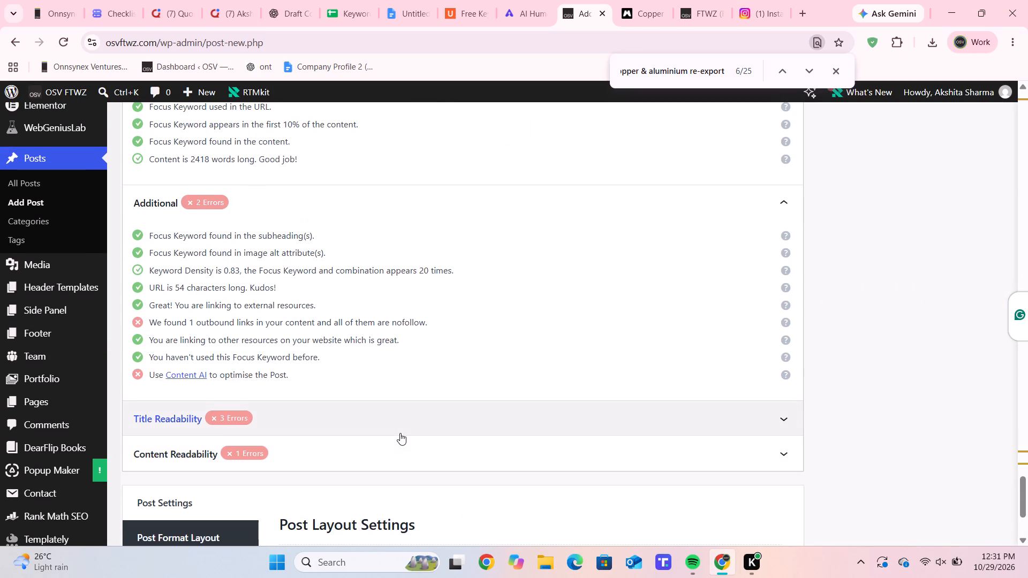
pyautogui.scroll(-2, 400, 433)
pyautogui.click(400, 433)
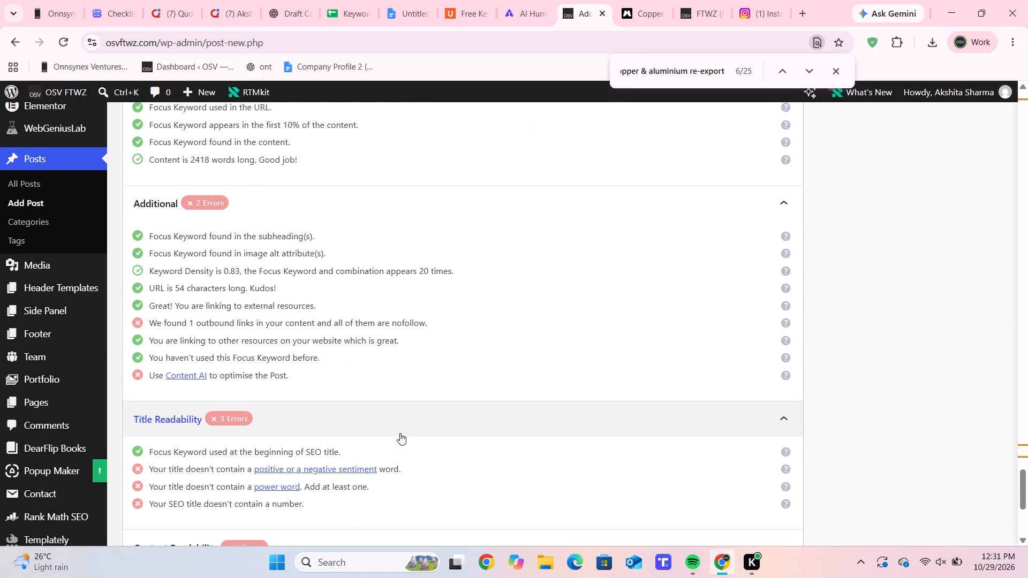
pyautogui.scroll(-2, 400, 486)
pyautogui.click(357, 365)
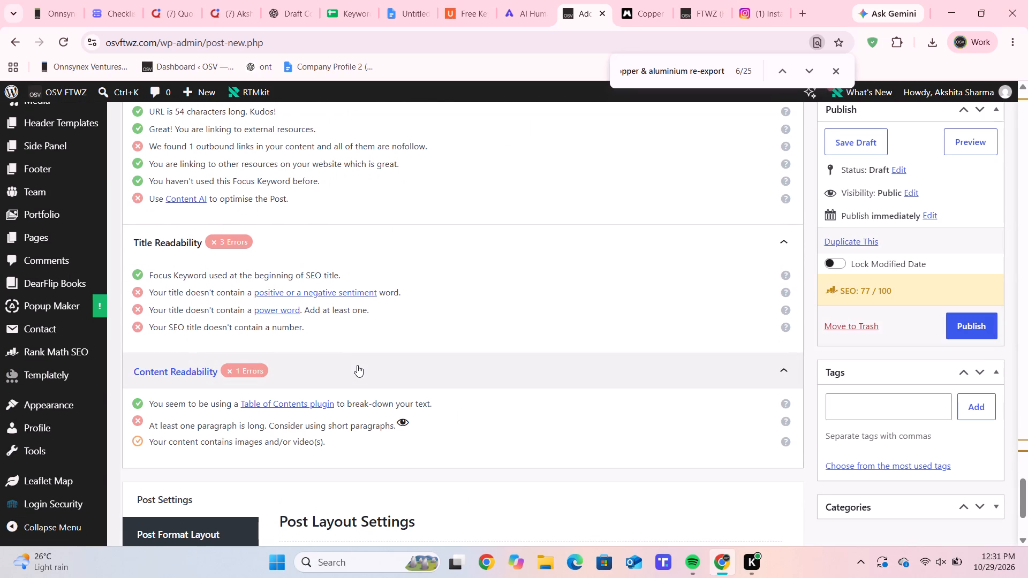
pyautogui.scroll(-1, 357, 365)
# Set the post's publish time to 12:35 on Oct 29, 2026.
pyautogui.scroll(12, 357, 365)
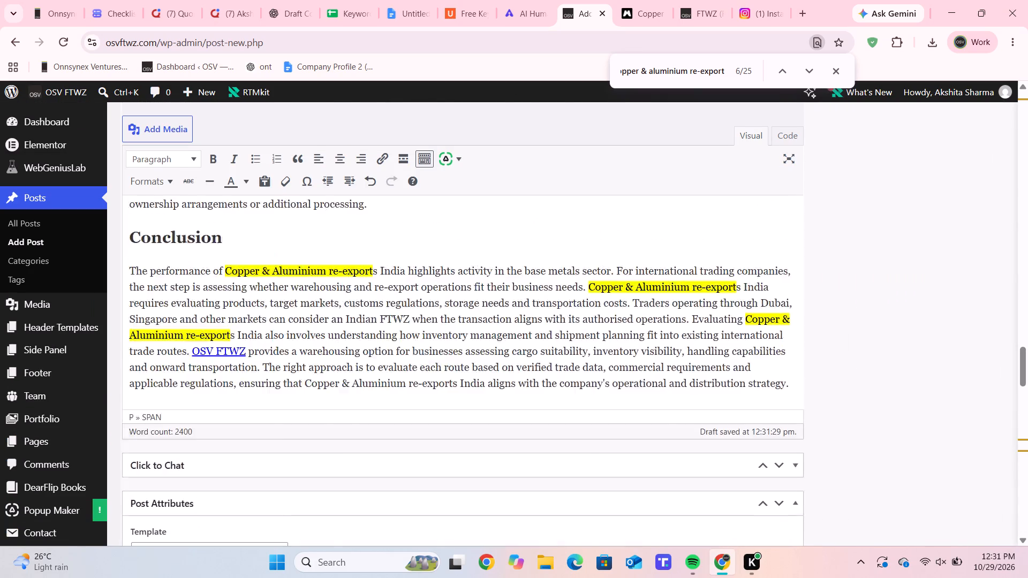
pyautogui.scroll(9, 357, 365)
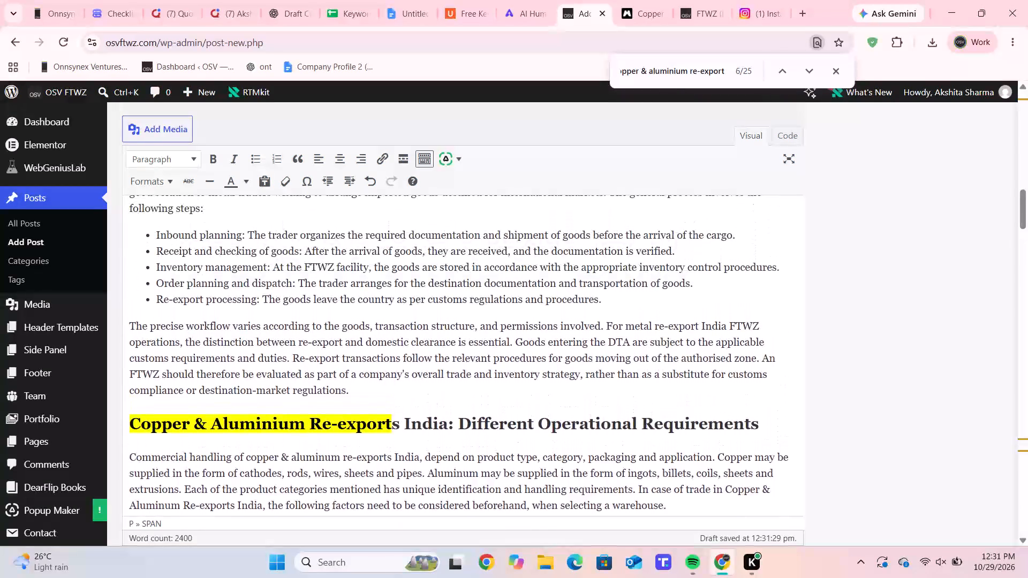
pyautogui.scroll(7, 357, 365)
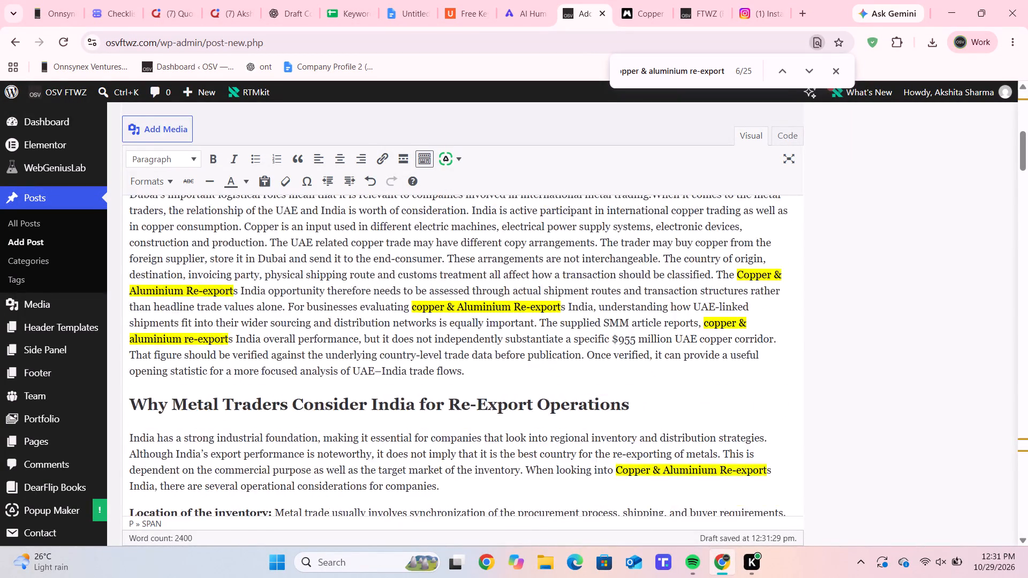
pyautogui.scroll(7, 357, 365)
pyautogui.scroll(-1, 664, 367)
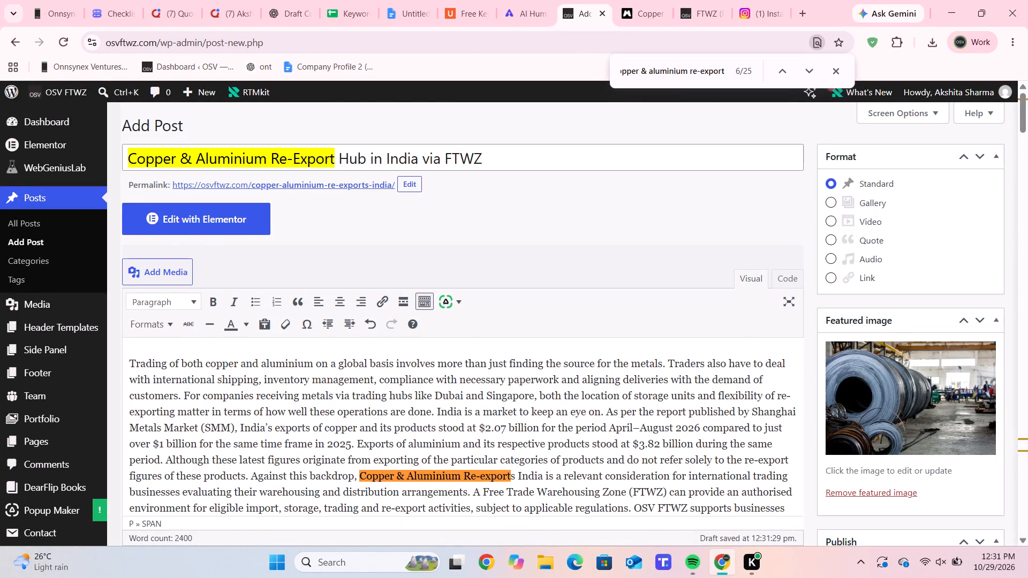
pyautogui.scroll(-1, 664, 367)
pyautogui.scroll(-1, 807, 406)
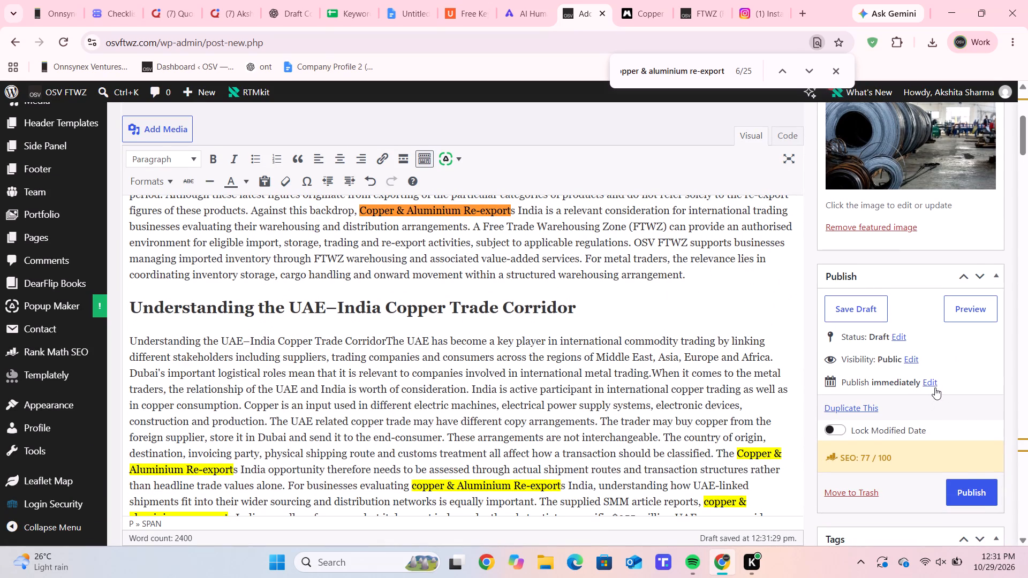
pyautogui.click(933, 386)
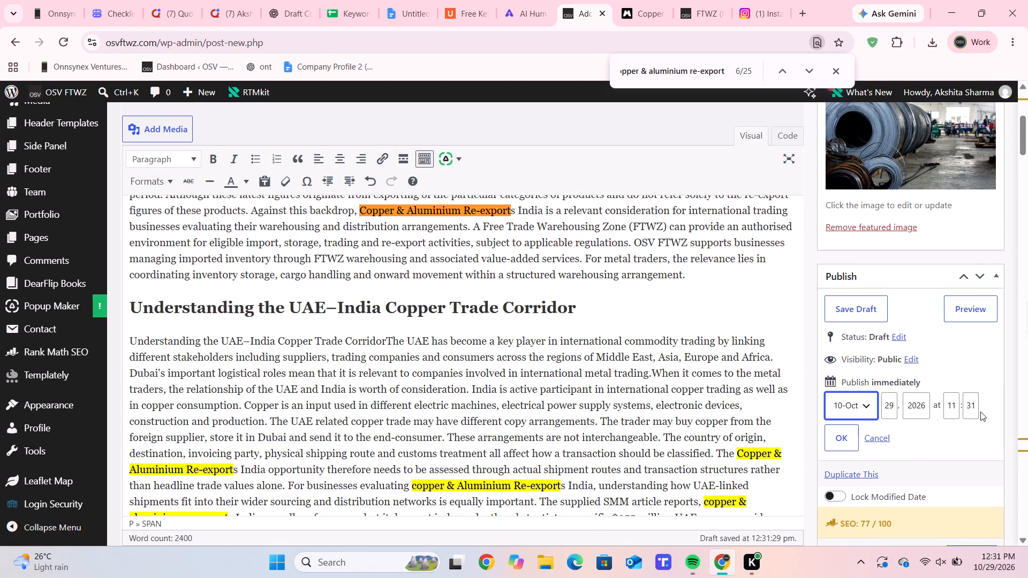
pyautogui.click(976, 406)
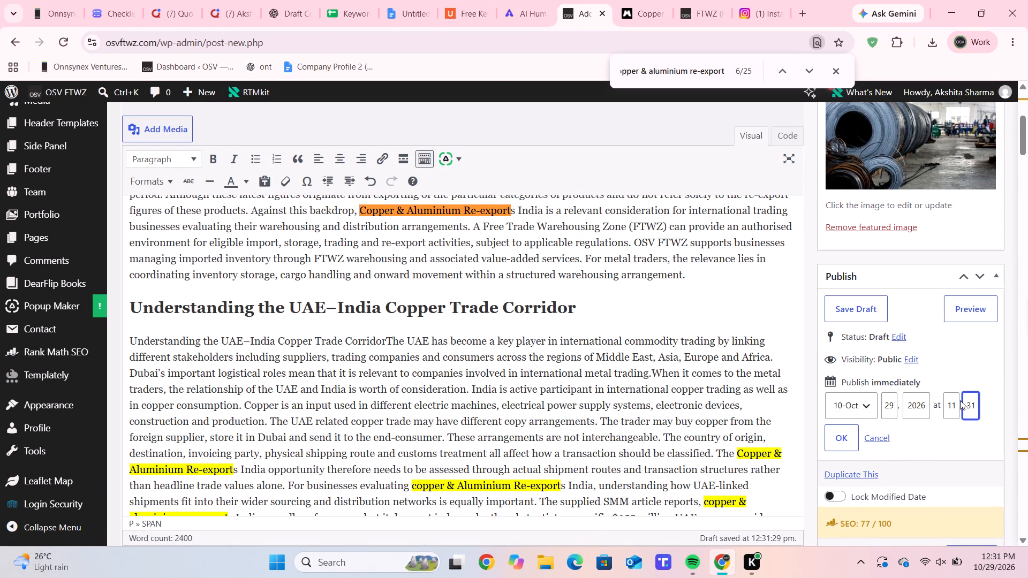
pyautogui.click(957, 399)
pyautogui.press('BackSpace')
pyautogui.press('2')
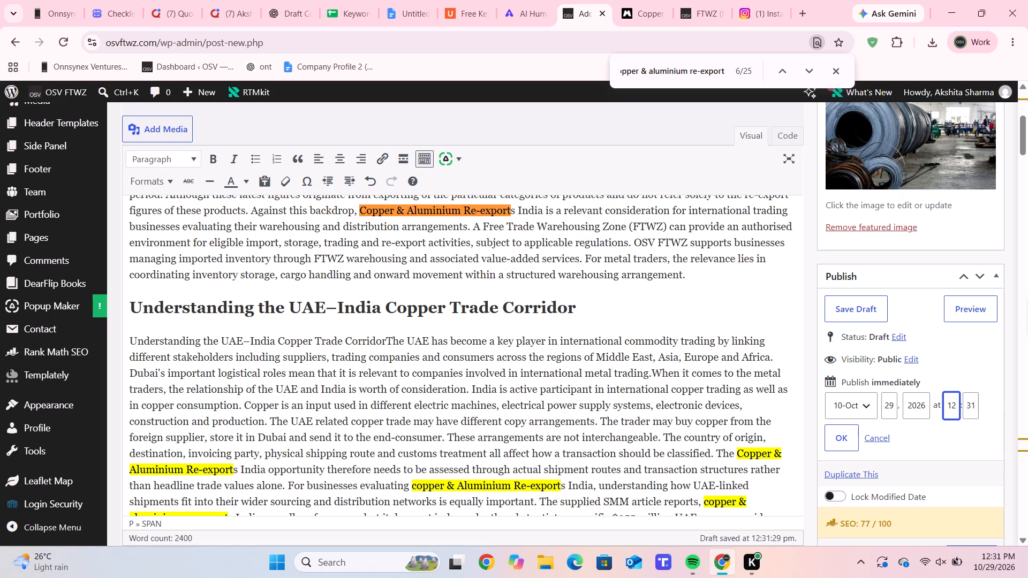
pyautogui.click(969, 398)
pyautogui.press('Right')
pyautogui.press('BackSpace')
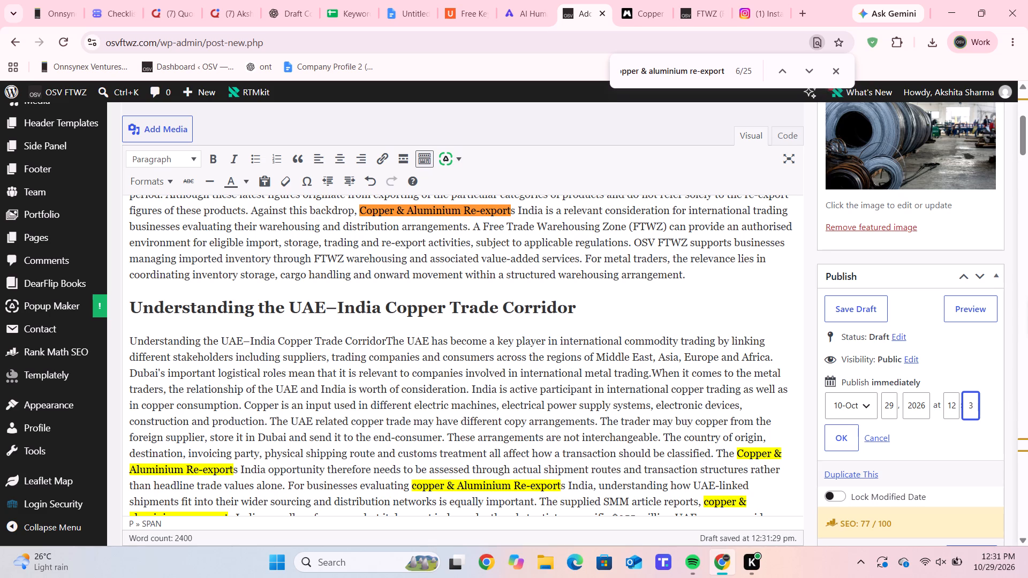
pyautogui.press('5')
pyautogui.click(840, 436)
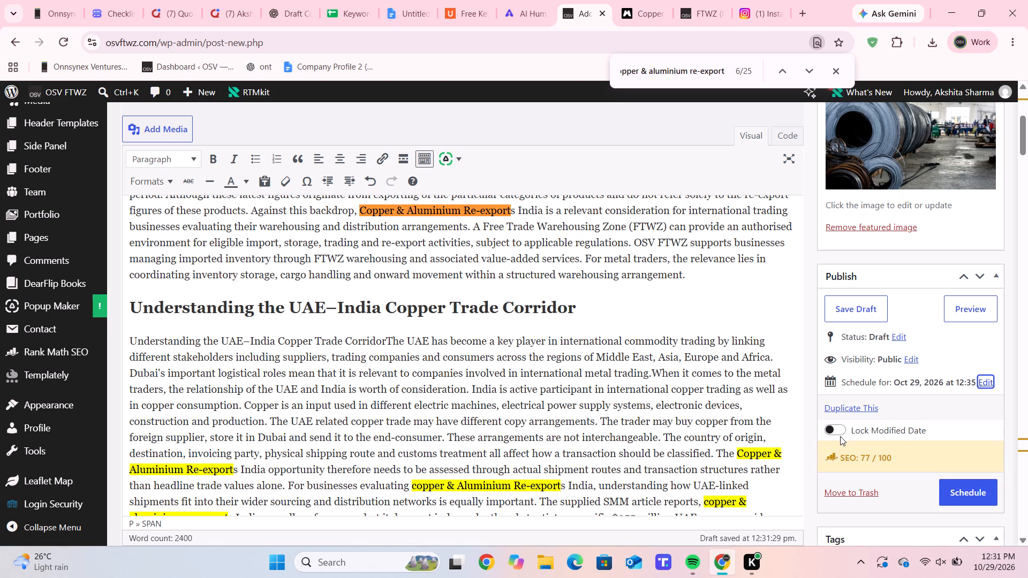
# Capture a screenshot of the Add Post page showing the title, permalink, introduction and featured image, and dismiss the capture notification.
pyautogui.scroll(8, 840, 436)
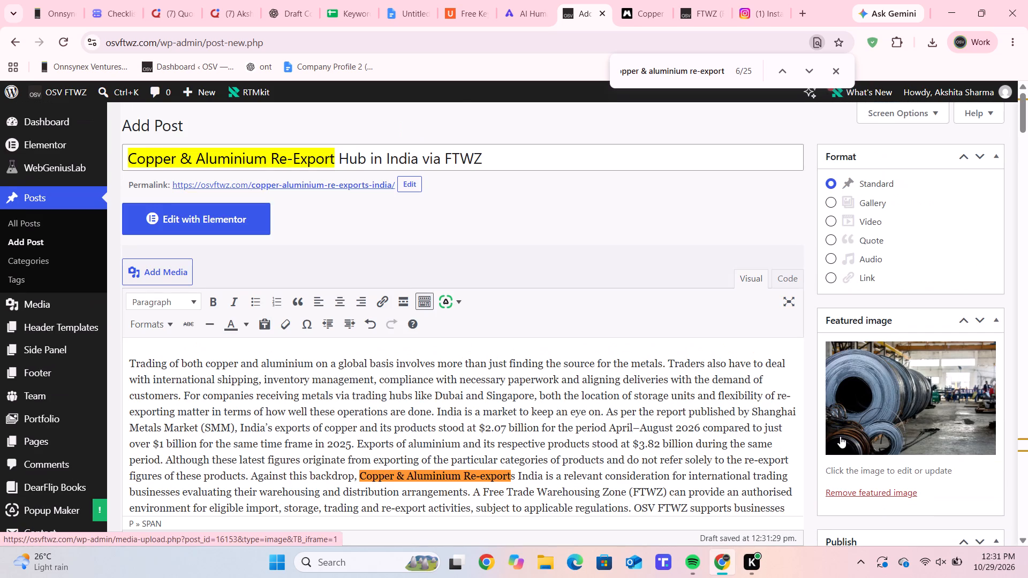
pyautogui.scroll(1, 840, 436)
pyautogui.press('shift+super+s')
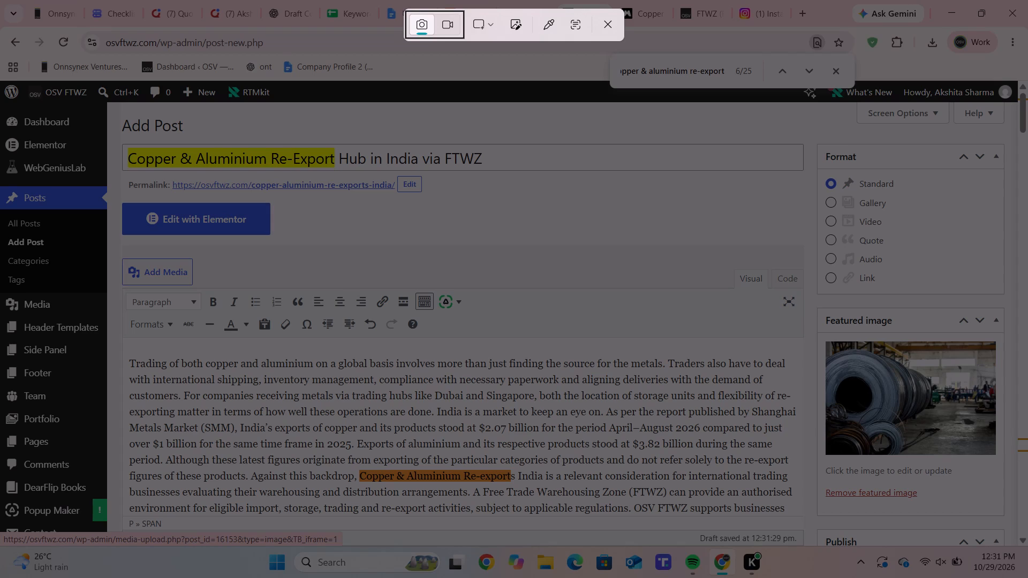
pyautogui.moveTo(106, 100); pyautogui.dragTo(1027, 576)
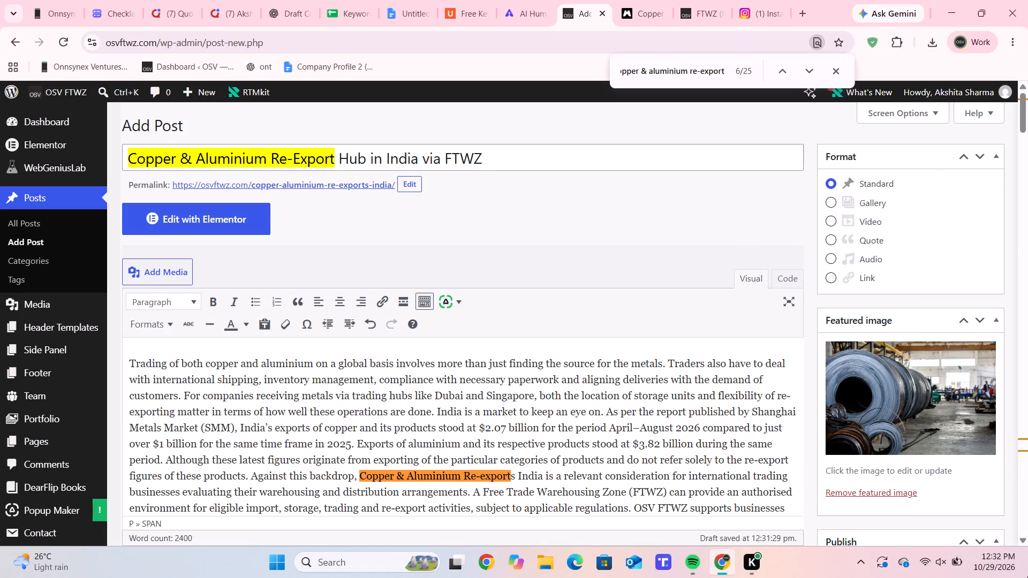
pyautogui.scroll(-4, 660, 346)
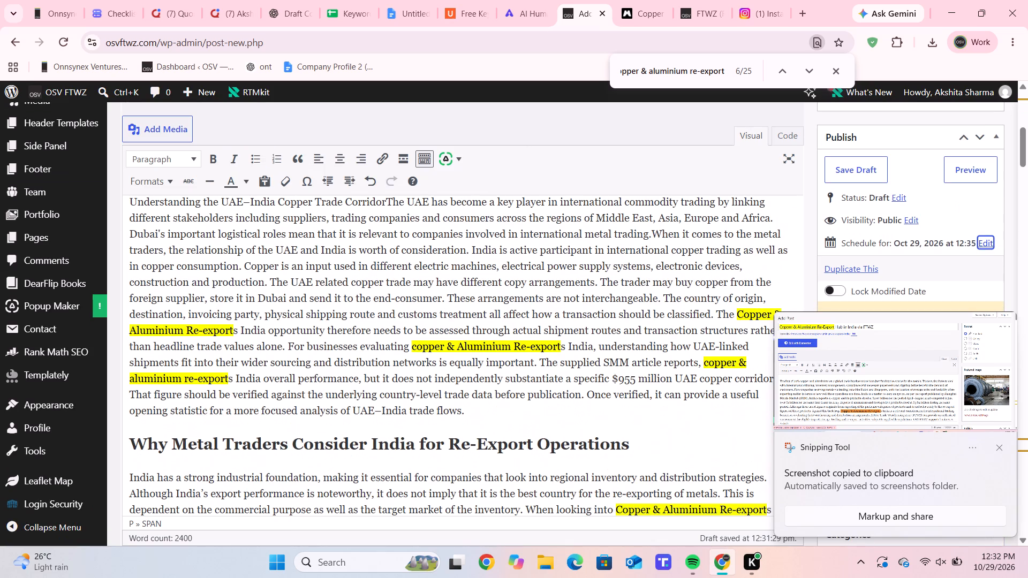
pyautogui.scroll(-1, 855, 217)
pyautogui.scroll(-1, 888, 263)
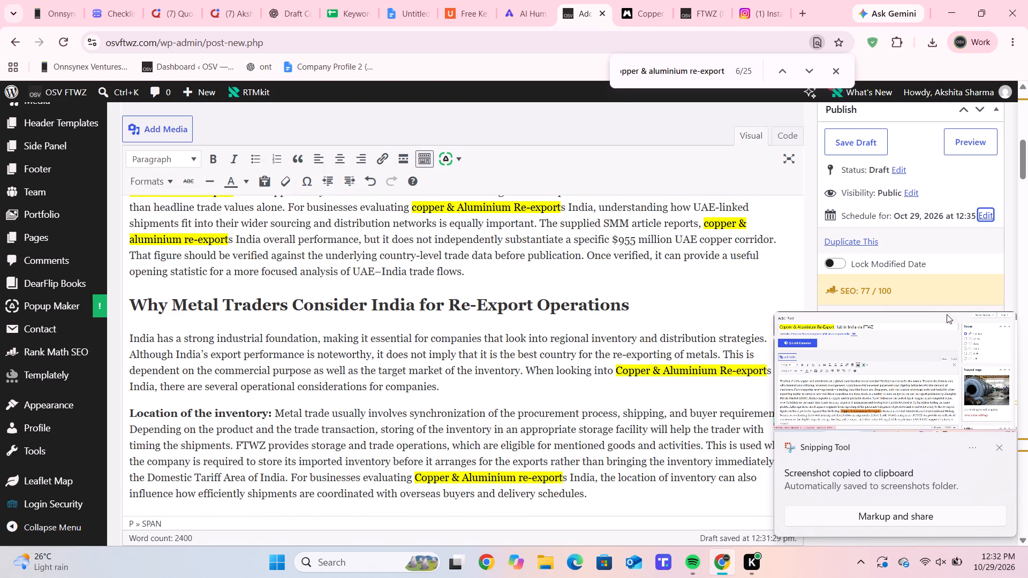
pyautogui.click(994, 456)
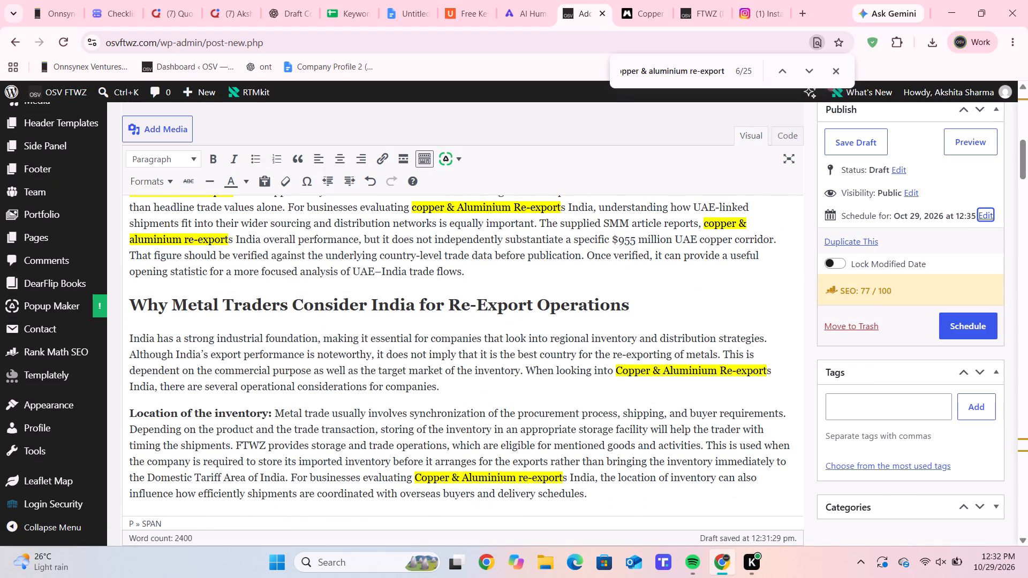
# Schedule the copper and aluminium re-export post for publication.
pyautogui.scroll(-3, 924, 398)
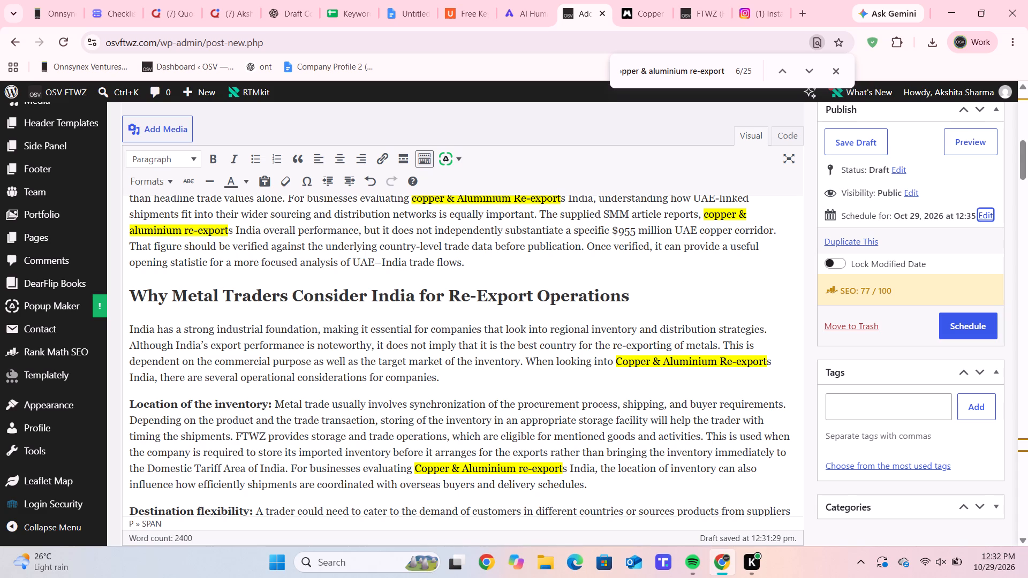
pyautogui.scroll(-1, 924, 398)
pyautogui.click(986, 325)
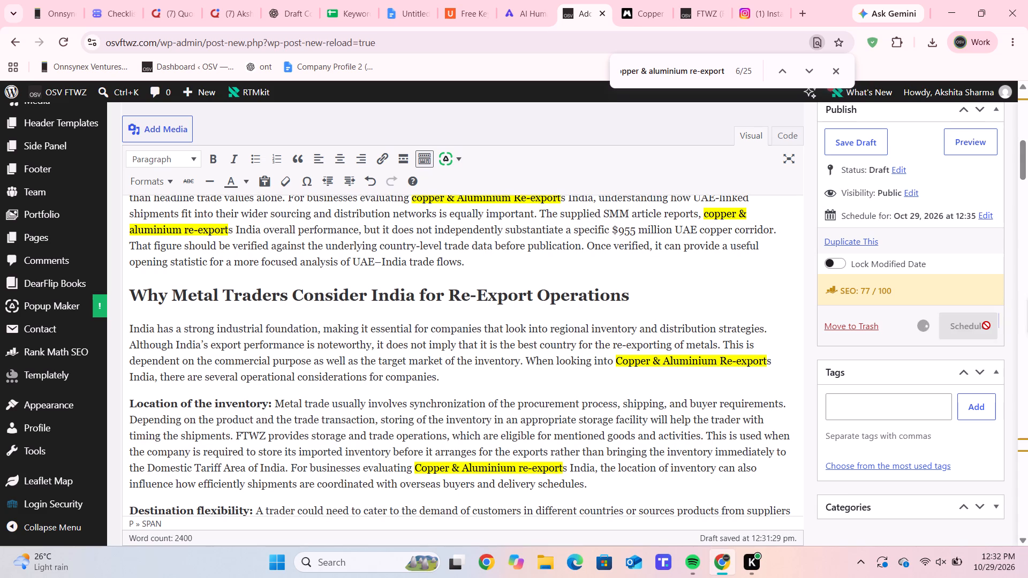
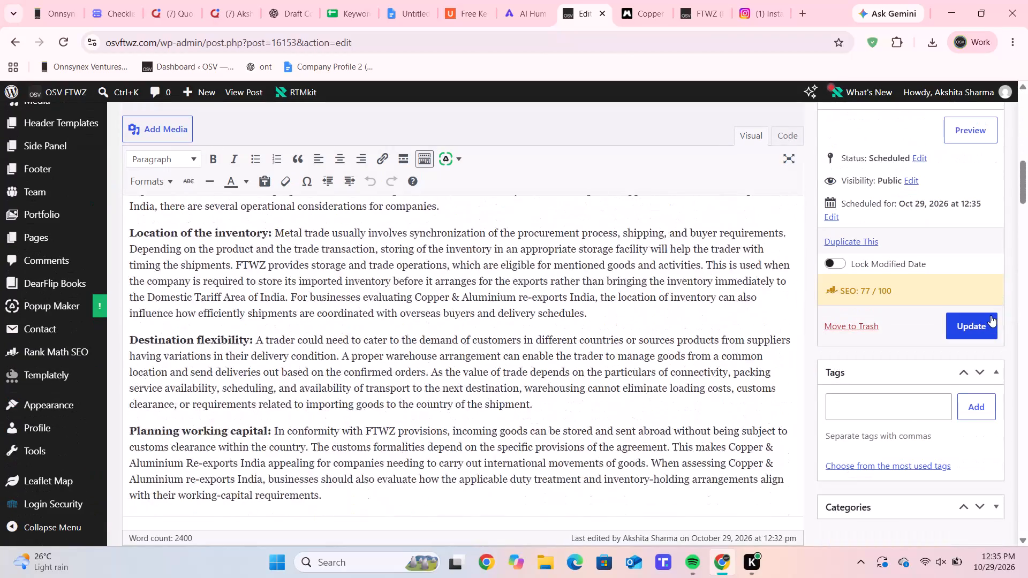
pyautogui.scroll(-12, 991, 315)
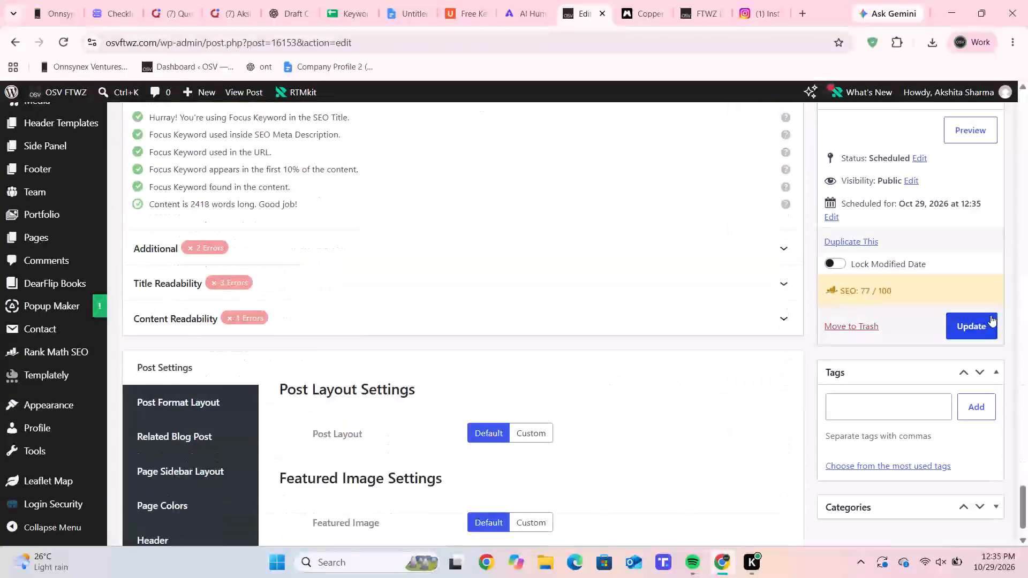
pyautogui.scroll(4, 991, 315)
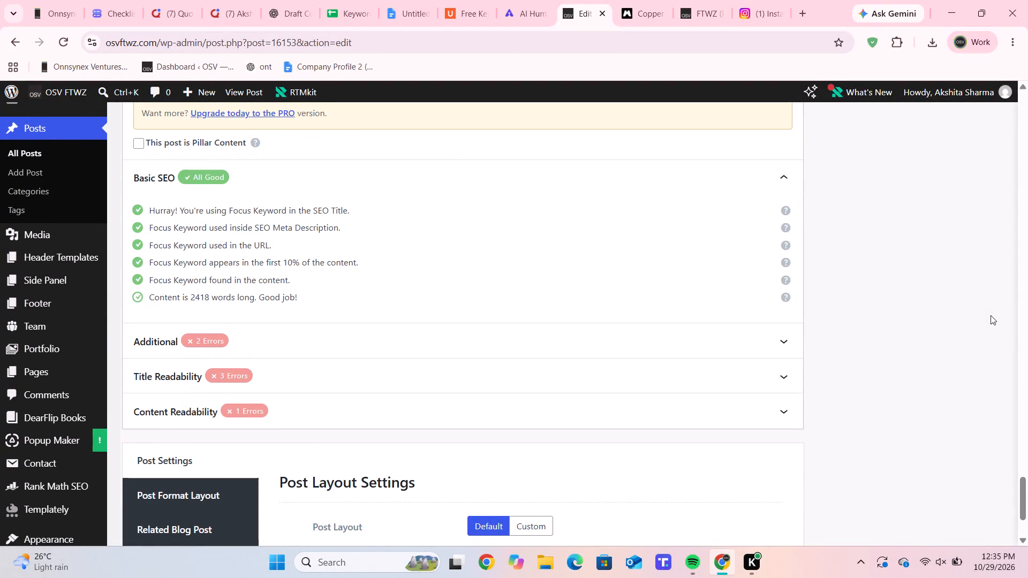
pyautogui.scroll(10, 687, 325)
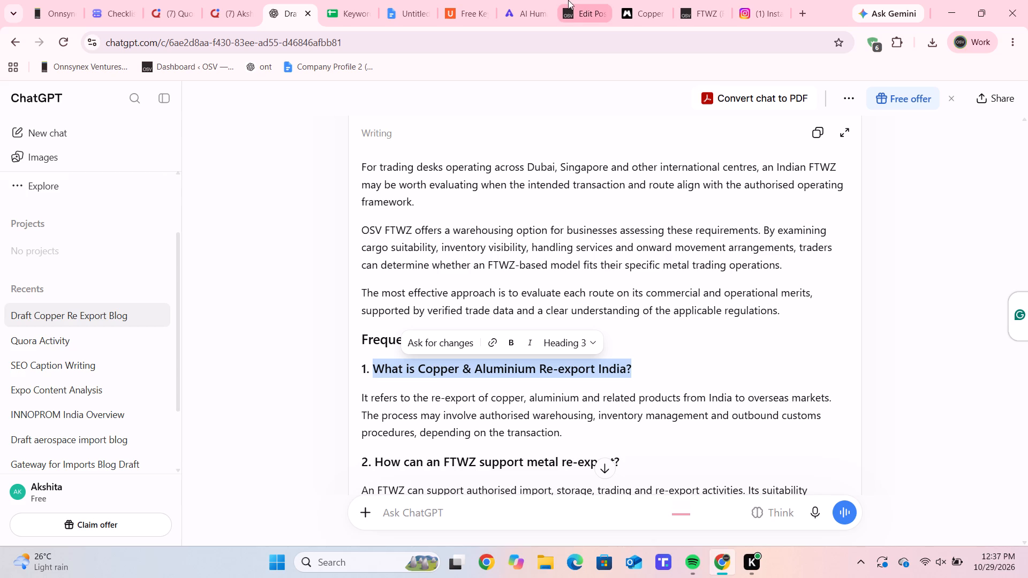
# Return to the post editor and enable FAQ schema (JSON-LD) injection for the post.
pyautogui.click(584, 0)
pyautogui.click(329, 317)
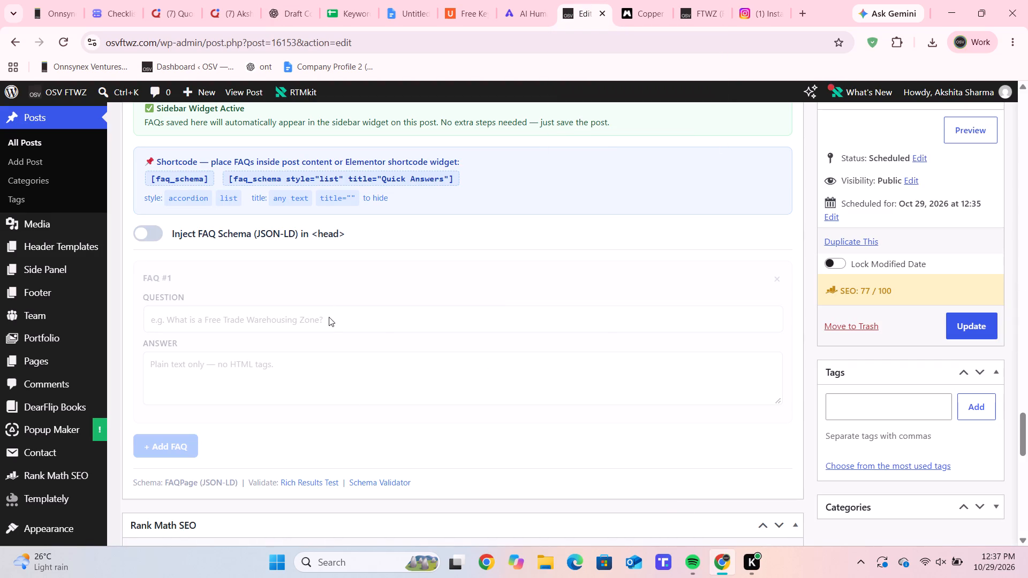
pyautogui.click(157, 236)
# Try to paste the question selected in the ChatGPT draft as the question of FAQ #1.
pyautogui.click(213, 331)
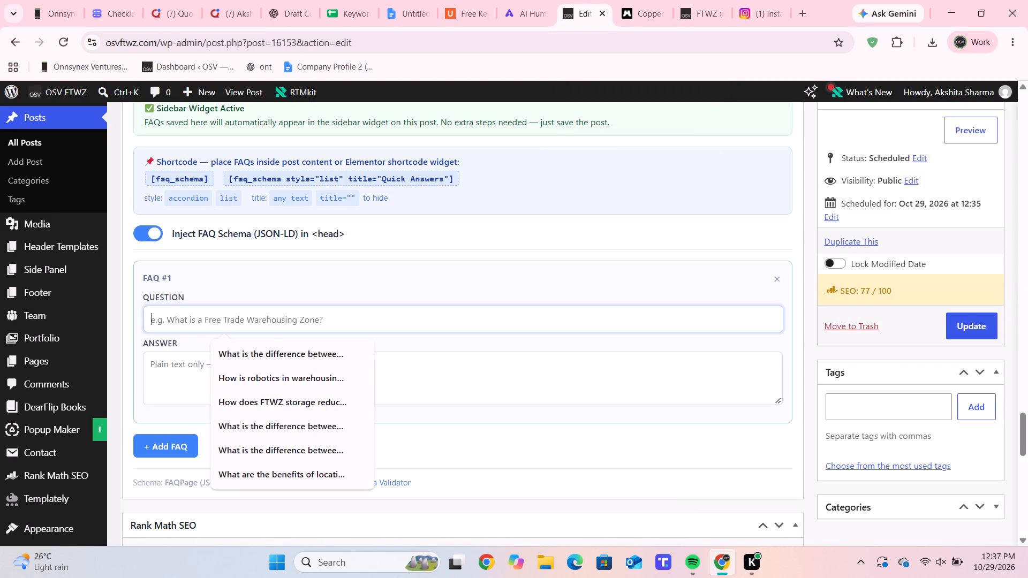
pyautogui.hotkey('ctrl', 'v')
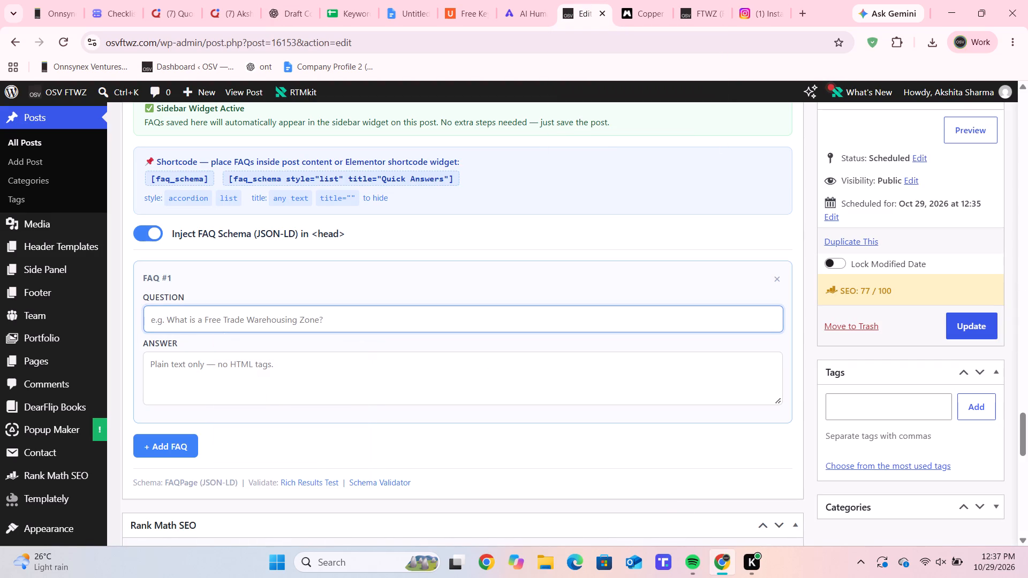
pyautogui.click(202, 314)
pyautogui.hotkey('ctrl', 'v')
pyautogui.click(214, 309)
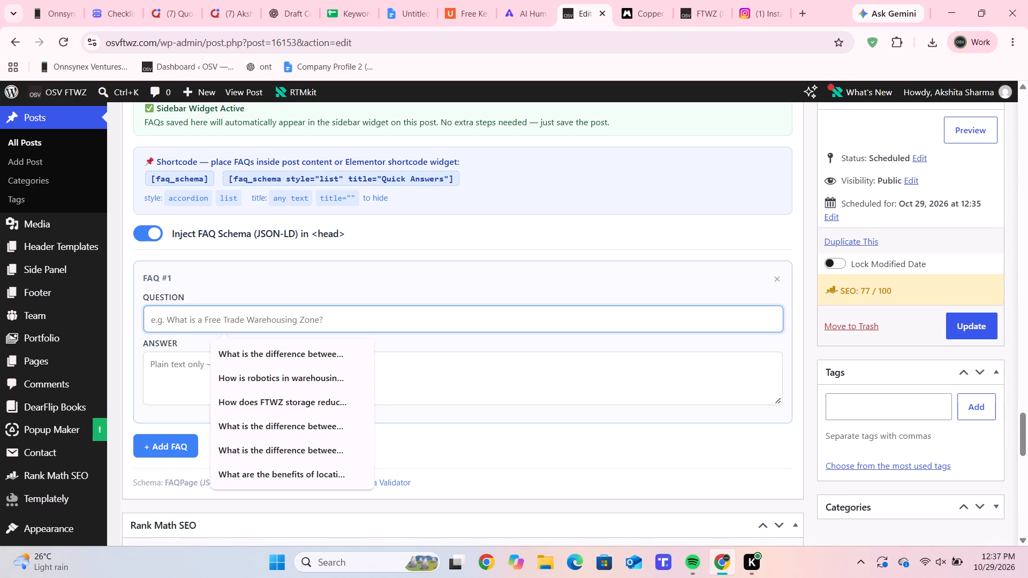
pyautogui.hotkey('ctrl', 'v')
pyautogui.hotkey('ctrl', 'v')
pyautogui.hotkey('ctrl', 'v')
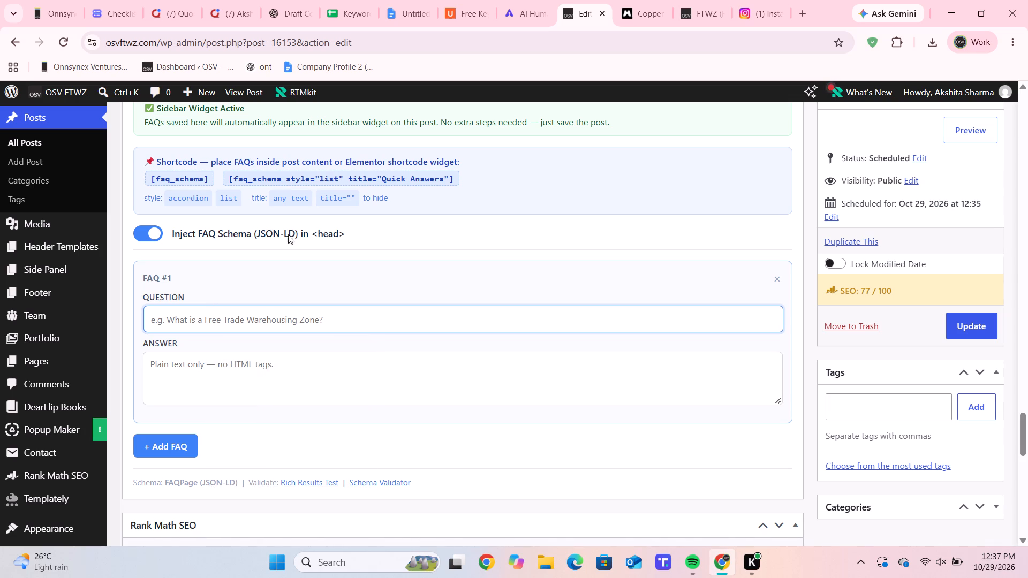
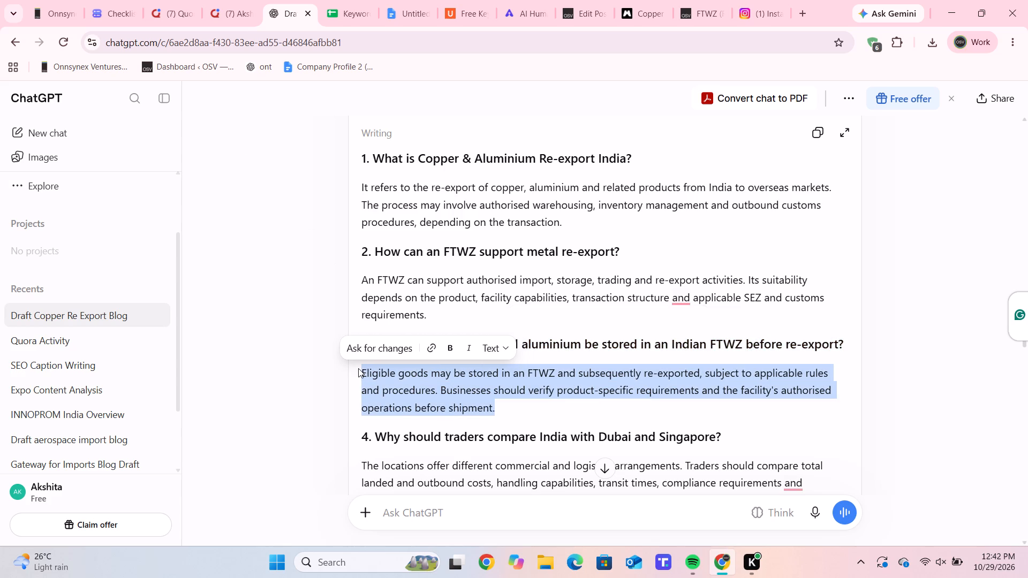
# Paste the copied answer about eligible goods stored in an FTWZ into the answer of FAQ #3 in the post editor.
pyautogui.click(761, 0)
pyautogui.click(598, 0)
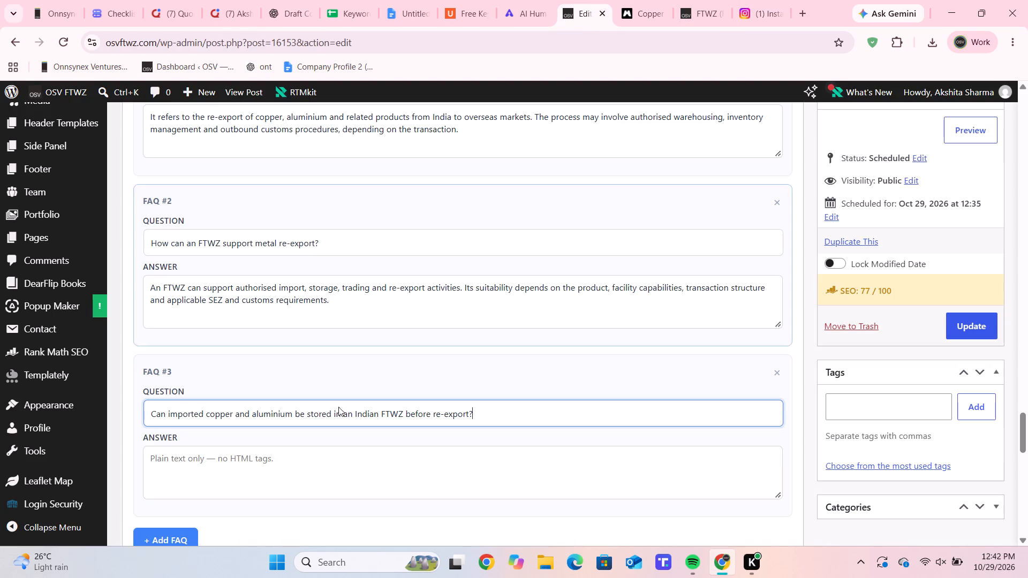
pyautogui.click(313, 474)
pyautogui.hotkey('ctrl', 'v')
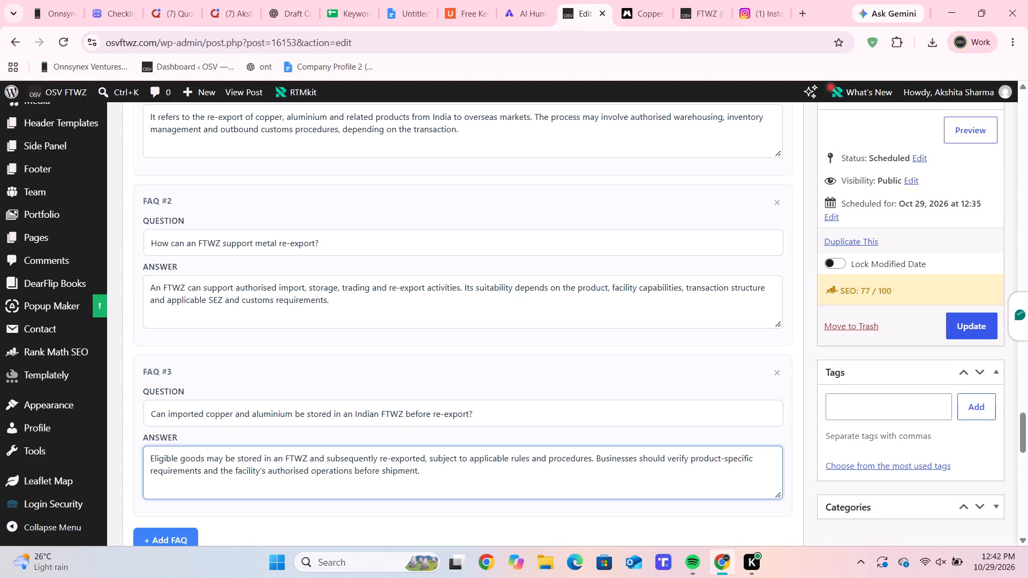
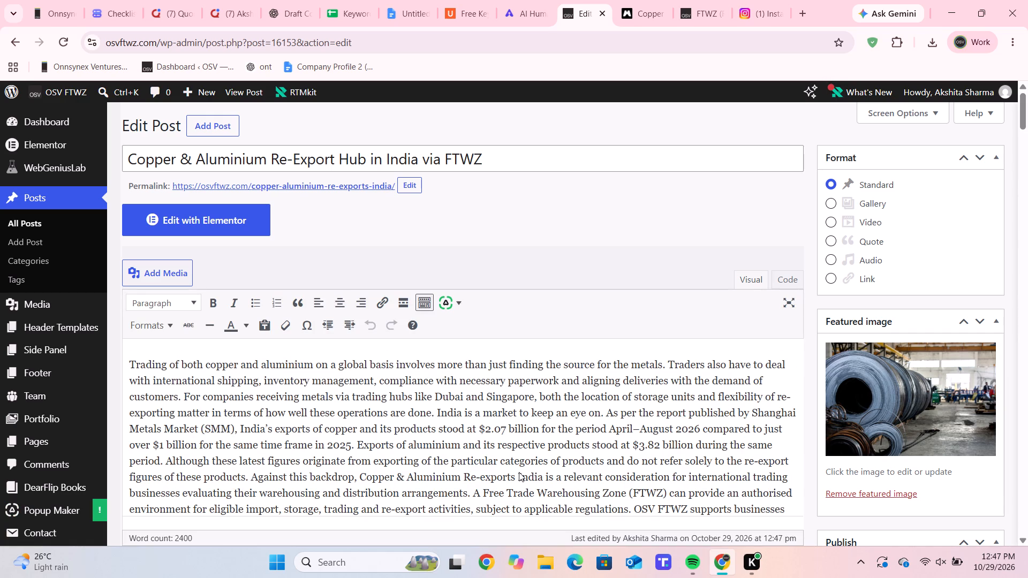
# Update the copper and aluminium post once more and look over its FAQ schema entries.
pyautogui.scroll(-18, 667, 398)
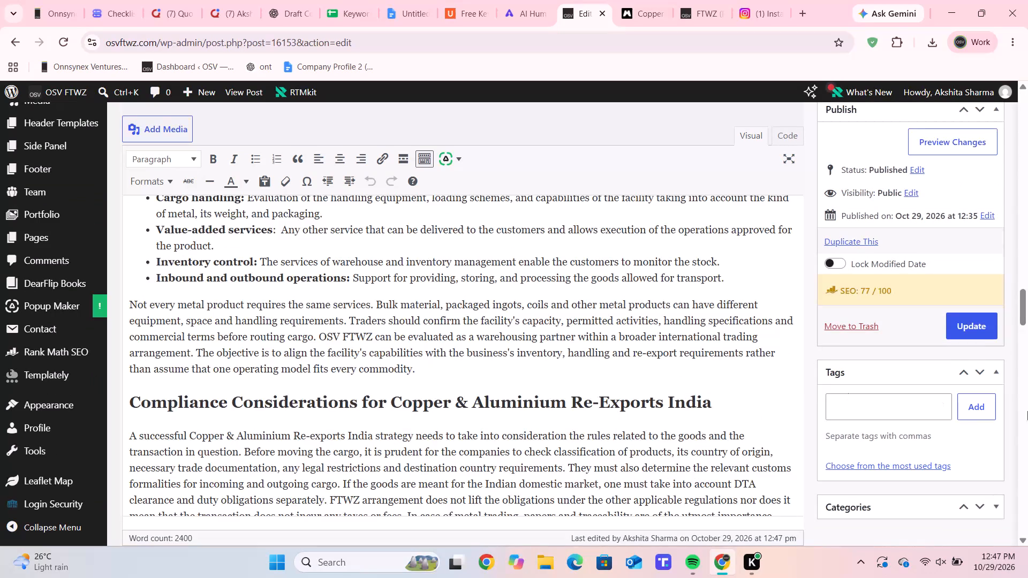
pyautogui.click(971, 329)
pyautogui.scroll(-8, 450, 424)
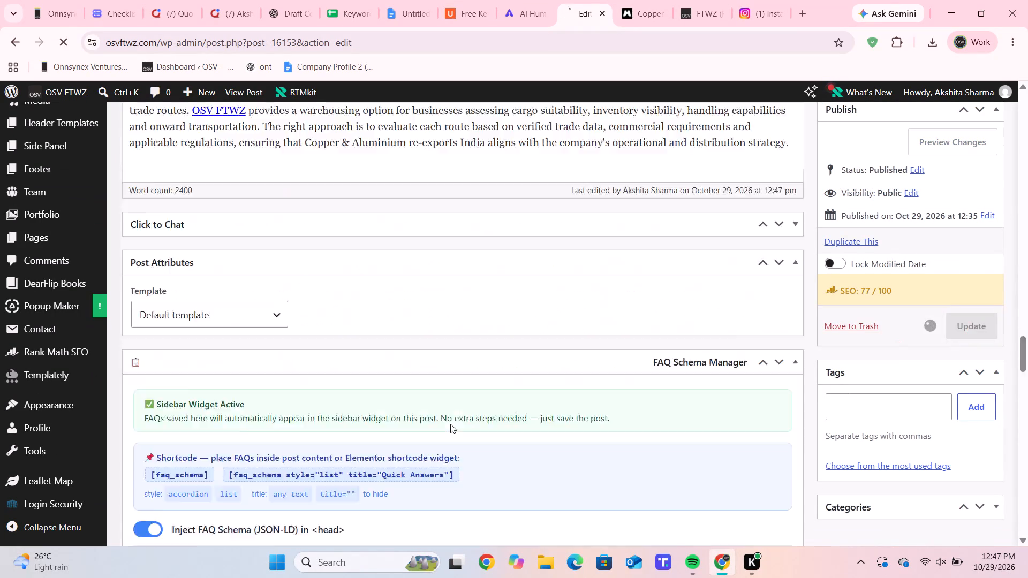
pyautogui.scroll(-6, 450, 424)
pyautogui.scroll(4, 450, 424)
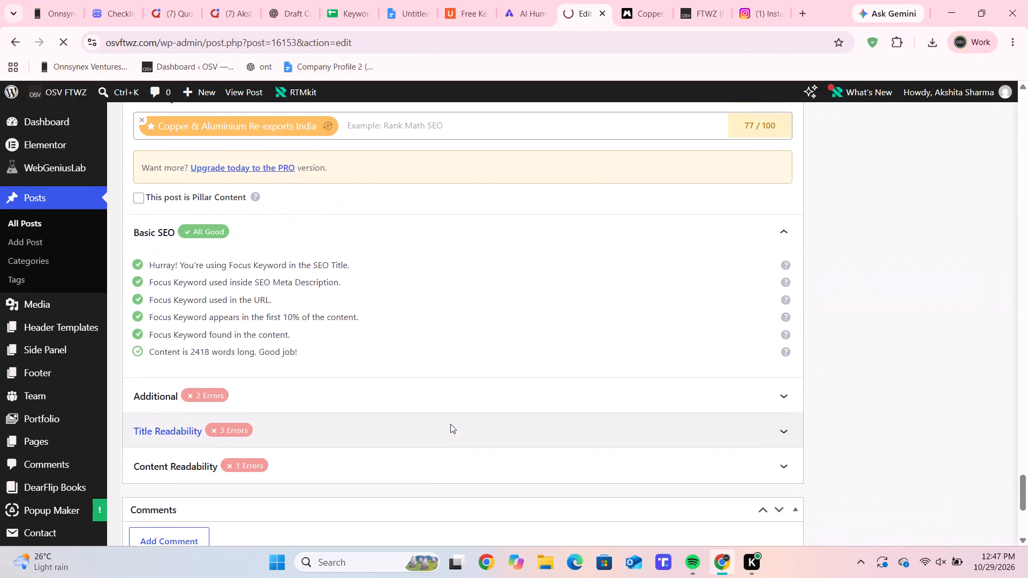
pyautogui.scroll(6, 450, 424)
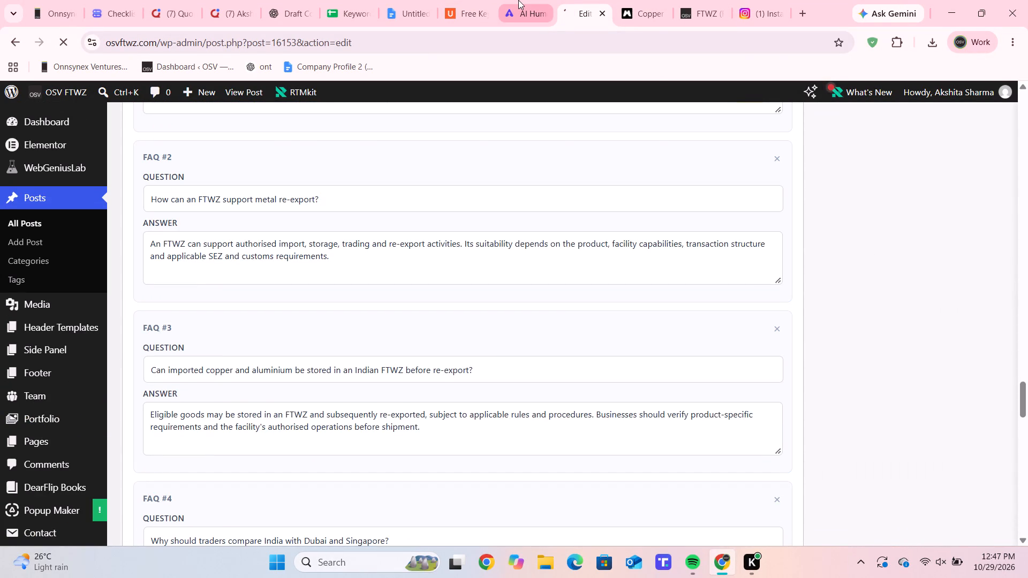